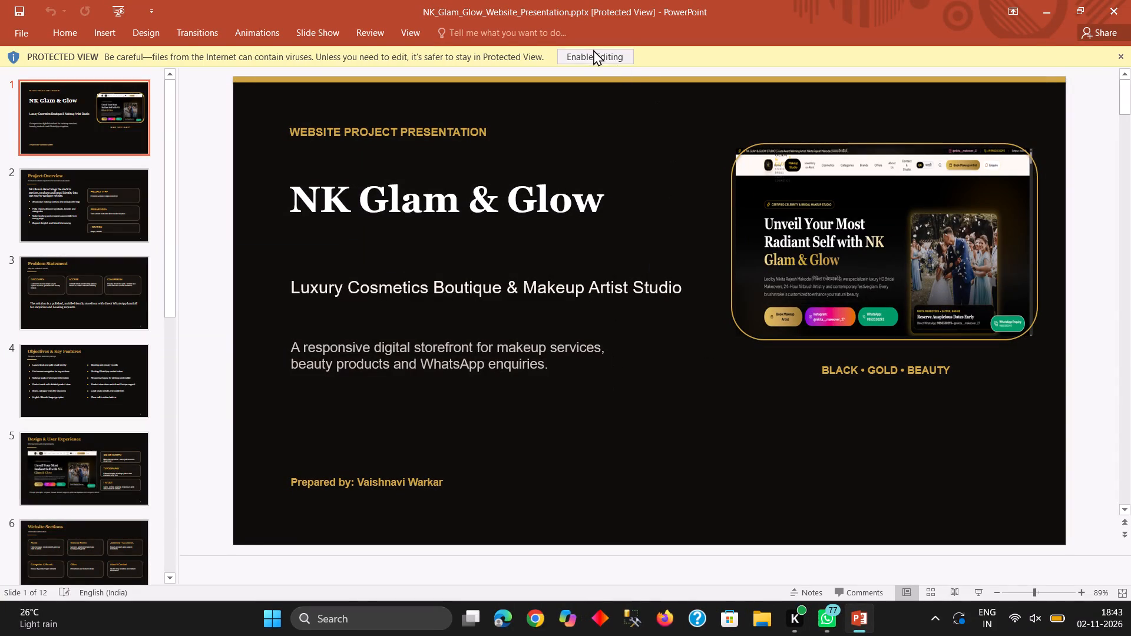
Enable editing for the protected NK_Glam_Glow_Website_Presentation file.
{"action": "left_click", "coordinate": [592, 49]}
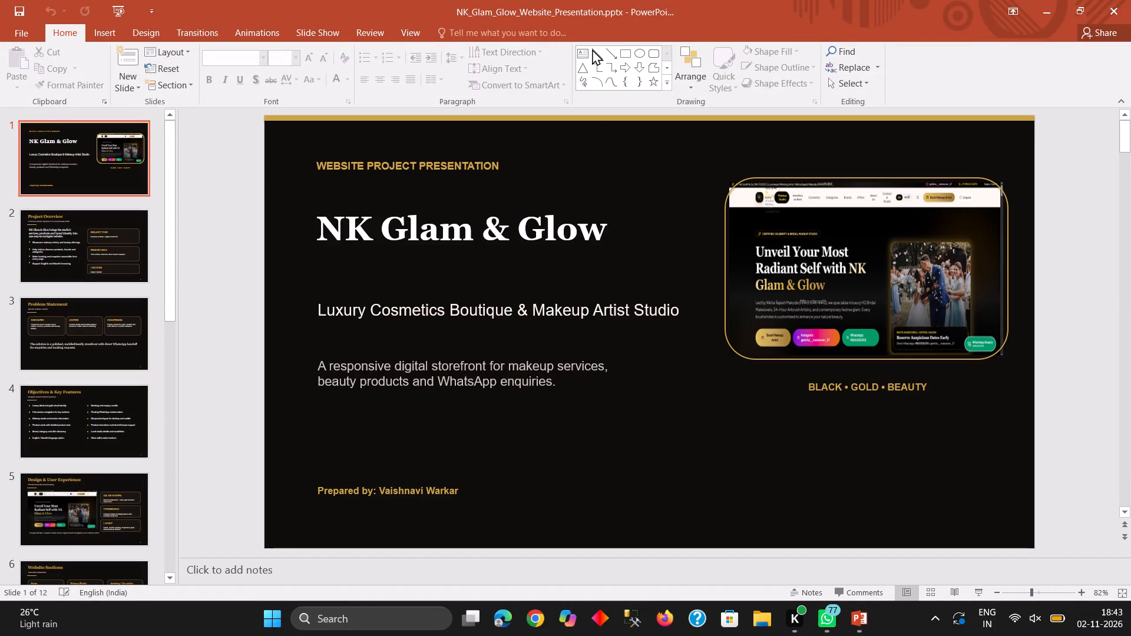
Review the content and layout of the presentation's slides, from Project Overview through Website Sections.
{"action": "left_click", "coordinate": [64, 233]}
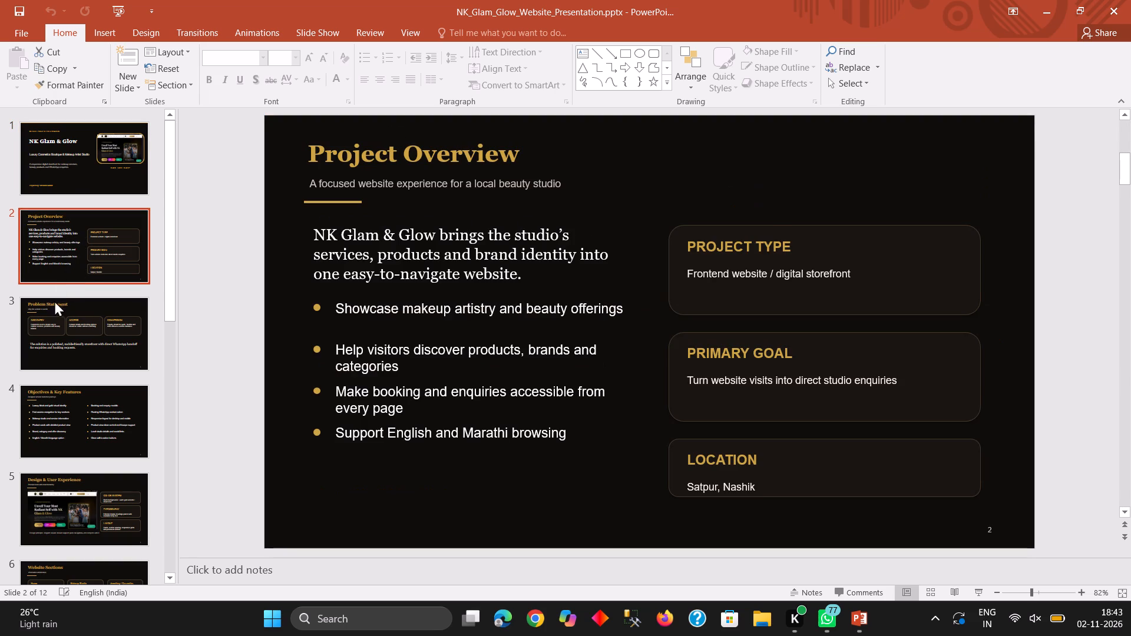
{"action": "left_click", "coordinate": [50, 315]}
{"action": "scroll", "coordinate": [112, 347], "scroll_direction": "down", "scroll_amount": 8}
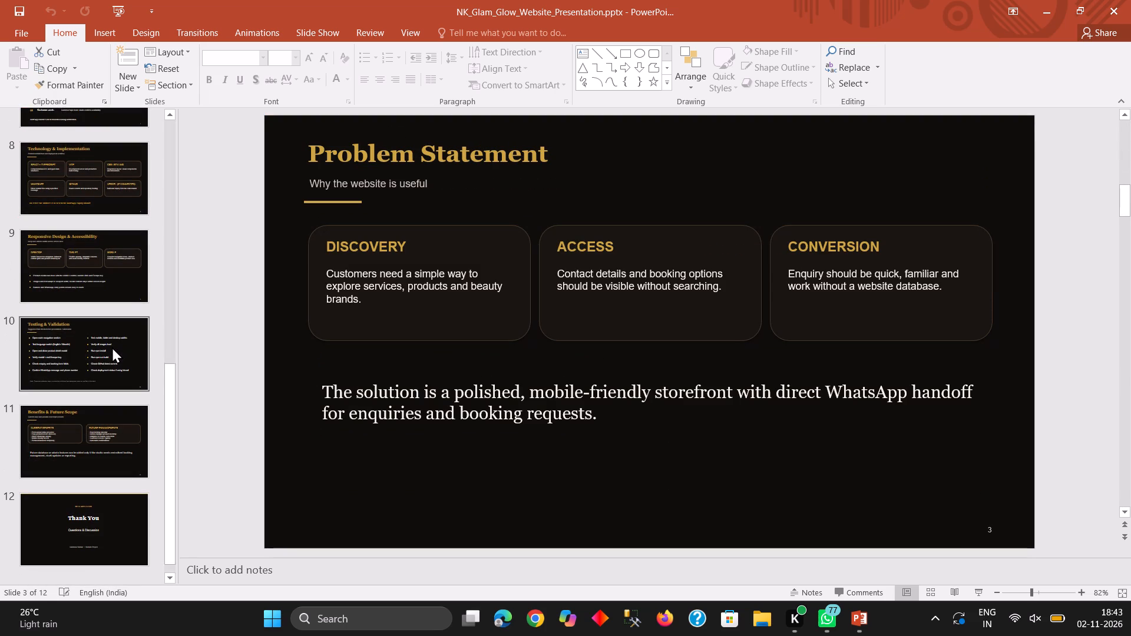
{"action": "scroll", "coordinate": [112, 347], "scroll_direction": "down", "scroll_amount": 9}
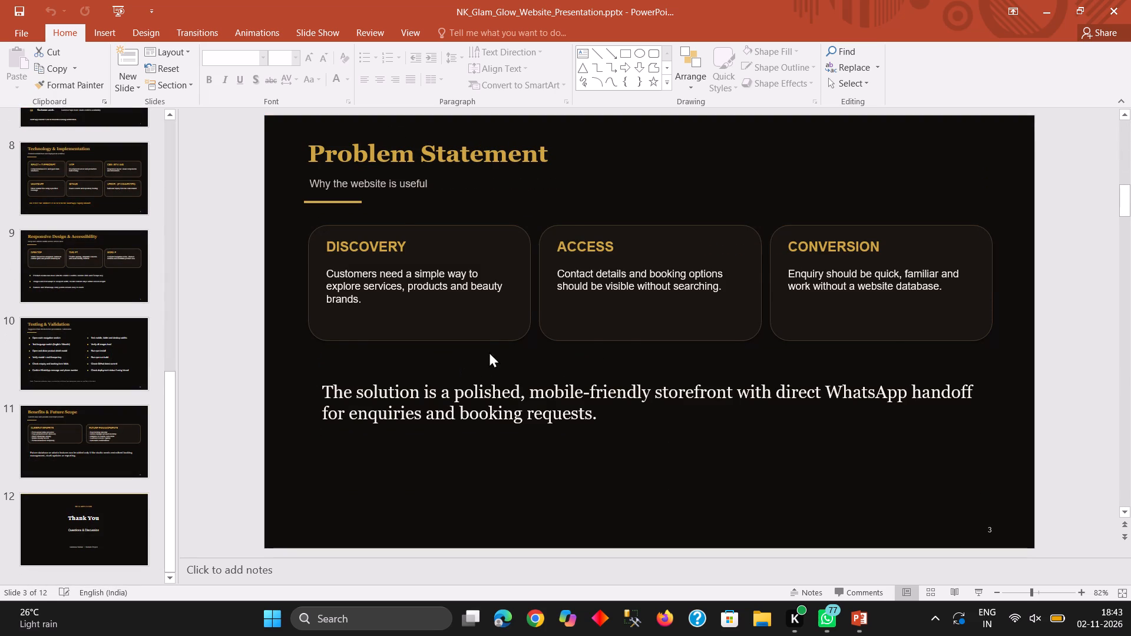
{"action": "scroll", "coordinate": [489, 352], "scroll_direction": "up", "scroll_amount": 7}
{"action": "left_click", "coordinate": [104, 260]}
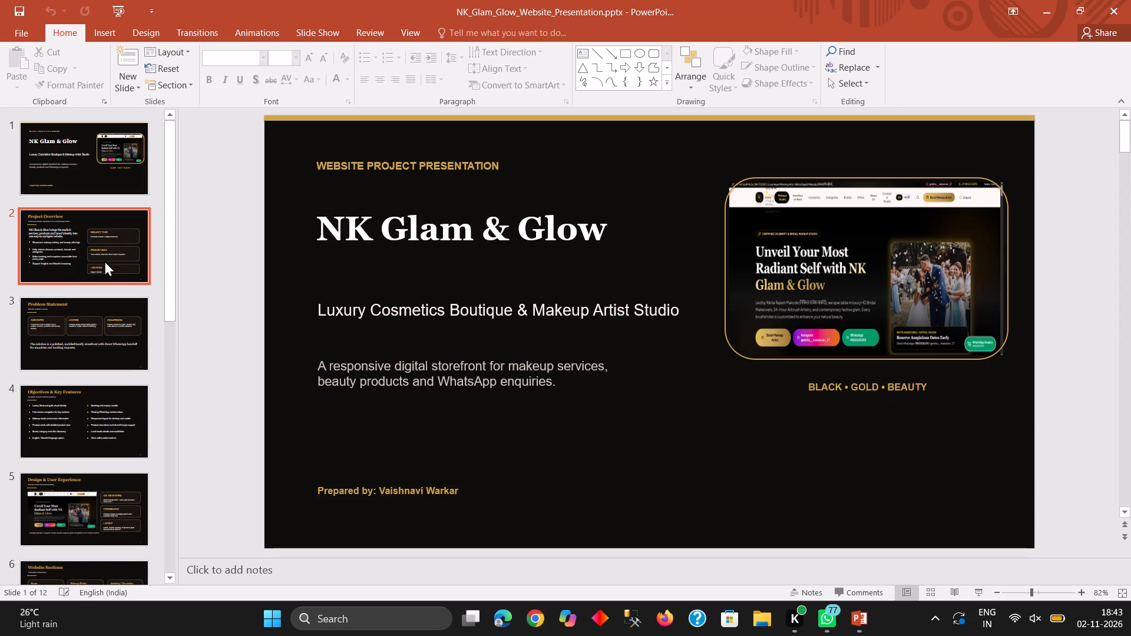
{"action": "key", "text": "Down"}
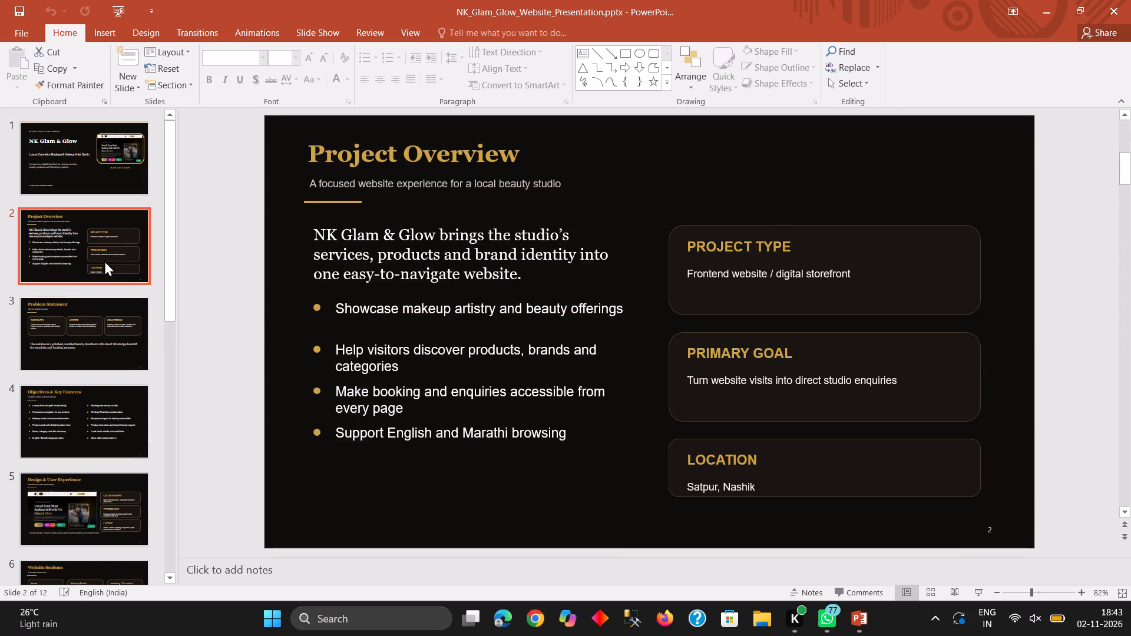
{"action": "key", "text": "Down"}
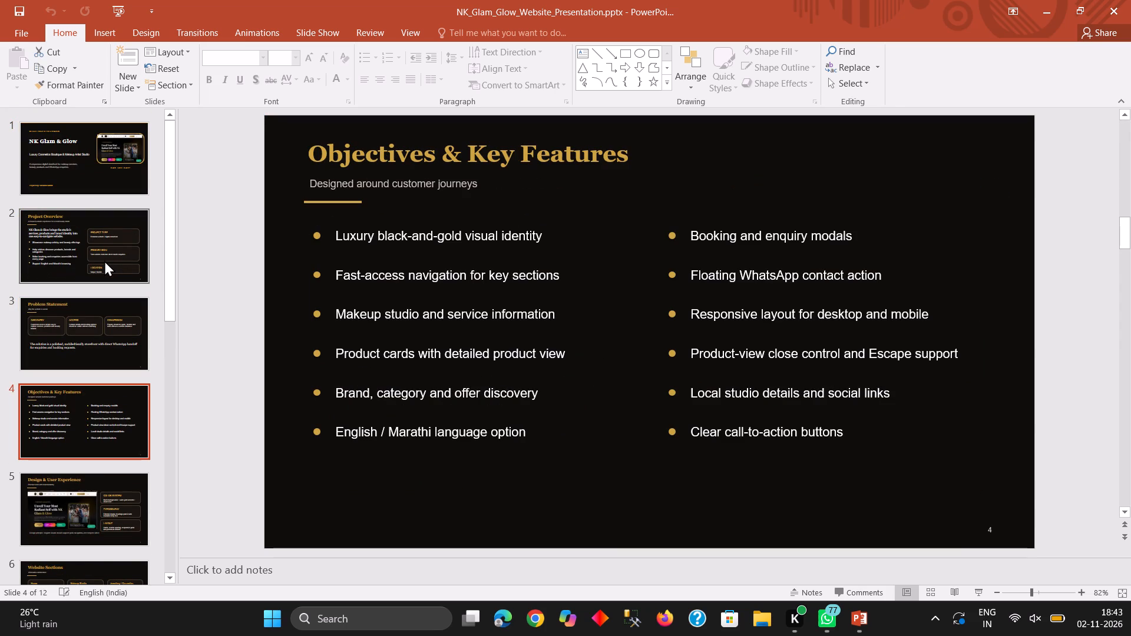
{"action": "key", "text": "Down"}
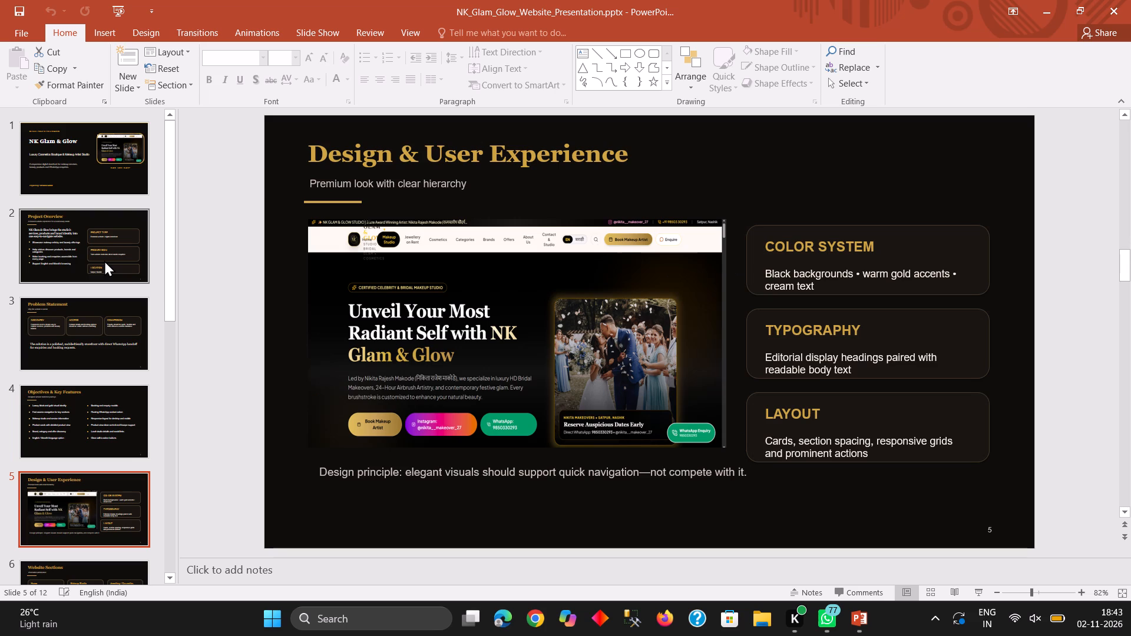
{"action": "key", "text": "Down"}
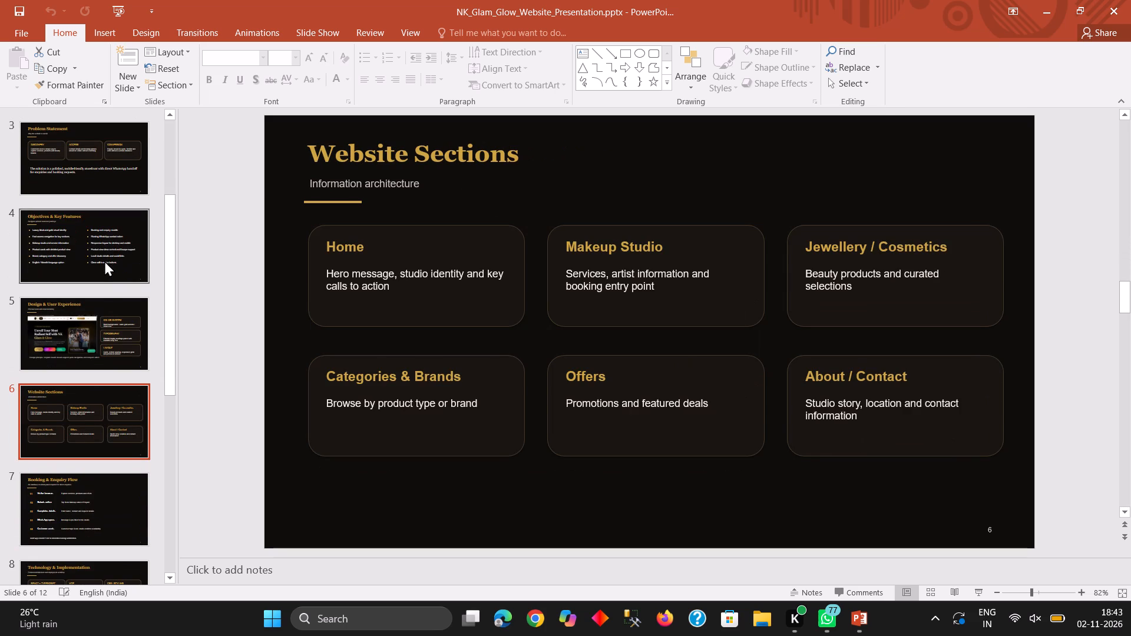
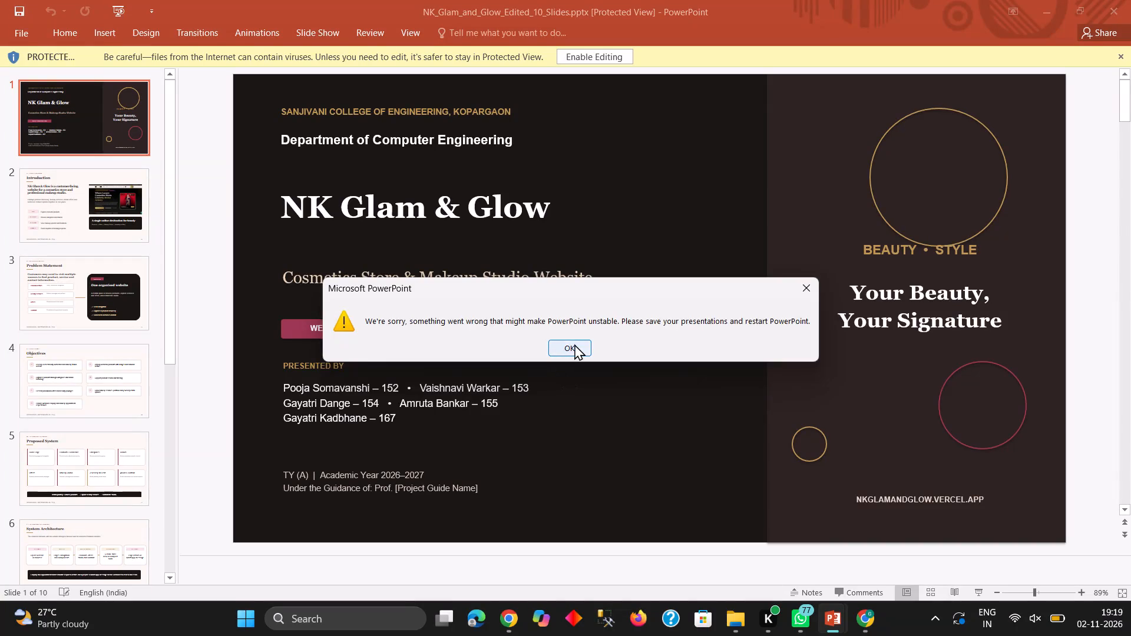
Dismiss the error message and enable editing for the NK_Glam_and_Glow_Edited_10_Slides.pptx presentation.
{"action": "left_click", "coordinate": [574, 344]}
{"action": "left_click", "coordinate": [574, 344]}
{"action": "scroll", "coordinate": [574, 344], "scroll_direction": "up", "scroll_amount": 1}
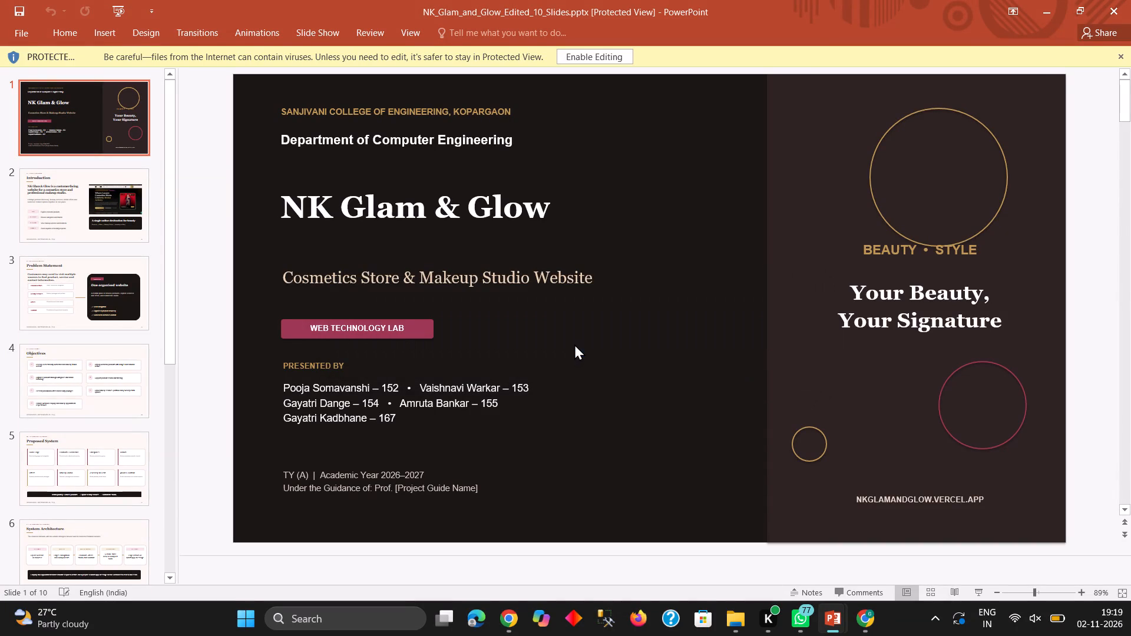
{"action": "left_click", "coordinate": [604, 51]}
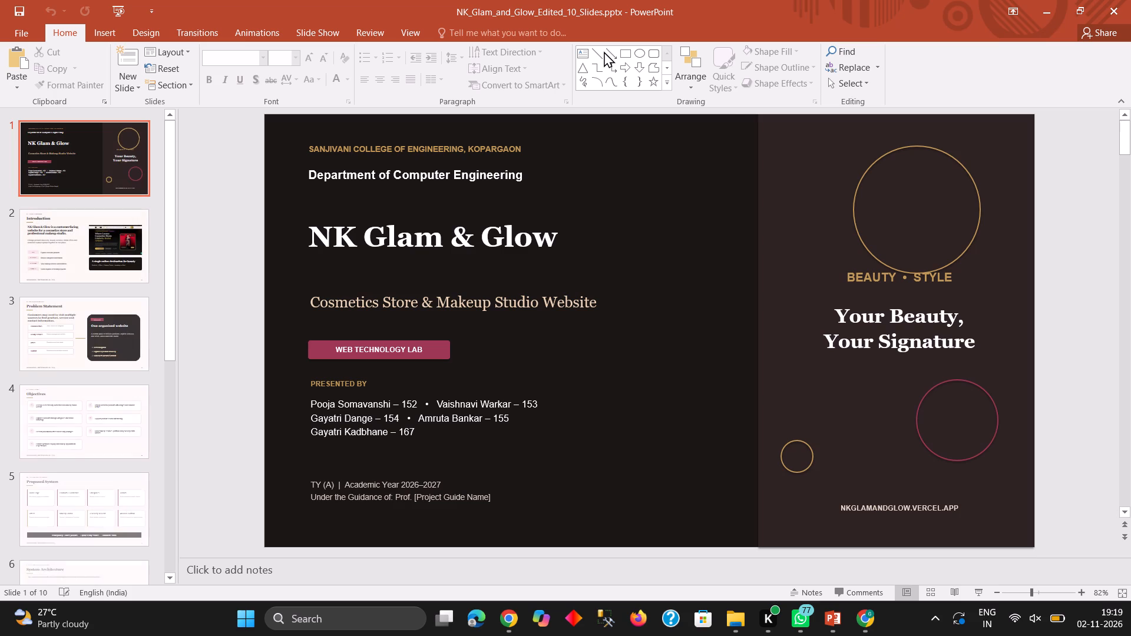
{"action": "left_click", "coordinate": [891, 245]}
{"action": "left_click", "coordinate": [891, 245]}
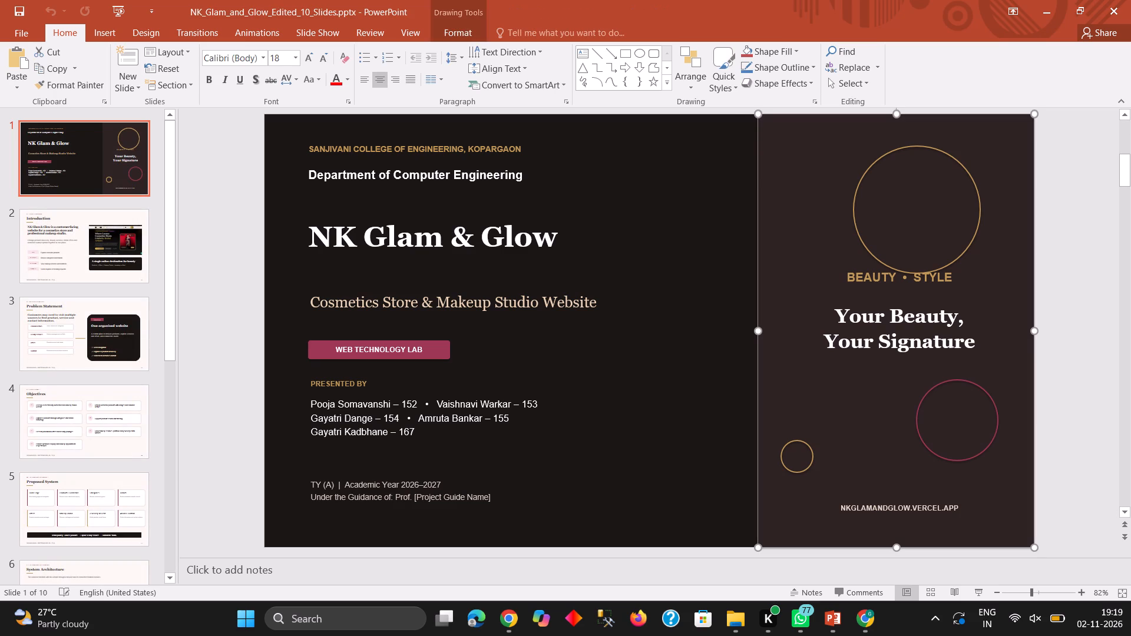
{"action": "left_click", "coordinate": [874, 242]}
Narrow the presenter names text box on the title slide, keeping two names on each of its first two lines.
{"action": "left_click", "coordinate": [680, 443]}
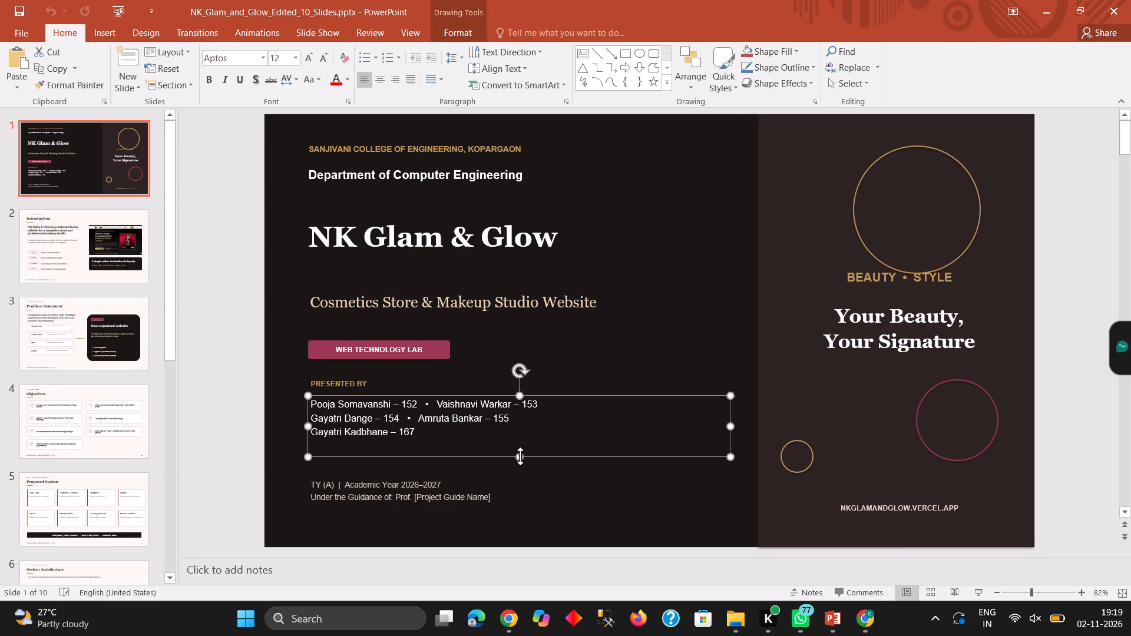
{"action": "left_click_drag", "start_coordinate": [520, 456], "coordinate": [523, 495]}
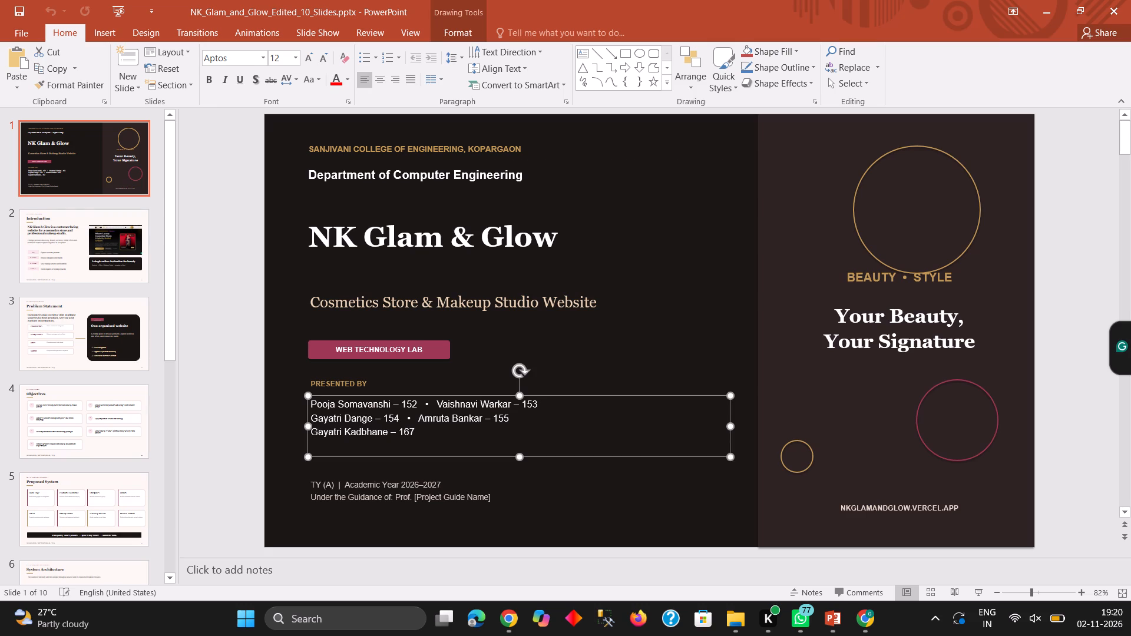
{"action": "left_click_drag", "start_coordinate": [729, 427], "coordinate": [576, 429]}
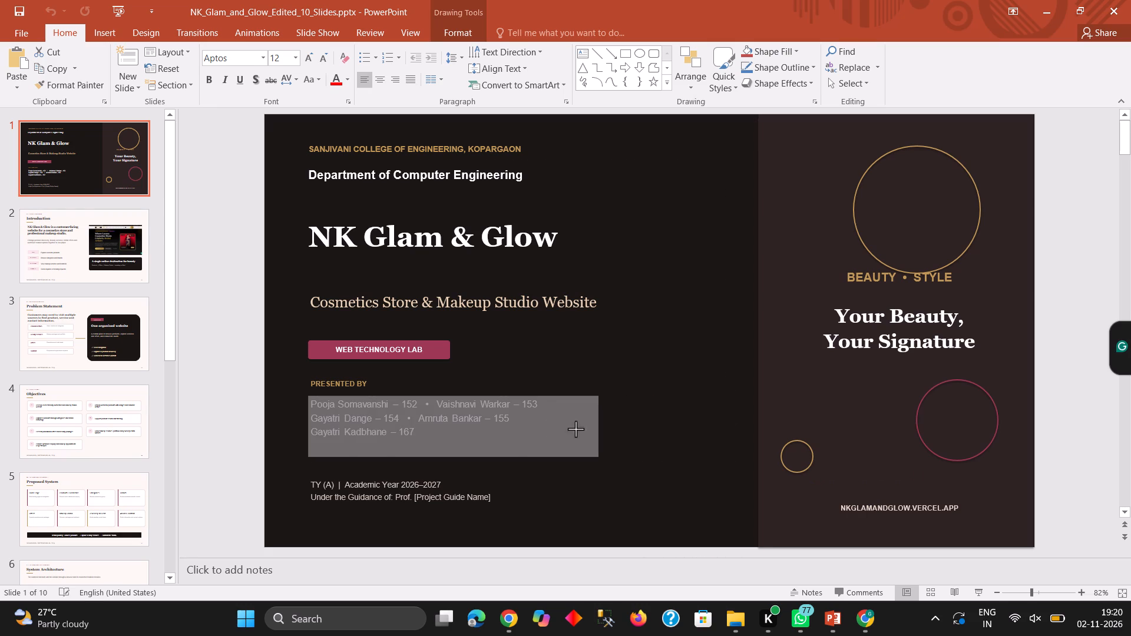
{"action": "left_click_drag", "start_coordinate": [576, 429], "coordinate": [429, 431]}
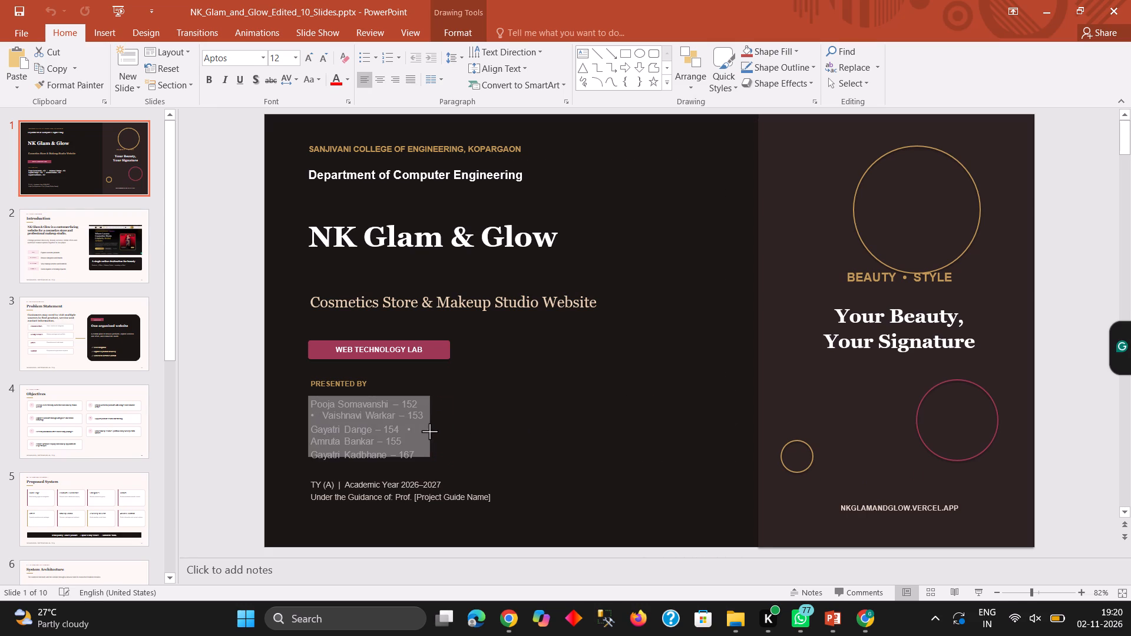
{"action": "left_click_drag", "start_coordinate": [429, 431], "coordinate": [412, 433]}
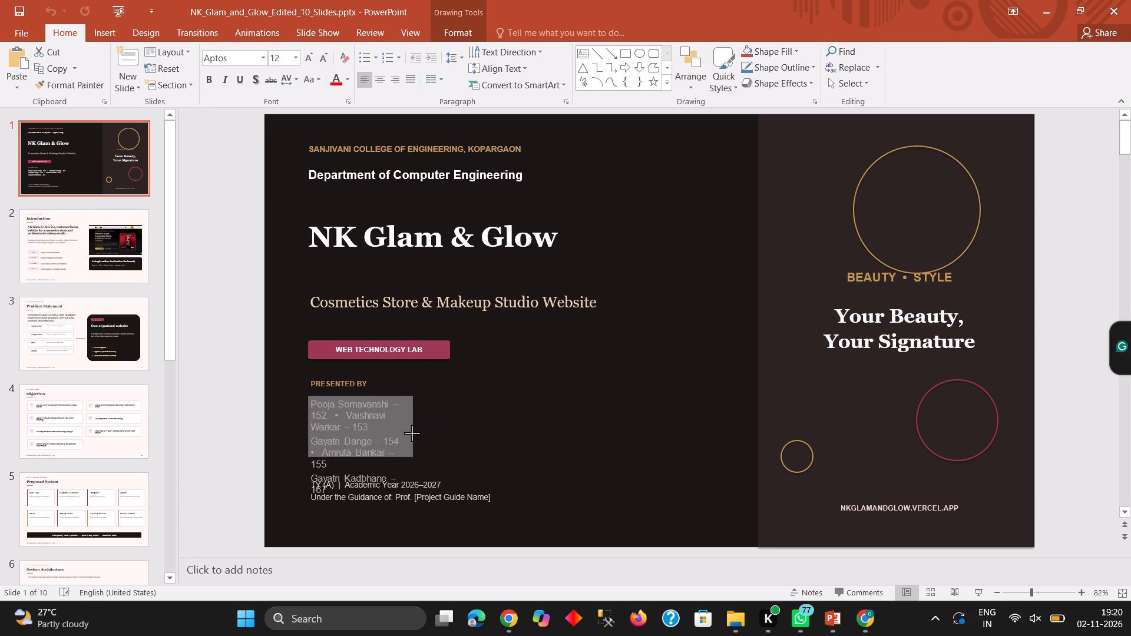
{"action": "left_click_drag", "start_coordinate": [412, 433], "coordinate": [433, 433]}
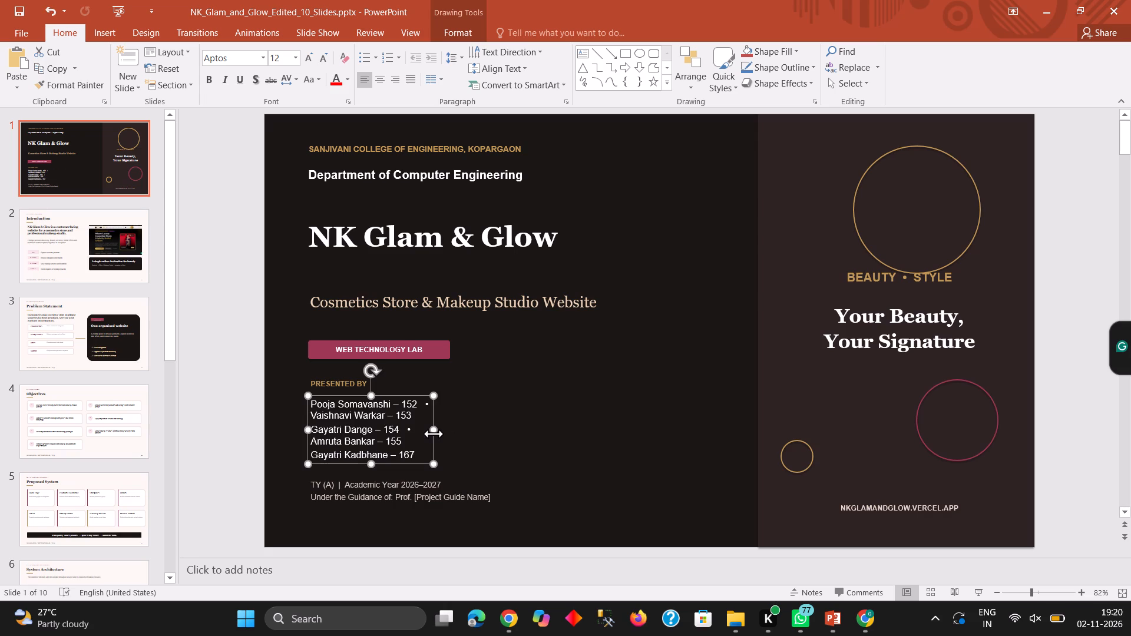
{"action": "left_click", "coordinate": [433, 433]}
{"action": "left_click_drag", "start_coordinate": [429, 432], "coordinate": [570, 432]}
{"action": "left_click", "coordinate": [587, 432]}
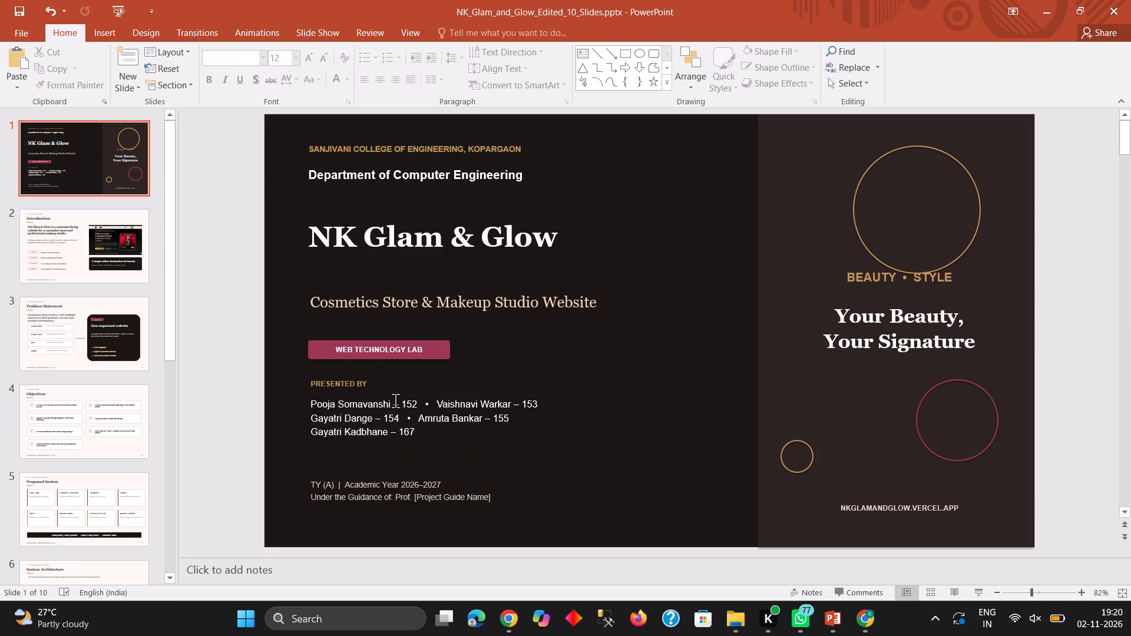
Look through the edited 10-slide deck from the title slide to the Applications, Advantages & Conclusion slide.
{"action": "scroll", "coordinate": [495, 447], "scroll_direction": "down", "scroll_amount": 1}
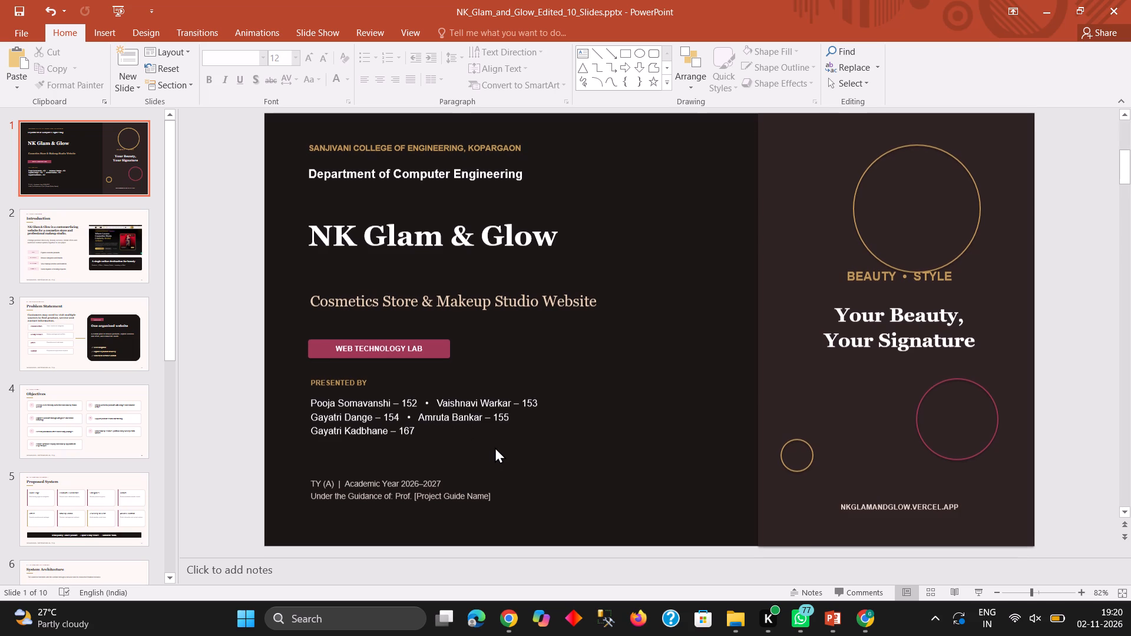
{"action": "scroll", "coordinate": [495, 447], "scroll_direction": "down", "scroll_amount": 1}
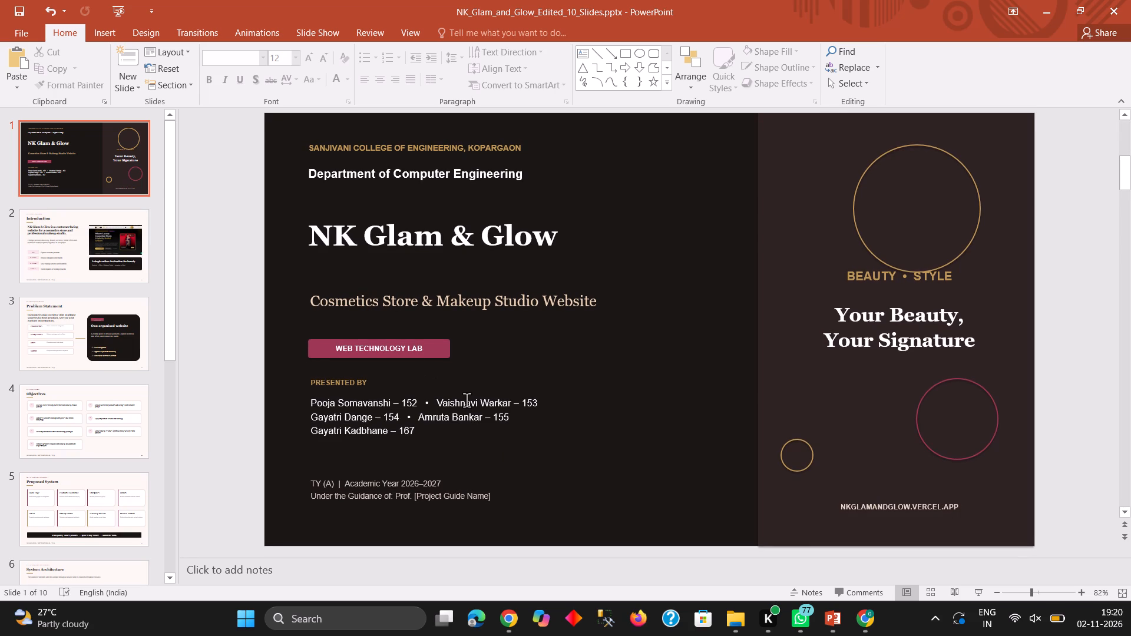
{"action": "left_click", "coordinate": [78, 249]}
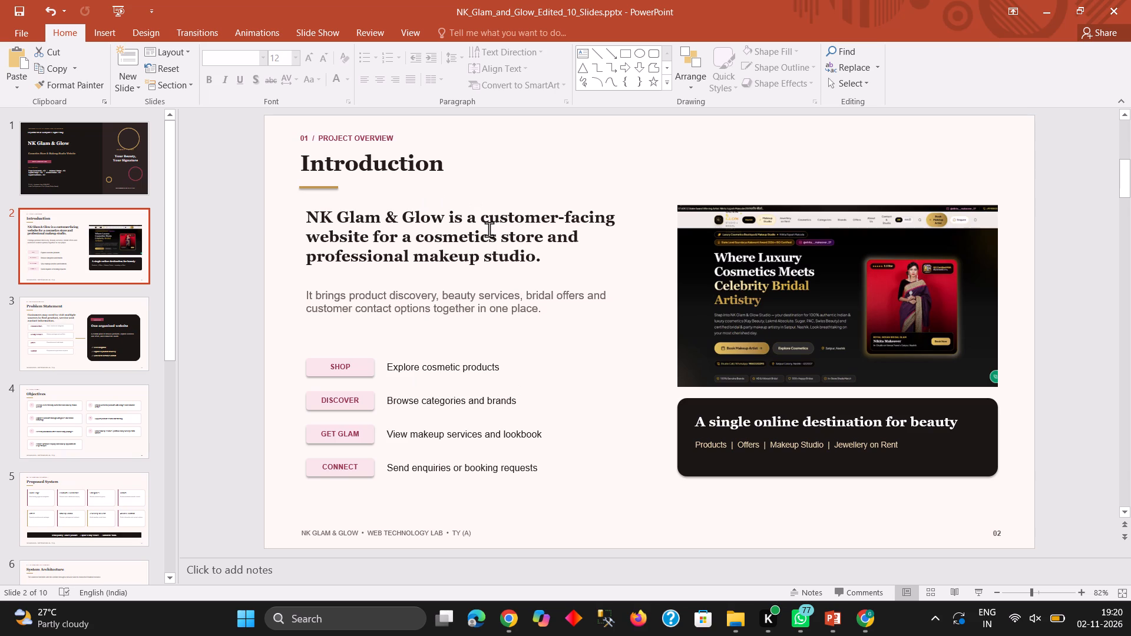
{"action": "left_click", "coordinate": [92, 349]}
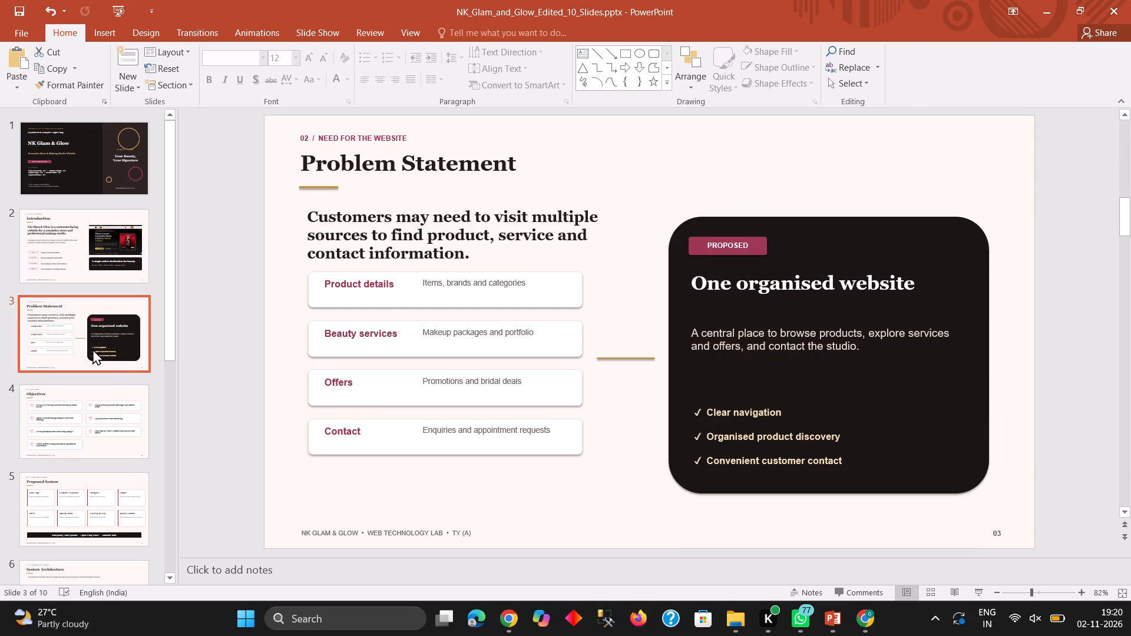
{"action": "left_click", "coordinate": [96, 419]}
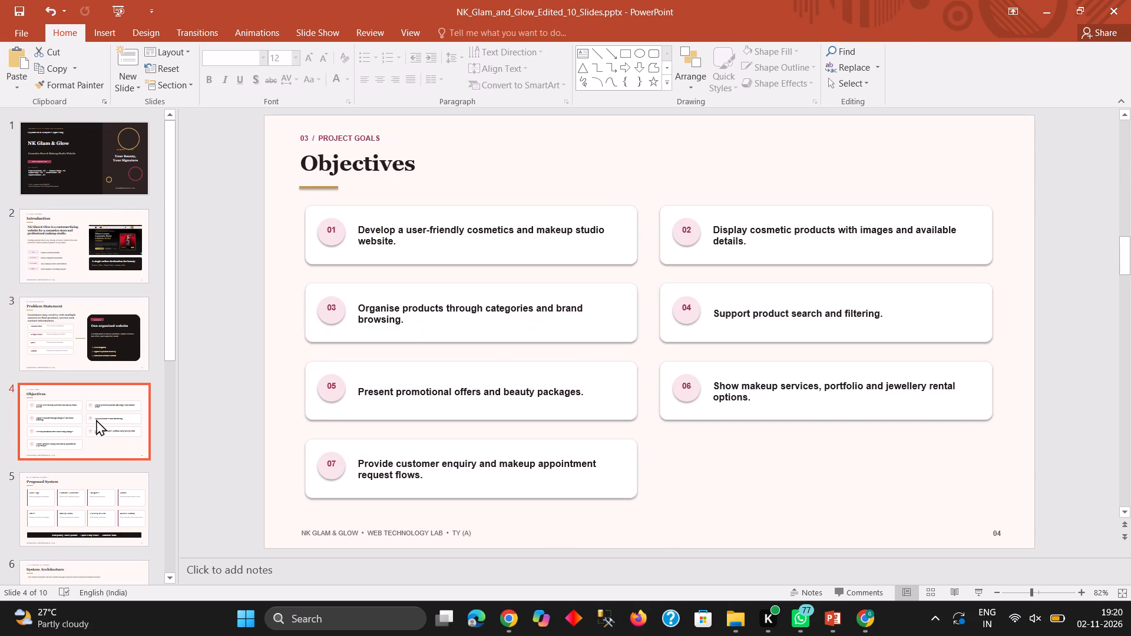
{"action": "left_click", "coordinate": [87, 153]}
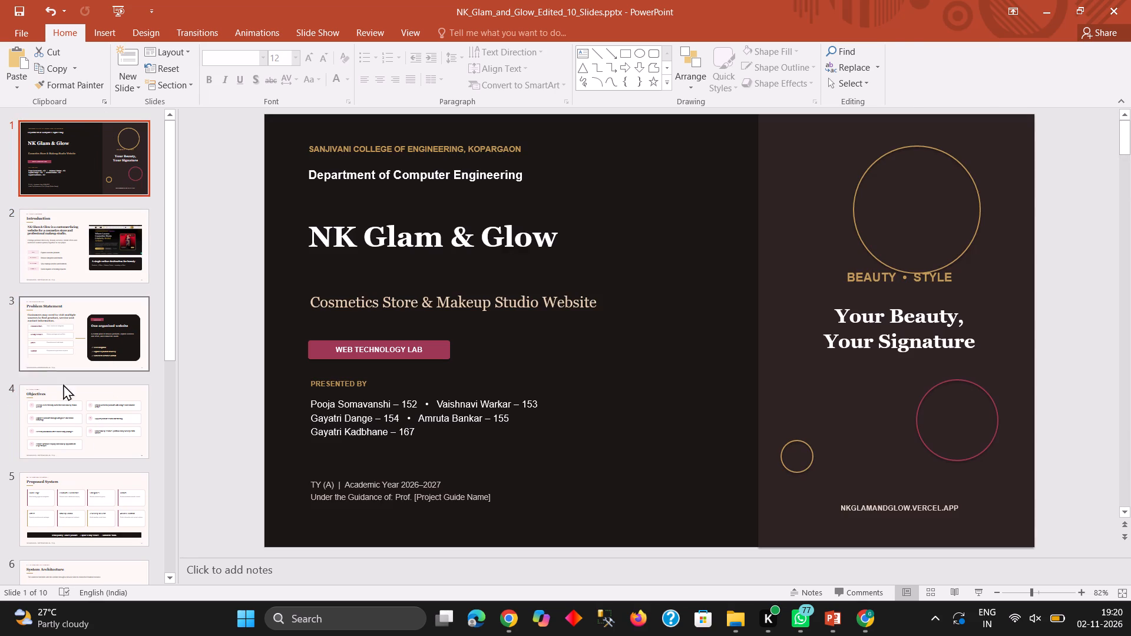
{"action": "left_click", "coordinate": [58, 393]}
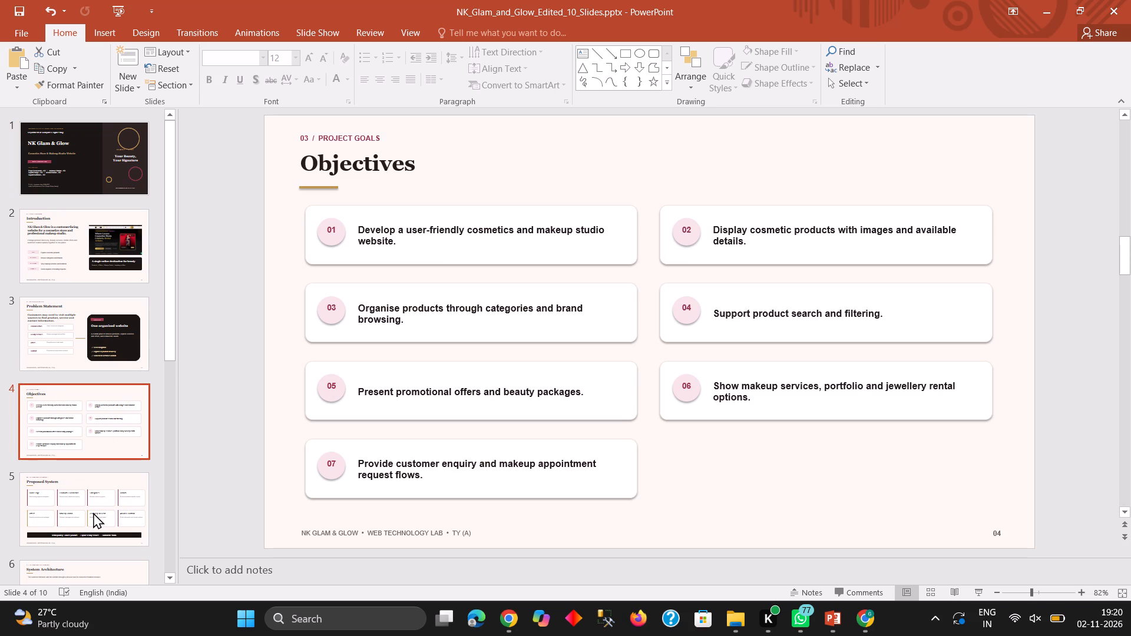
{"action": "left_click", "coordinate": [93, 512]}
{"action": "scroll", "coordinate": [93, 512], "scroll_direction": "down", "scroll_amount": 1}
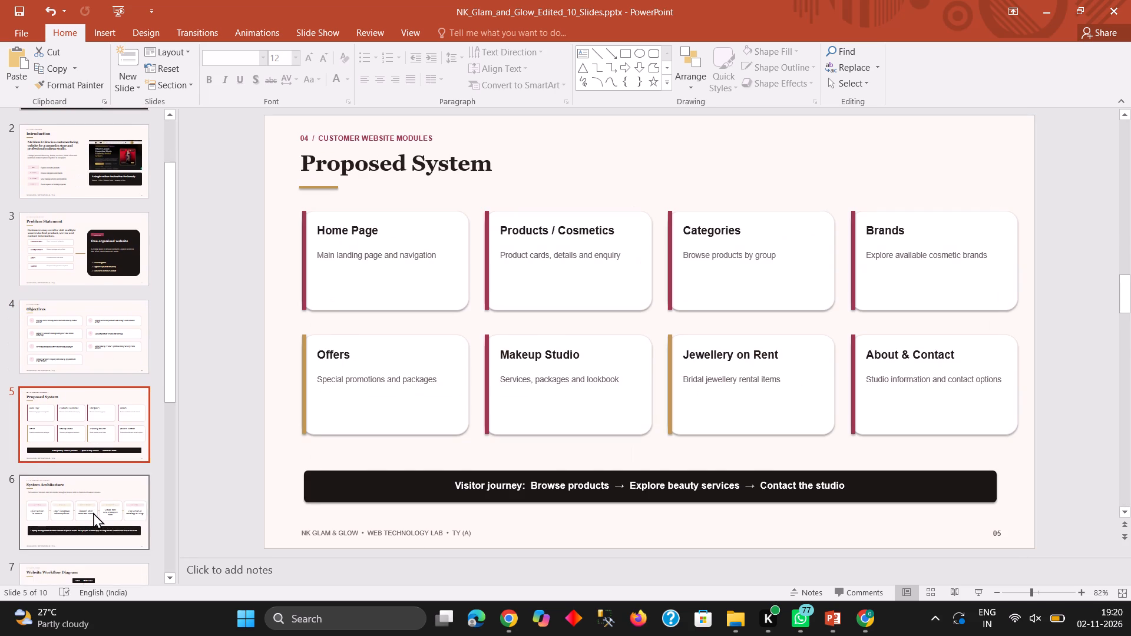
{"action": "left_click", "coordinate": [93, 512]}
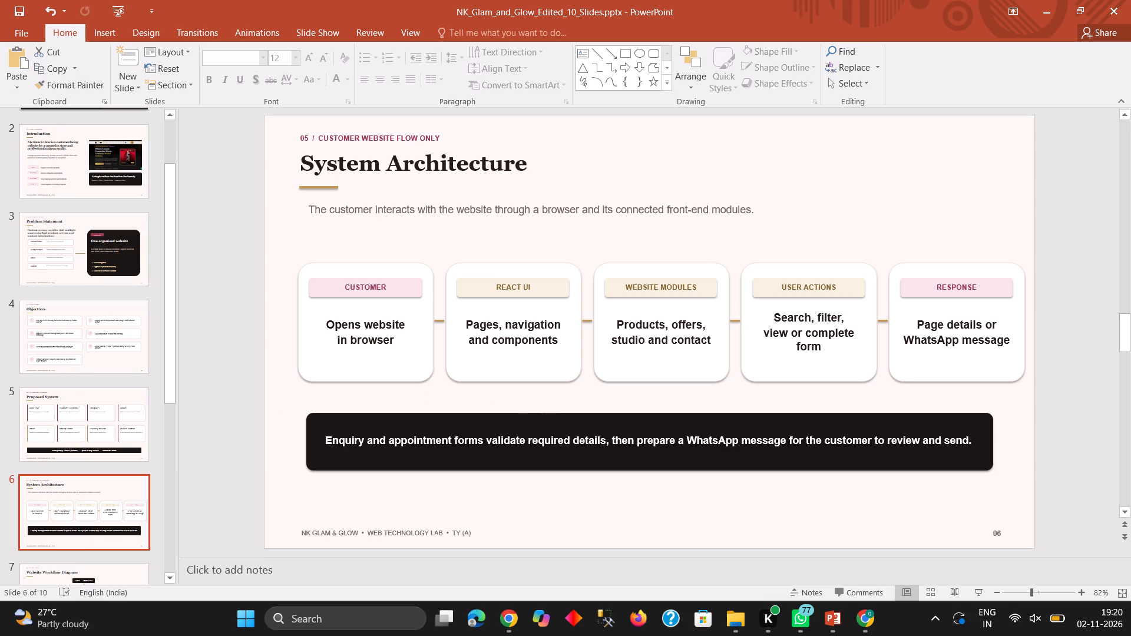
{"action": "scroll", "coordinate": [181, 455], "scroll_direction": "down", "scroll_amount": 2}
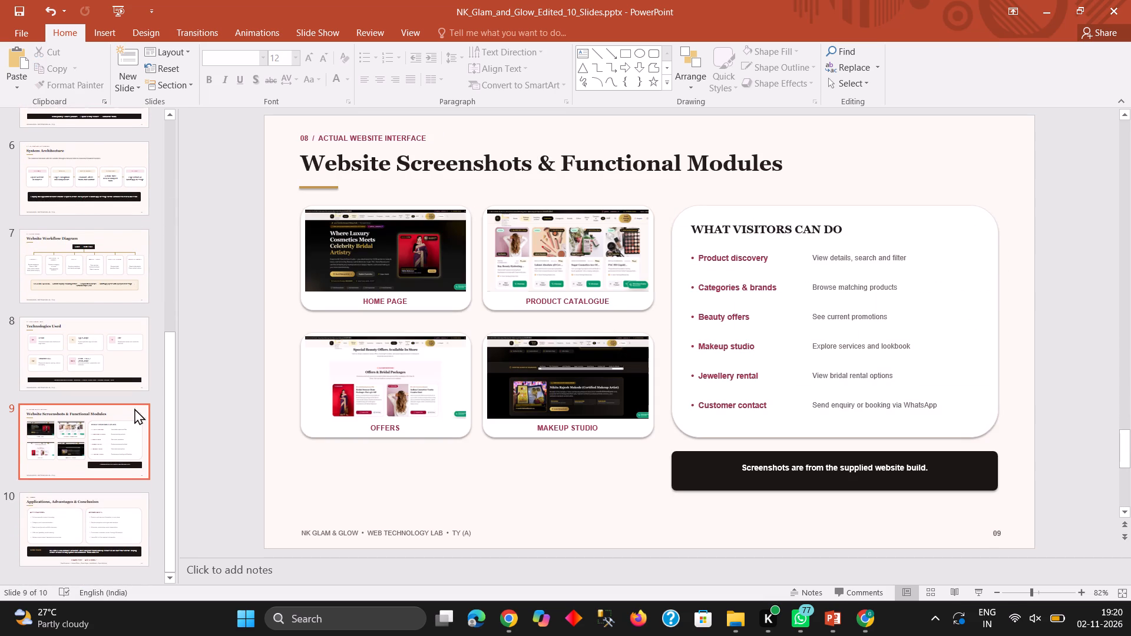
{"action": "scroll", "coordinate": [85, 538], "scroll_direction": "down", "scroll_amount": 1}
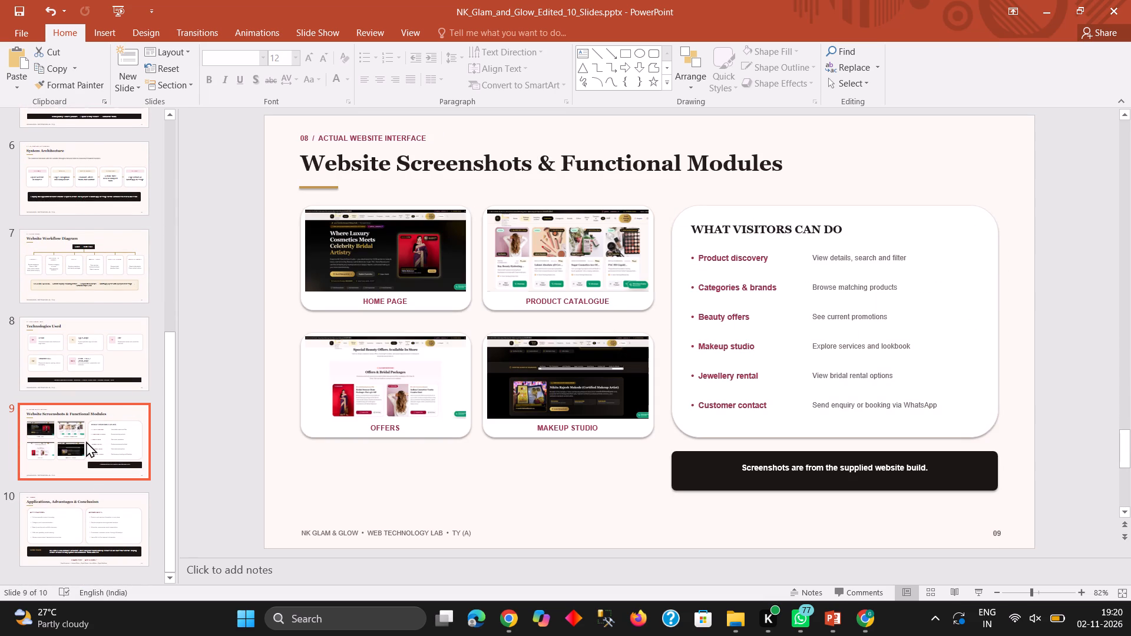
{"action": "left_click", "coordinate": [86, 441]}
{"action": "left_click", "coordinate": [76, 507]}
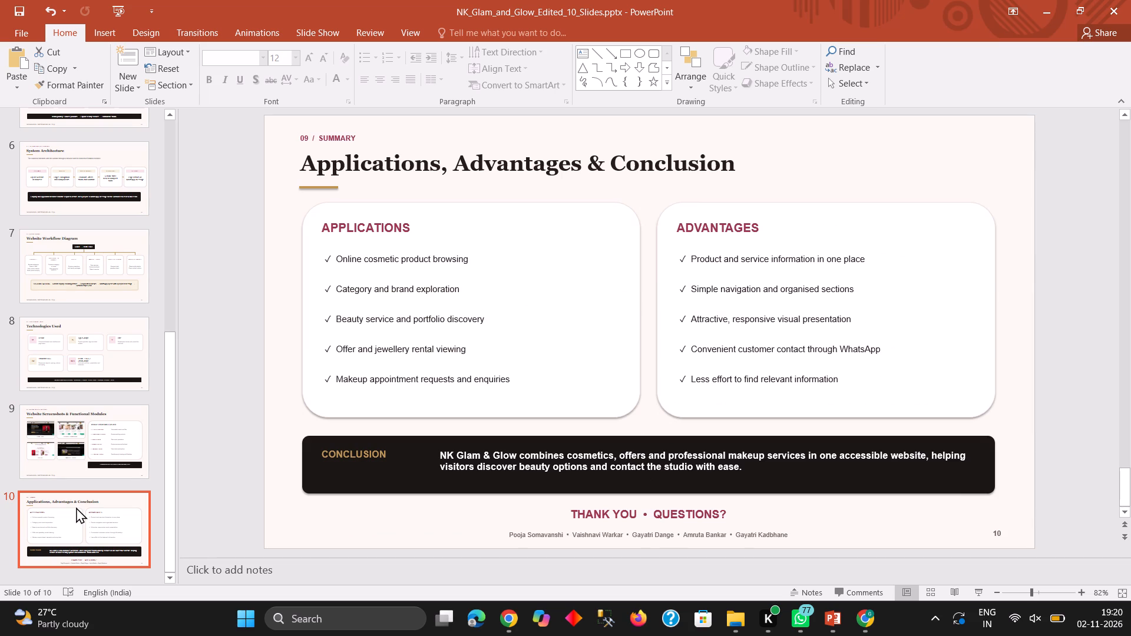
Review the slides one by one in reverse order, from the conclusion back to the title slide.
{"action": "key", "text": "Up"}
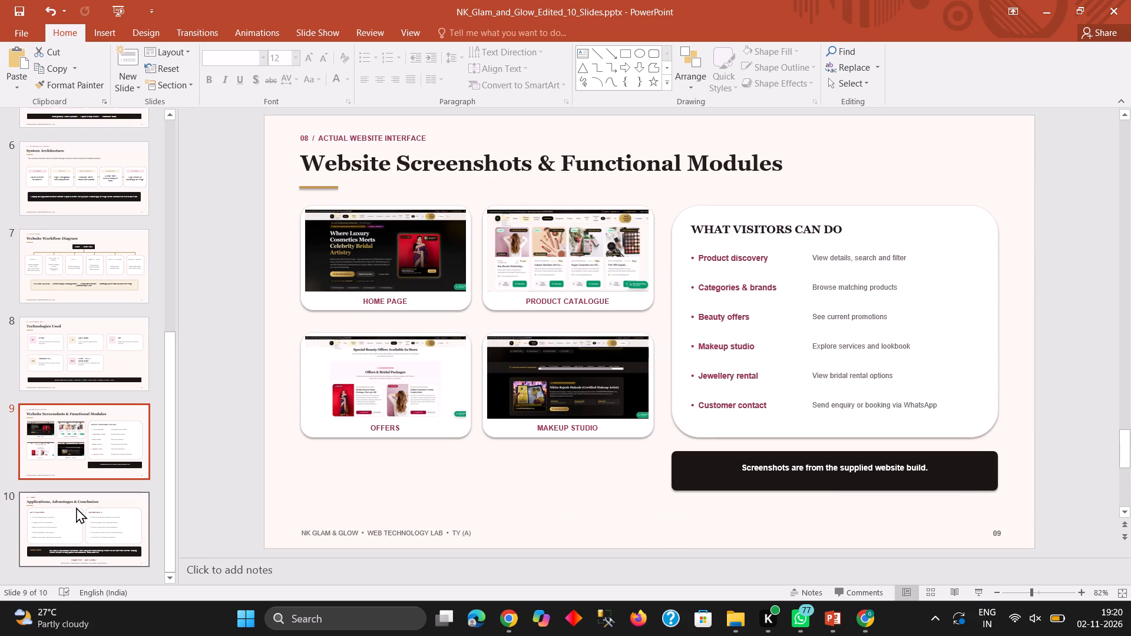
{"action": "key", "text": "Up"}
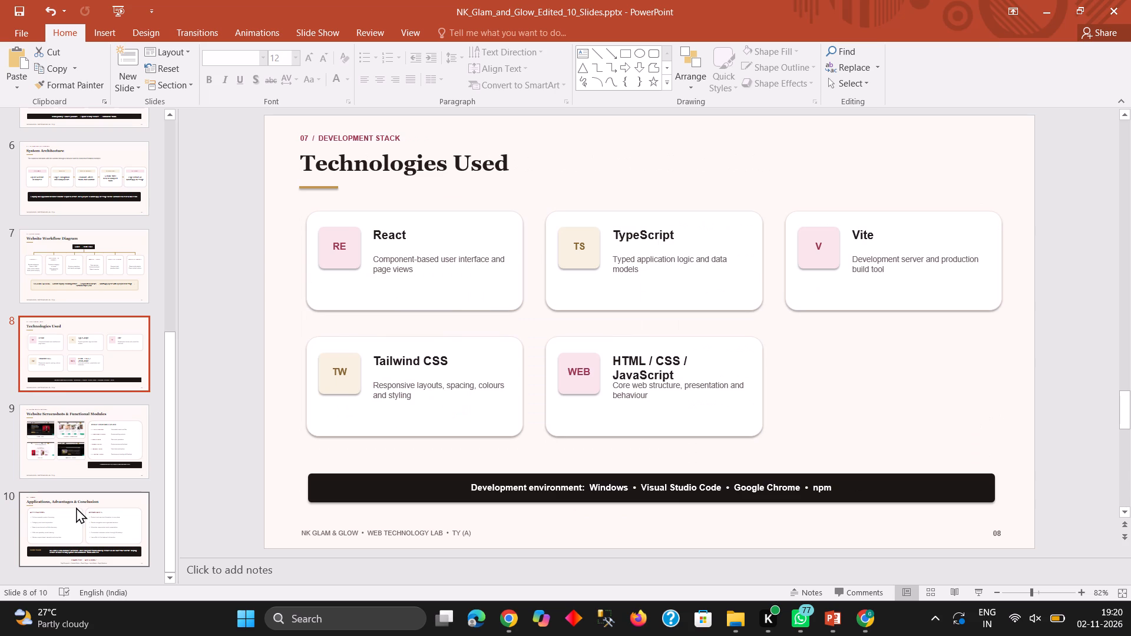
{"action": "key", "text": "Up"}
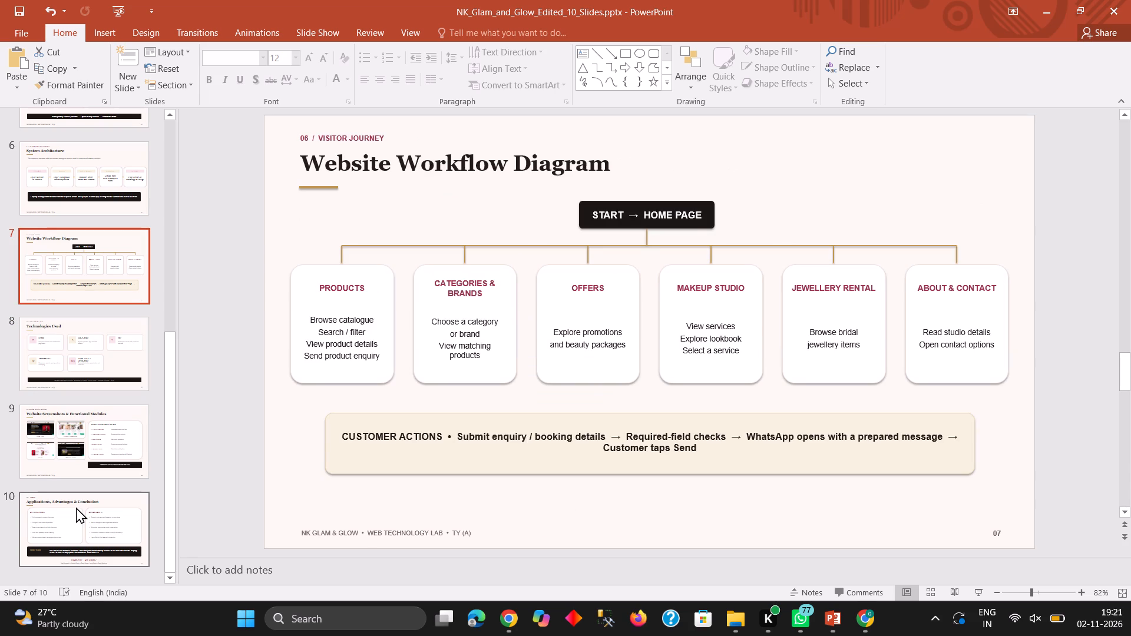
{"action": "key", "text": "Up"}
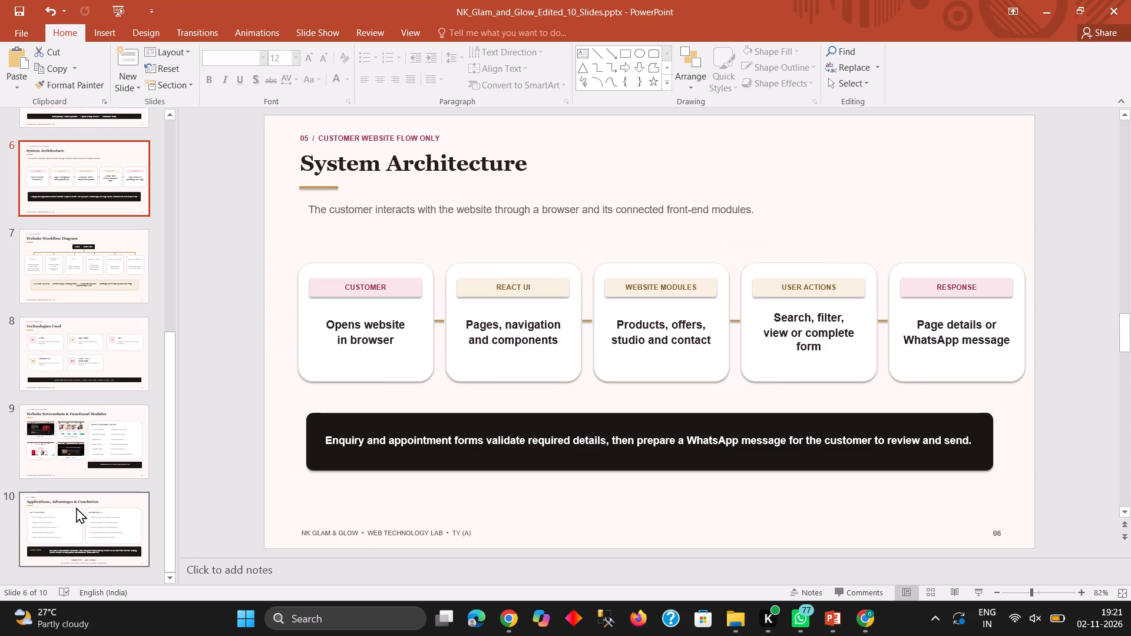
{"action": "key", "text": "Up"}
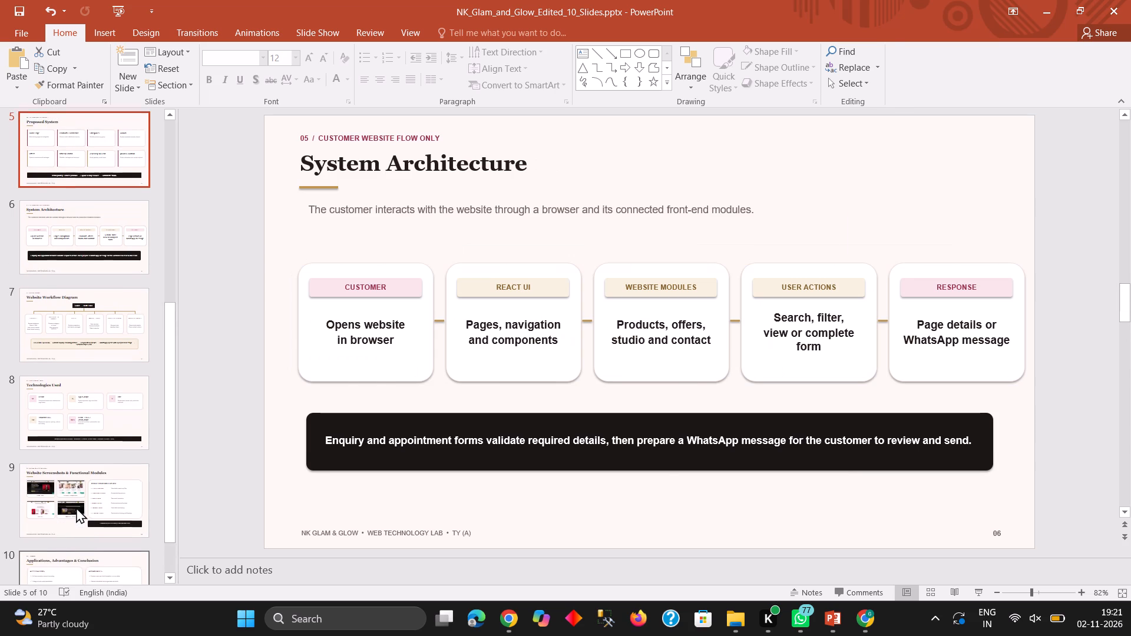
{"action": "key", "text": "Up"}
{"action": "key", "text": "Up"}
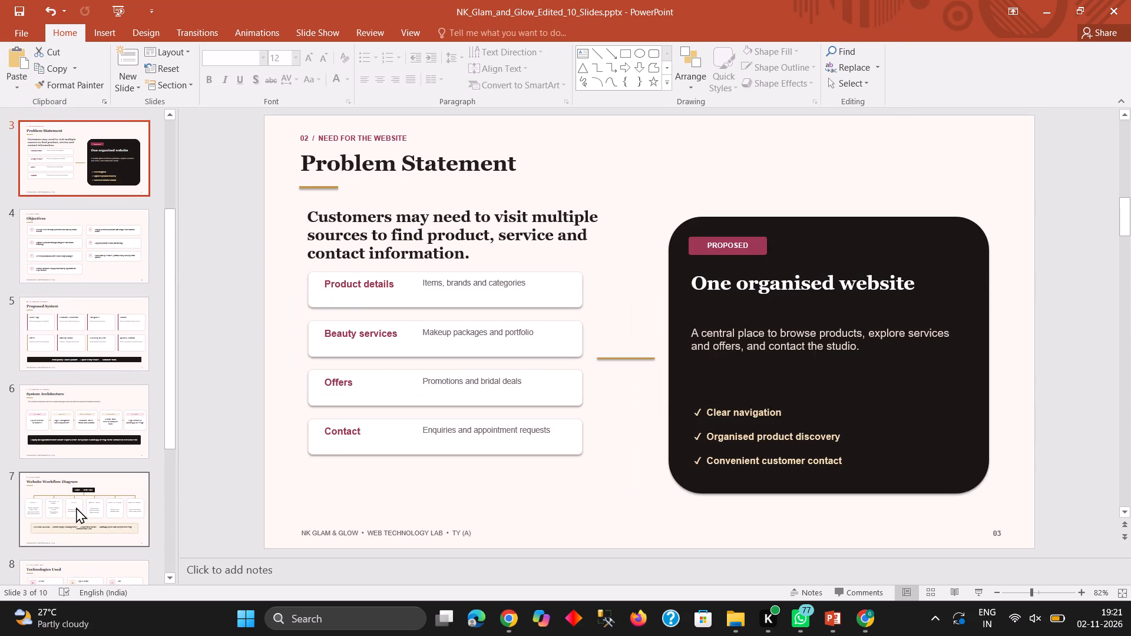
{"action": "key", "text": "Up"}
{"action": "key", "text": "Up"}
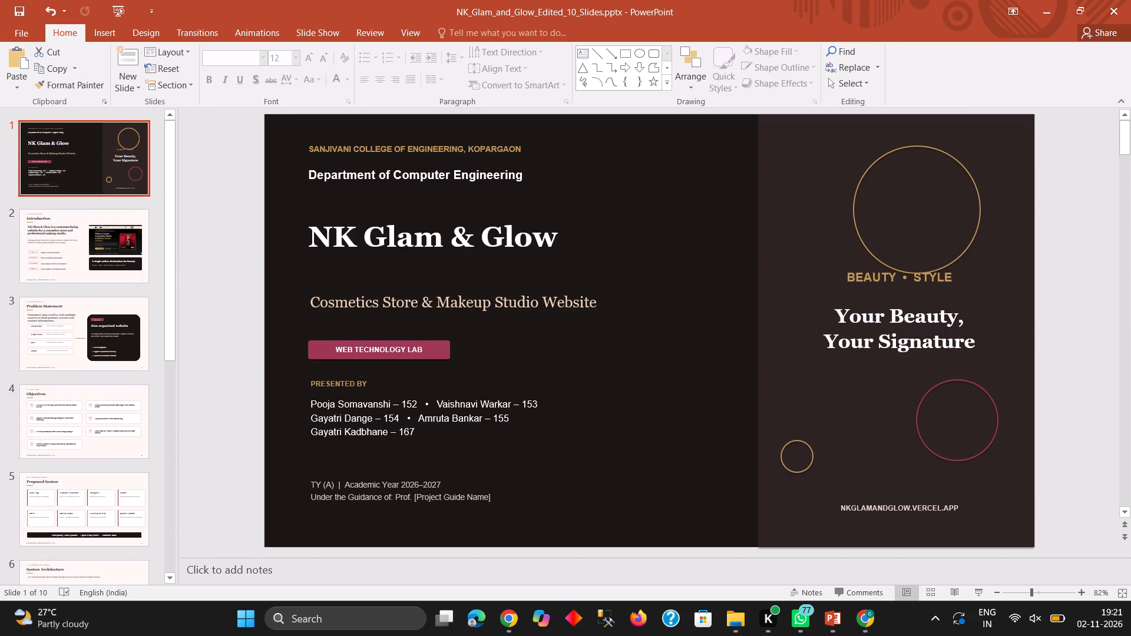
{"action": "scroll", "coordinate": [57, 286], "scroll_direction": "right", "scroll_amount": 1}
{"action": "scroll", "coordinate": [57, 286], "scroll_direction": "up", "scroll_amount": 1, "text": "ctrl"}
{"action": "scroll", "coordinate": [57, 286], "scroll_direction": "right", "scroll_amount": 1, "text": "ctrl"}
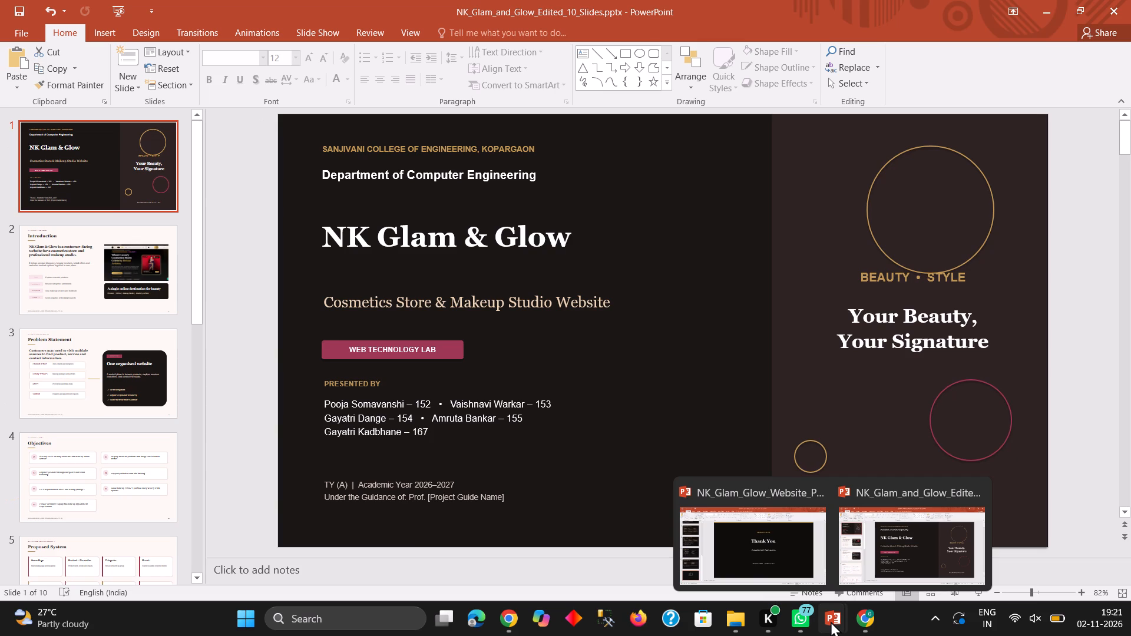
Switch to File Explorer and open the recent presentation "final ppt of the Smart LMS (1).pptx".
{"action": "left_click", "coordinate": [739, 614]}
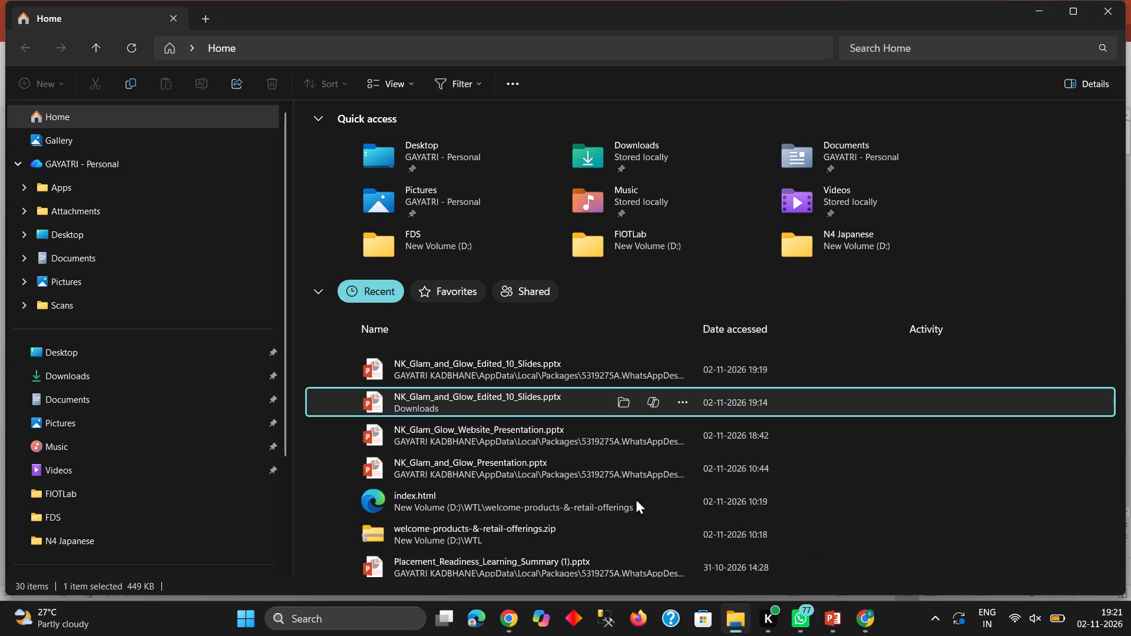
{"action": "scroll", "coordinate": [583, 479], "scroll_direction": "down", "scroll_amount": 2}
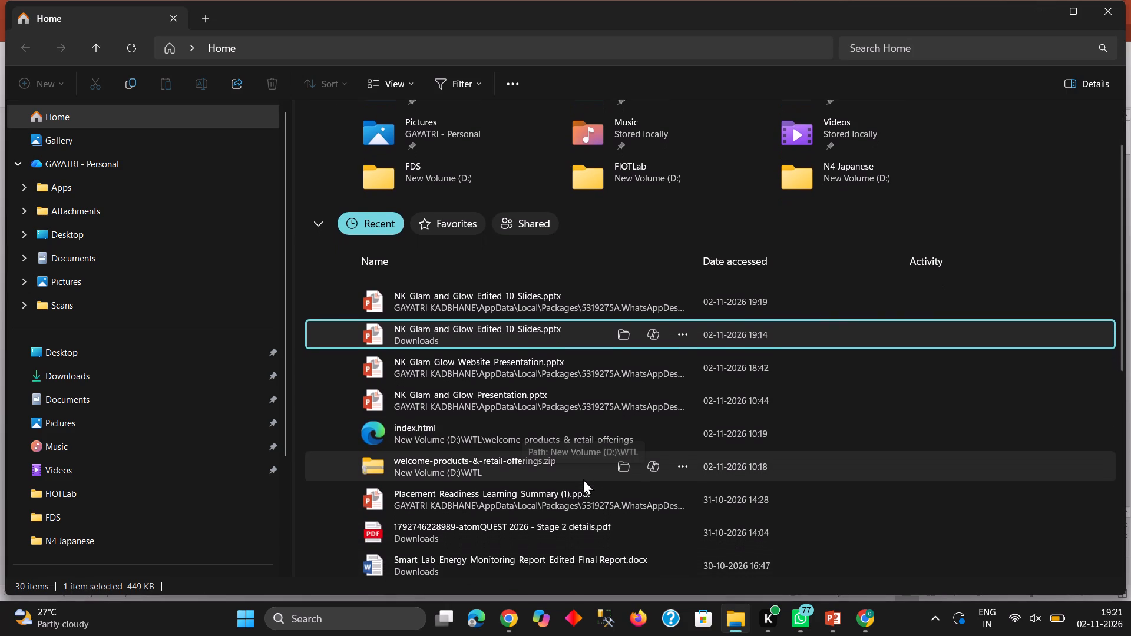
{"action": "scroll", "coordinate": [517, 497], "scroll_direction": "down", "scroll_amount": 2}
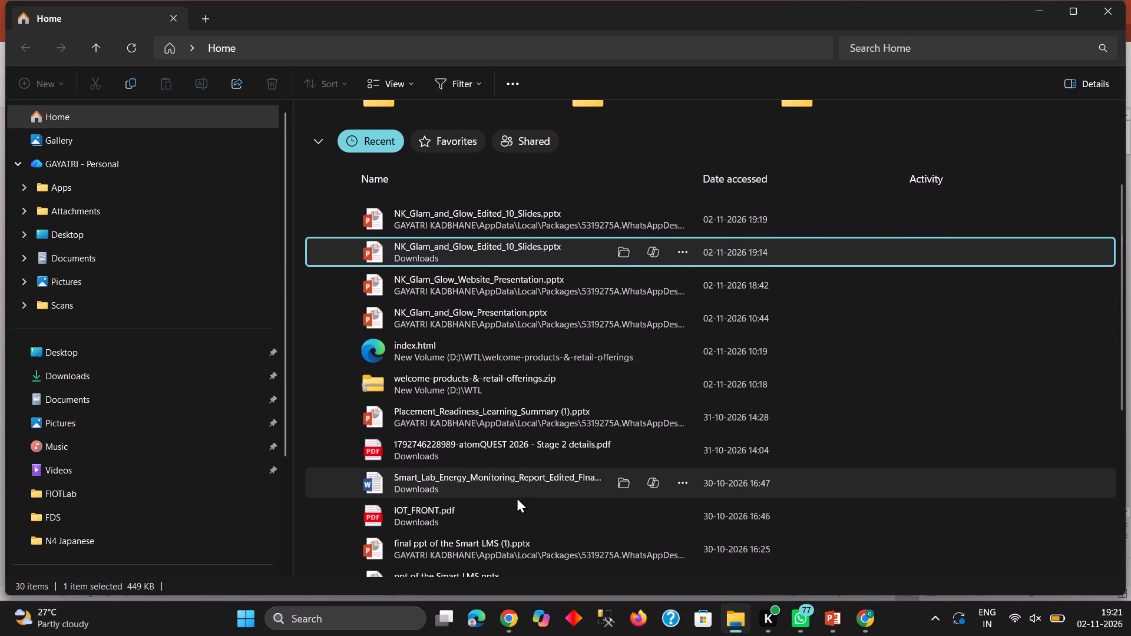
{"action": "scroll", "coordinate": [517, 497], "scroll_direction": "down", "scroll_amount": 1}
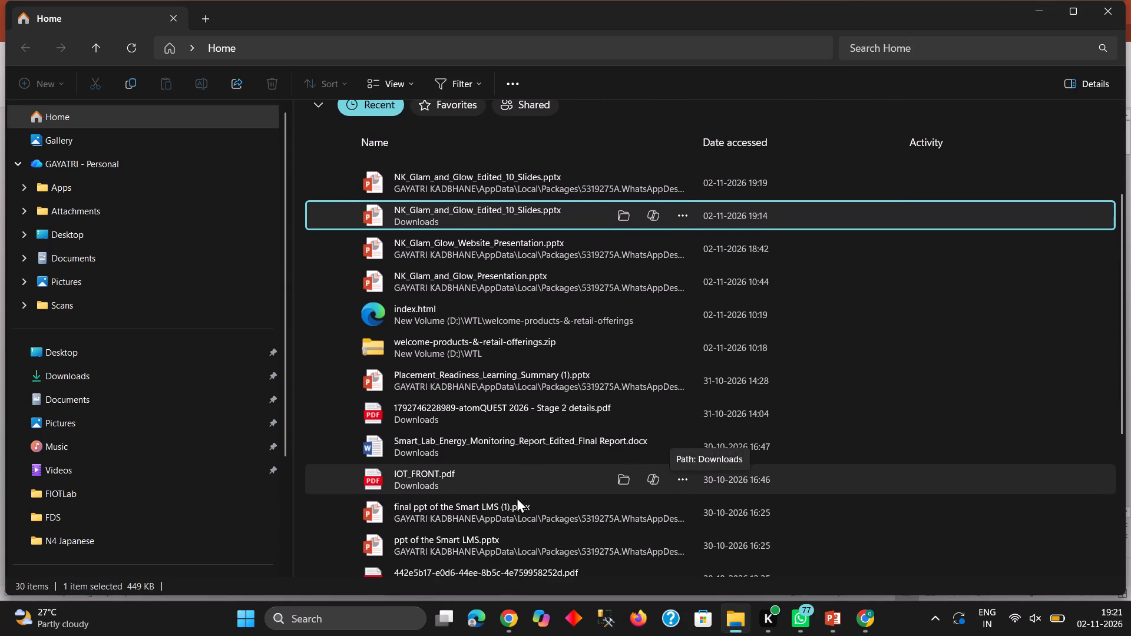
{"action": "scroll", "coordinate": [517, 497], "scroll_direction": "down", "scroll_amount": 1}
{"action": "double_click", "coordinate": [488, 486]}
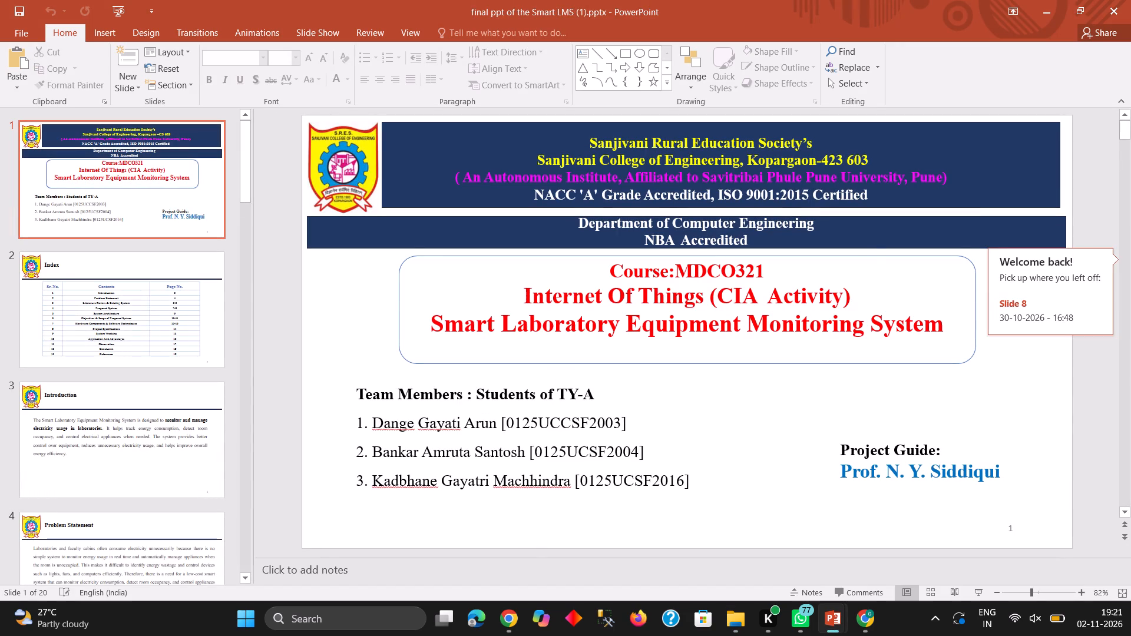
Copy the college title slide from the Smart LMS presentation and paste it after the first slide of NK_Glam_and_Glow_Edited_10_Slides.pptx.
{"action": "left_click", "coordinate": [922, 403]}
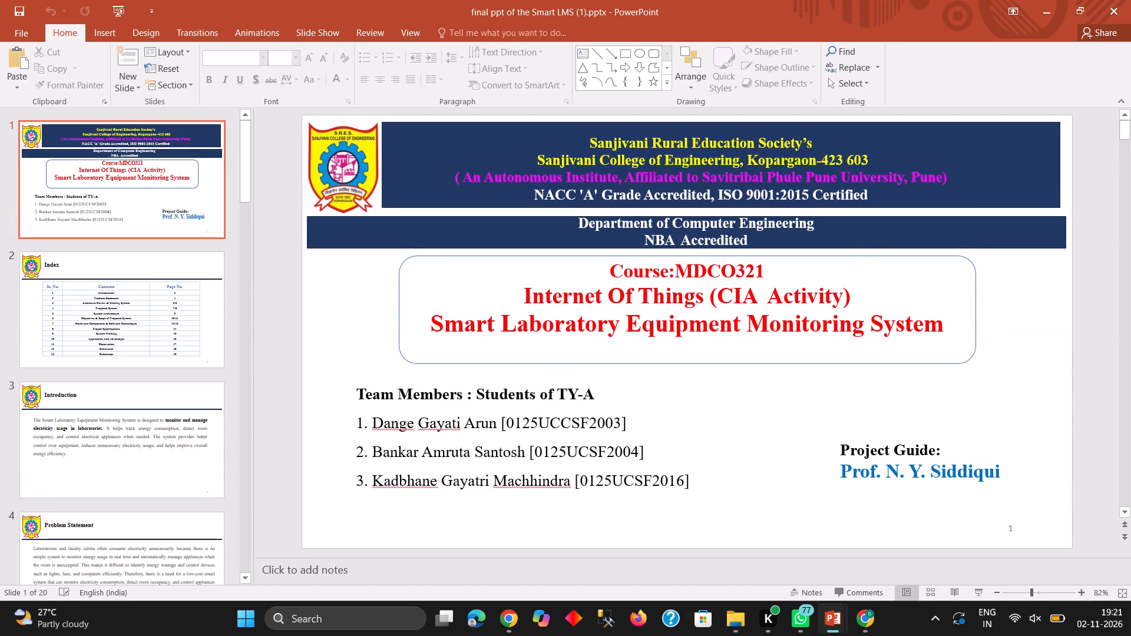
{"action": "left_click", "coordinate": [333, 166]}
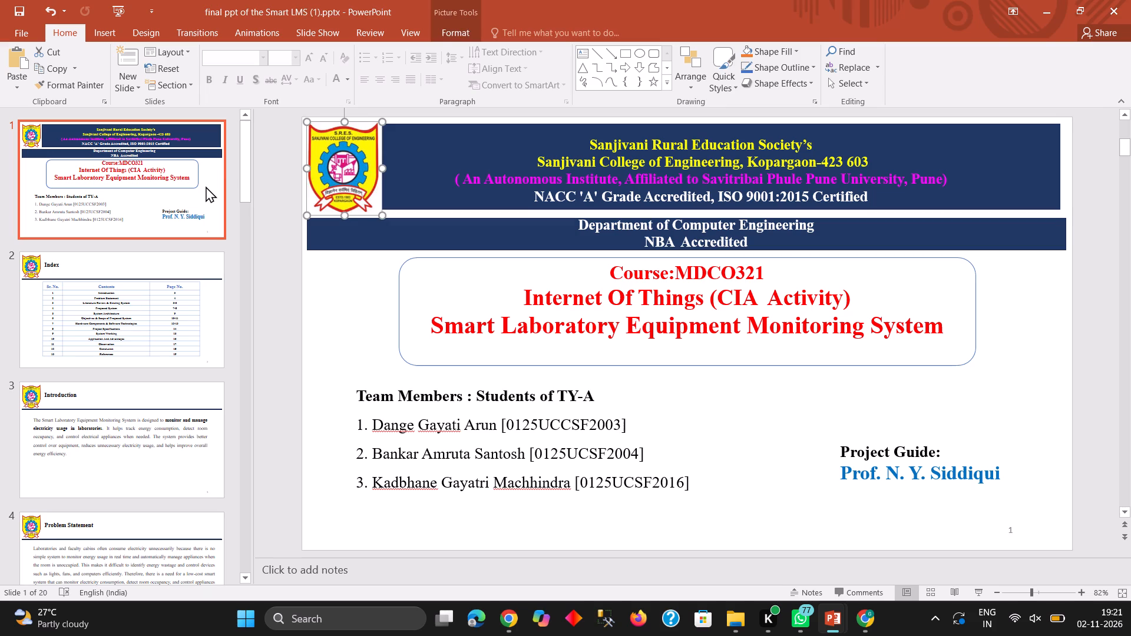
{"action": "left_click", "coordinate": [206, 186]}
{"action": "right_click_drag", "start_coordinate": [206, 186], "coordinate": [254, 306]}
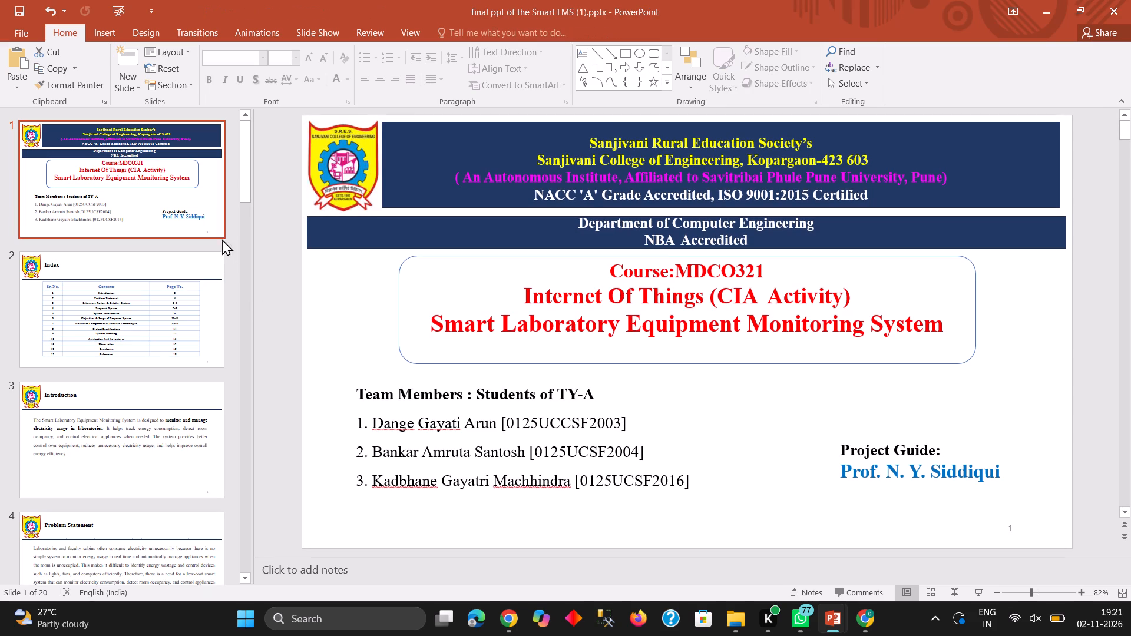
{"action": "right_click", "coordinate": [214, 223]}
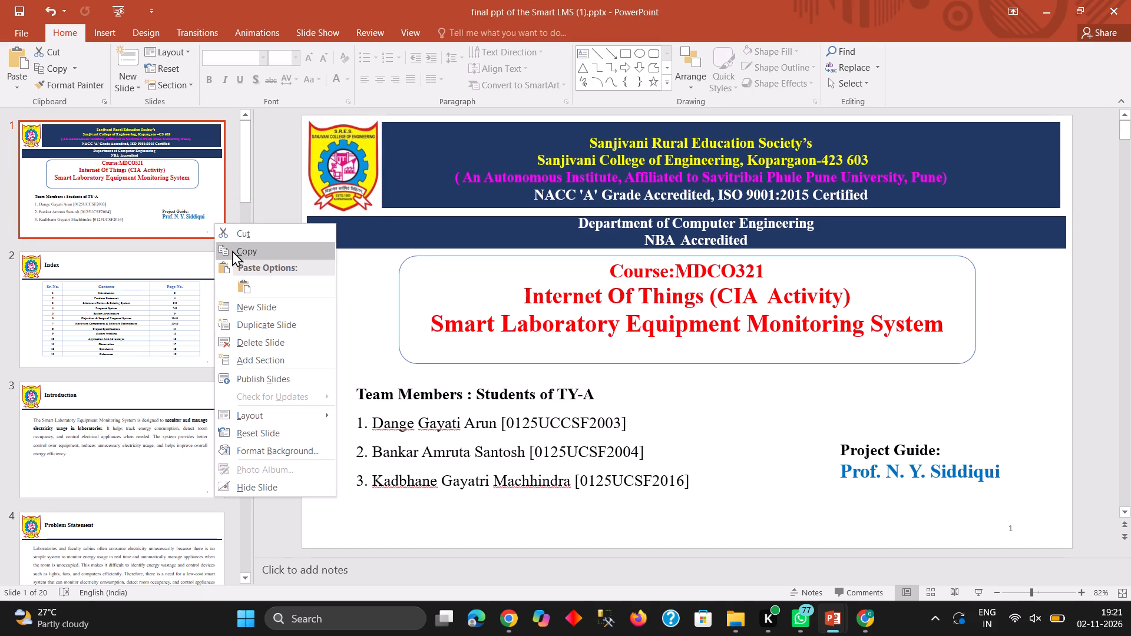
{"action": "left_click", "coordinate": [232, 250]}
{"action": "key", "text": "alt+Tab"}
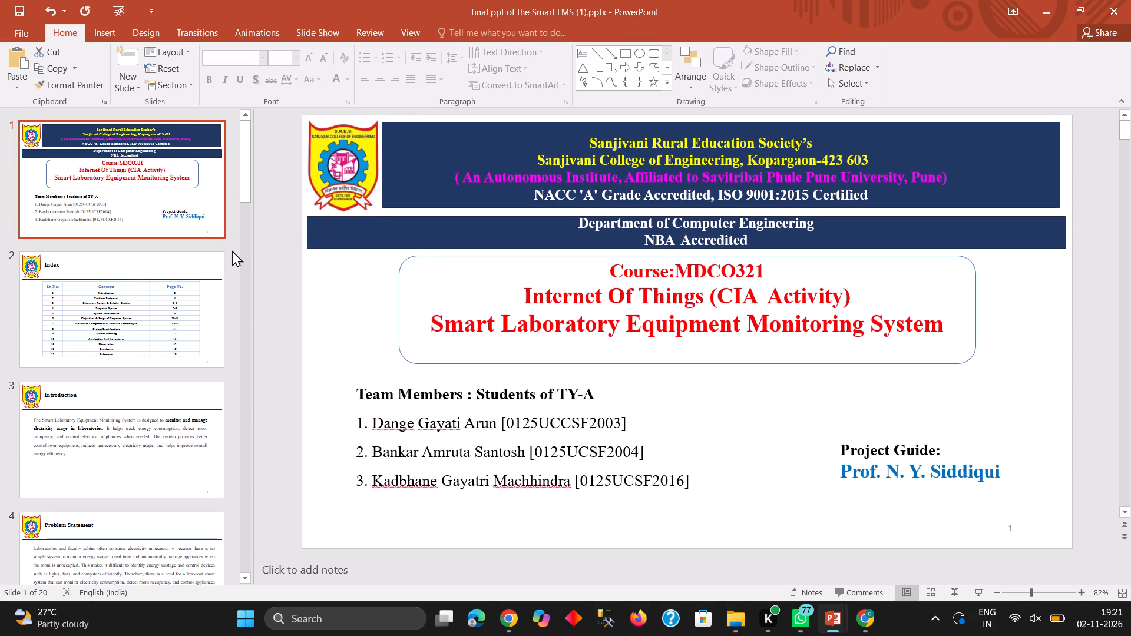
{"action": "left_click", "coordinate": [520, 250]}
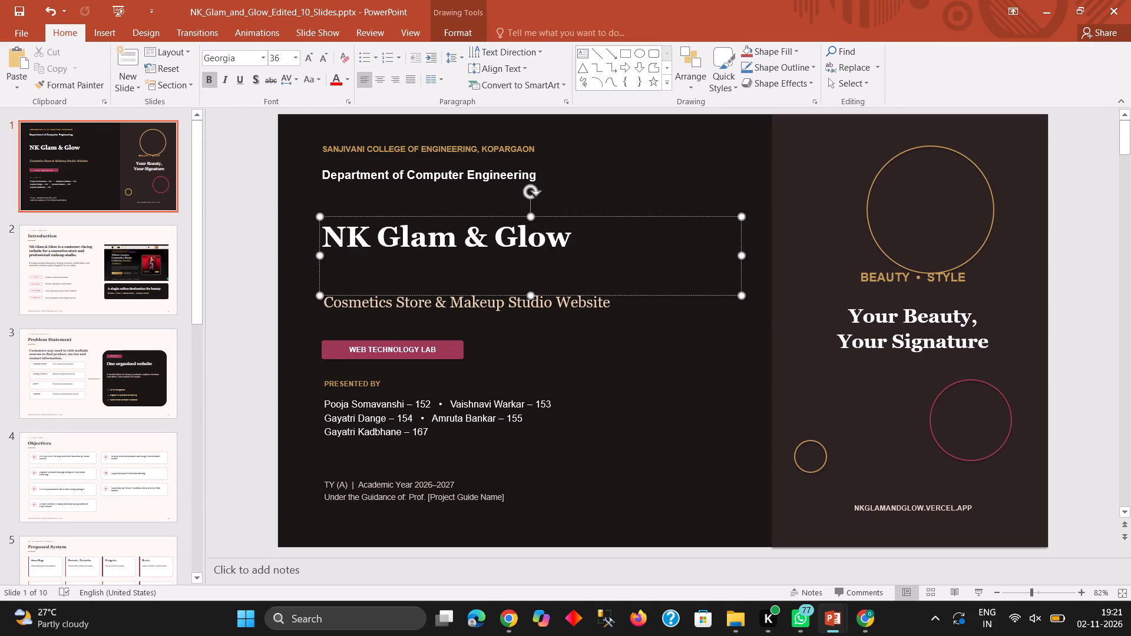
{"action": "left_click", "coordinate": [266, 181]}
{"action": "key", "text": "ctrl+v"}
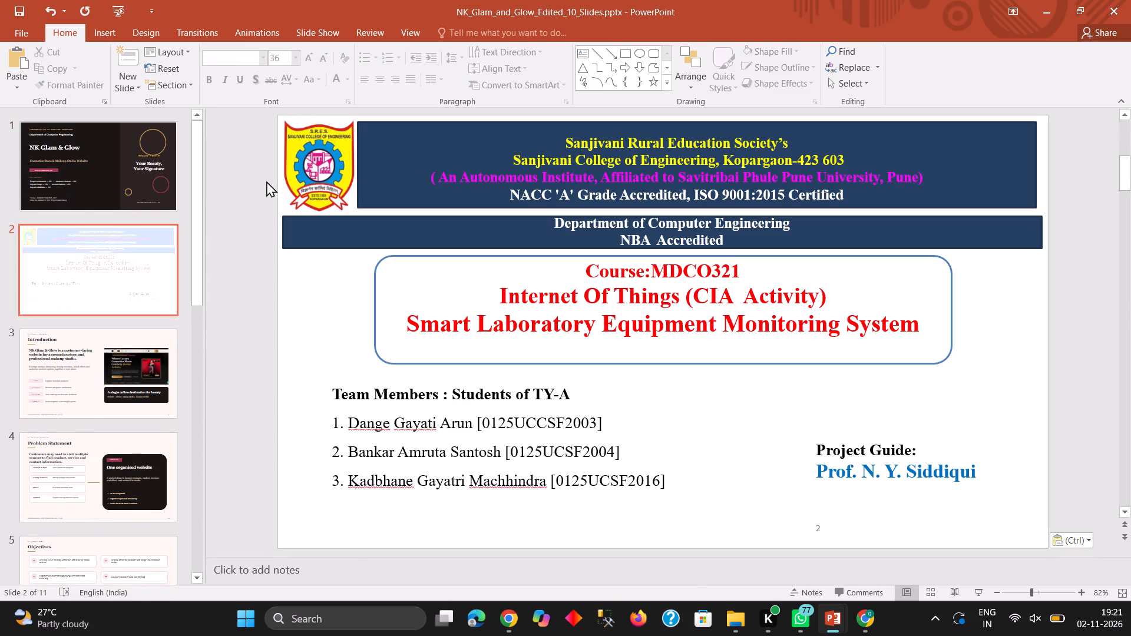
Replace "Smart Laboratory Equipment Monitoring System" on the pasted college slide with the "NK Glam & Glow" heading copied from slide 1.
{"action": "left_click", "coordinate": [143, 194]}
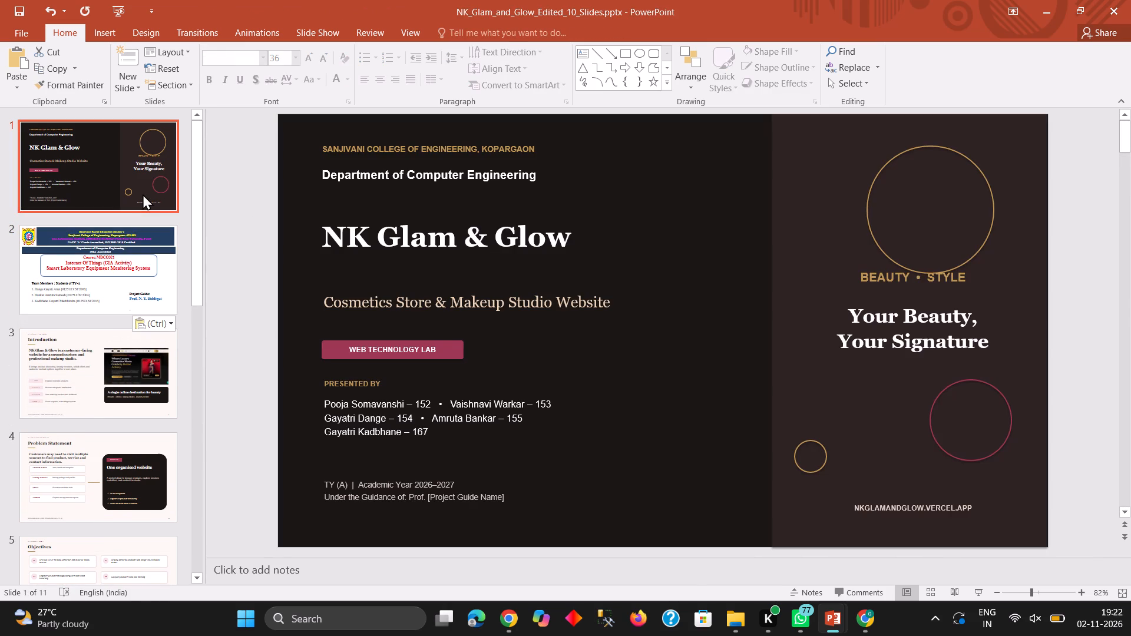
{"action": "left_click", "coordinate": [111, 286]}
{"action": "left_click", "coordinate": [102, 180]}
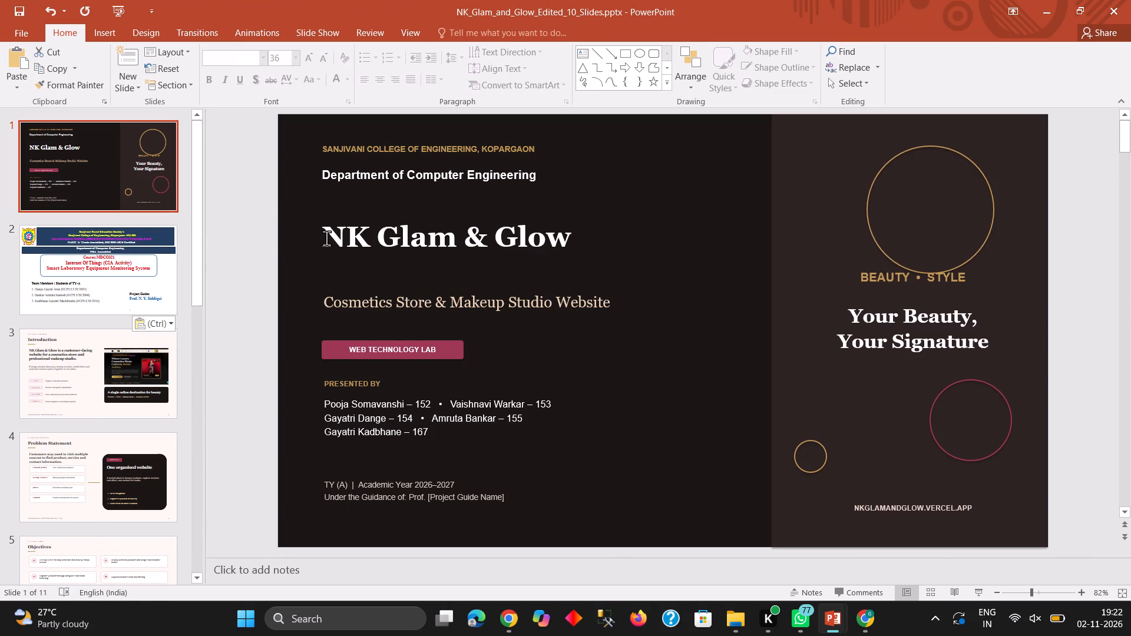
{"action": "left_click_drag", "start_coordinate": [326, 238], "coordinate": [641, 258]}
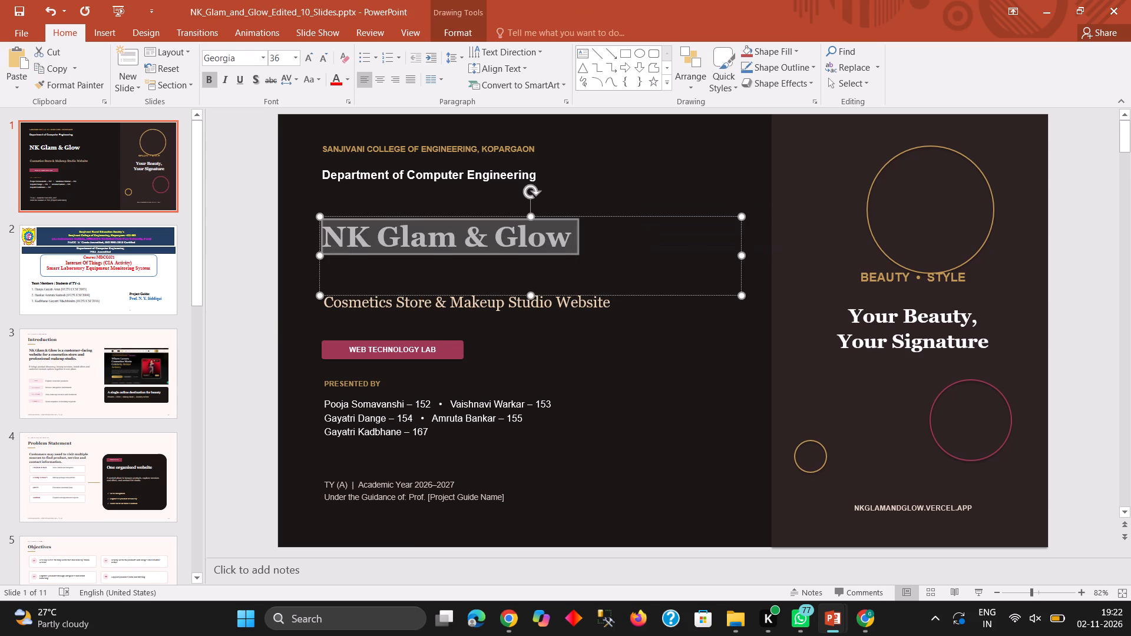
{"action": "key", "text": "ctrl+c"}
{"action": "left_click", "coordinate": [45, 249]}
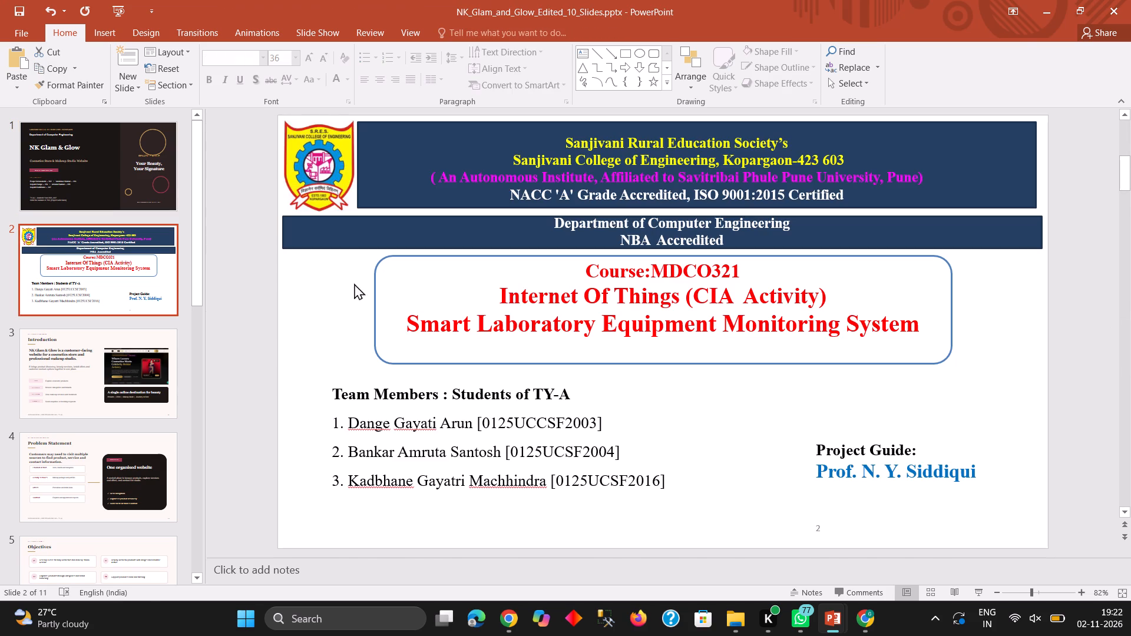
{"action": "left_click_drag", "start_coordinate": [408, 328], "coordinate": [598, 346]}
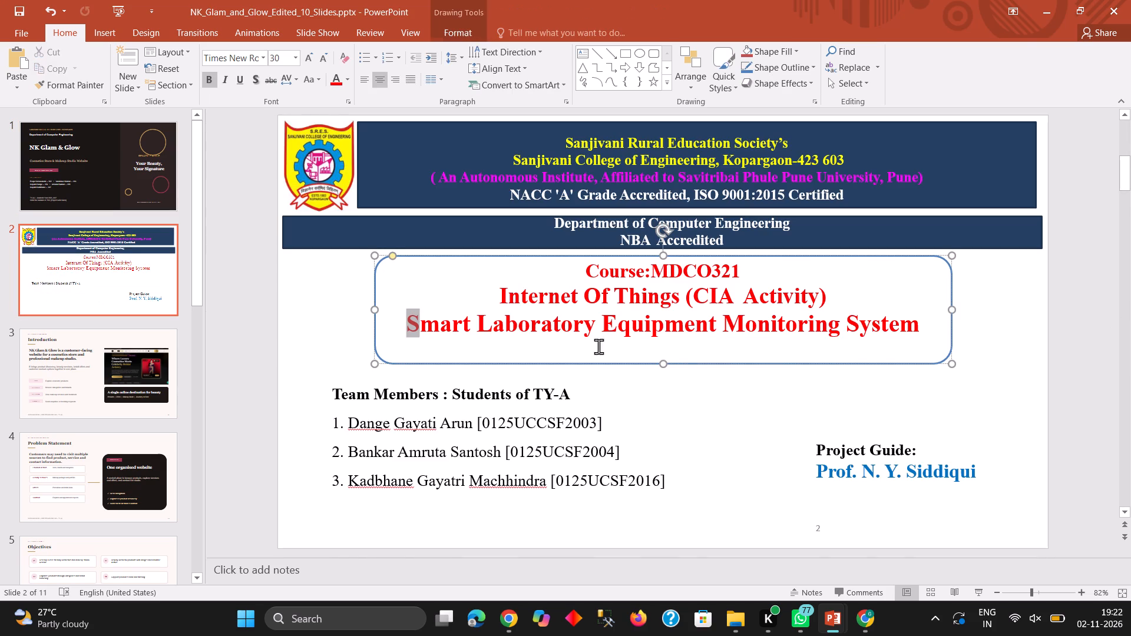
{"action": "left_click_drag", "start_coordinate": [598, 346], "coordinate": [945, 329]}
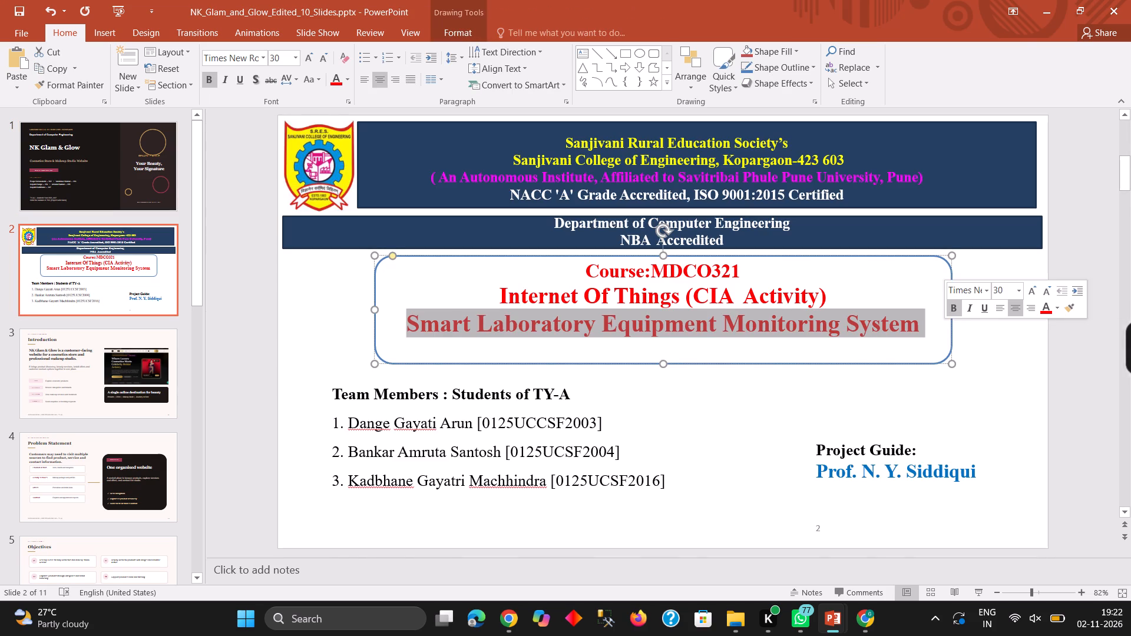
{"action": "key", "text": "ctrl+v"}
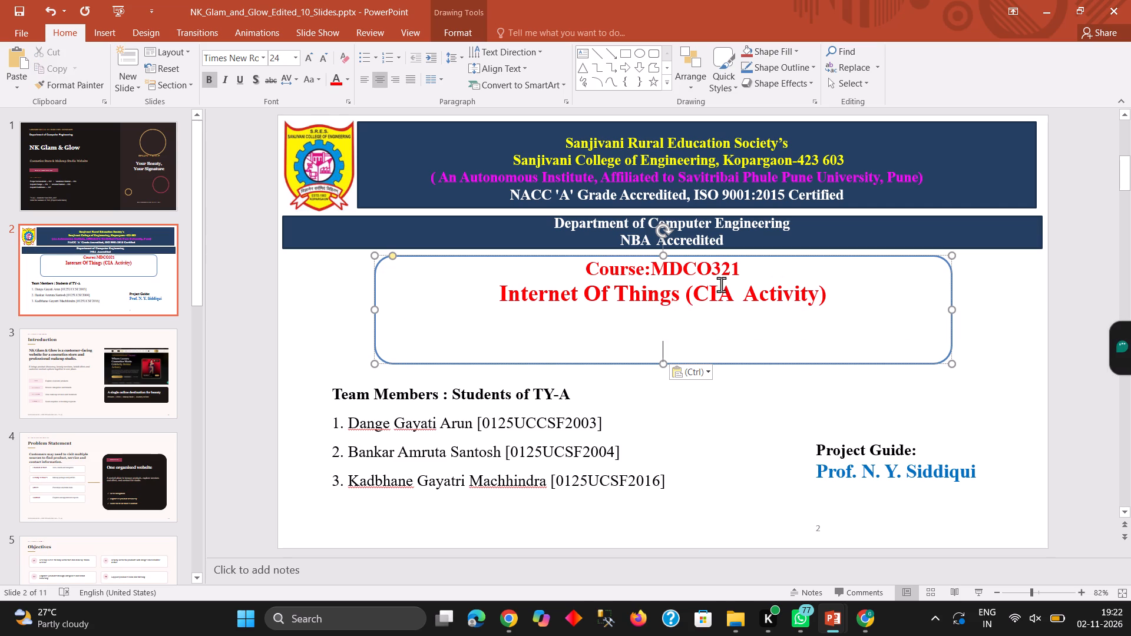
{"action": "key", "text": "ctrl+v"}
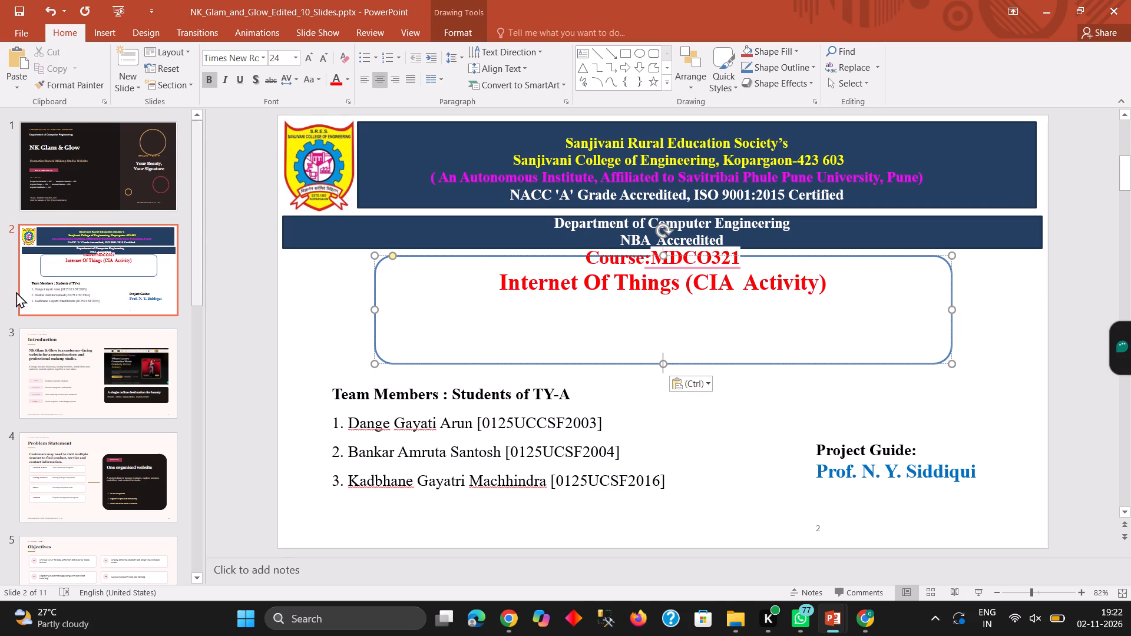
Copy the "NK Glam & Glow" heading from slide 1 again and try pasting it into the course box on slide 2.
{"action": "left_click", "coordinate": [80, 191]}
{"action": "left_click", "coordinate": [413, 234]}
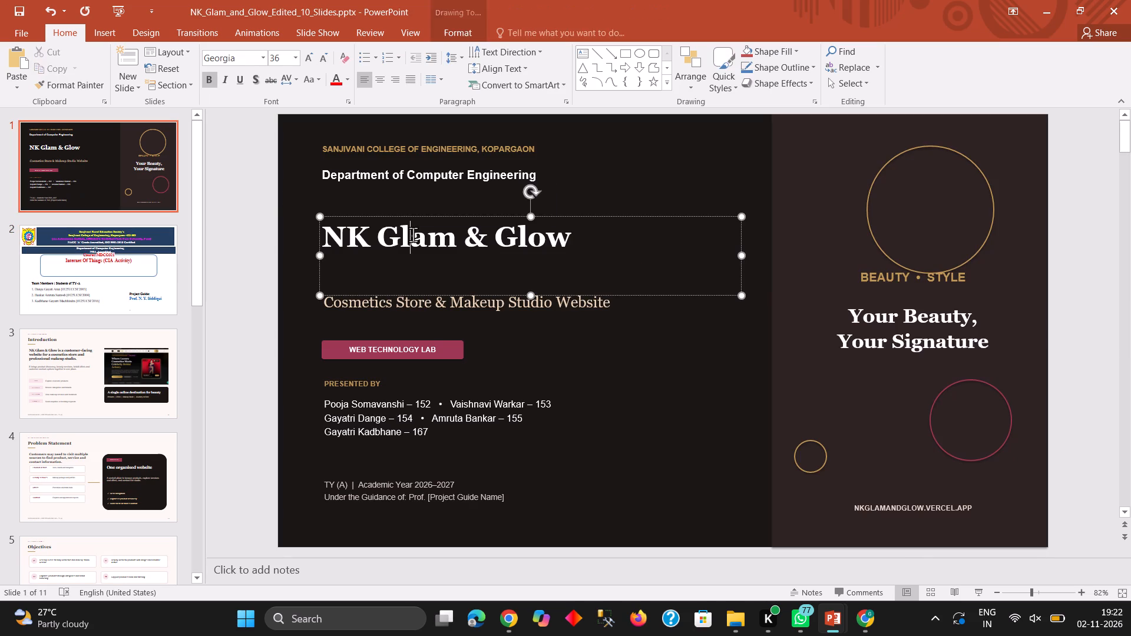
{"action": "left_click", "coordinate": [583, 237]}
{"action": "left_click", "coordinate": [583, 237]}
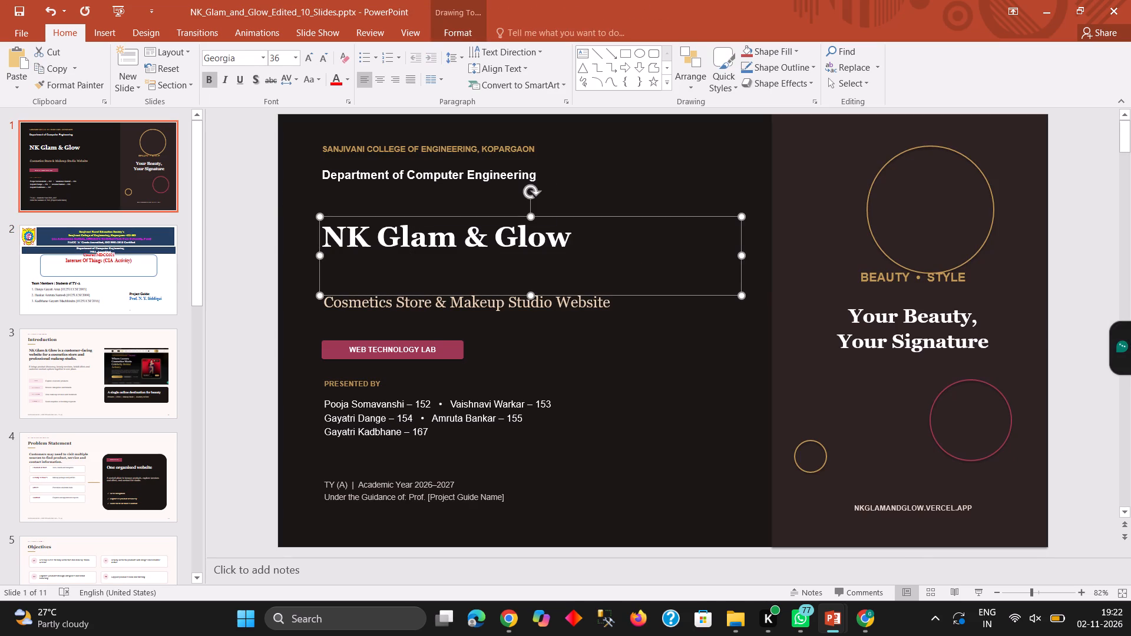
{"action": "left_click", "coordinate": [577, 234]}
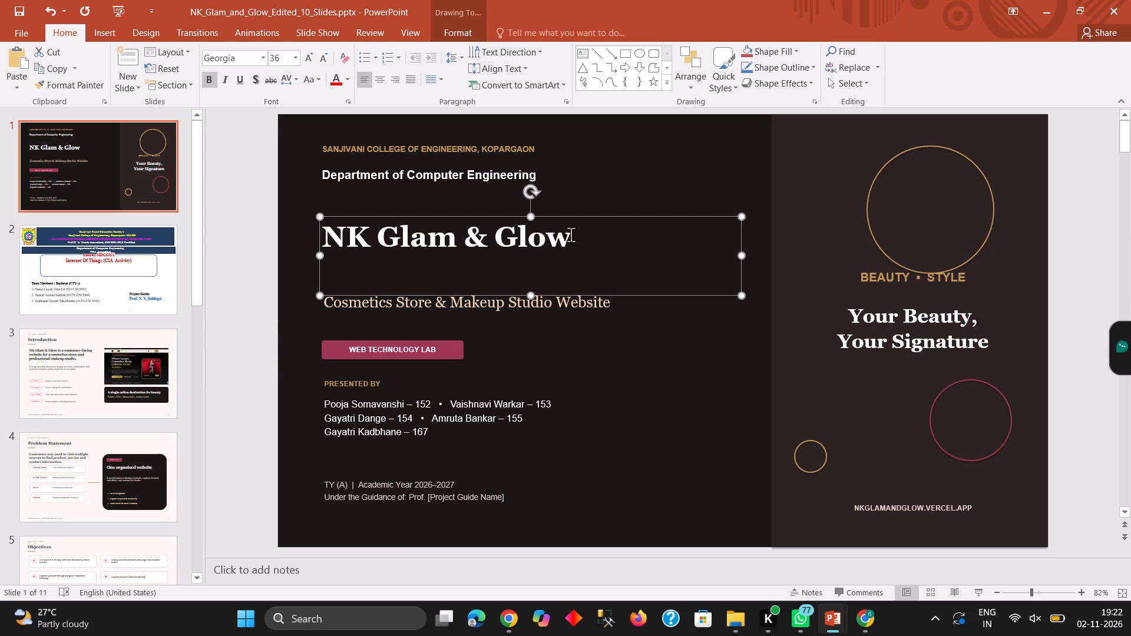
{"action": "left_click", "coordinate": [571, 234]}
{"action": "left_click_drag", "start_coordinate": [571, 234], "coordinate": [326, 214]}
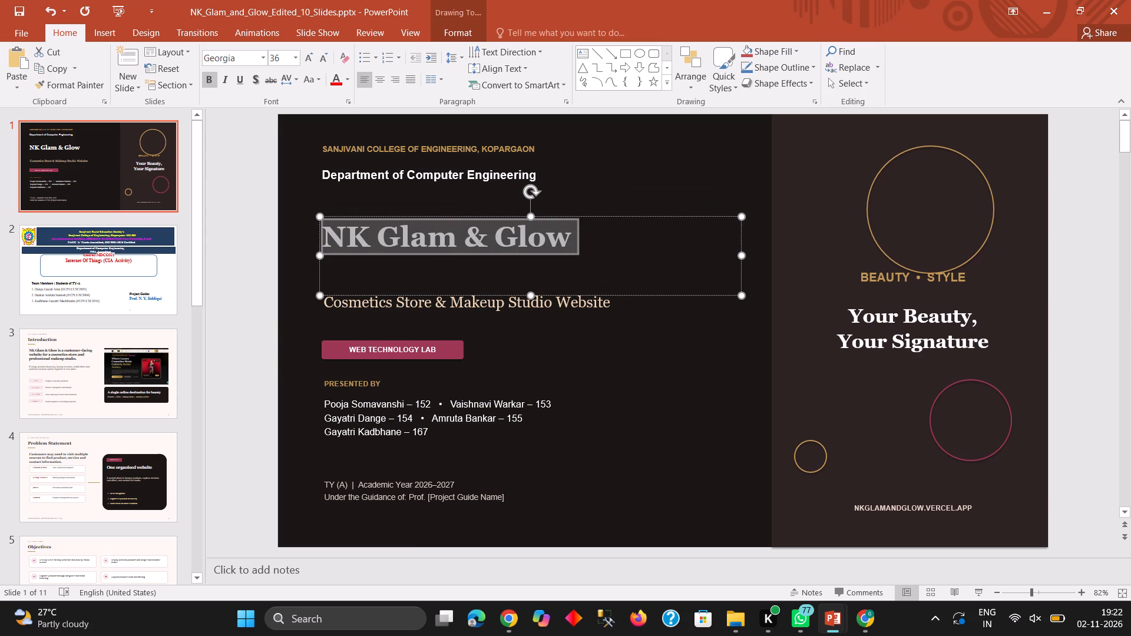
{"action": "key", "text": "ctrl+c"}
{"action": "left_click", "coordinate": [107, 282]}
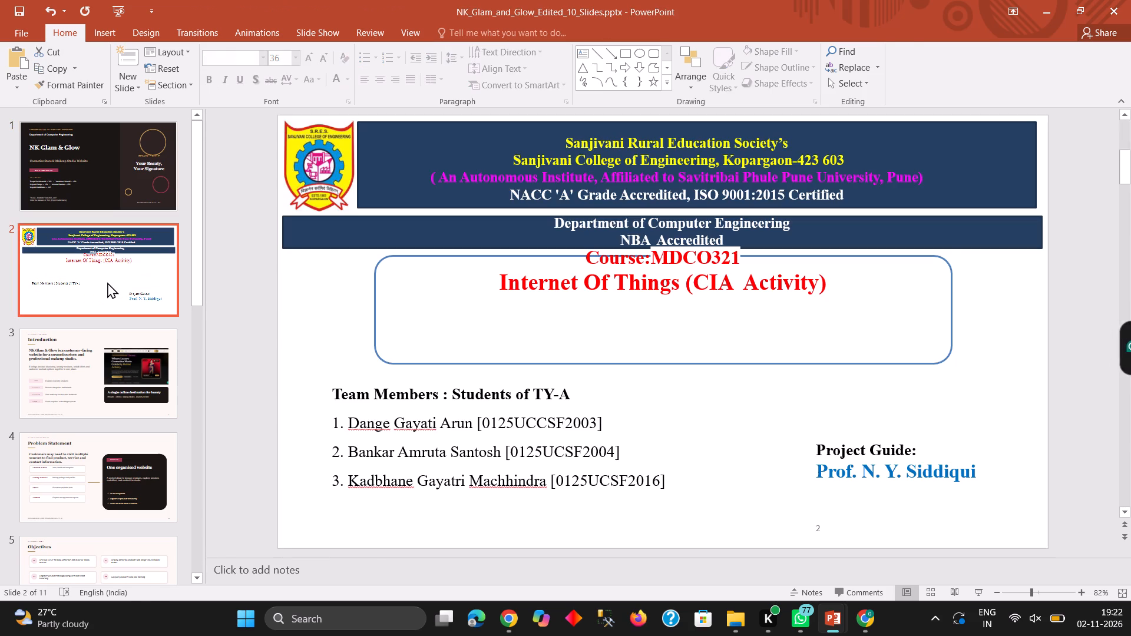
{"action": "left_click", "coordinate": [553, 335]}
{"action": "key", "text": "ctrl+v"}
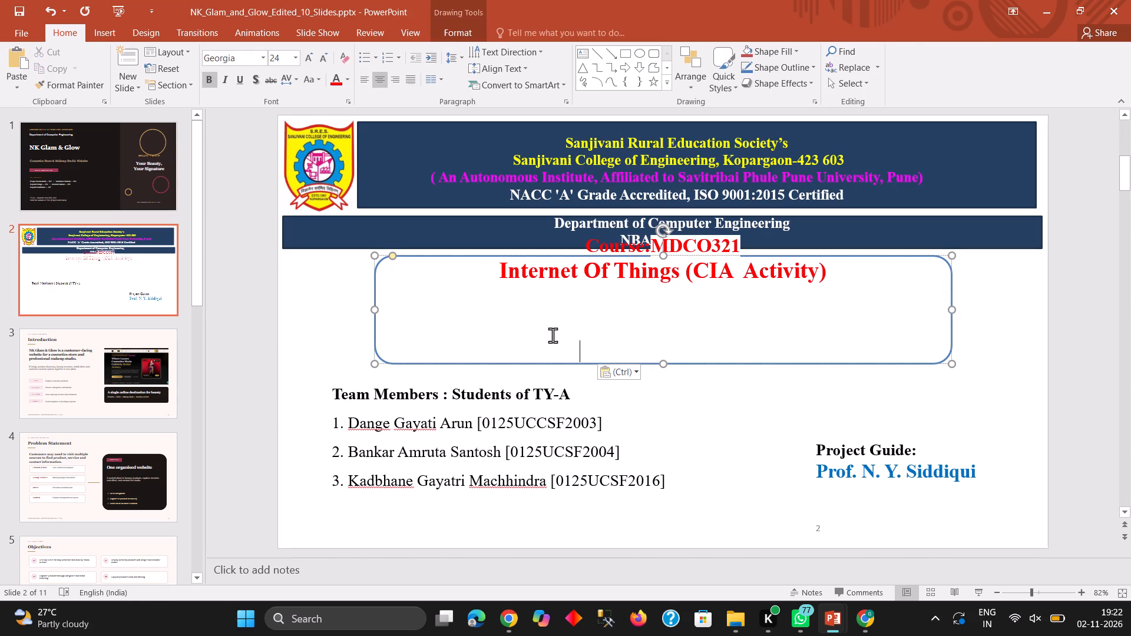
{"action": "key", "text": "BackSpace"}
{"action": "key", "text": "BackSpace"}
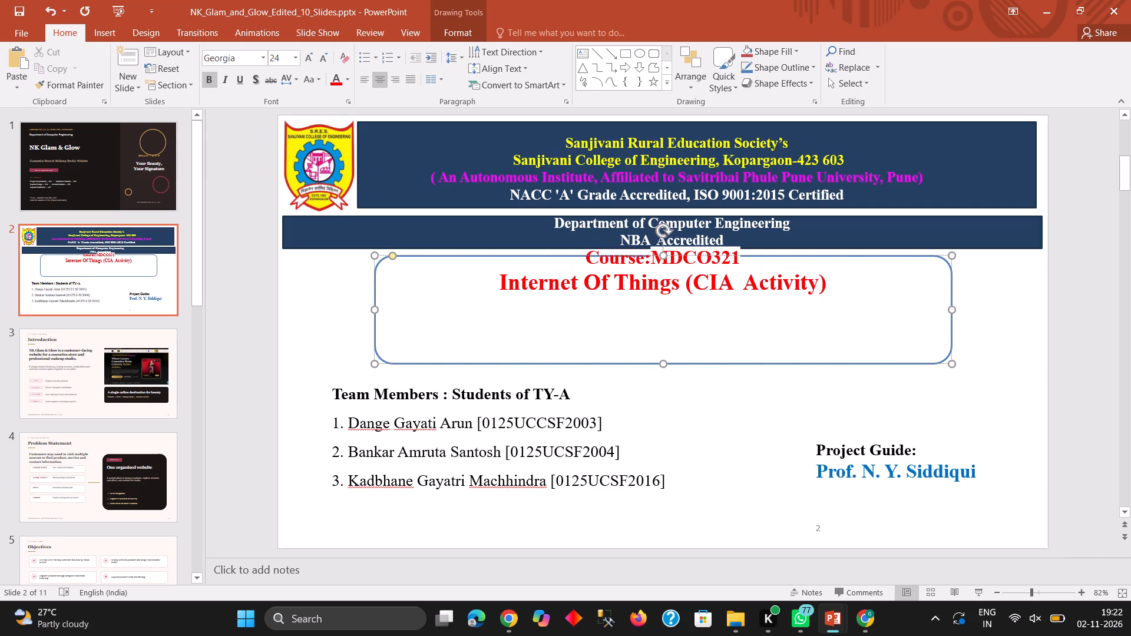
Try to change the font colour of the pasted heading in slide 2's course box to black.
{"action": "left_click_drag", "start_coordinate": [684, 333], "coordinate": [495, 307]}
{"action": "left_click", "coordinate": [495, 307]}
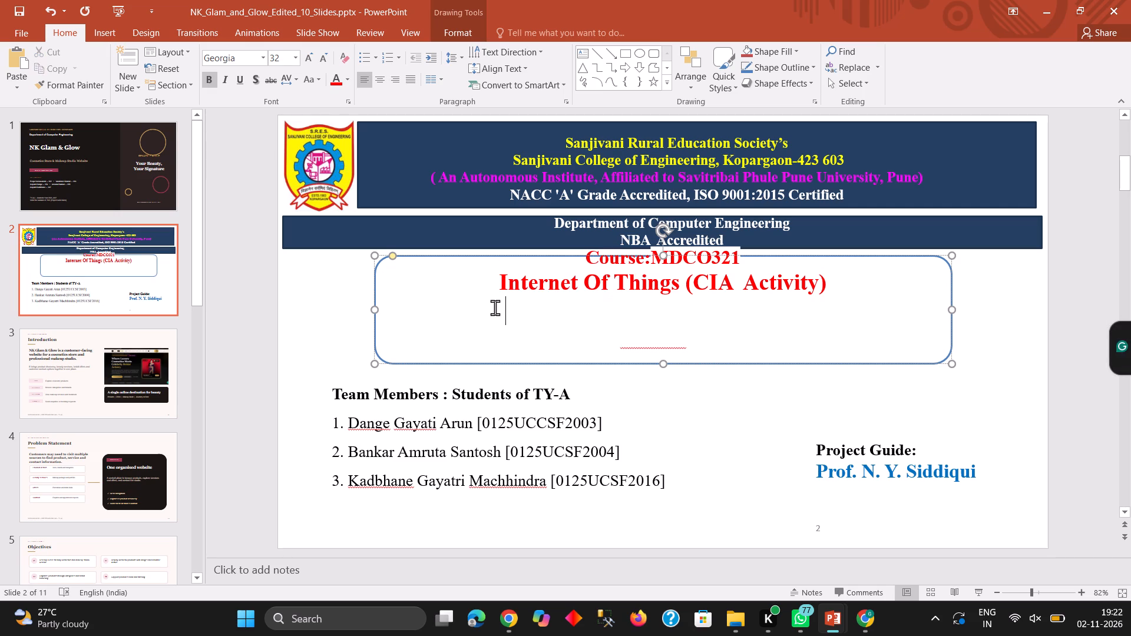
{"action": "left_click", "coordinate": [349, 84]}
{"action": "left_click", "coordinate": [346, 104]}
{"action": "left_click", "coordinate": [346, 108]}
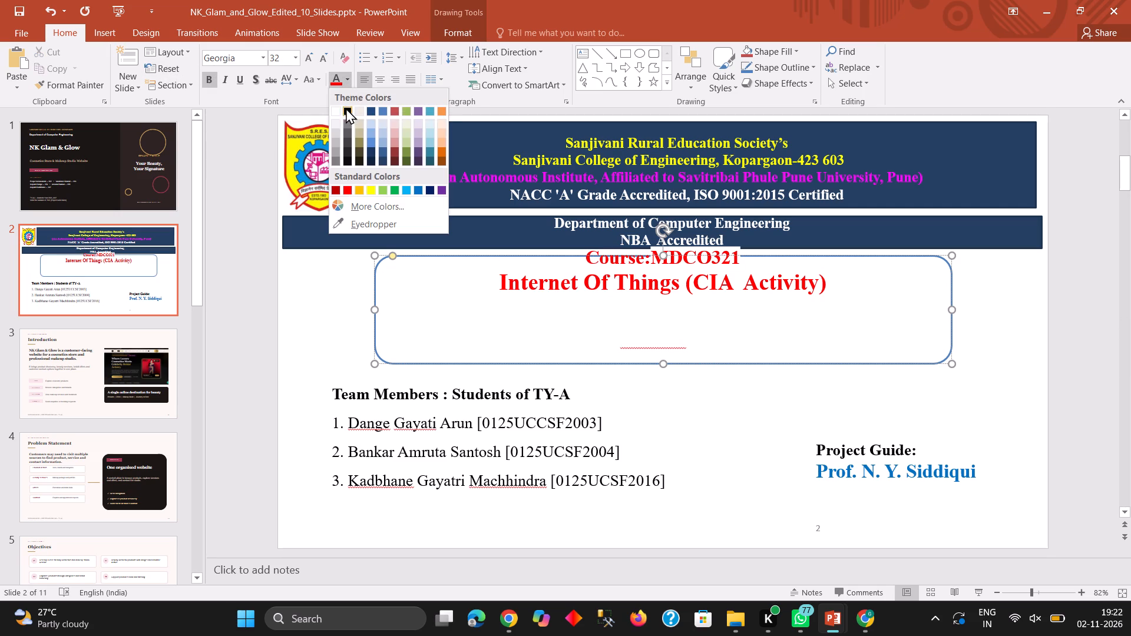
Delete the pasted heading text below "Internet Of Things (CIA Activity)" in slide 2's course box.
{"action": "left_click", "coordinate": [577, 327]}
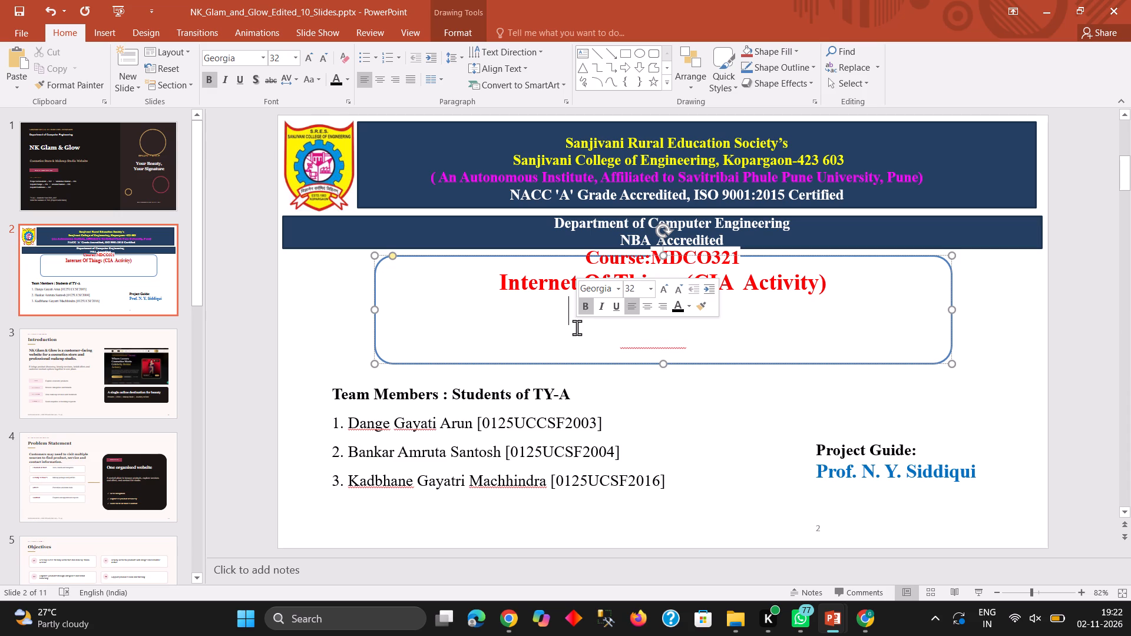
{"action": "type", "text": "NK"}
{"action": "key", "text": "BackSpace"}
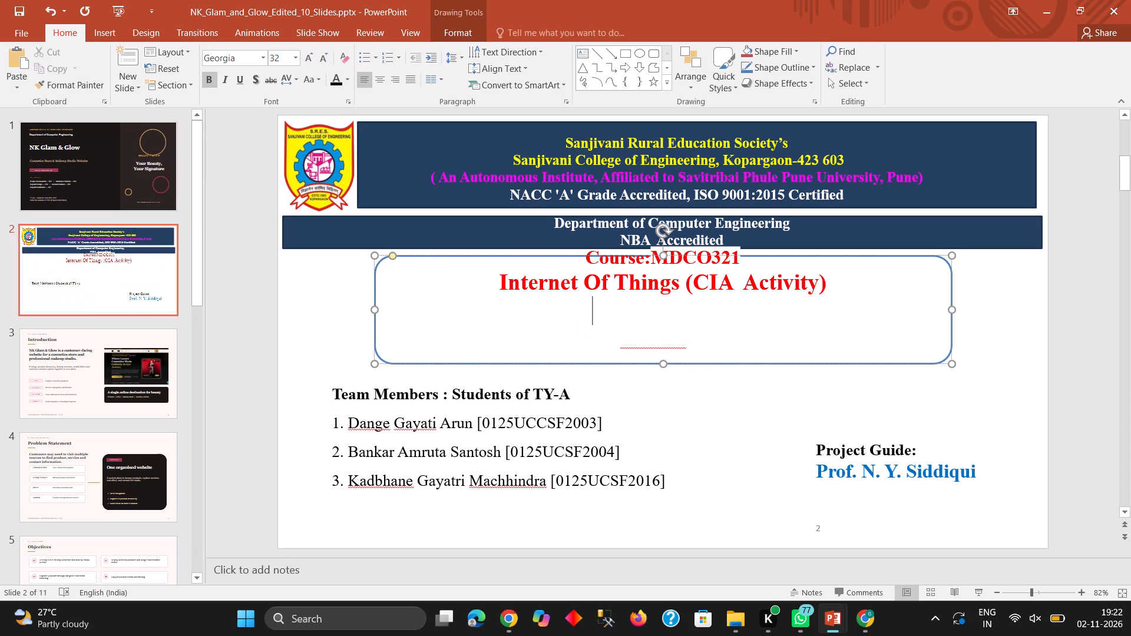
{"action": "key", "text": "BackSpace"}
{"action": "key", "text": "BackSpace"}
{"action": "key", "text": "BackSpace"}
{"action": "key", "text": "BackSpace"}
{"action": "key", "text": "BackSpace"}
{"action": "key", "text": "BackSpace"}
{"action": "key", "text": "BackSpace"}
{"action": "key", "text": "BackSpace"}
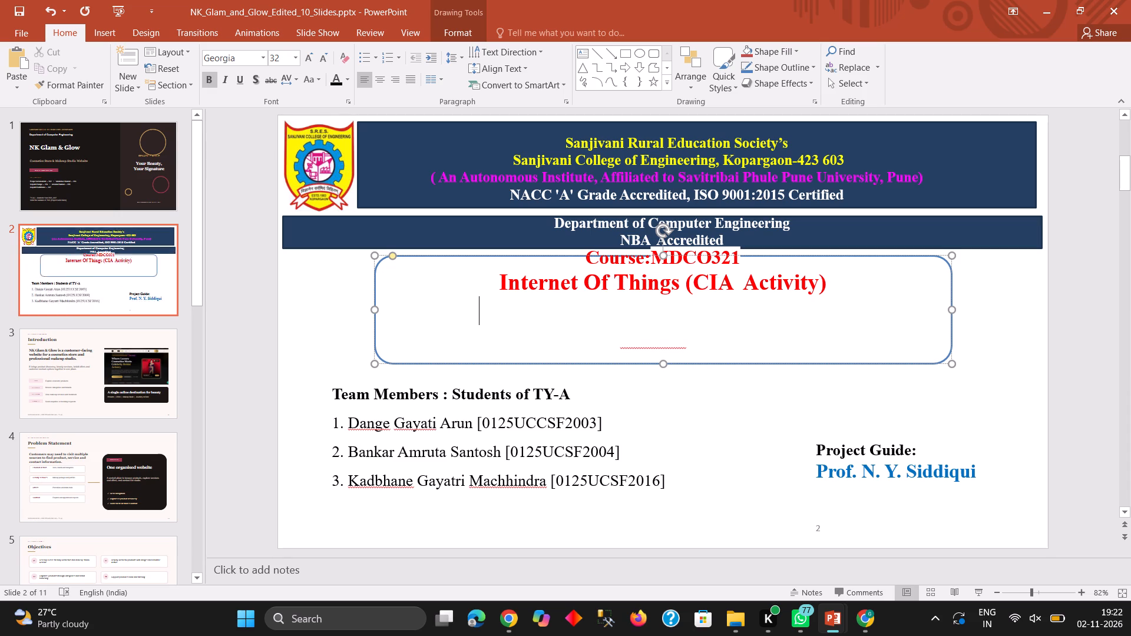
{"action": "key", "text": "BackSpace"}
{"action": "key", "text": "BackSpace"}
{"action": "key", "text": "BackSpace"}
{"action": "key", "text": "BackSpace"}
{"action": "key", "text": "BackSpace"}
{"action": "key", "text": "BackSpace"}
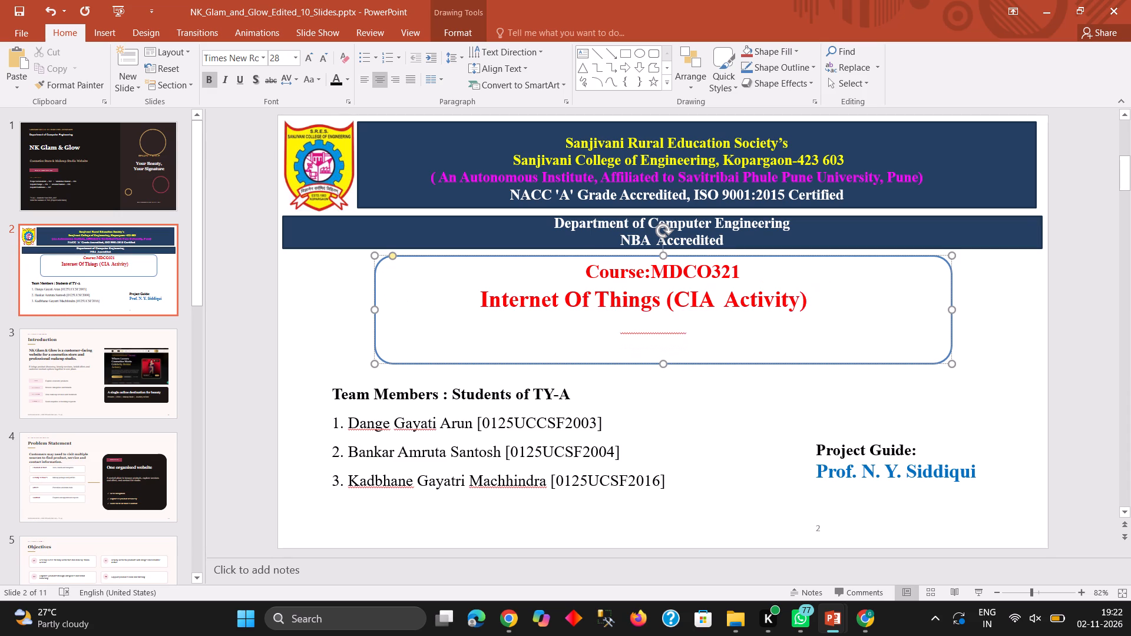
{"action": "left_click", "coordinate": [717, 330]}
{"action": "key", "text": "BackSpace"}
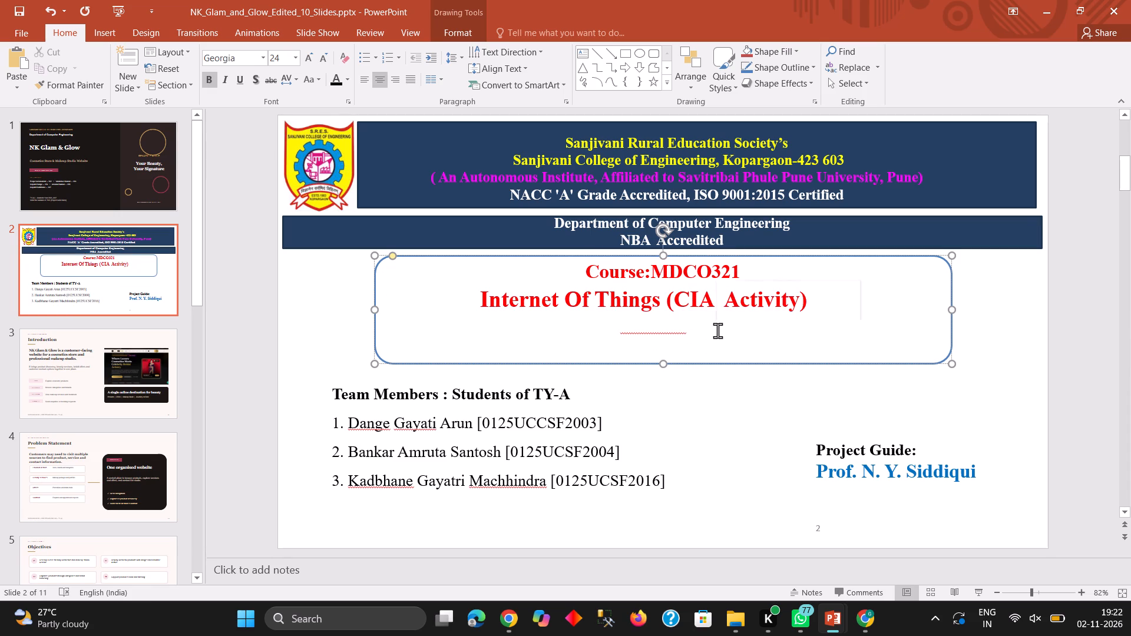
{"action": "key", "text": "BackSpace"}
{"action": "key", "text": "BackSpace"}
{"action": "key", "text": "BackSpace"}
{"action": "key", "text": "BackSpace"}
{"action": "key", "text": "BackSpace"}
{"action": "key", "text": "BackSpace"}
{"action": "key", "text": "BackSpace"}
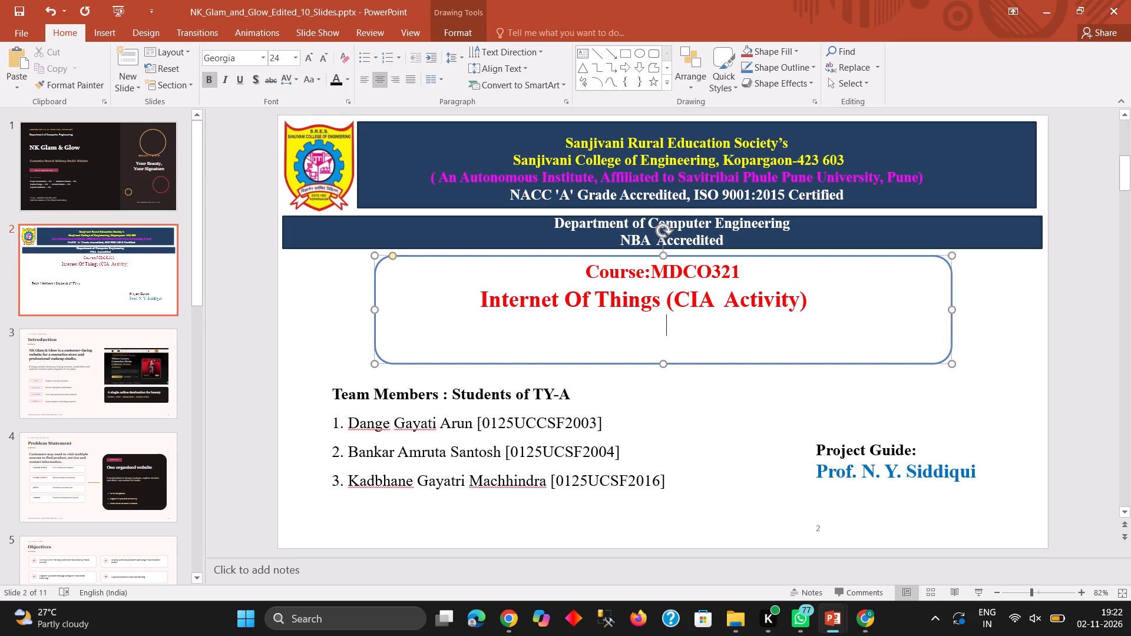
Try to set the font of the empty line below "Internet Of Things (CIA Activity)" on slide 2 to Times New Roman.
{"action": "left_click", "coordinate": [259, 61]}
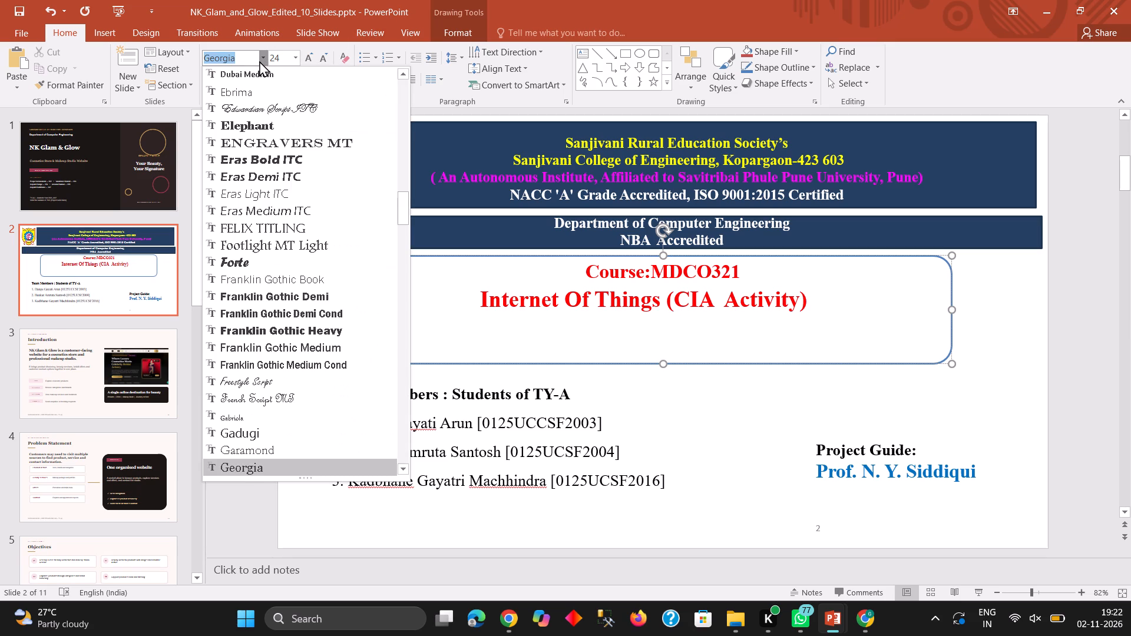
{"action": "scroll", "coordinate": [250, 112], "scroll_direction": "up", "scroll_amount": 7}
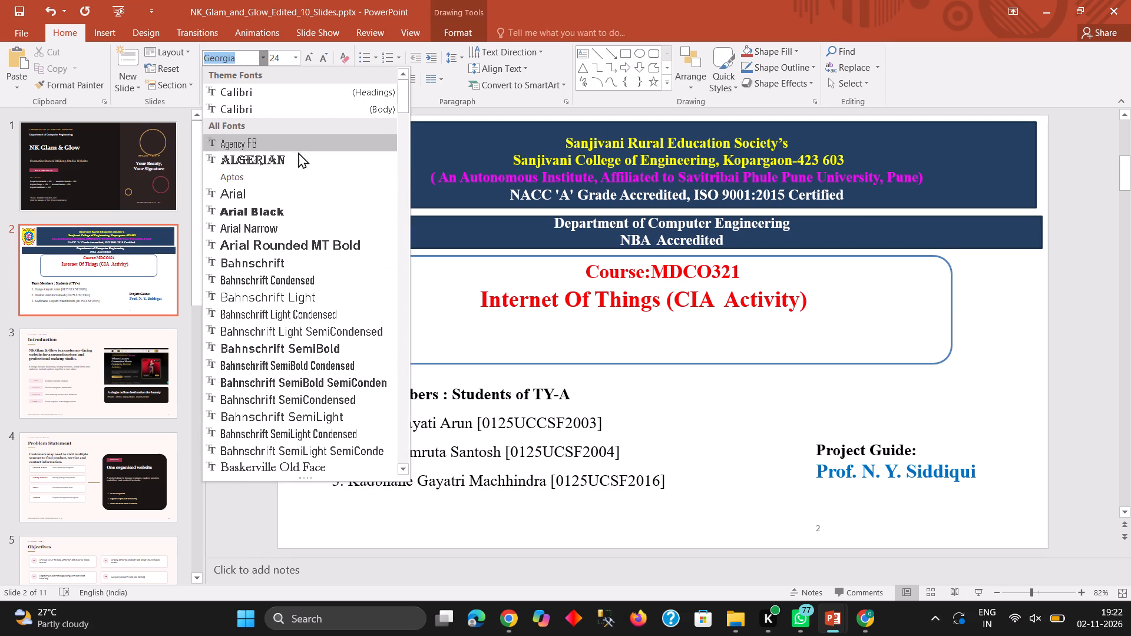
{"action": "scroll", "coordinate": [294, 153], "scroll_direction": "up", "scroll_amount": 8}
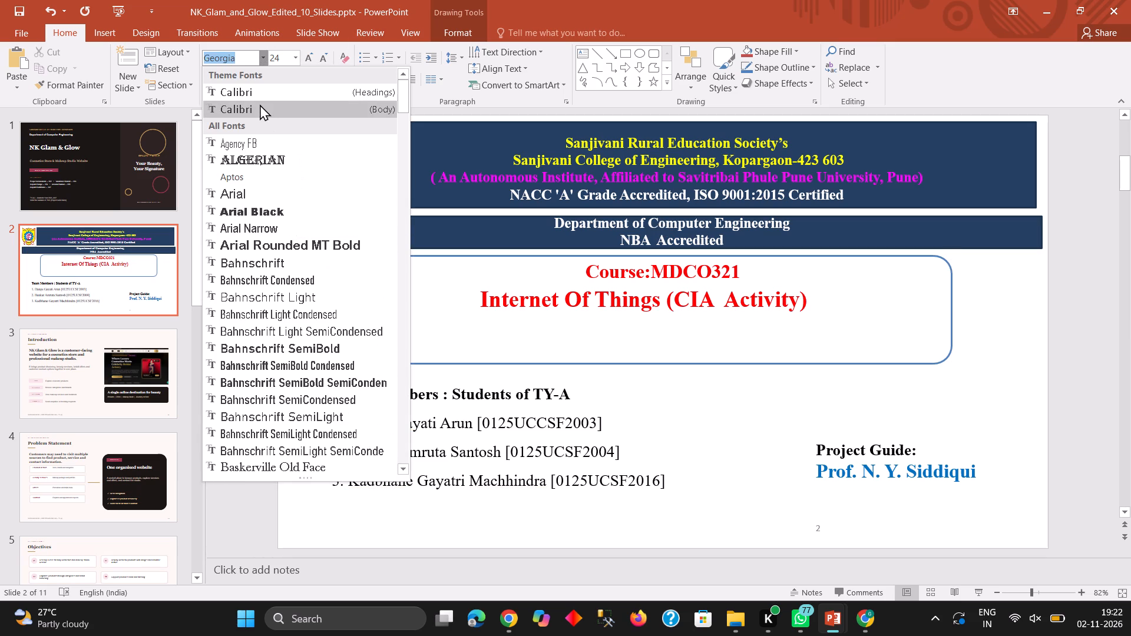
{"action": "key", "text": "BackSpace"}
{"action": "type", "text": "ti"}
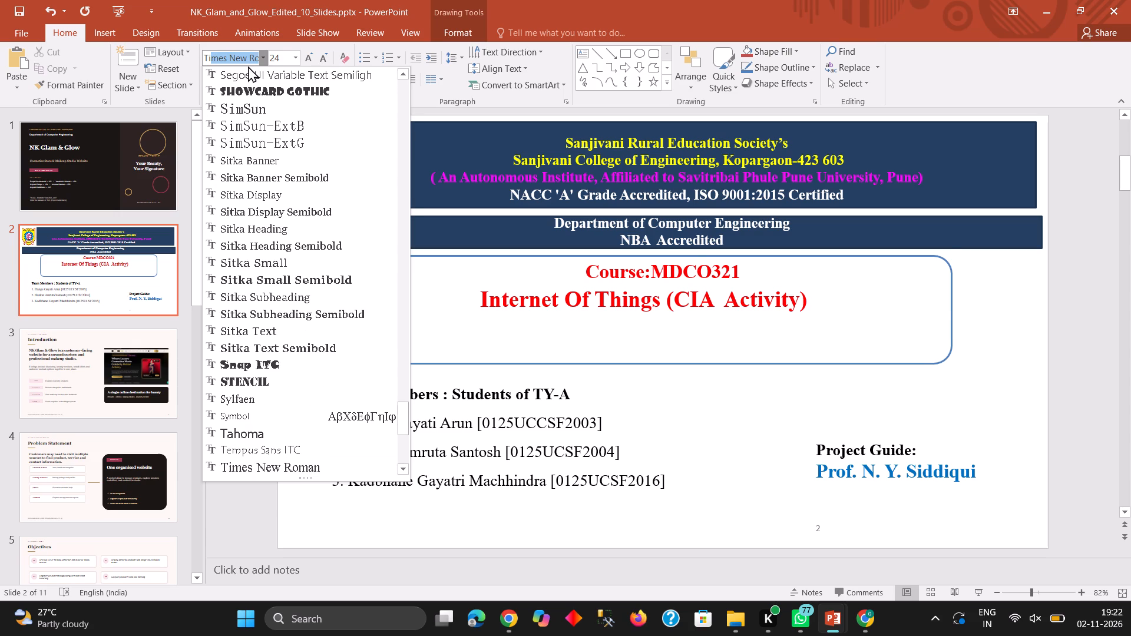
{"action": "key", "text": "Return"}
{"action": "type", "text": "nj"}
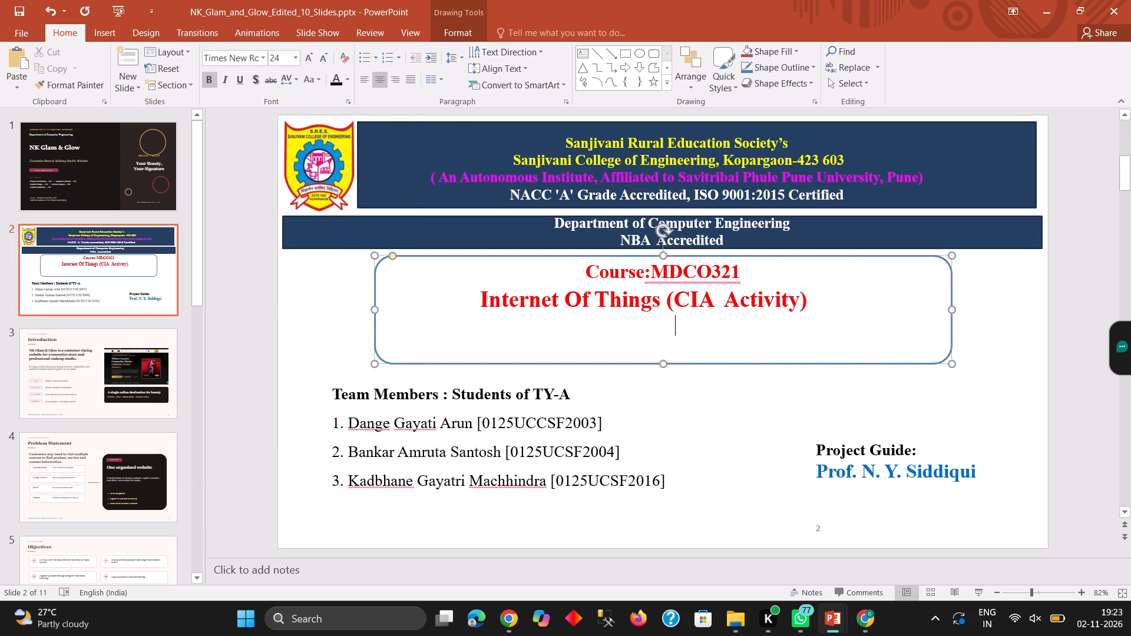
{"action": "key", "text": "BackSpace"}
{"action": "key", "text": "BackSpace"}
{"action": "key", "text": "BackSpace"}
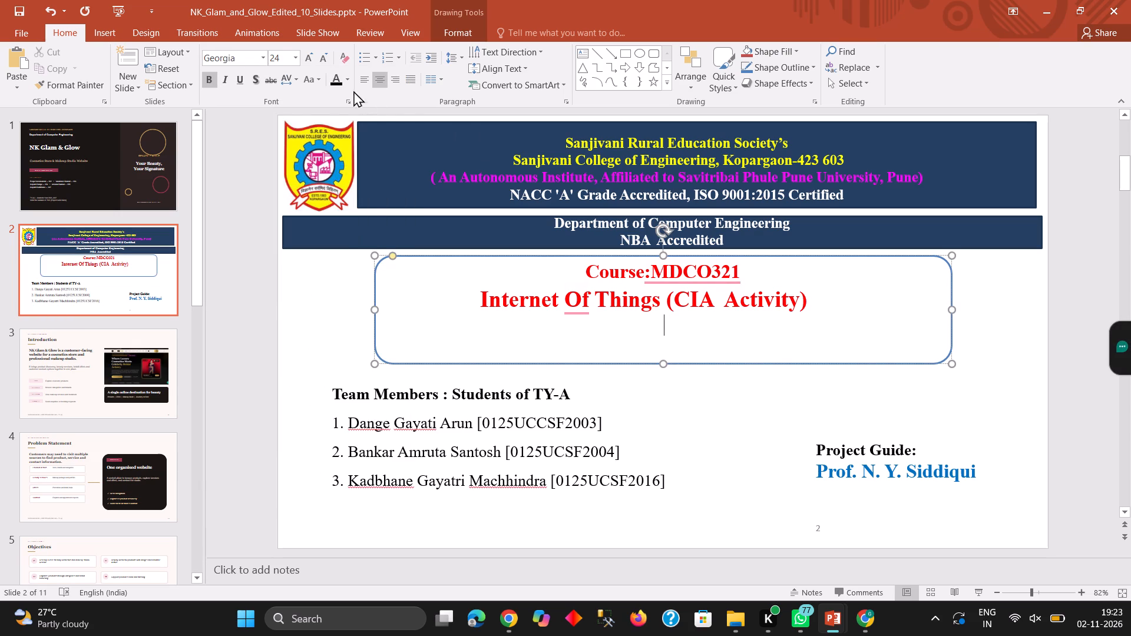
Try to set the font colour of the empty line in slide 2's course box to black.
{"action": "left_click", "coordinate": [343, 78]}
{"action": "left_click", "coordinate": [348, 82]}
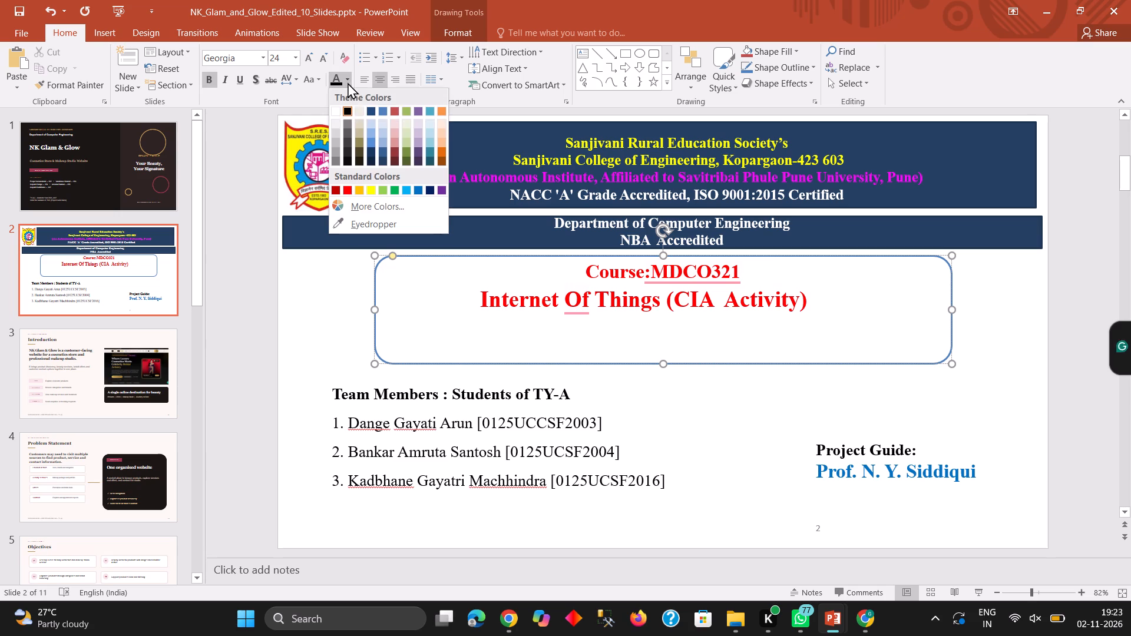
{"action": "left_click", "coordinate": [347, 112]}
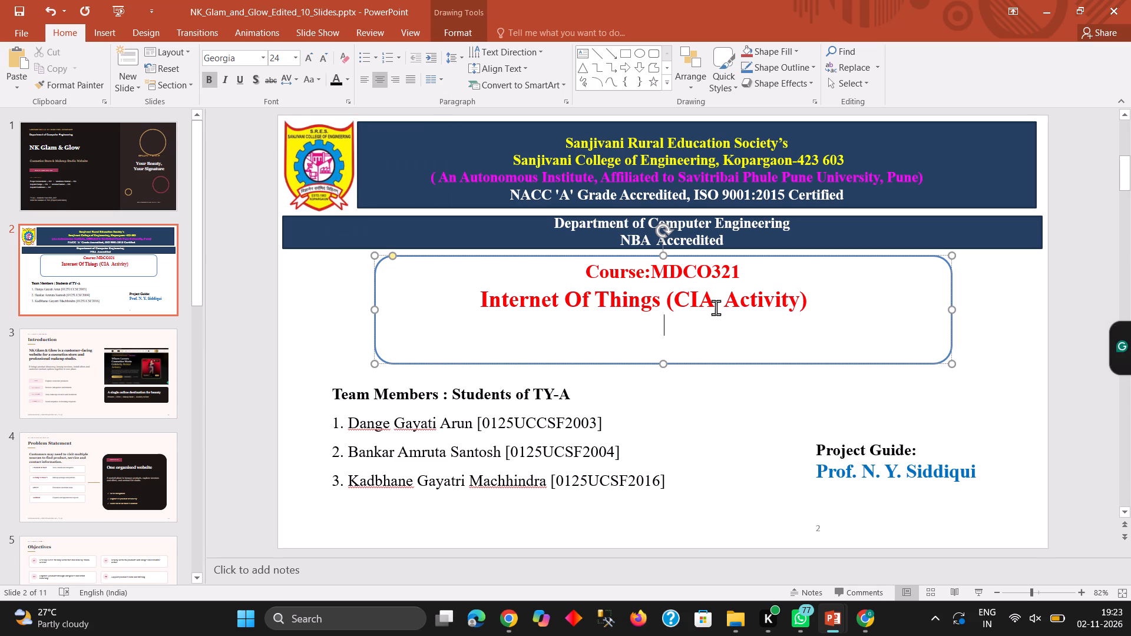
Replace "Internet Of Things (CIA Activity)" in slide 2's course box with "WEB TECHNOLOGY LA".
{"action": "left_click", "coordinate": [696, 322]}
{"action": "key", "text": "BackSpace"}
{"action": "key", "text": "BackSpace"}
{"action": "key", "text": "BackSpace"}
{"action": "key", "text": "BackSpace"}
{"action": "key", "text": "BackSpace"}
{"action": "key", "text": "BackSpace"}
{"action": "key", "text": "BackSpace"}
{"action": "key", "text": "BackSpace"}
{"action": "key", "text": "BackSpace"}
{"action": "key", "text": "BackSpace"}
{"action": "key", "text": "BackSpace"}
{"action": "key", "text": "BackSpace"}
{"action": "key", "text": "BackSpace"}
{"action": "key", "text": "BackSpace"}
{"action": "key", "text": "BackSpace"}
{"action": "key", "text": "BackSpace"}
{"action": "key", "text": "BackSpace"}
{"action": "key", "text": "BackSpace"}
{"action": "key", "text": "BackSpace"}
{"action": "key", "text": "BackSpace"}
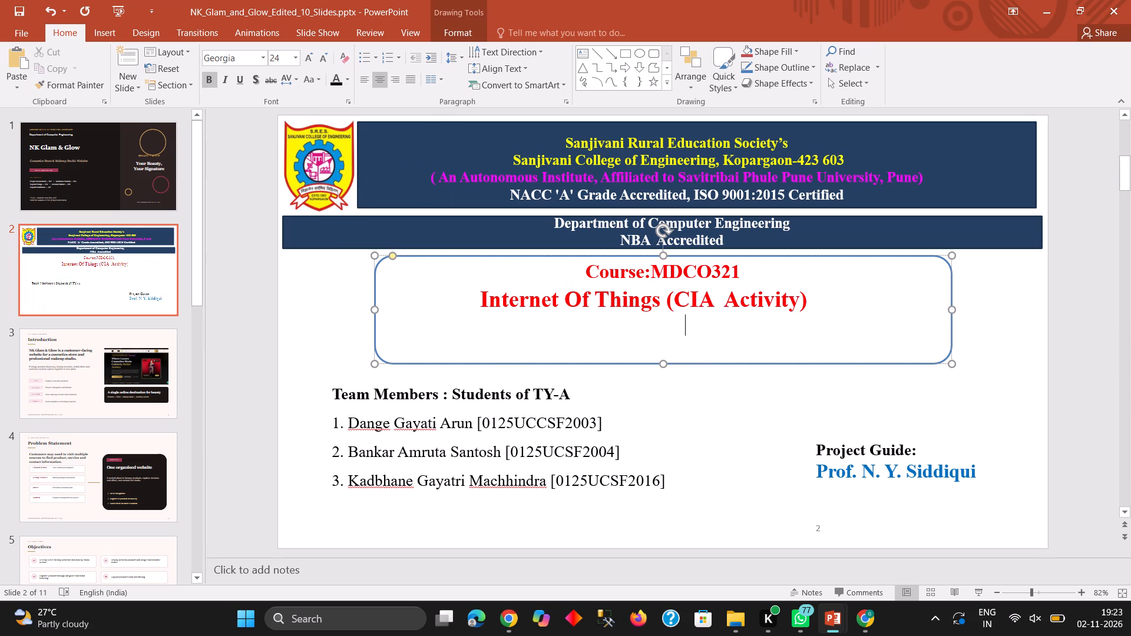
{"action": "type", "text": "mn"}
{"action": "key", "text": "BackSpace"}
{"action": "key", "text": "BackSpace"}
{"action": "key", "text": "BackSpace"}
{"action": "key", "text": "BackSpace"}
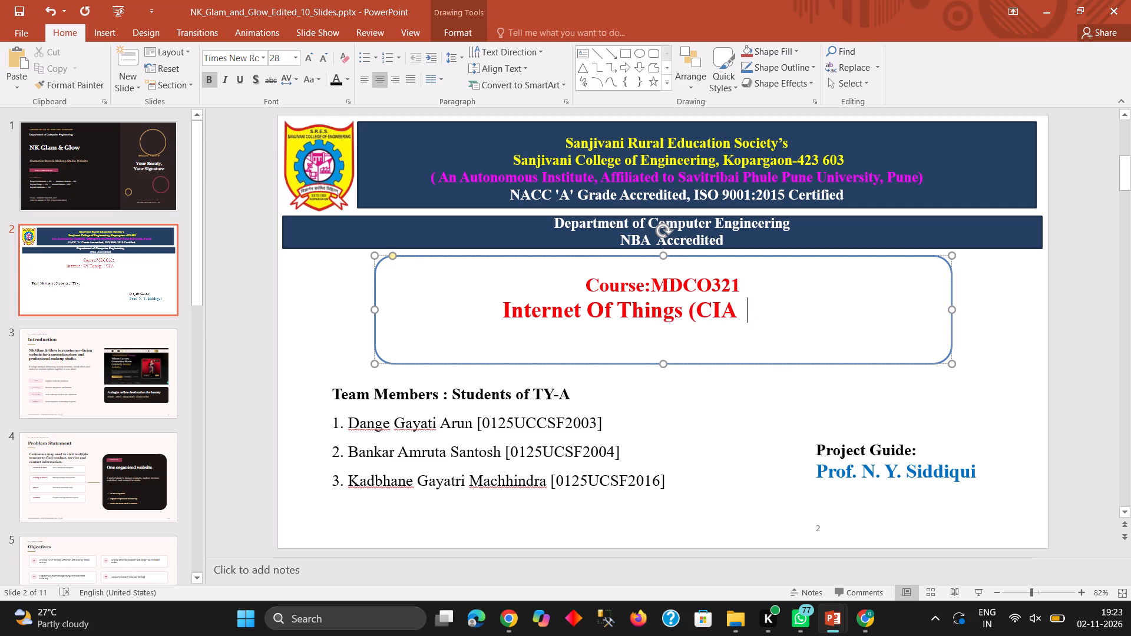
{"action": "key", "text": "BackSpace"}
{"action": "key", "text": "BackSpace"}
{"action": "key", "text": "BackSpace"}
{"action": "key", "text": "BackSpace"}
{"action": "key", "text": "BackSpace"}
{"action": "key", "text": "BackSpace"}
{"action": "key", "text": "BackSpace"}
{"action": "key", "text": "BackSpace"}
{"action": "key", "text": "BackSpace"}
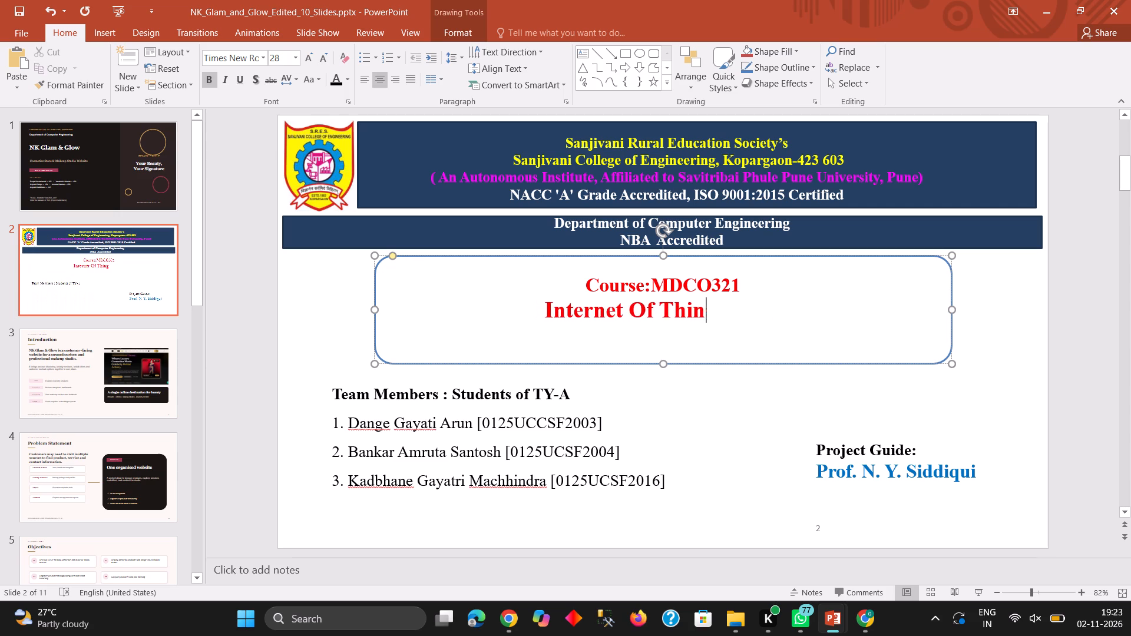
{"action": "key", "text": "BackSpace"}
{"action": "key", "text": "BackSpace"}
{"action": "key", "text": "BackSpace"}
{"action": "key", "text": "BackSpace"}
{"action": "key", "text": "BackSpace"}
{"action": "key", "text": "BackSpace"}
{"action": "key", "text": "BackSpace"}
{"action": "key", "text": "BackSpace"}
{"action": "key", "text": "BackSpace"}
{"action": "key", "text": "BackSpace"}
{"action": "key", "text": "BackSpace"}
{"action": "key", "text": "BackSpace"}
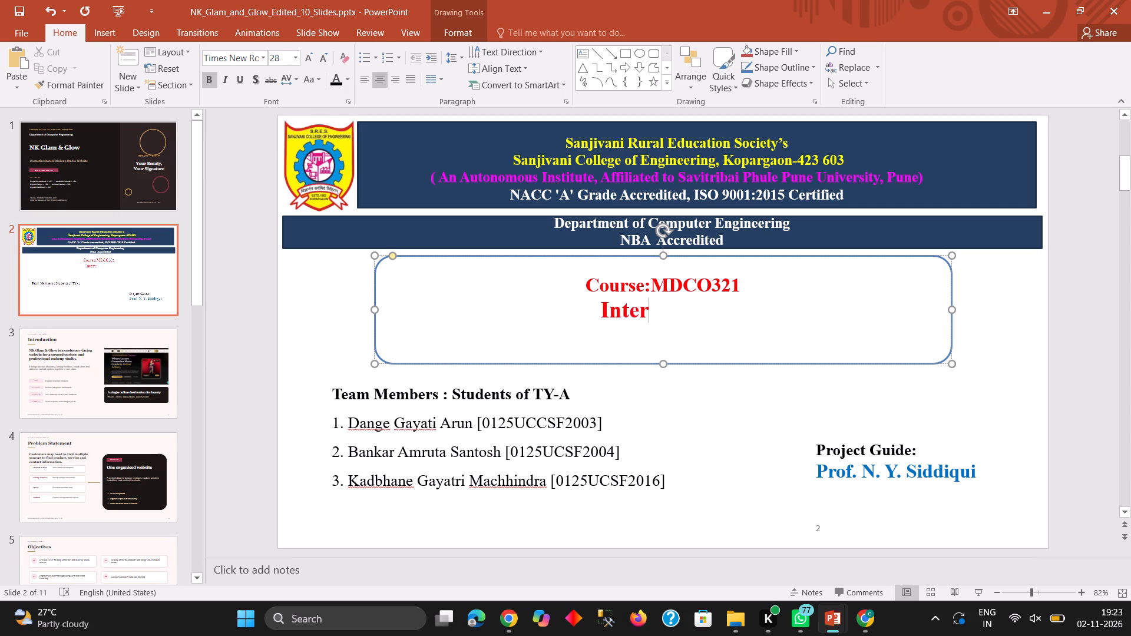
{"action": "key", "text": "BackSpace"}
{"action": "key", "text": "BackSpace"}
{"action": "key", "text": "BackSpace"}
{"action": "key", "text": "BackSpace"}
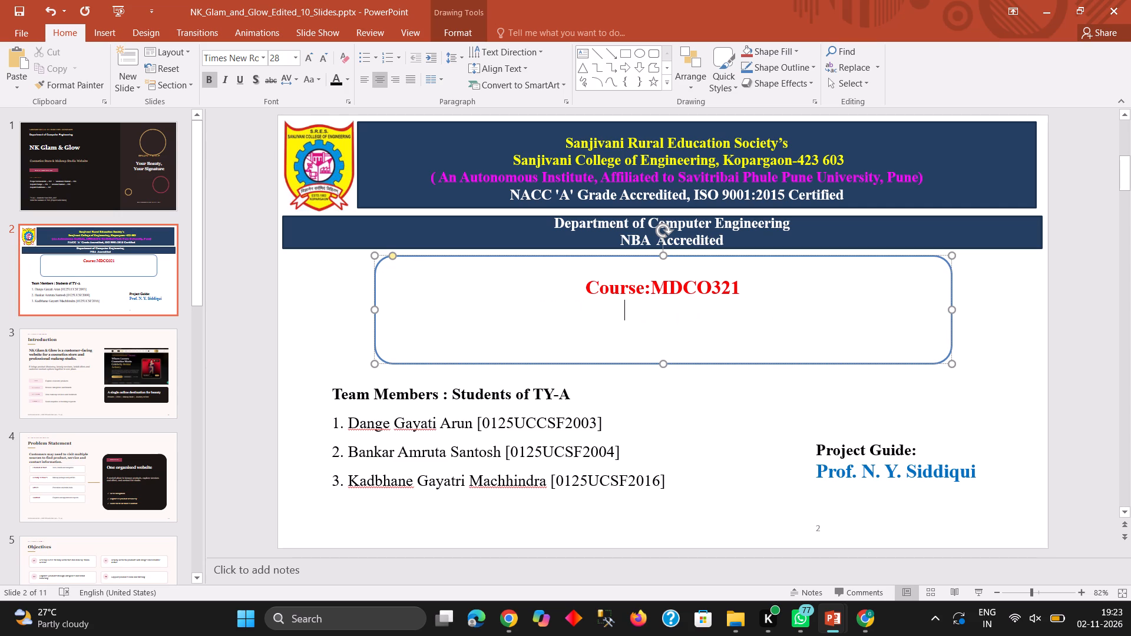
{"action": "type", "text": "WE"}
{"action": "type", "text": "B"}
{"action": "key", "text": "space"}
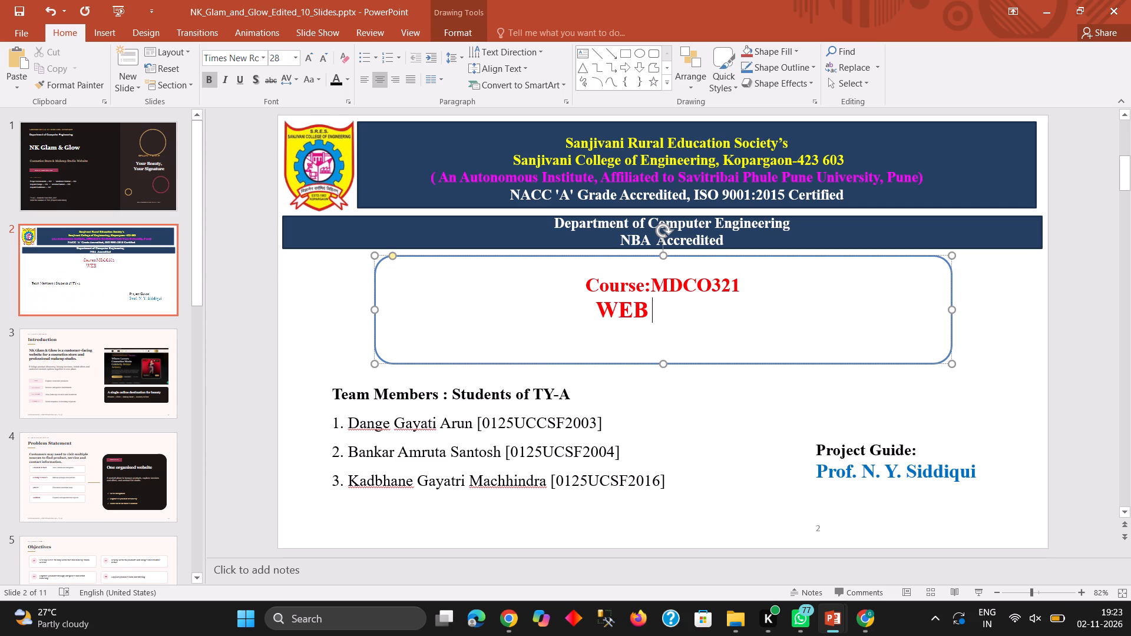
{"action": "type", "text": "TE"}
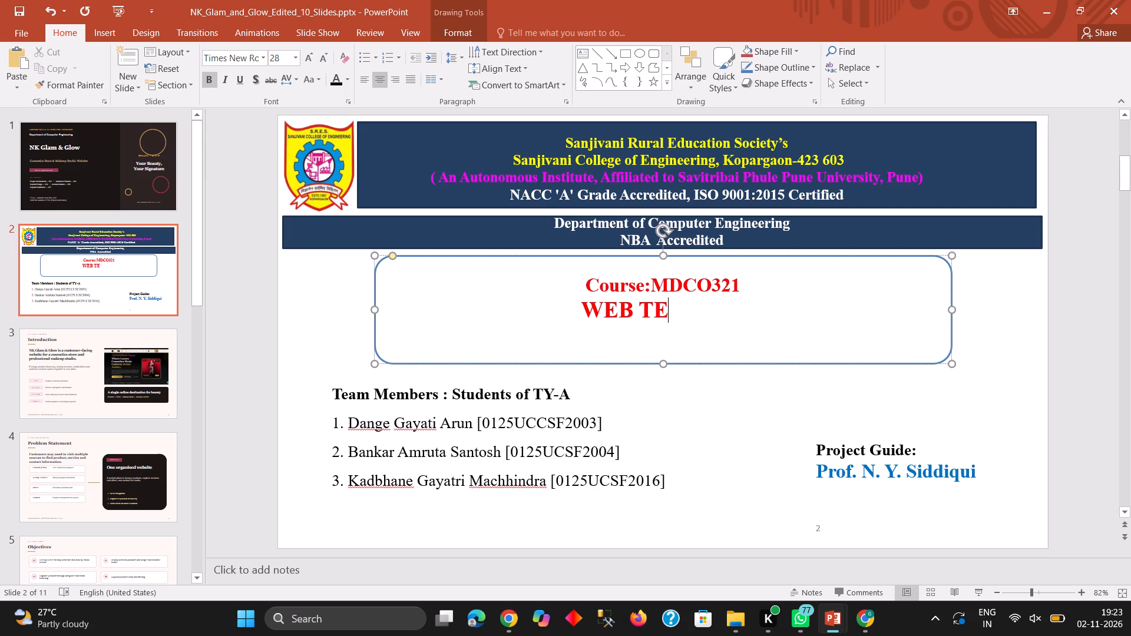
{"action": "key", "text": "c"}
{"action": "type", "text": "HNOLOGY"}
{"action": "key", "text": "space"}
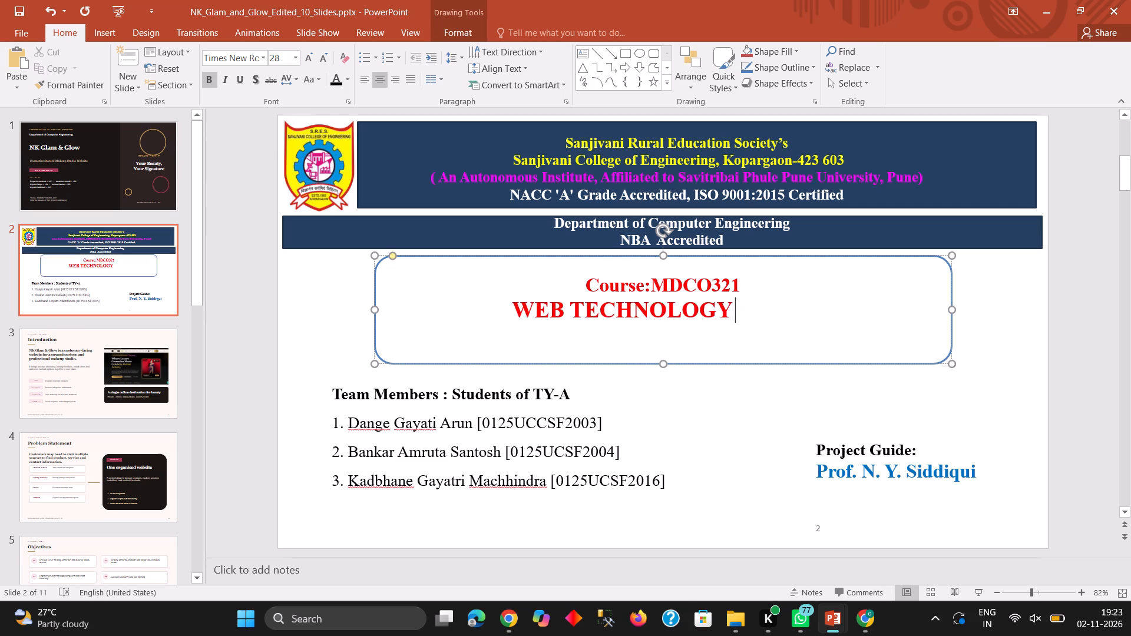
{"action": "type", "text": "LA"}
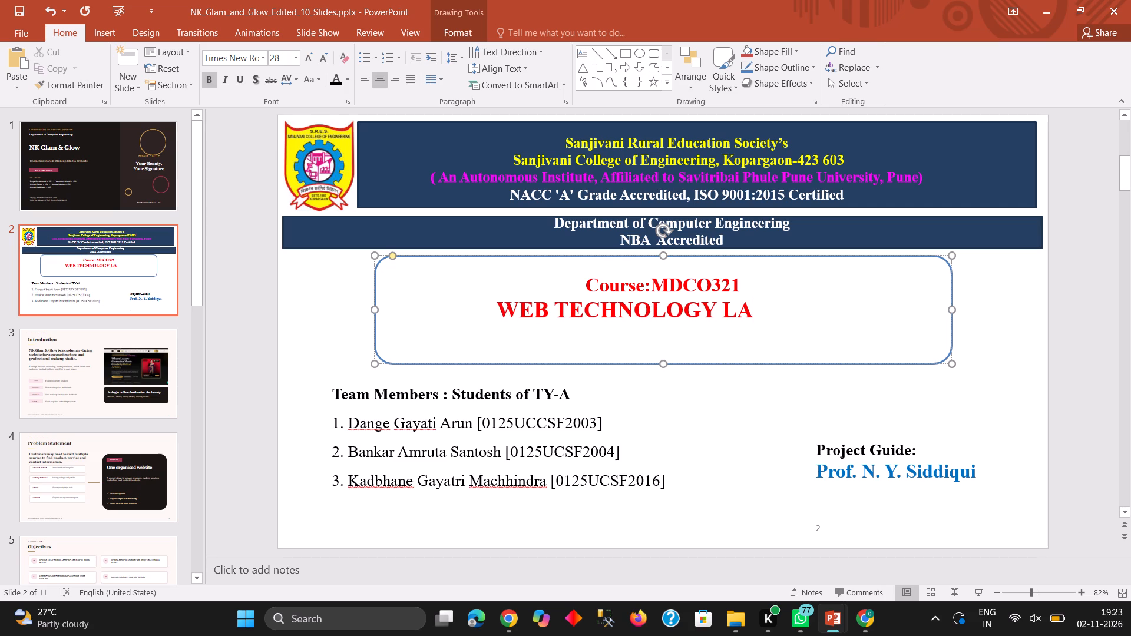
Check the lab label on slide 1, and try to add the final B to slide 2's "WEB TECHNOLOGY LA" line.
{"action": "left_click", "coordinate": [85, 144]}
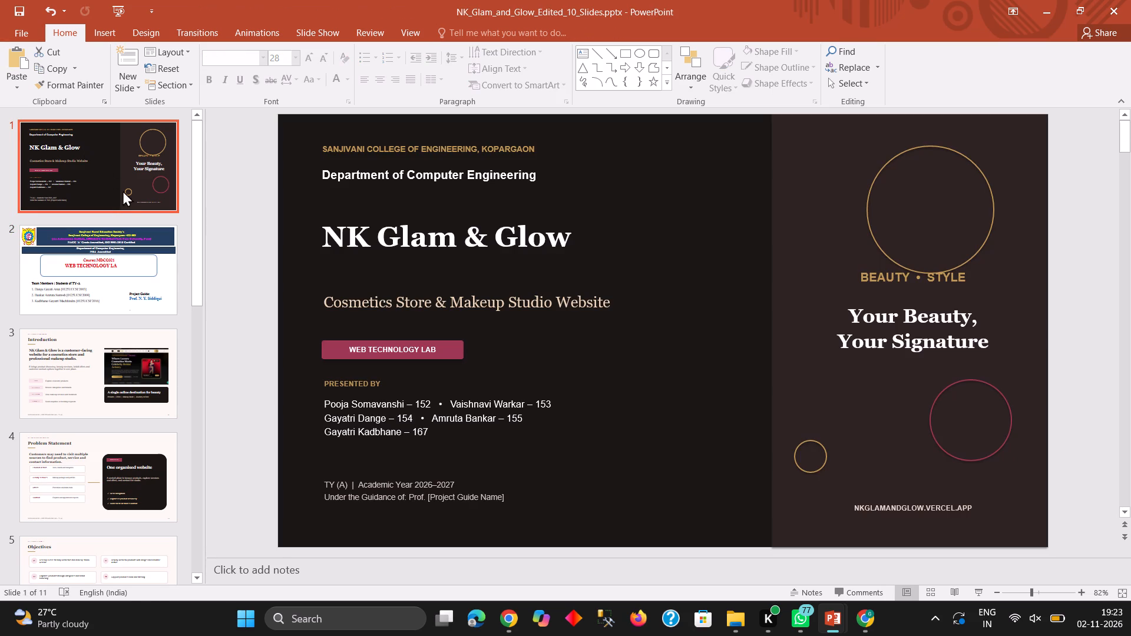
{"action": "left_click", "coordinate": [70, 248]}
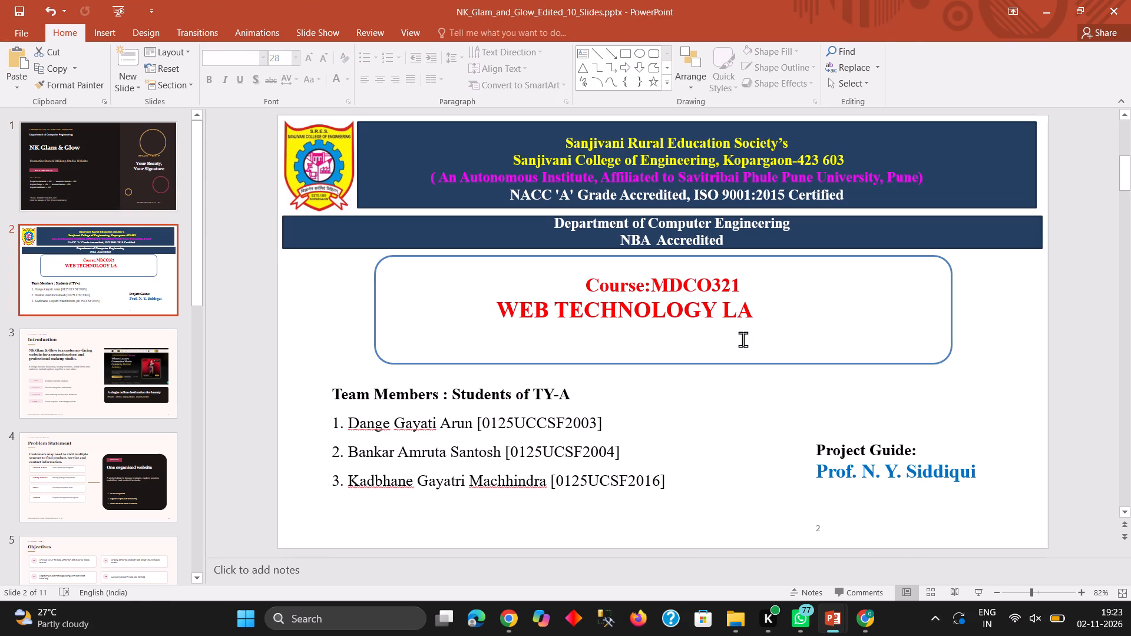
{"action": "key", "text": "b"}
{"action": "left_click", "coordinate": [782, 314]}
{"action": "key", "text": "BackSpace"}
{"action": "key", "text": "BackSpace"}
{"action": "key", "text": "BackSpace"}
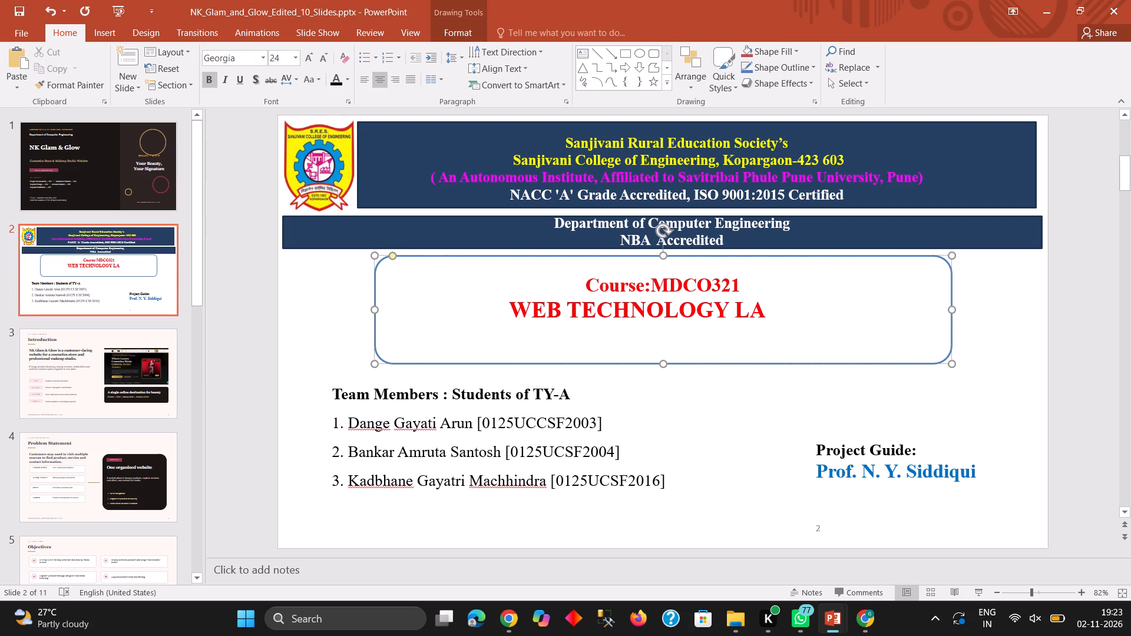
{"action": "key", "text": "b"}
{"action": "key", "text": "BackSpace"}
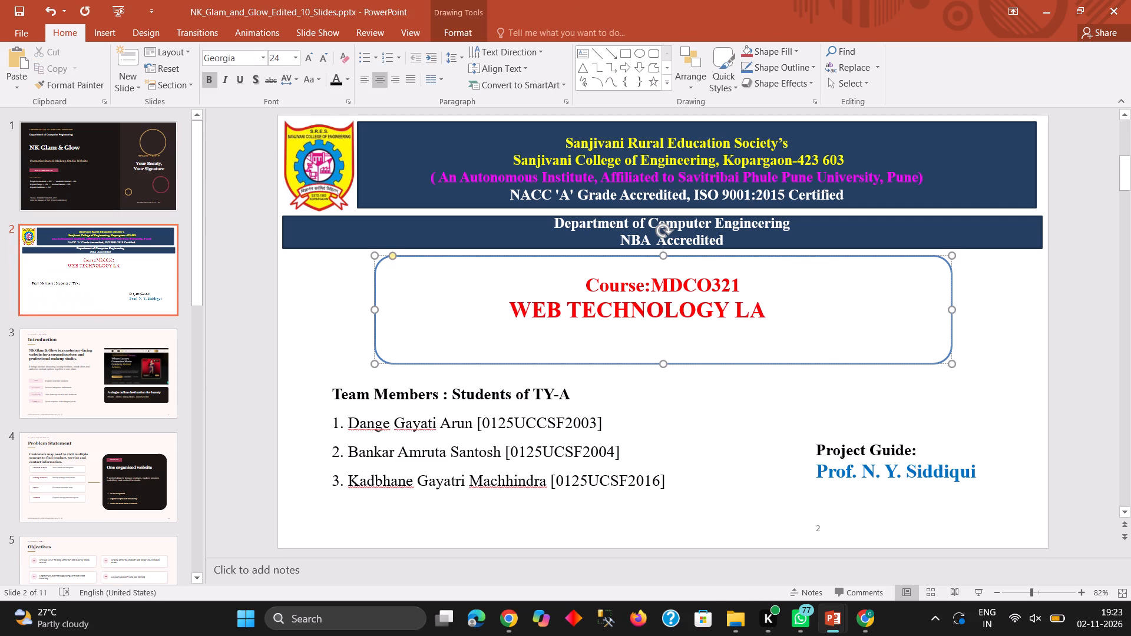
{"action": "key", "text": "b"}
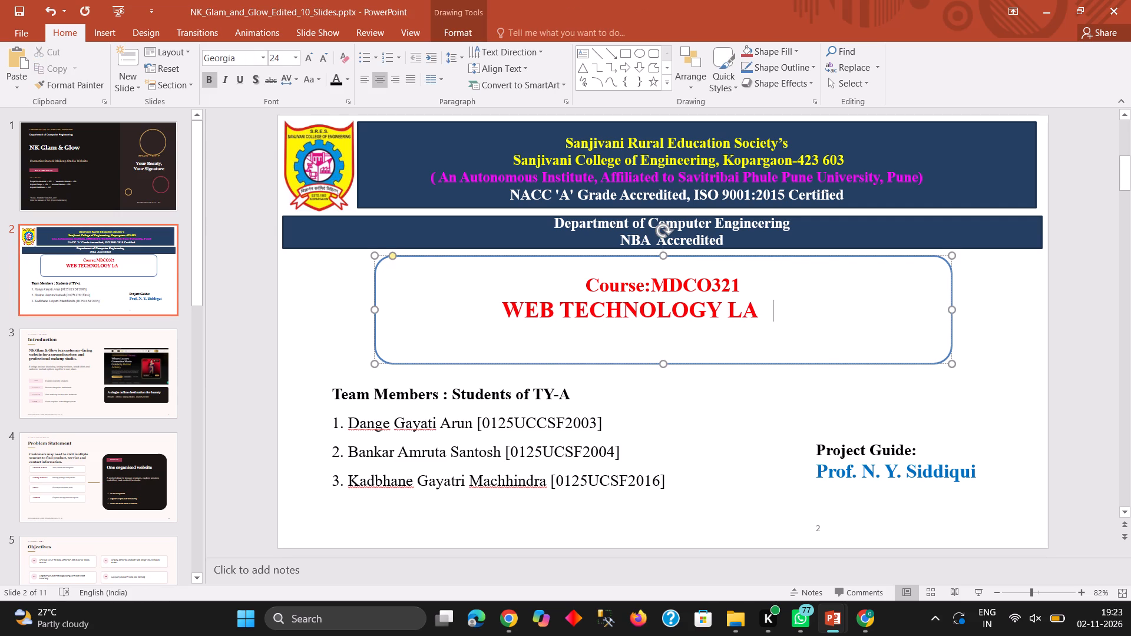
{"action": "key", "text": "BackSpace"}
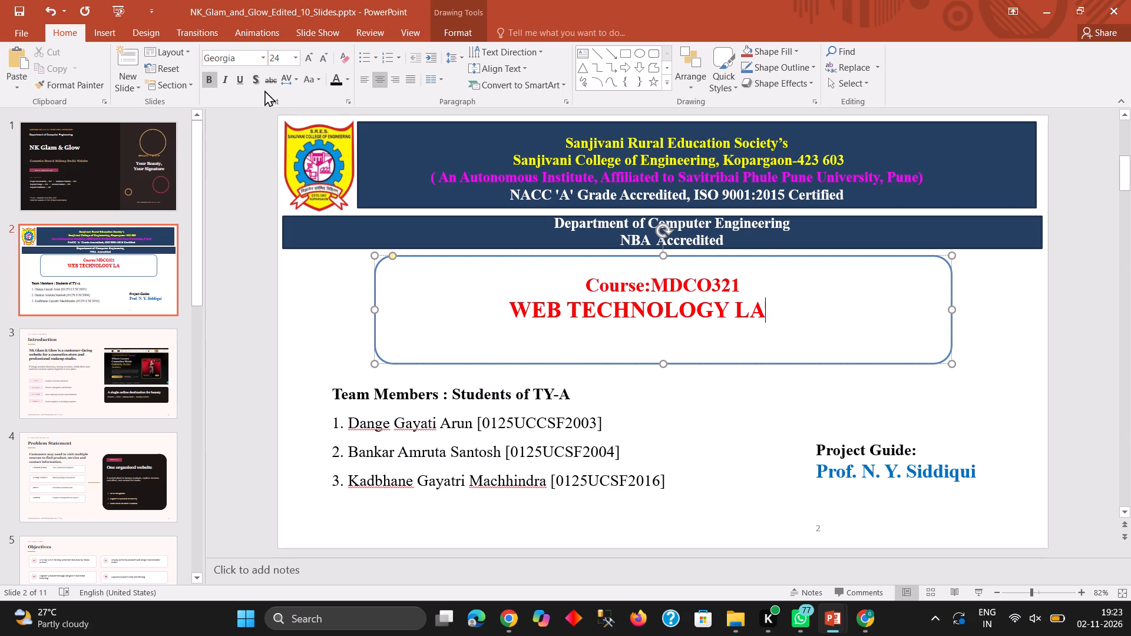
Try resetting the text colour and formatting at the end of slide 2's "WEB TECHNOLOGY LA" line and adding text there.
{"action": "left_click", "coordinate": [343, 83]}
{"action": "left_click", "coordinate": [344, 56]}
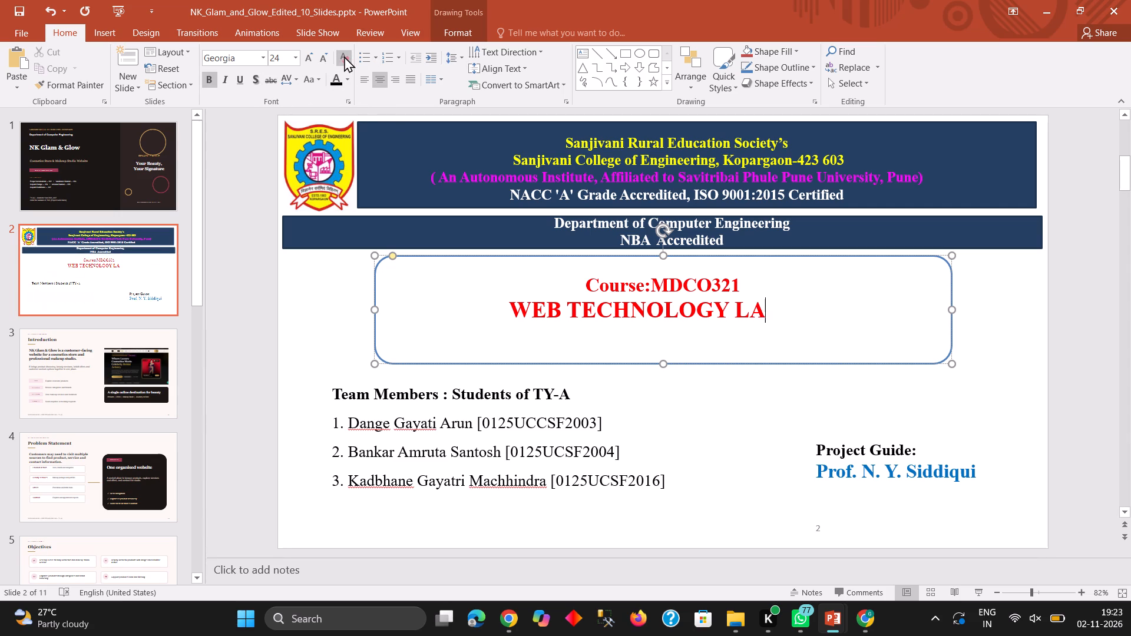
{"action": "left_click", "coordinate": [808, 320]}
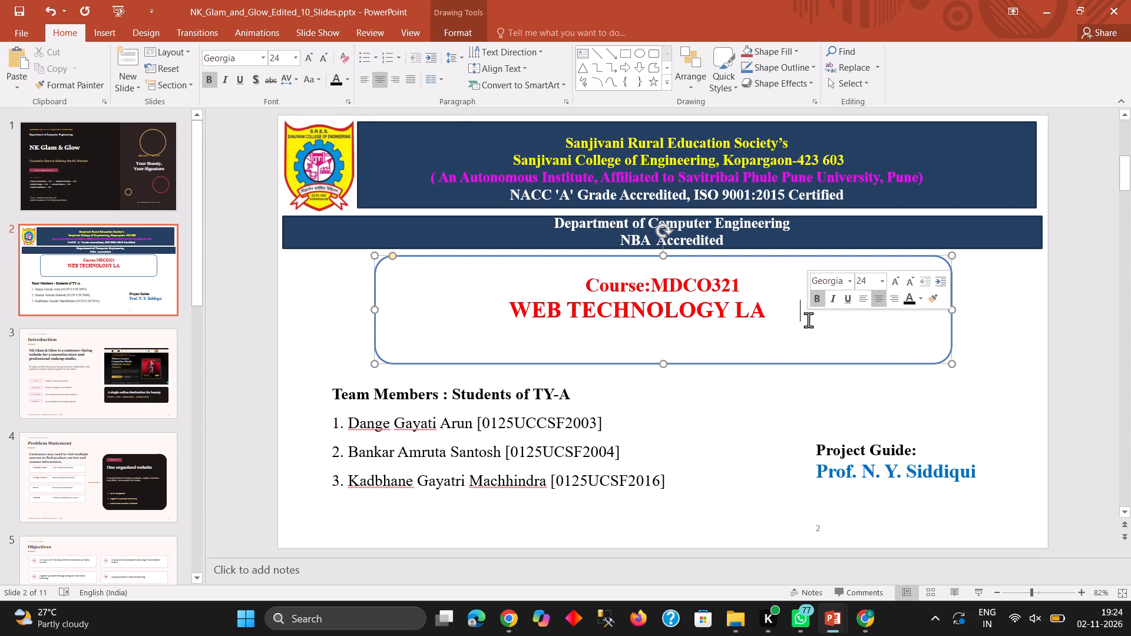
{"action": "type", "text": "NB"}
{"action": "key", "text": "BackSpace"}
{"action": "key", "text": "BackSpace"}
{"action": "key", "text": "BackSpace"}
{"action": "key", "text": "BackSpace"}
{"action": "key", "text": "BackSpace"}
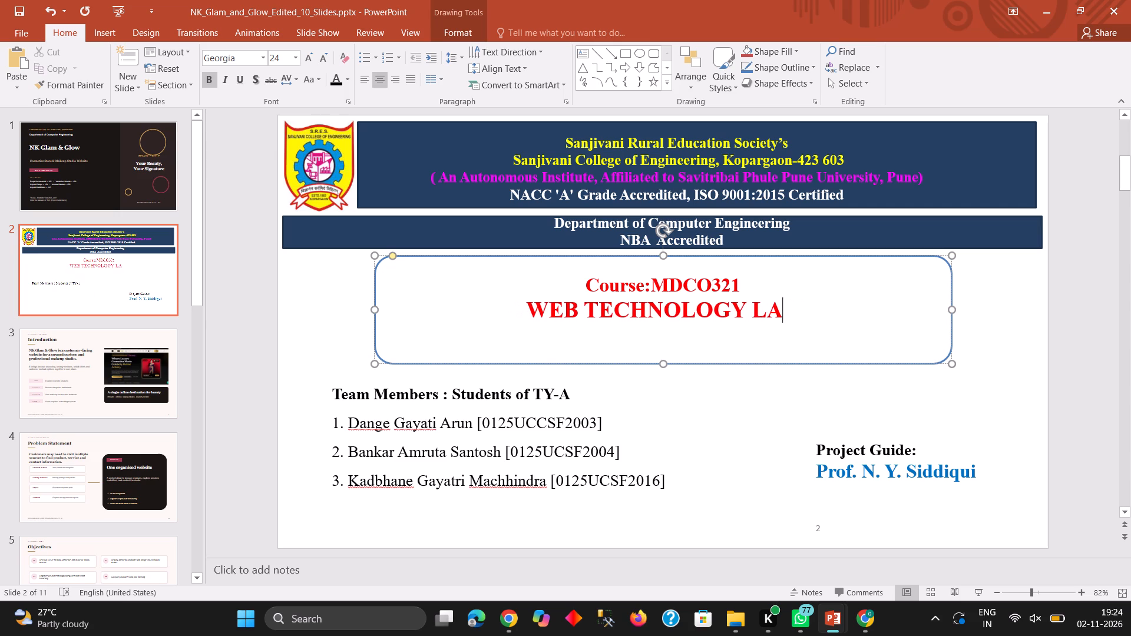
Clear all formatting from the "WEB TECHNOLOGY LA" line in slide 2's course box.
{"action": "left_click_drag", "start_coordinate": [500, 311], "coordinate": [813, 340]}
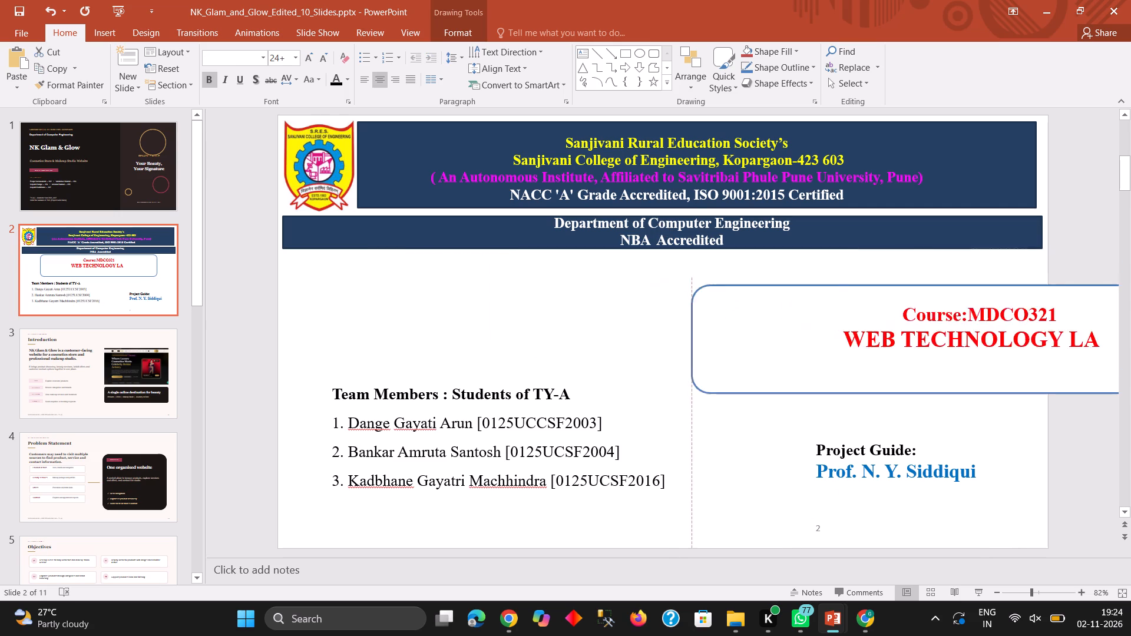
{"action": "left_click_drag", "start_coordinate": [813, 340], "coordinate": [509, 309]}
{"action": "left_click_drag", "start_coordinate": [537, 303], "coordinate": [795, 376]}
{"action": "left_click", "coordinate": [344, 62]}
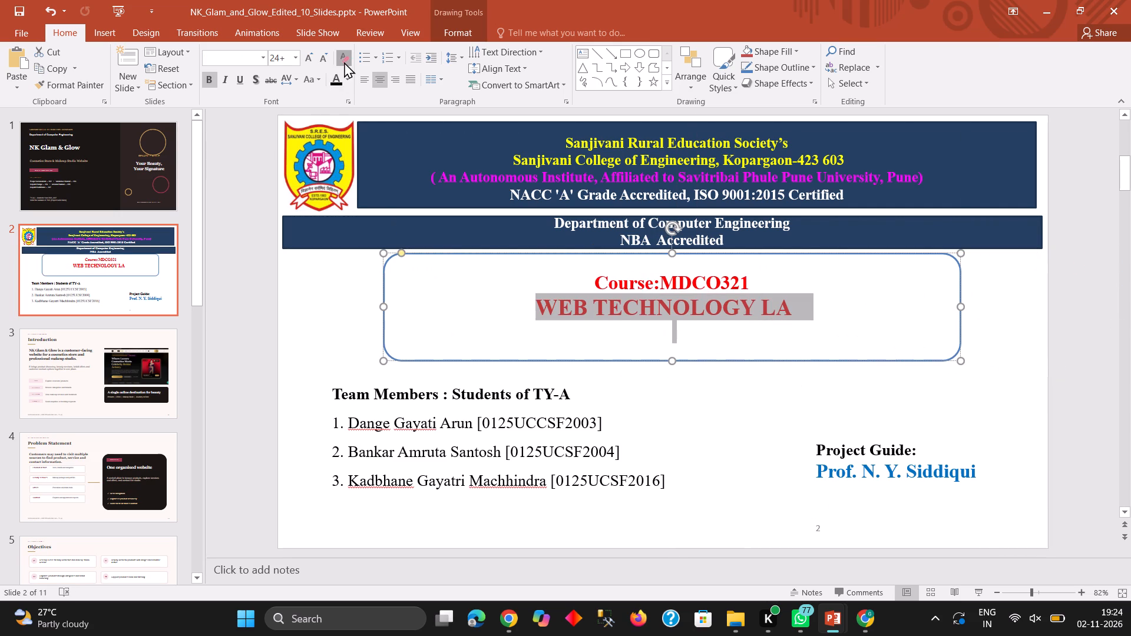
Remove the stray character and complete the line in slide 2's course box as "WEB TECHNOLOGY LAB".
{"action": "left_click", "coordinate": [742, 304]}
{"action": "key", "text": "BackSpace"}
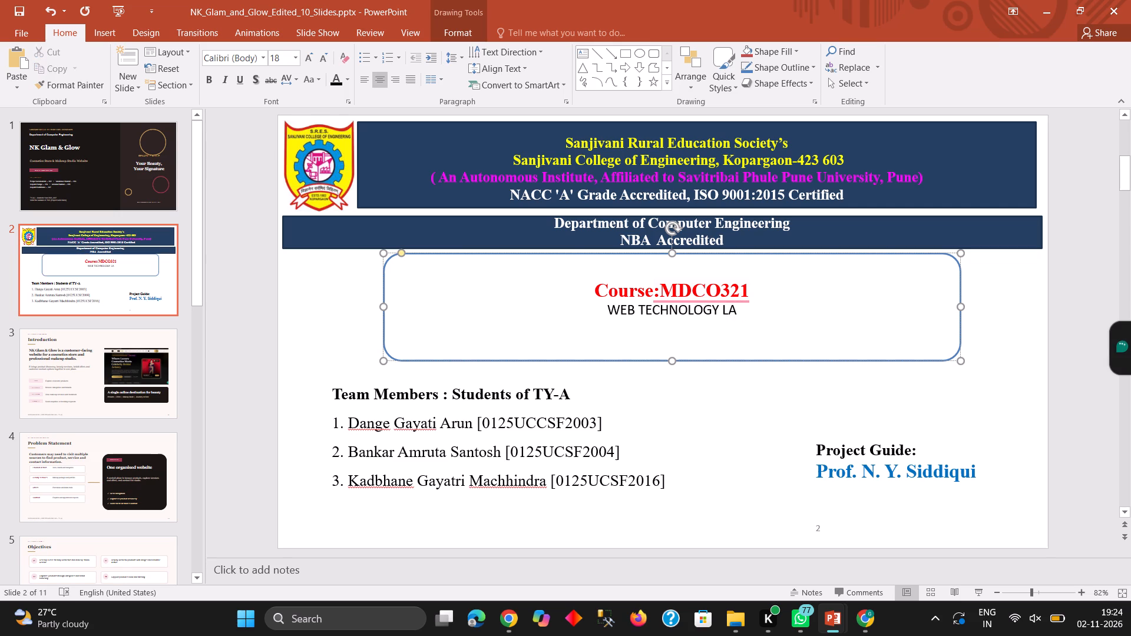
{"action": "key", "text": "shift+b"}
{"action": "key", "text": "BackSpace"}
{"action": "key", "text": "b"}
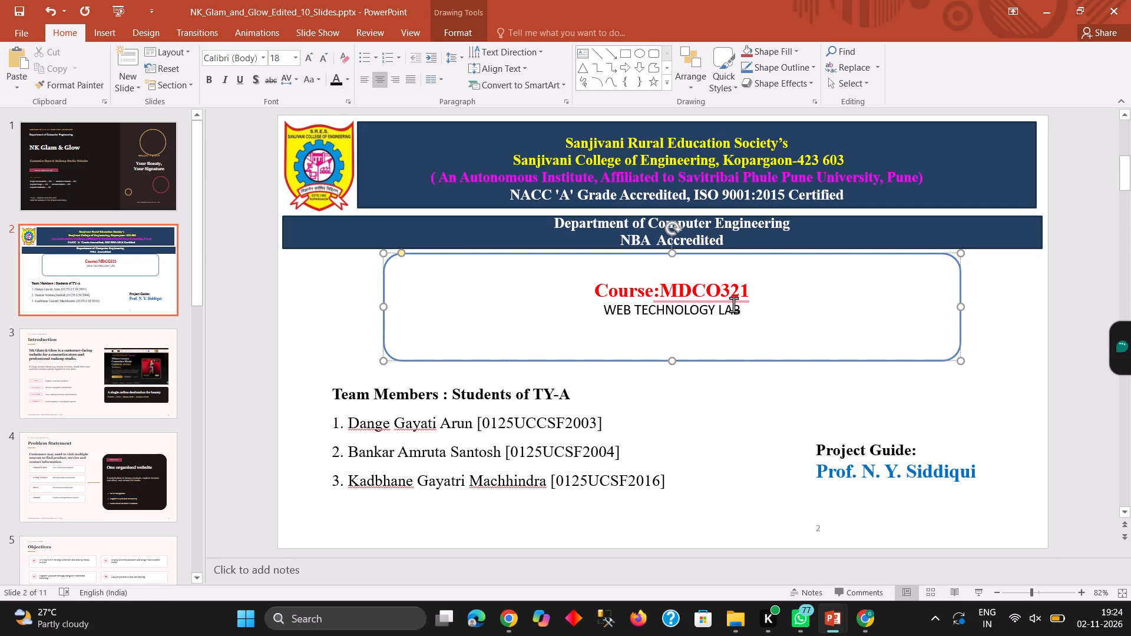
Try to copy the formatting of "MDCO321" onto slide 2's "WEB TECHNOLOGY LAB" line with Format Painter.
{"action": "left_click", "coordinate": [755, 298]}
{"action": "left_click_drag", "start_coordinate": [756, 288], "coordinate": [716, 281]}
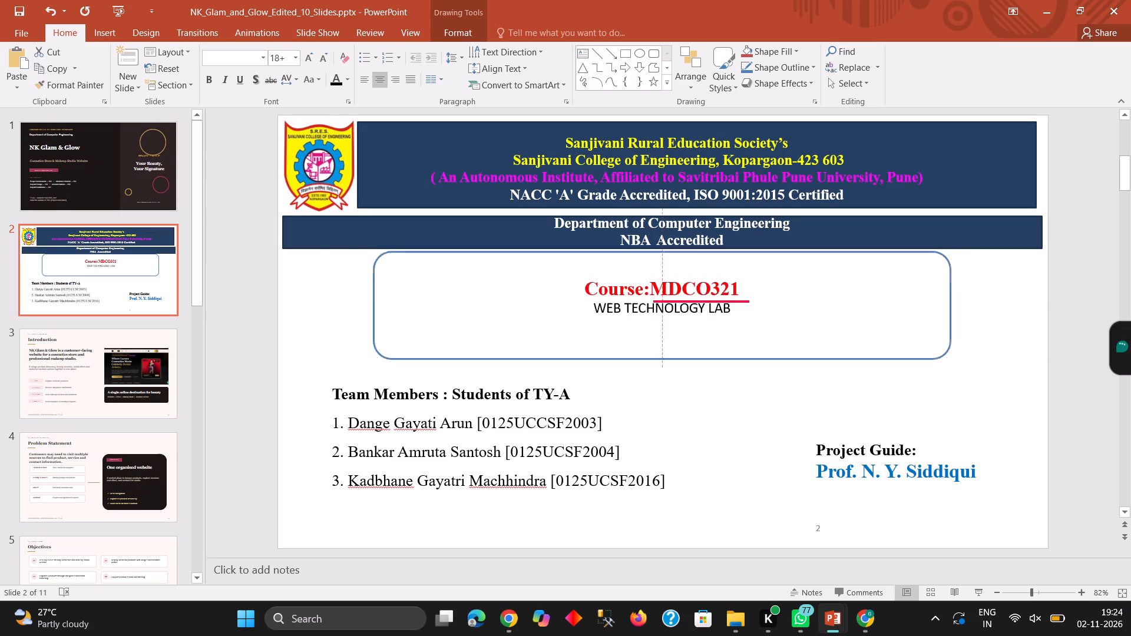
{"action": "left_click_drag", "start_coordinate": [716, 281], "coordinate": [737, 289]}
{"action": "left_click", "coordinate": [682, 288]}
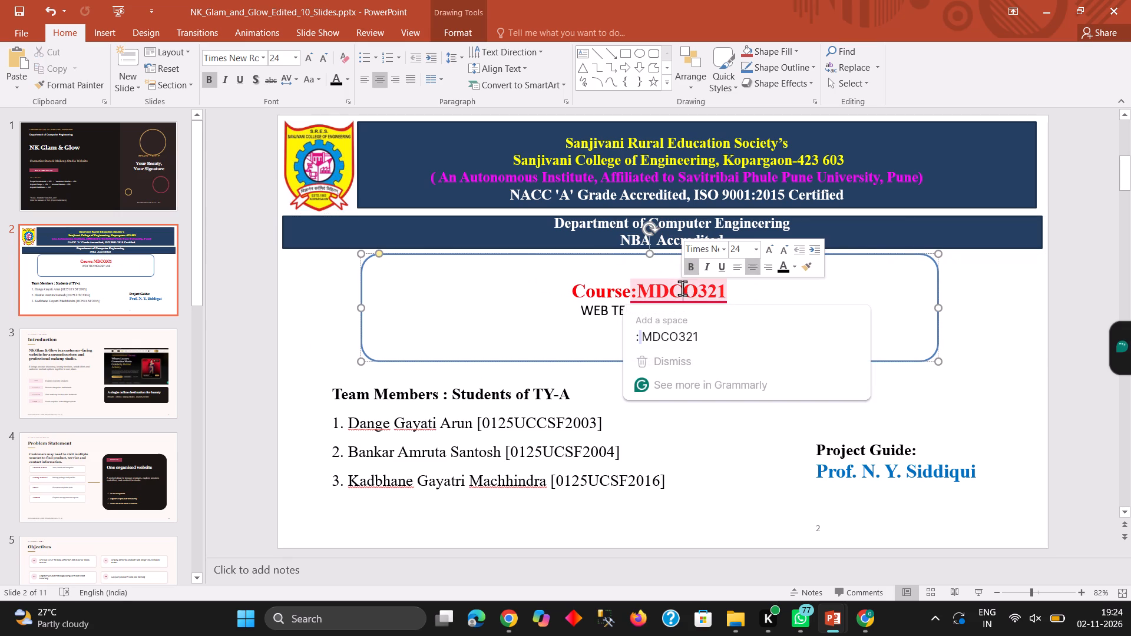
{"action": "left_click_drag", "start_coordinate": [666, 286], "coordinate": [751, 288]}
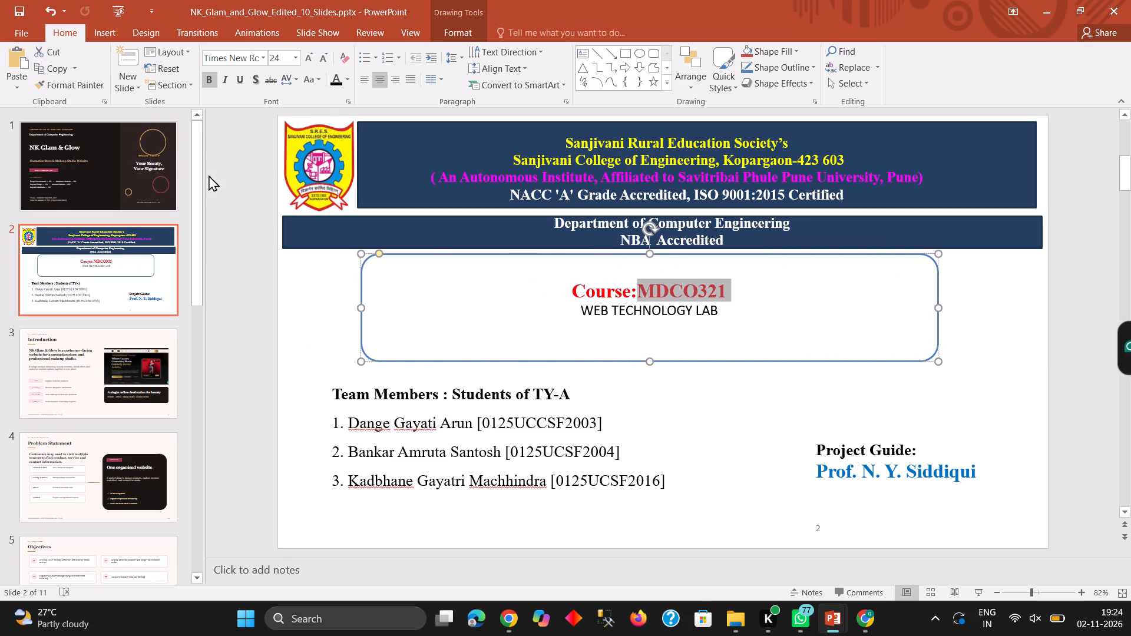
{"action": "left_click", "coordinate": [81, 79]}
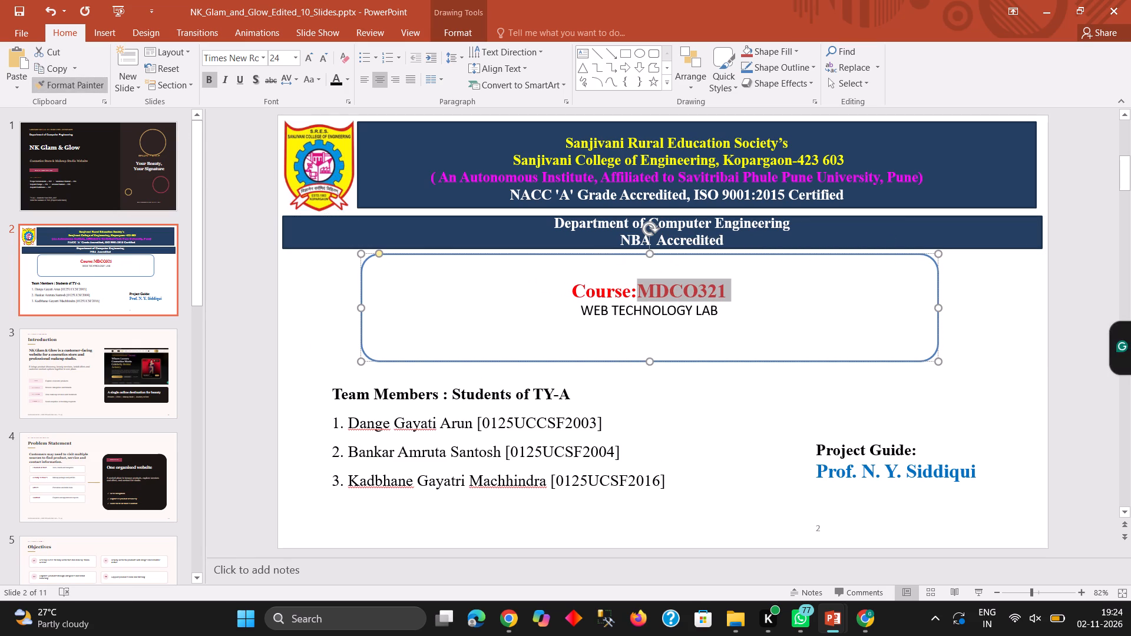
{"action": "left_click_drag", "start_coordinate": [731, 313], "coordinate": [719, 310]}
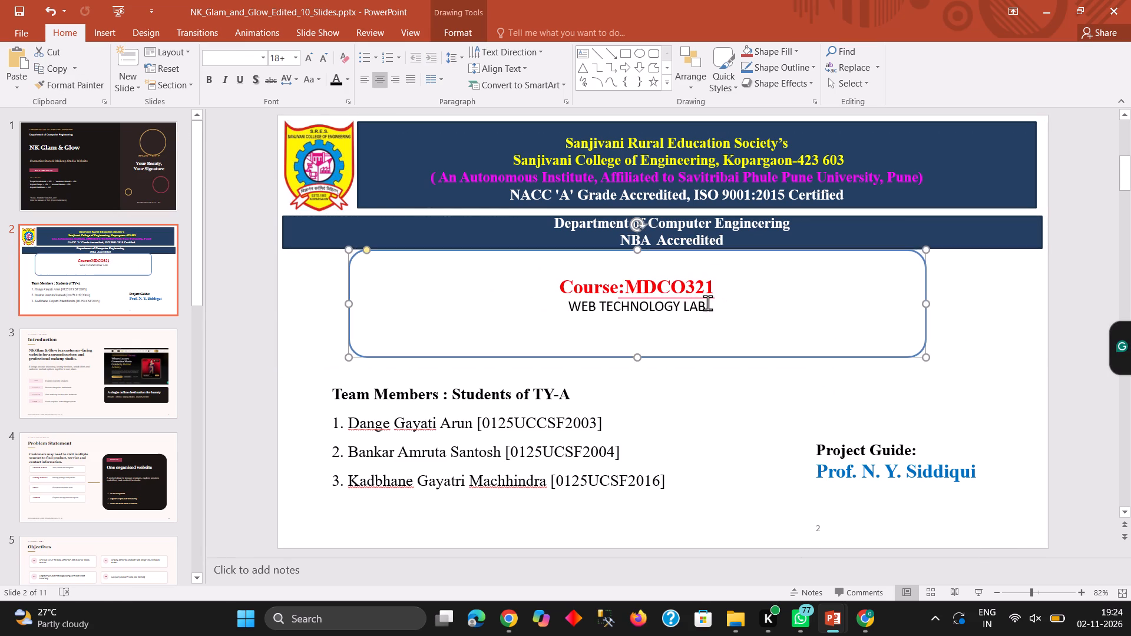
Format the "WEB TECHNOLOGY LAB" line in slide 2's course box as bold, red Times New Roman.
{"action": "left_click_drag", "start_coordinate": [706, 303], "coordinate": [561, 303]}
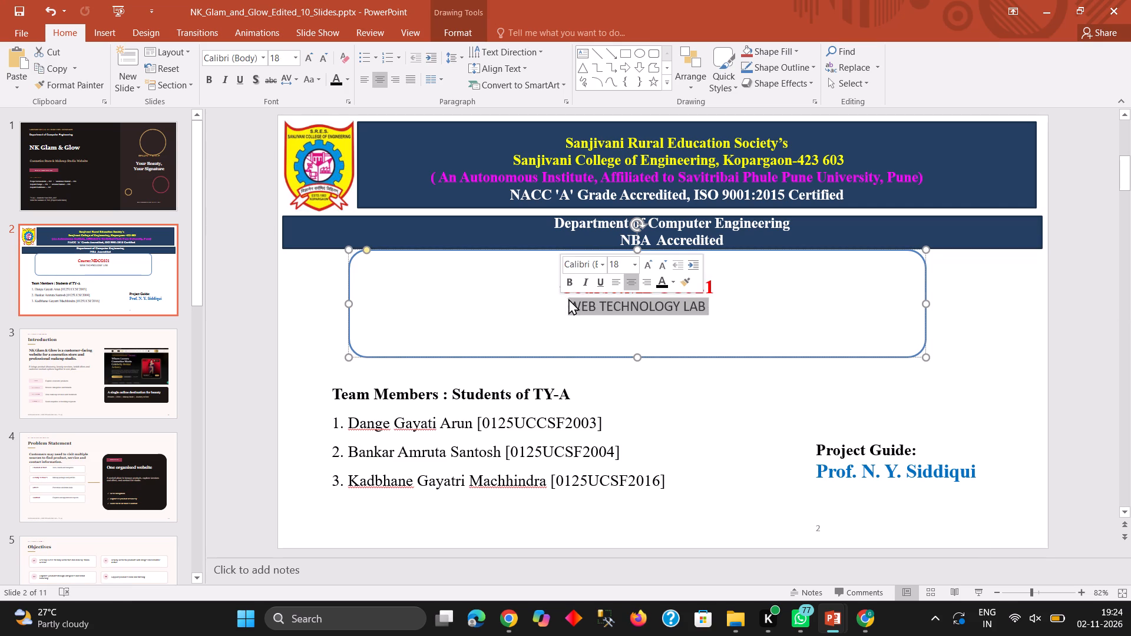
{"action": "left_click", "coordinate": [237, 52]}
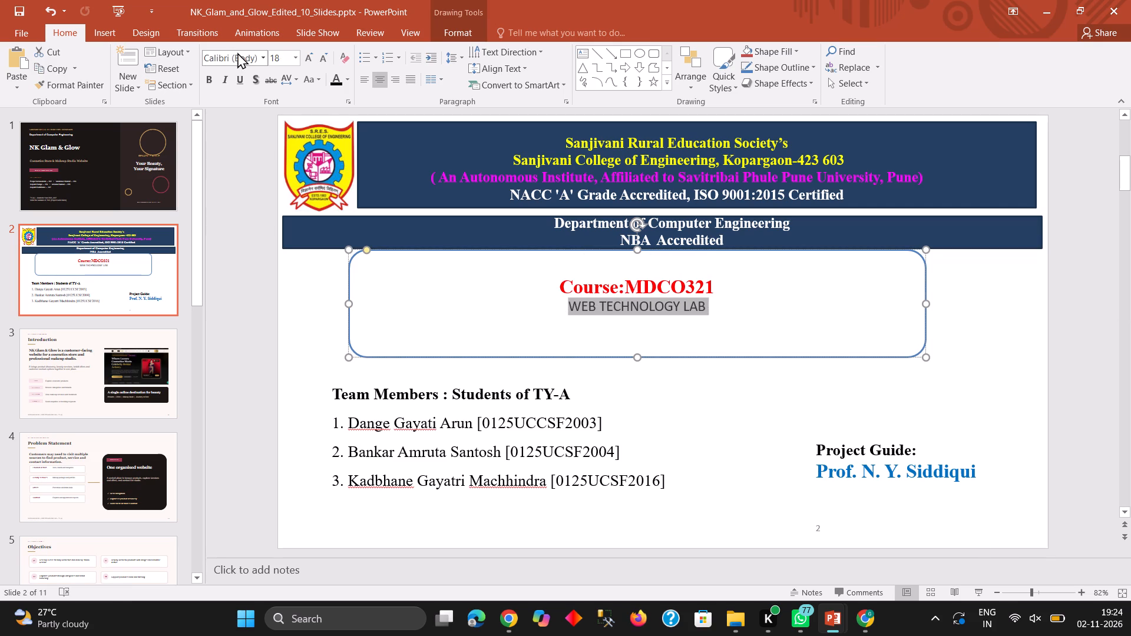
{"action": "type", "text": "TIM"}
{"action": "key", "text": "Return"}
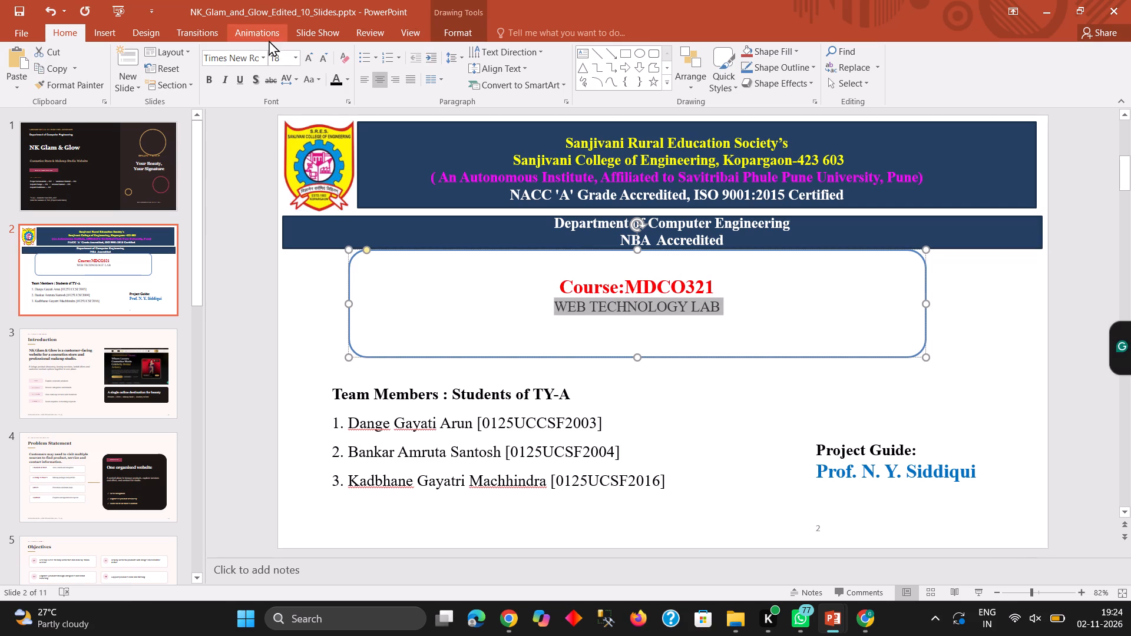
{"action": "left_click", "coordinate": [336, 84]}
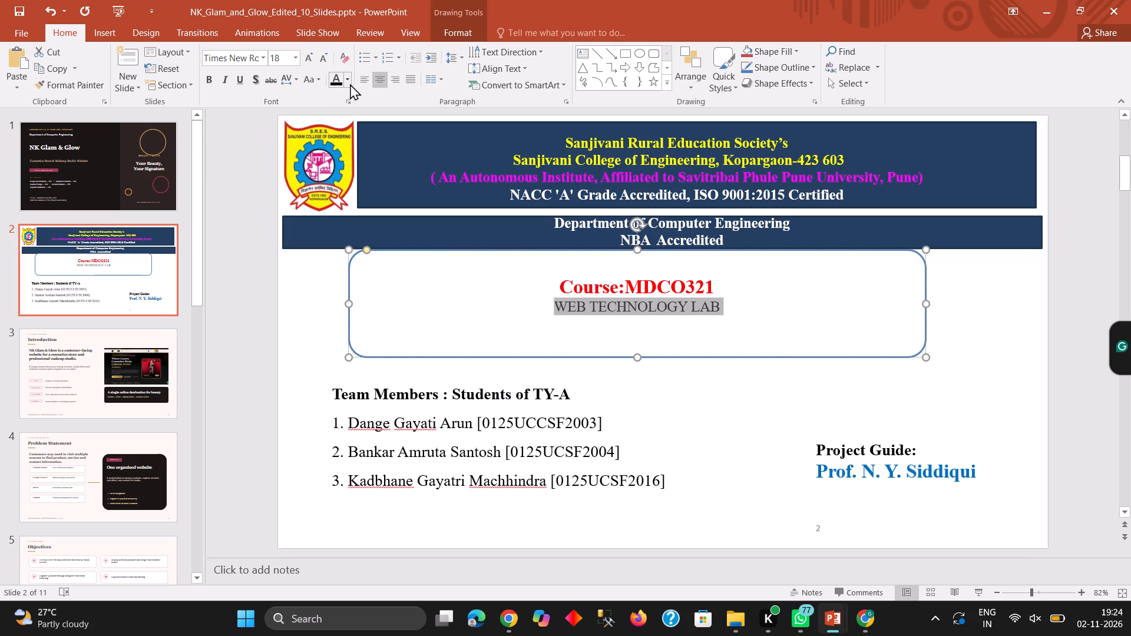
{"action": "left_click", "coordinate": [210, 78]}
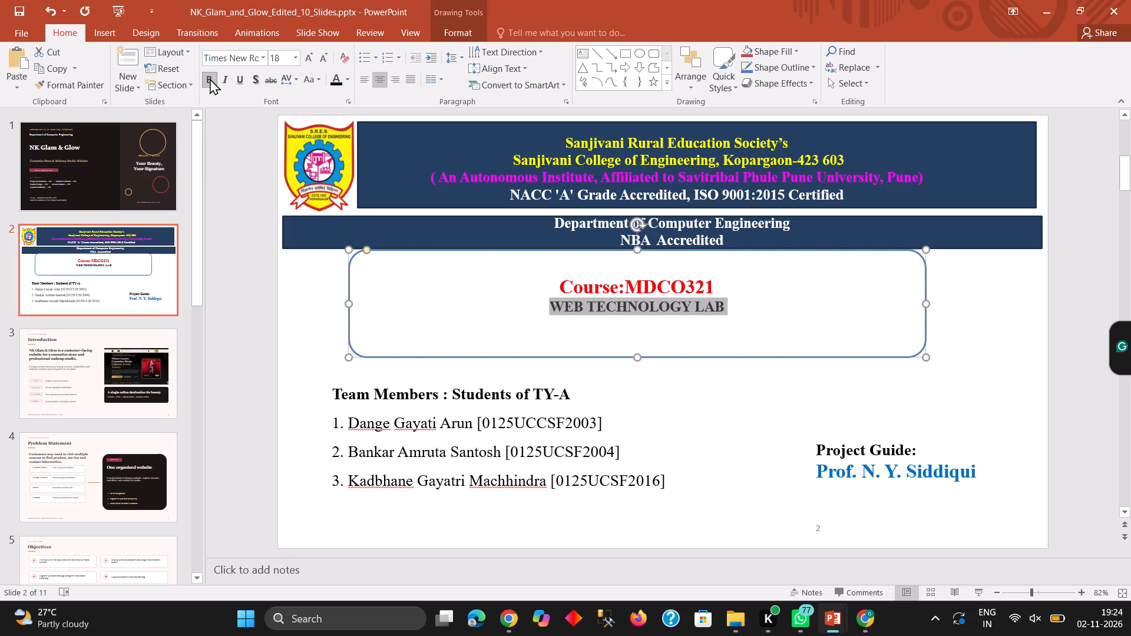
{"action": "left_click", "coordinate": [346, 82]}
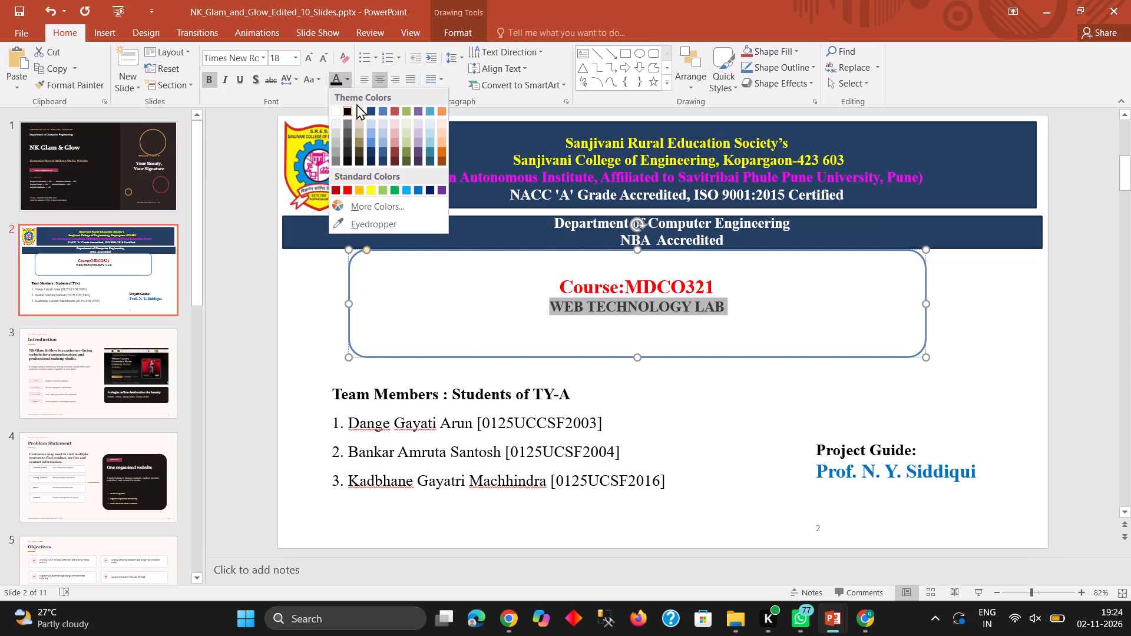
{"action": "left_click", "coordinate": [348, 189]}
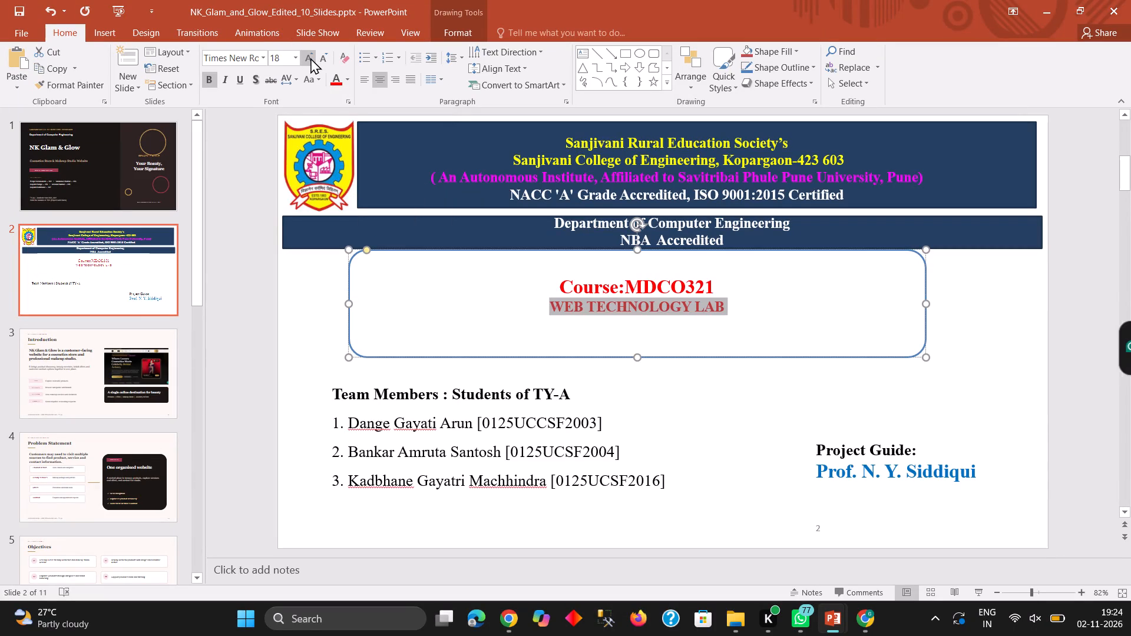
Enlarge the "WEB TECHNOLOGY LAB" line on slide 2 to font size 28.
{"action": "triple_click", "coordinate": [310, 58]}
{"action": "triple_click", "coordinate": [310, 58]}
{"action": "left_click", "coordinate": [310, 58]}
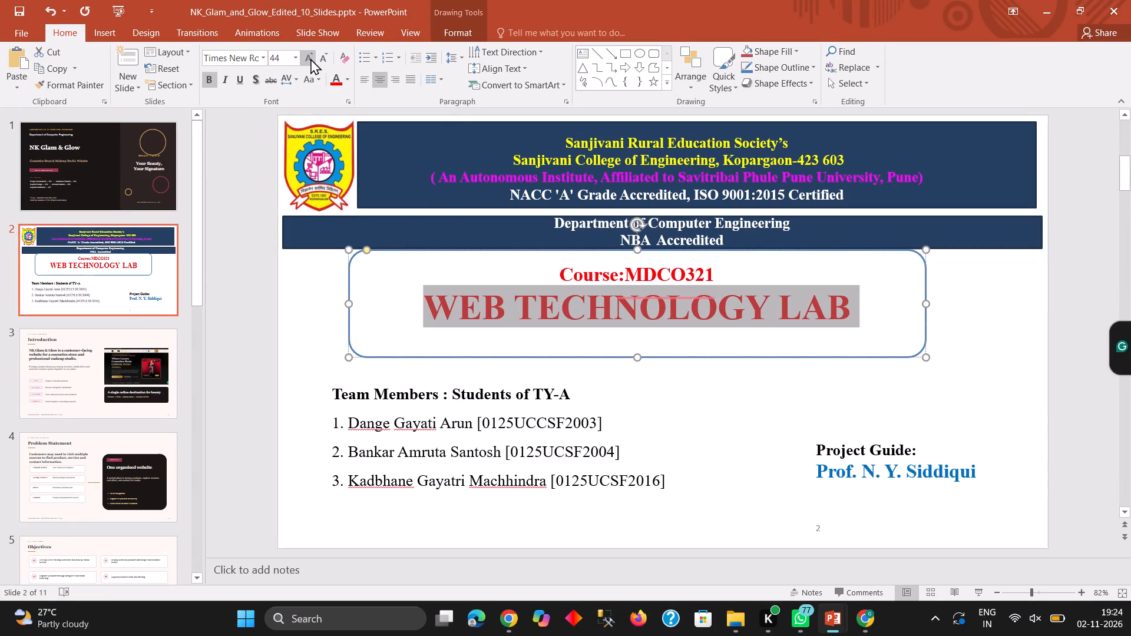
{"action": "left_click", "coordinate": [326, 59]}
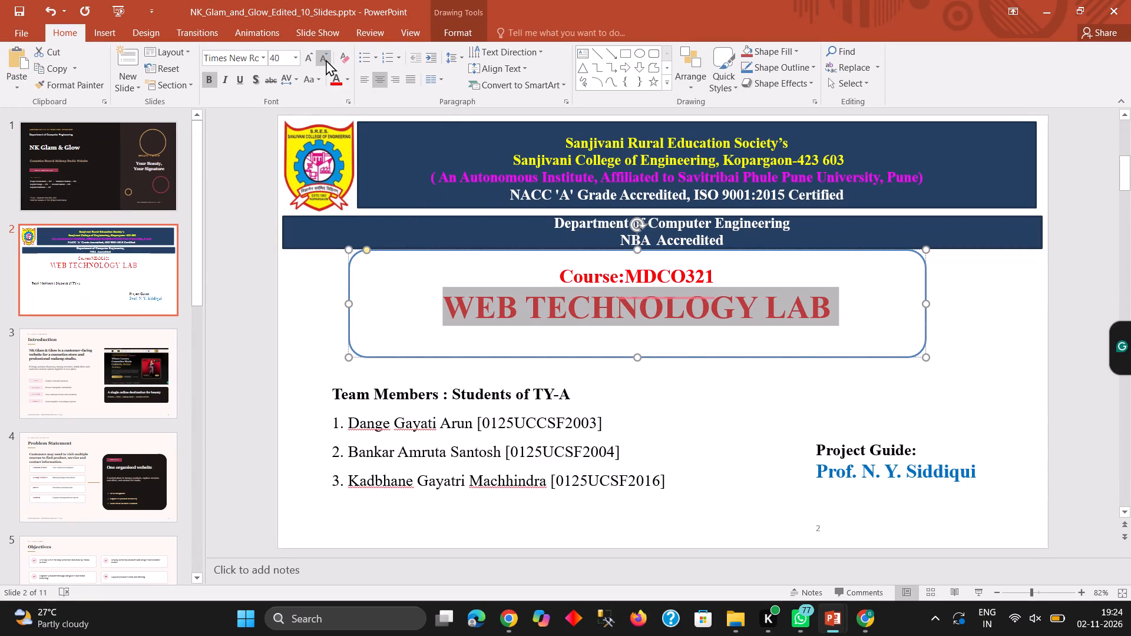
{"action": "double_click", "coordinate": [326, 59]}
{"action": "left_click", "coordinate": [326, 59]}
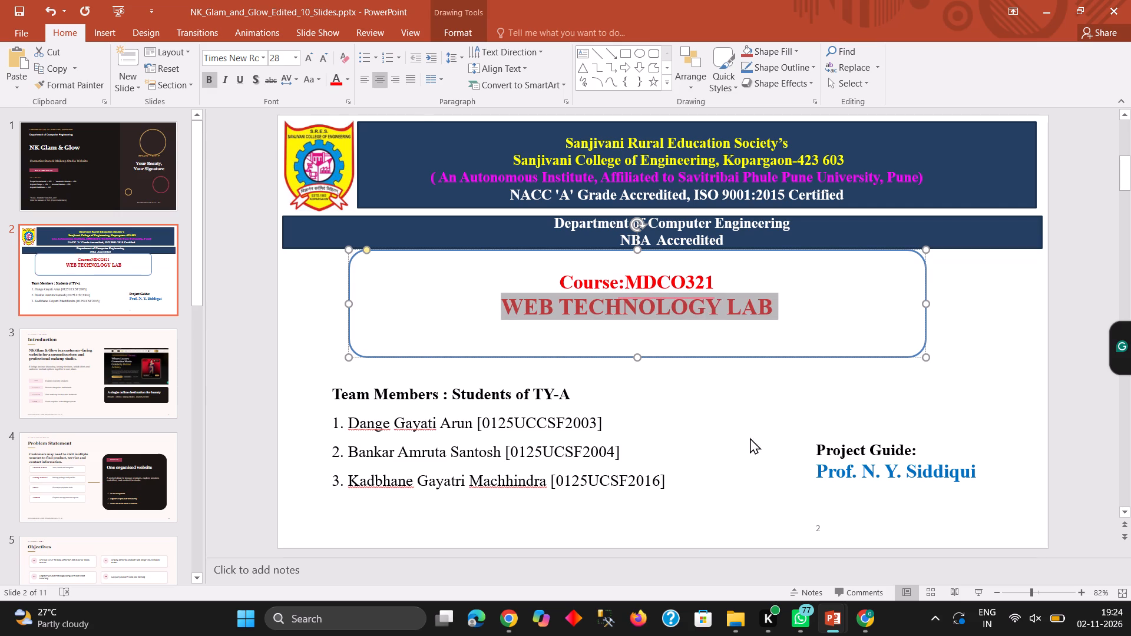
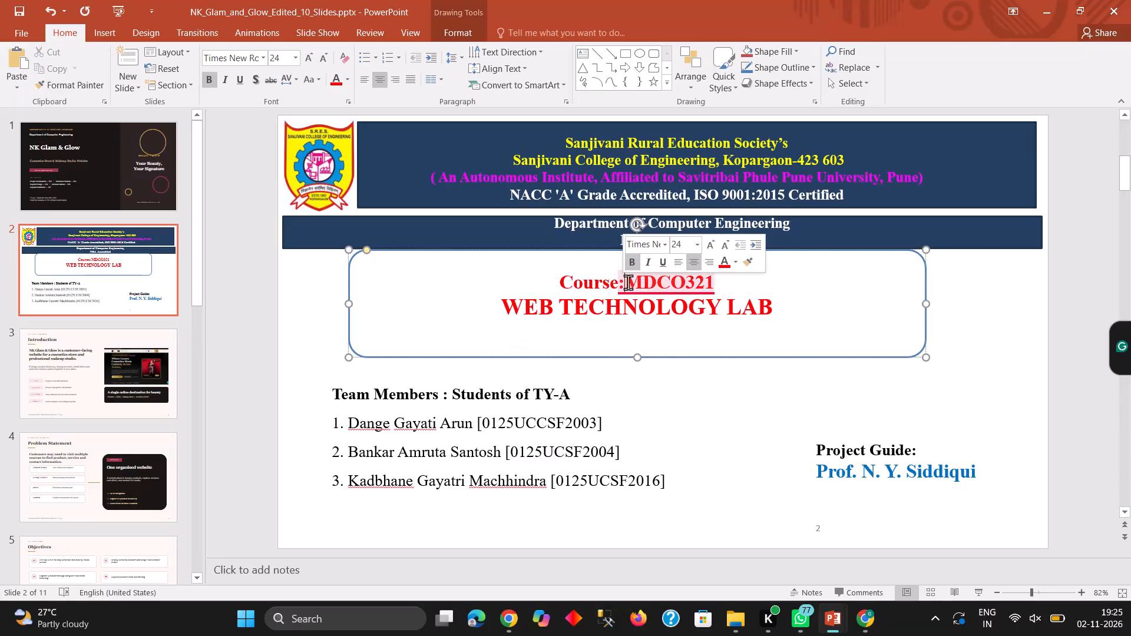
Replace the course code "MDCO321" in slide 2's course box with the copied code "PCCO304".
{"action": "left_click_drag", "start_coordinate": [720, 280], "coordinate": [658, 281]}
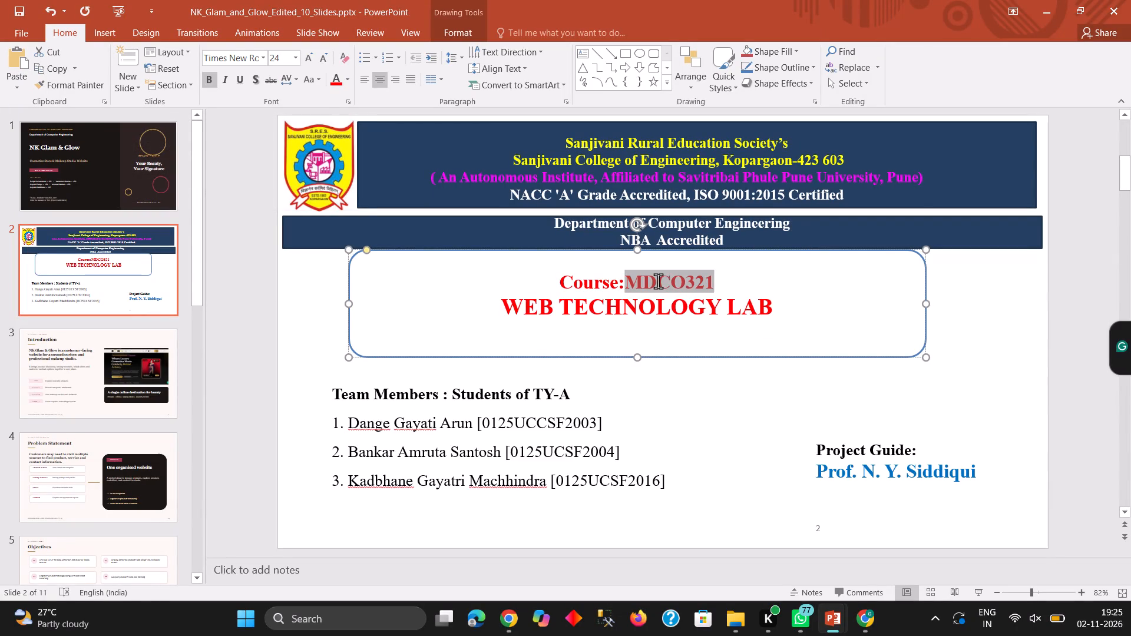
{"action": "key", "text": "ctrl+v"}
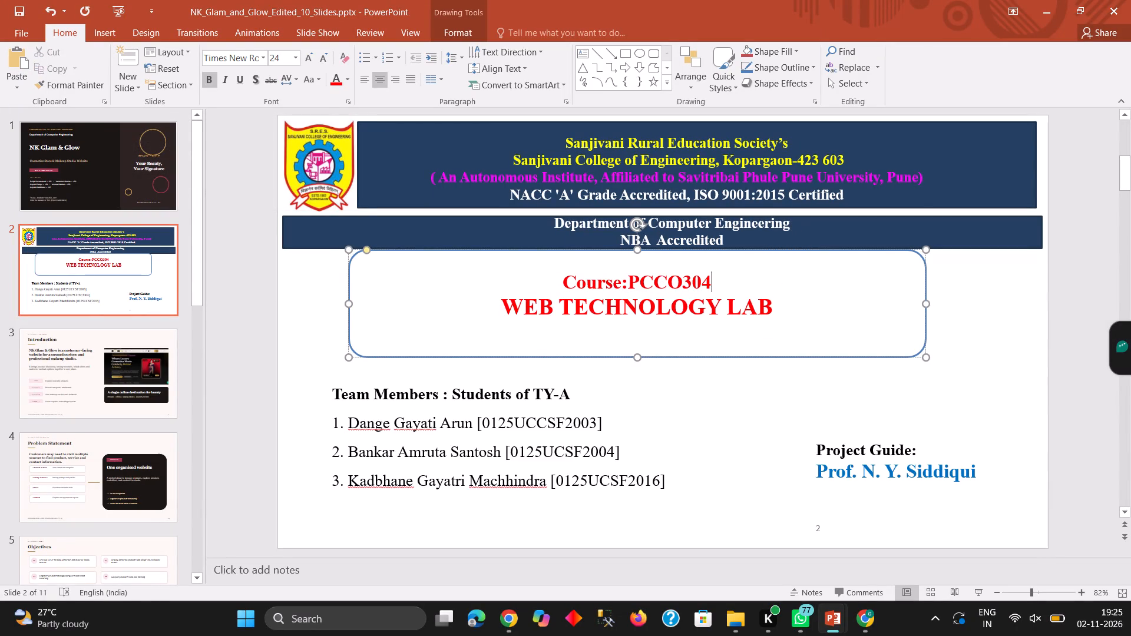
Add a third line reading "NK Glam And Glow -" below "WEB TECHNOLOGY LAB" in slide 2's course box.
{"action": "left_click", "coordinate": [793, 302]}
{"action": "left_click", "coordinate": [781, 308]}
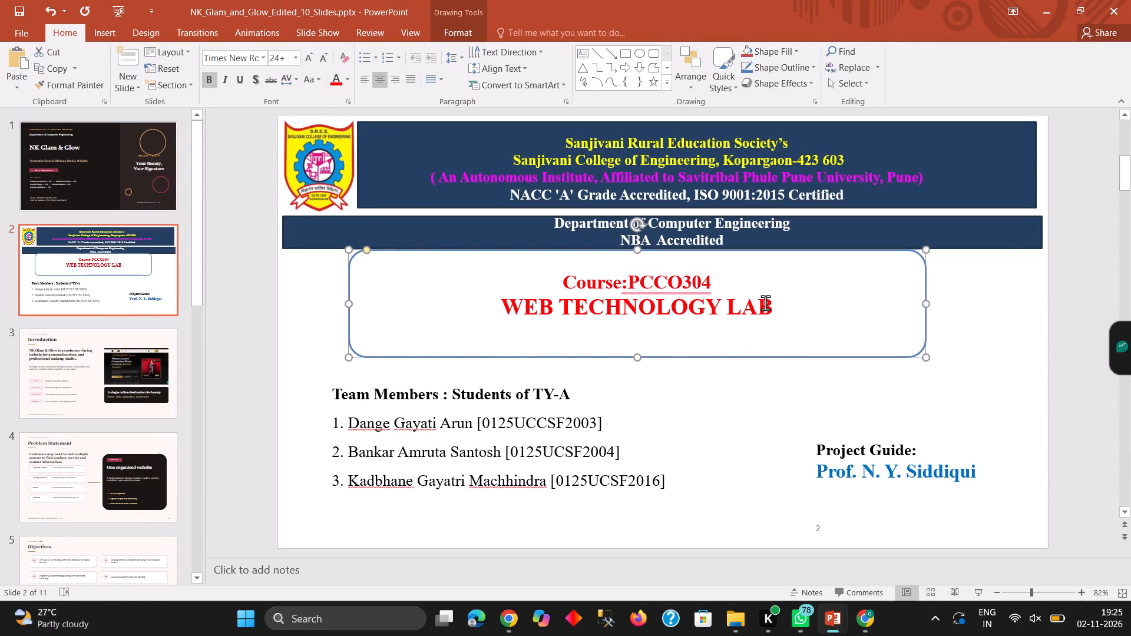
{"action": "double_click", "coordinate": [765, 303]}
{"action": "key", "text": "Right"}
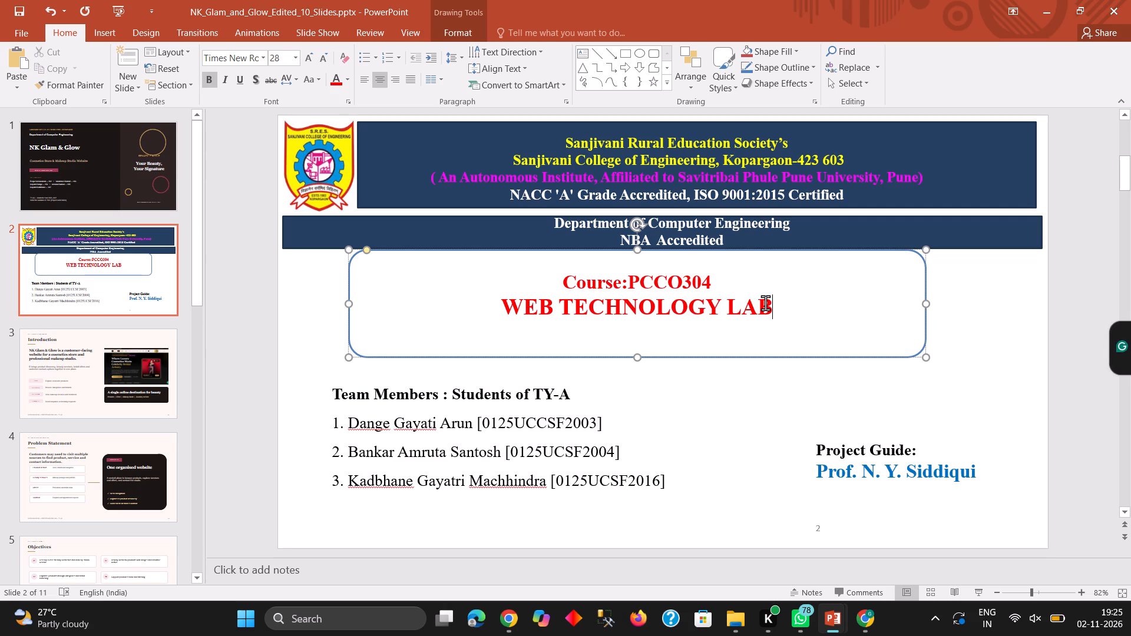
{"action": "key", "text": "Return"}
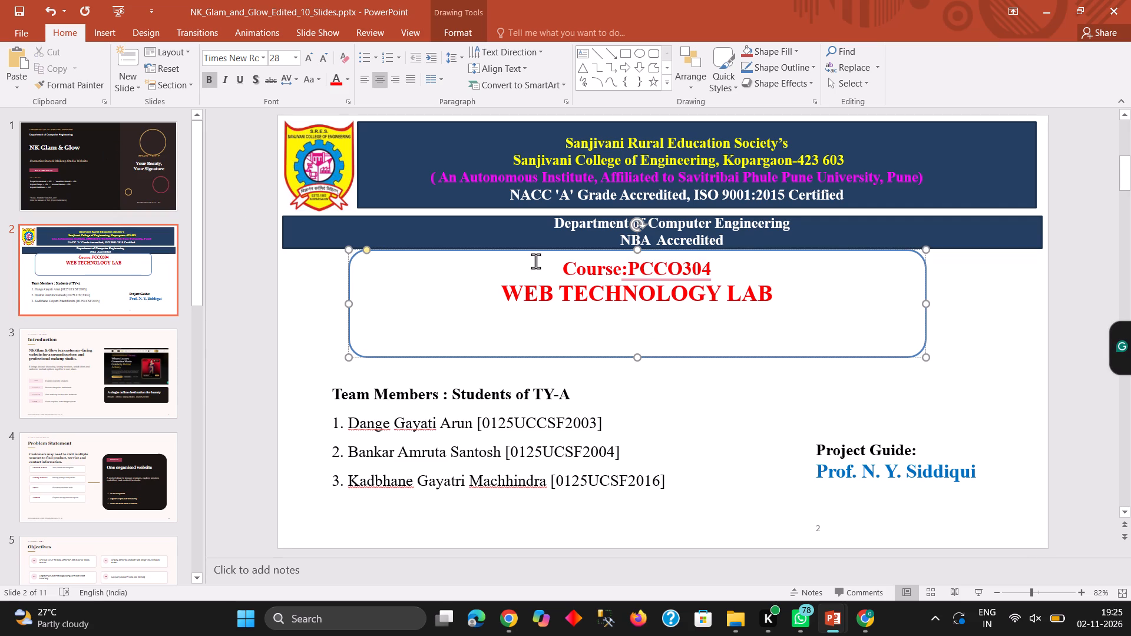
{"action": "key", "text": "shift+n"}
{"action": "key", "text": "BackSpace"}
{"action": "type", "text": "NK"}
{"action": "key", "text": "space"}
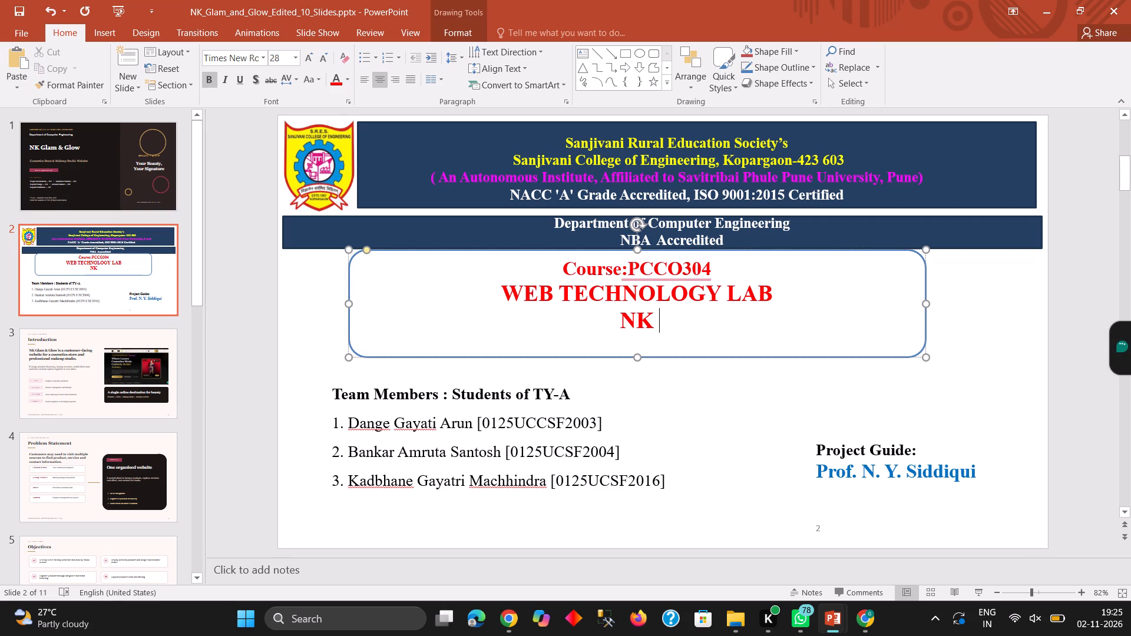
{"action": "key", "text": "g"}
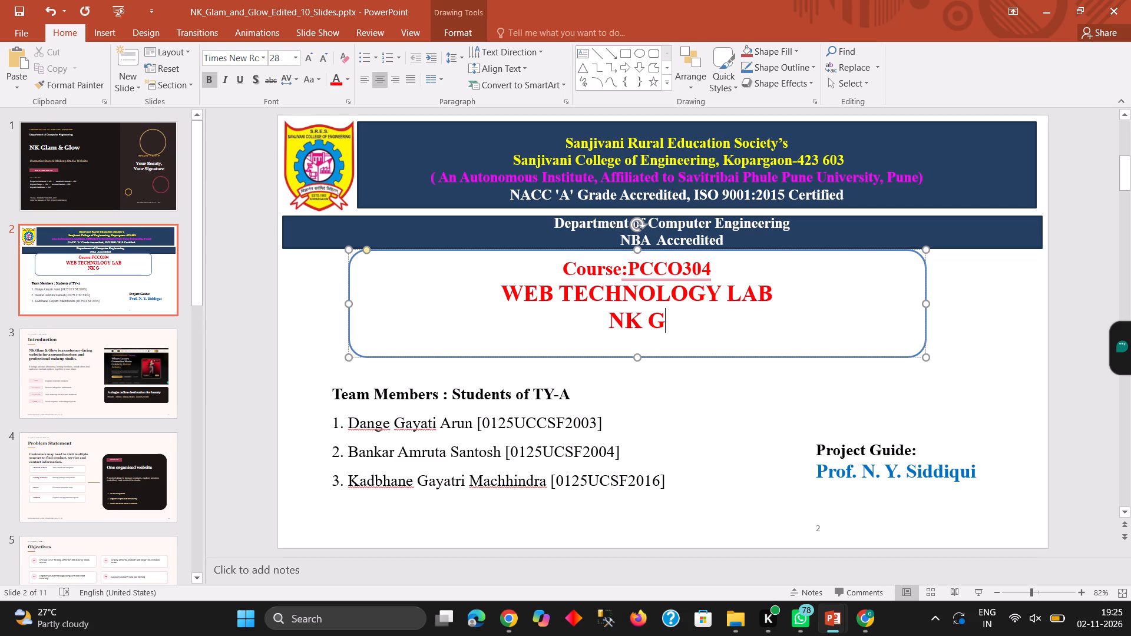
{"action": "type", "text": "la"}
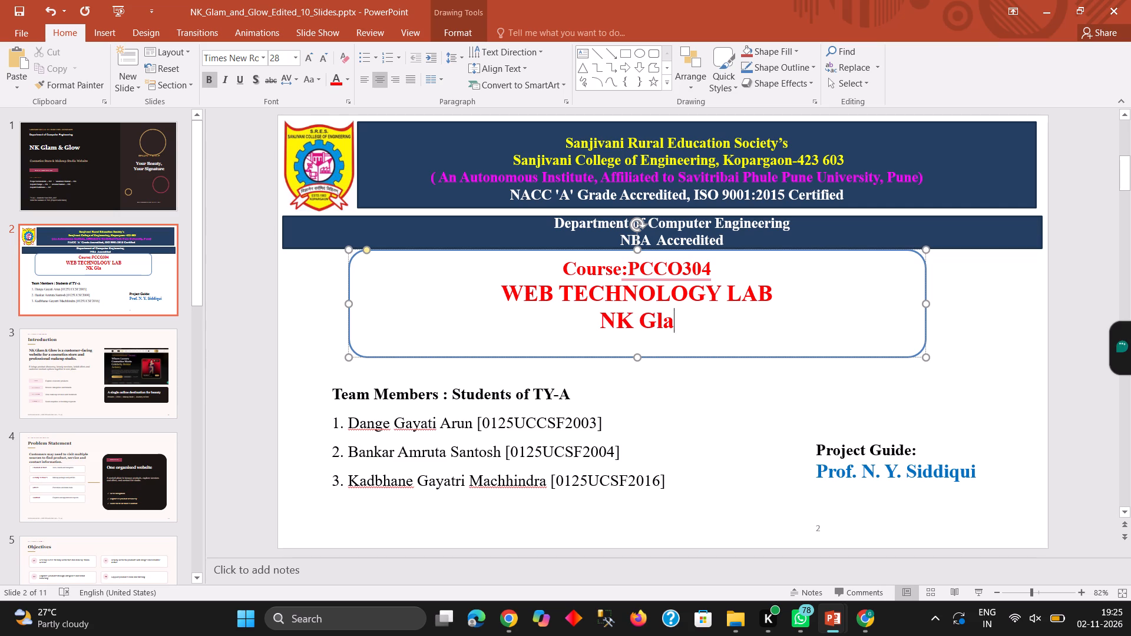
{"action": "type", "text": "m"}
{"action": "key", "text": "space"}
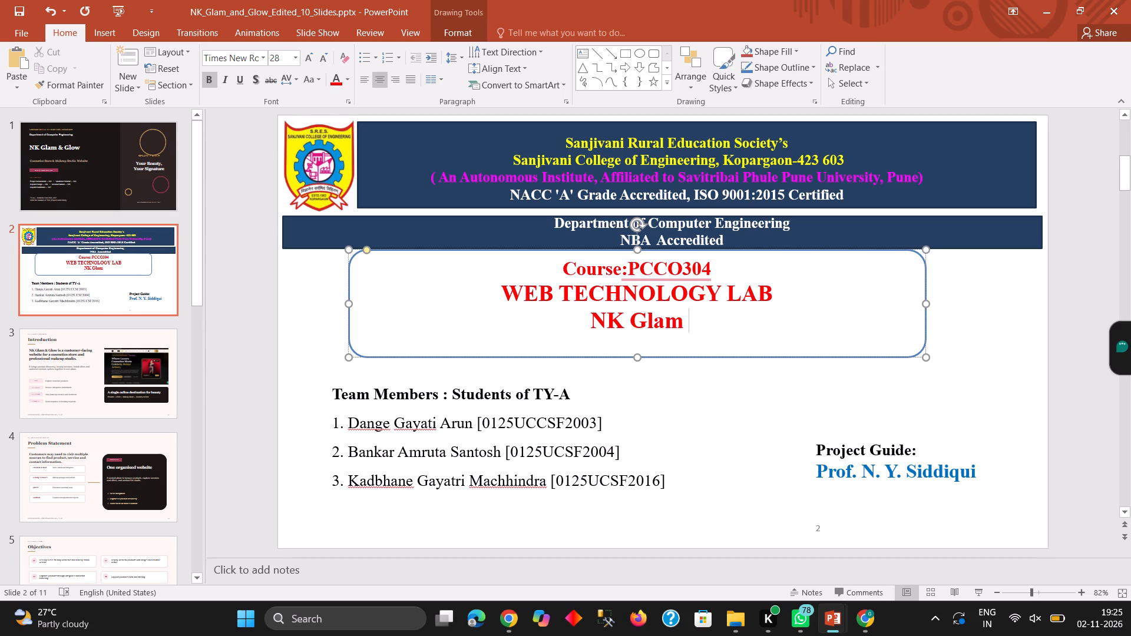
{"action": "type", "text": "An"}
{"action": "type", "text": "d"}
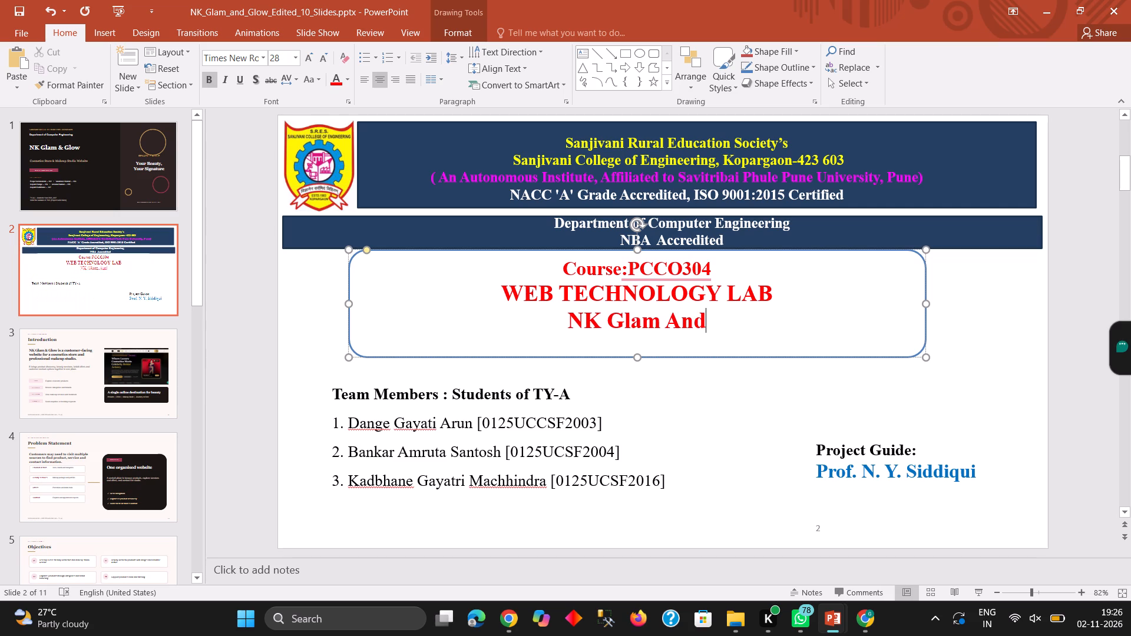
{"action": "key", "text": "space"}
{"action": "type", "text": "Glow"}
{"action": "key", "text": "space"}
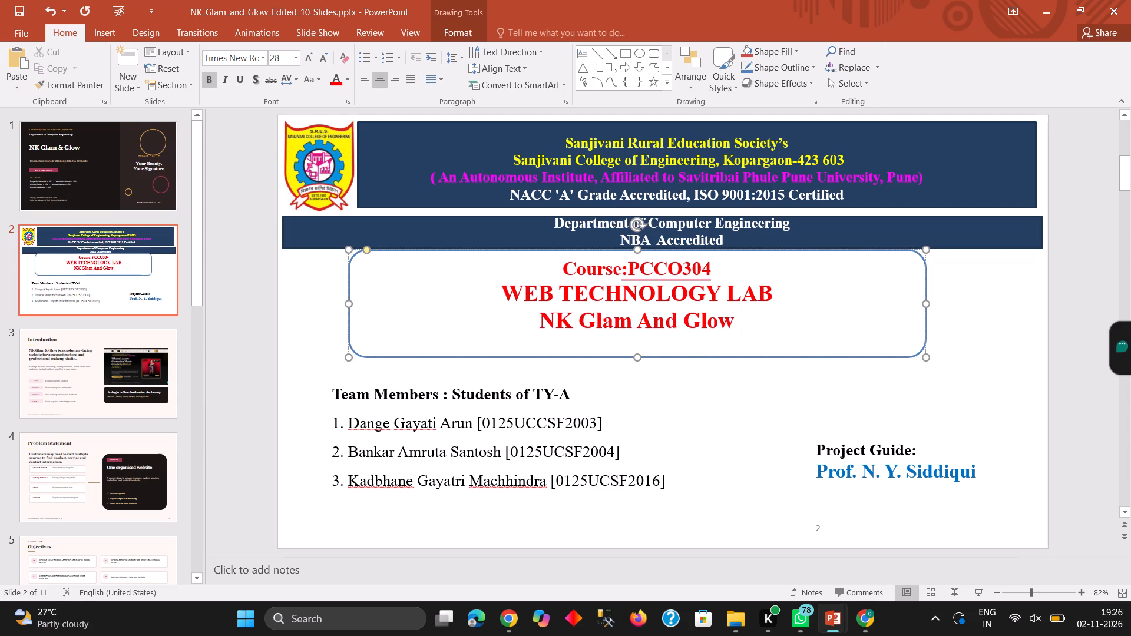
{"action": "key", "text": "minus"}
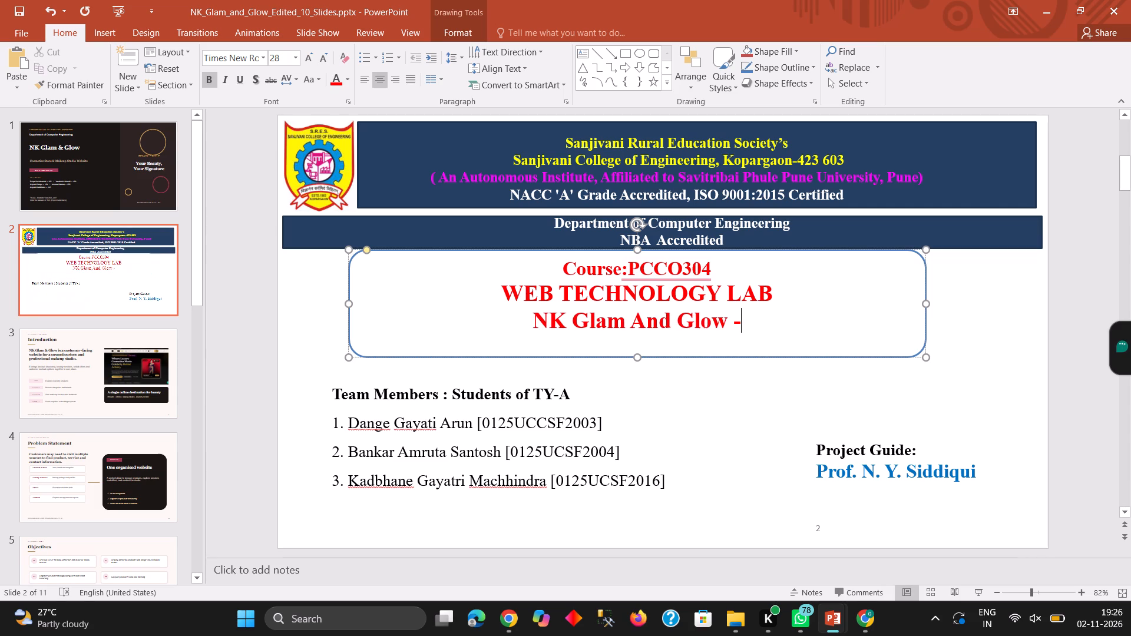
Append slide 1's subtitle "Cosmetics Store & Makeup Studio Website" after the dash in slide 2's "NK Glam And Glow -" line.
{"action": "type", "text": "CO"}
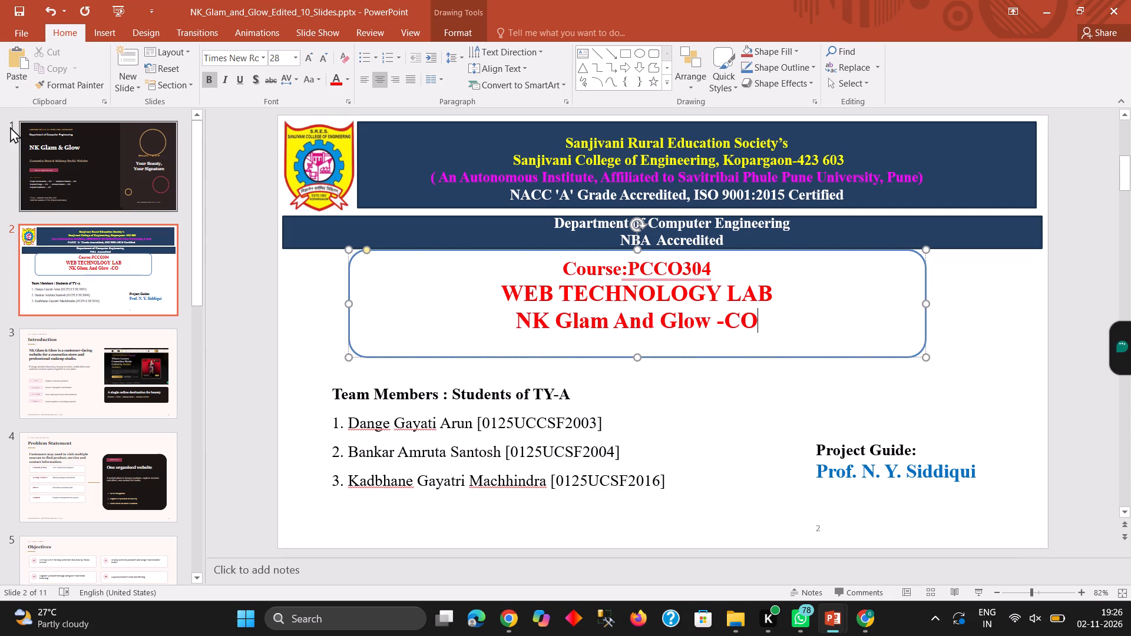
{"action": "left_click", "coordinate": [49, 178]}
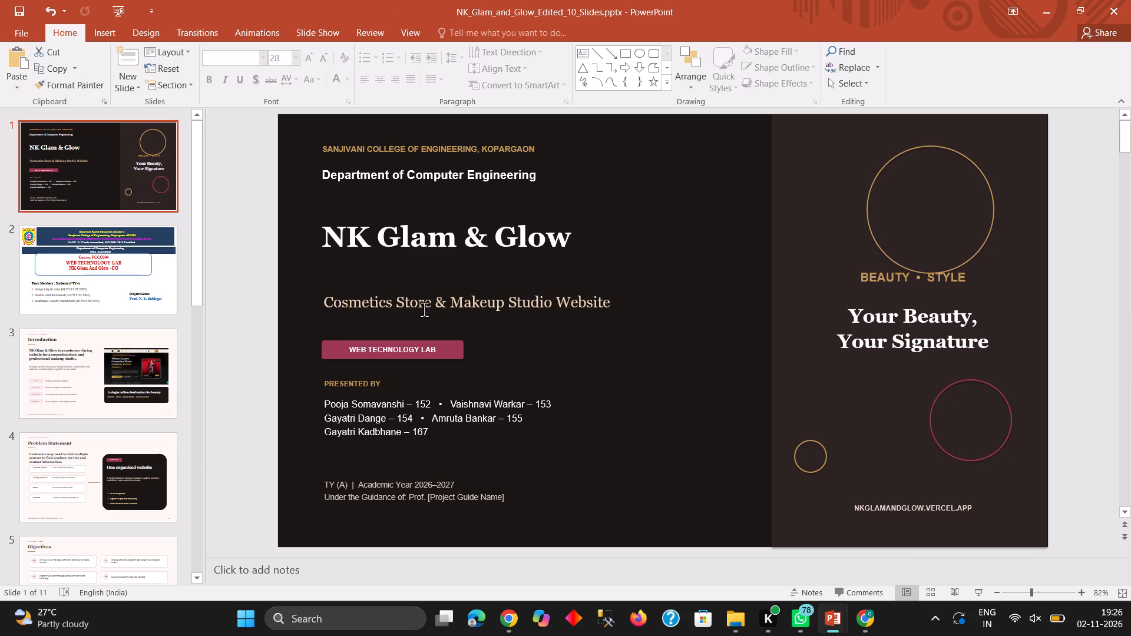
{"action": "left_click_drag", "start_coordinate": [608, 303], "coordinate": [350, 303]}
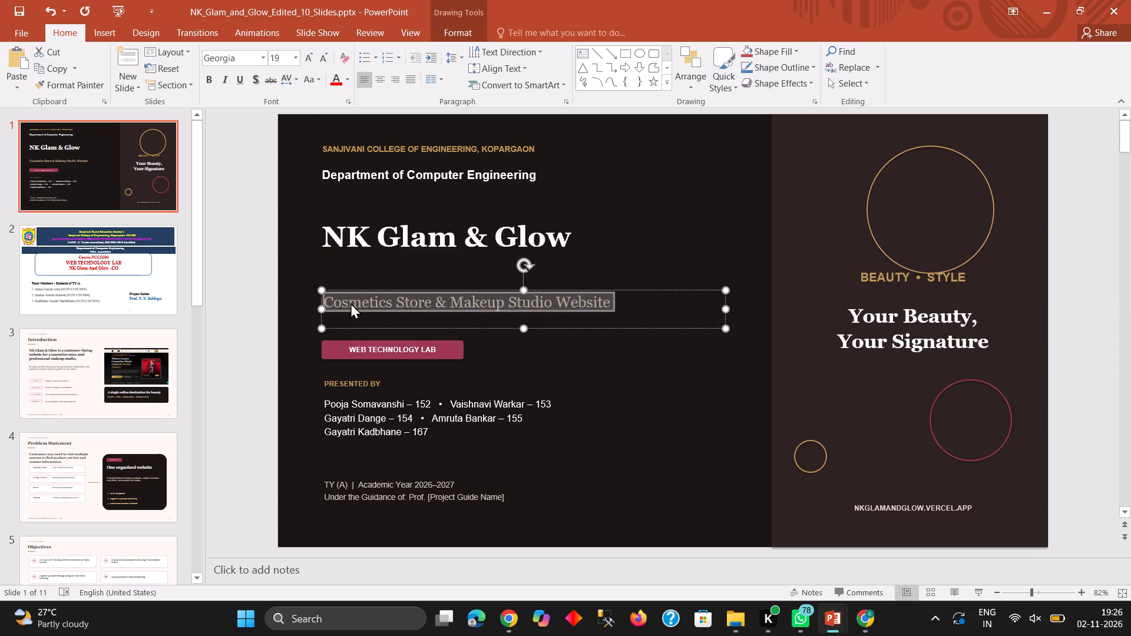
{"action": "key", "text": "ctrl+c"}
{"action": "left_click", "coordinate": [151, 302]}
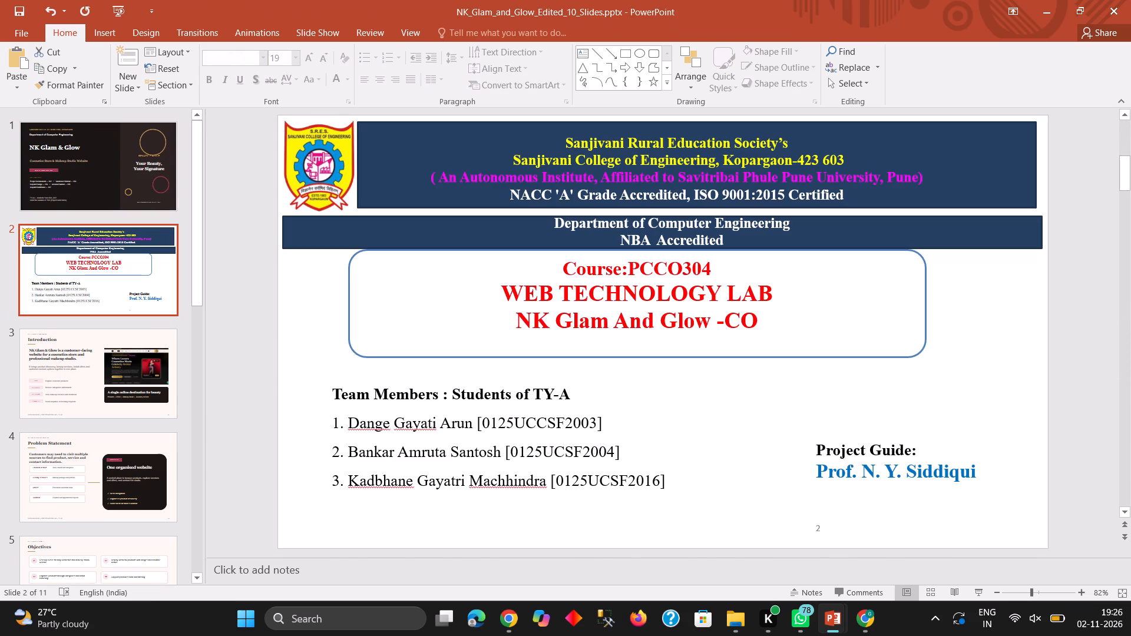
{"action": "left_click", "coordinate": [768, 323]}
{"action": "key", "text": "BackSpace"}
{"action": "key", "text": "BackSpace"}
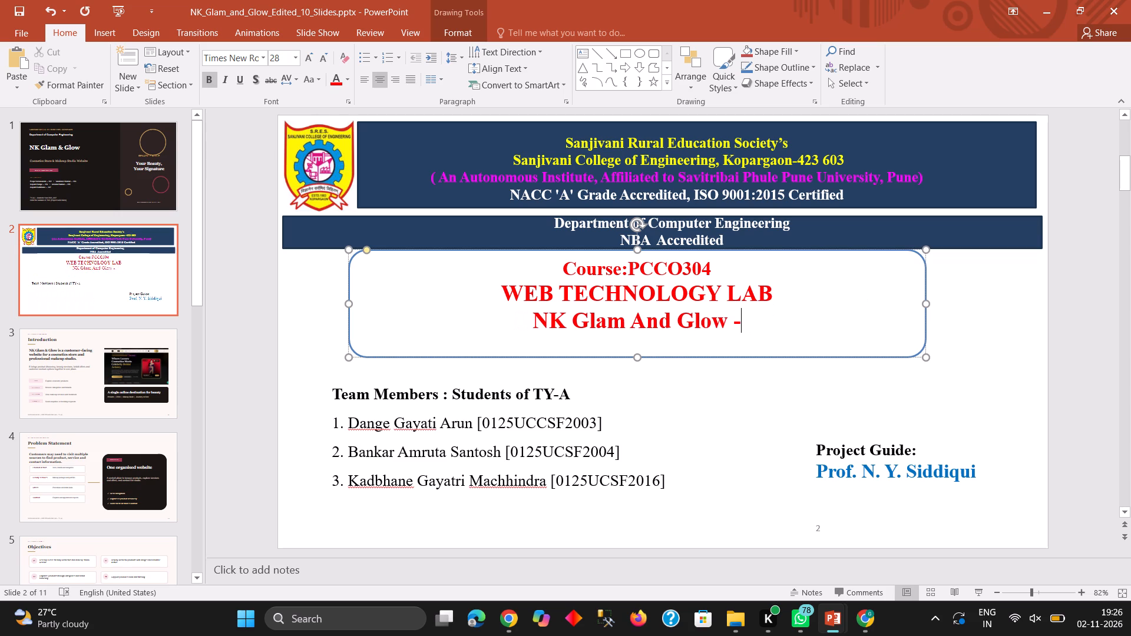
{"action": "key", "text": "ctrl+v"}
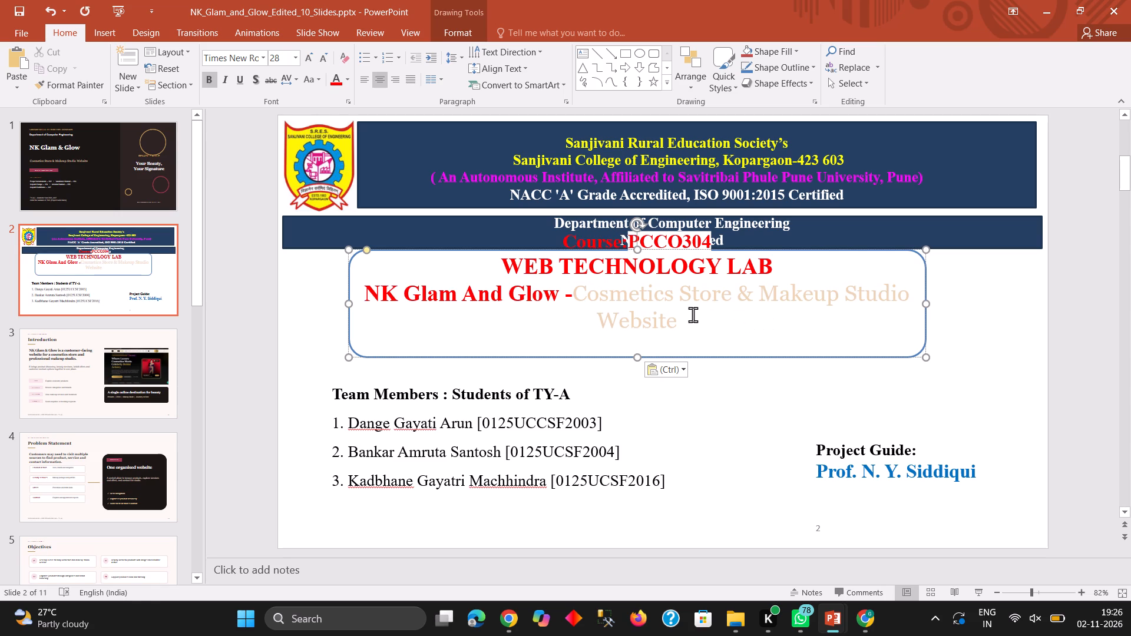
Color the pasted "Cosmetics Store & Makeup Studio Website" text on slide 2 red and reduce it to font size 16.
{"action": "left_click", "coordinate": [693, 314]}
{"action": "left_click_drag", "start_coordinate": [576, 290], "coordinate": [684, 304]}
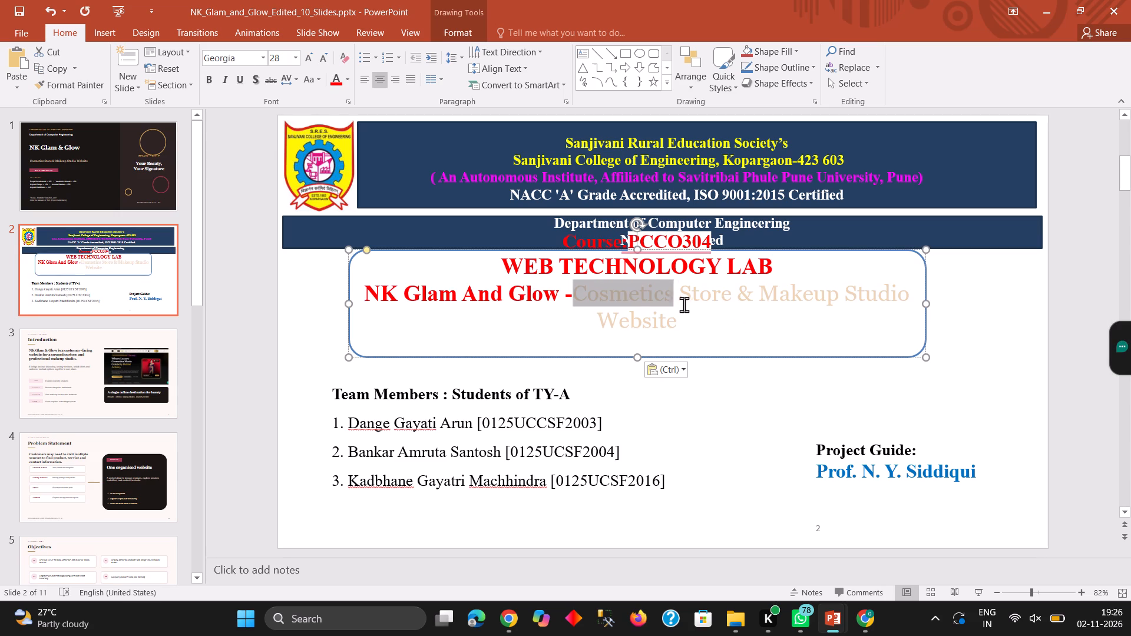
{"action": "left_click_drag", "start_coordinate": [684, 304], "coordinate": [692, 330]}
{"action": "left_click", "coordinate": [340, 85]}
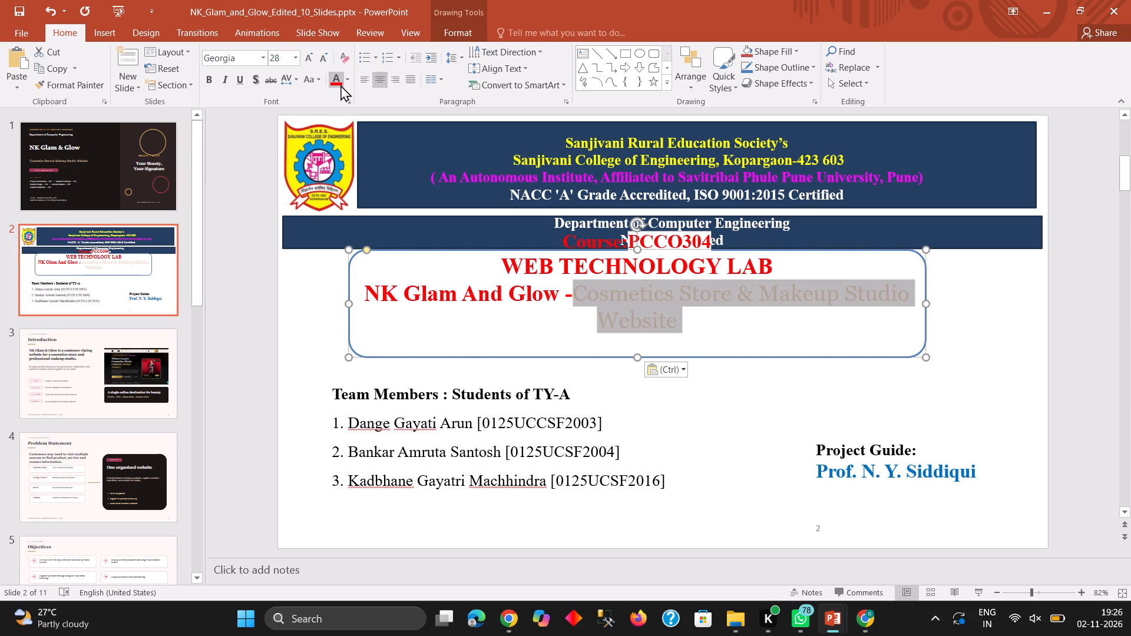
{"action": "left_click", "coordinate": [323, 61]}
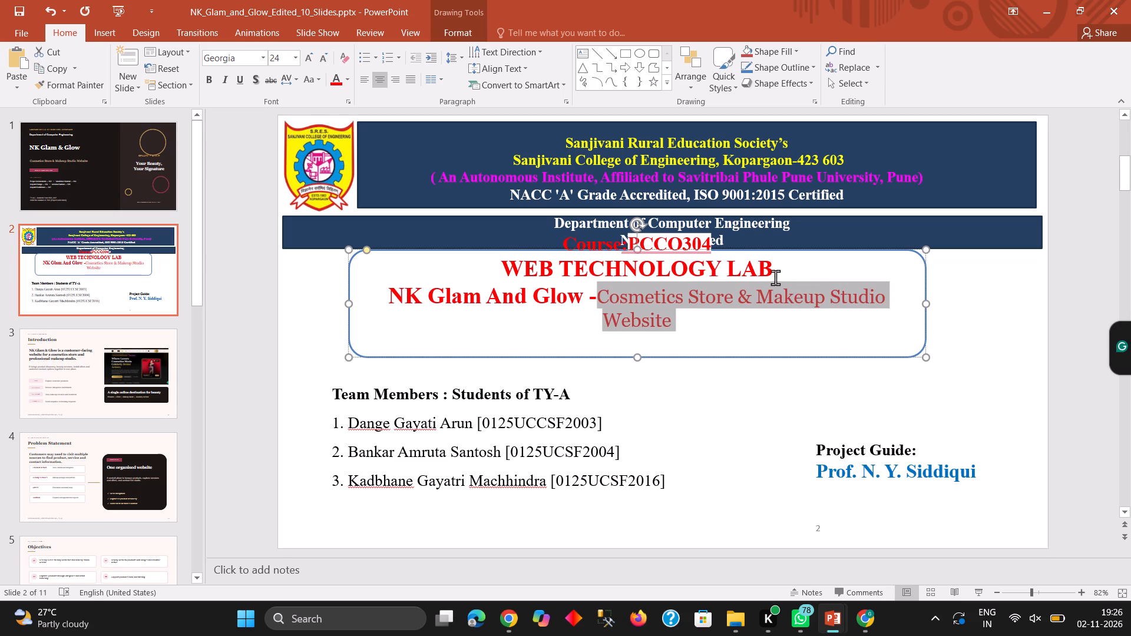
{"action": "left_click", "coordinate": [671, 346]}
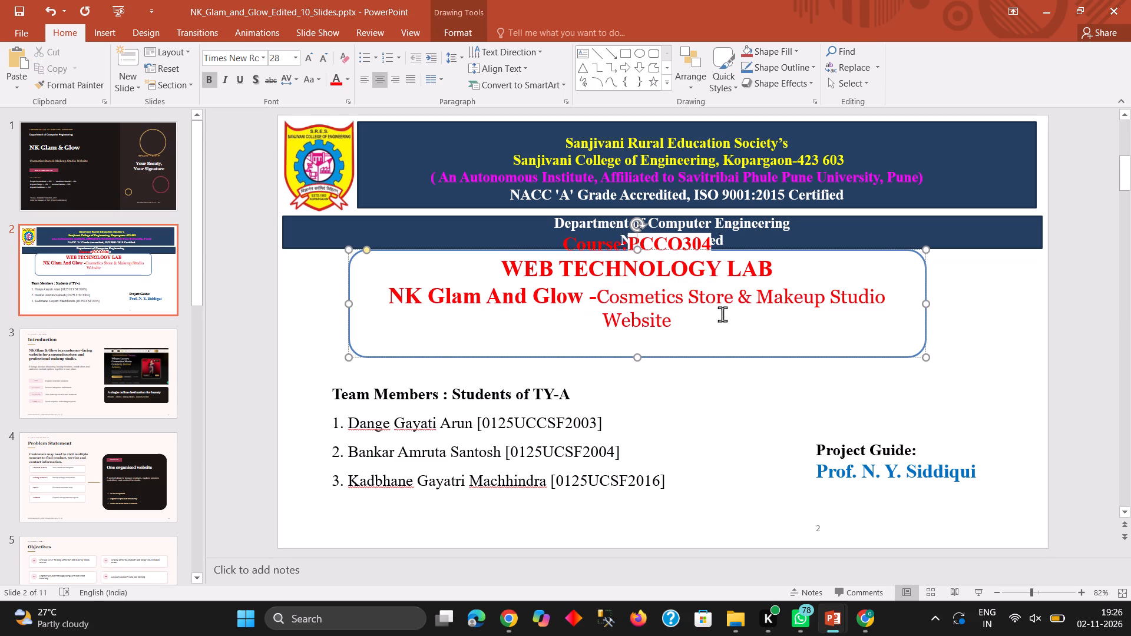
{"action": "left_click_drag", "start_coordinate": [597, 291], "coordinate": [674, 318]}
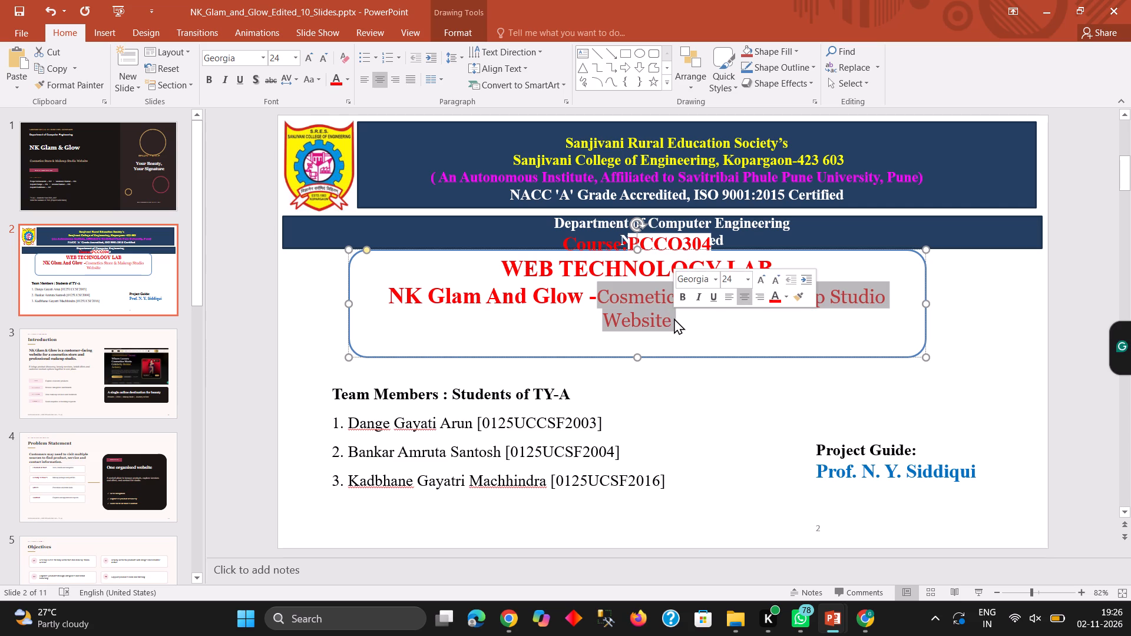
{"action": "double_click", "coordinate": [774, 280]}
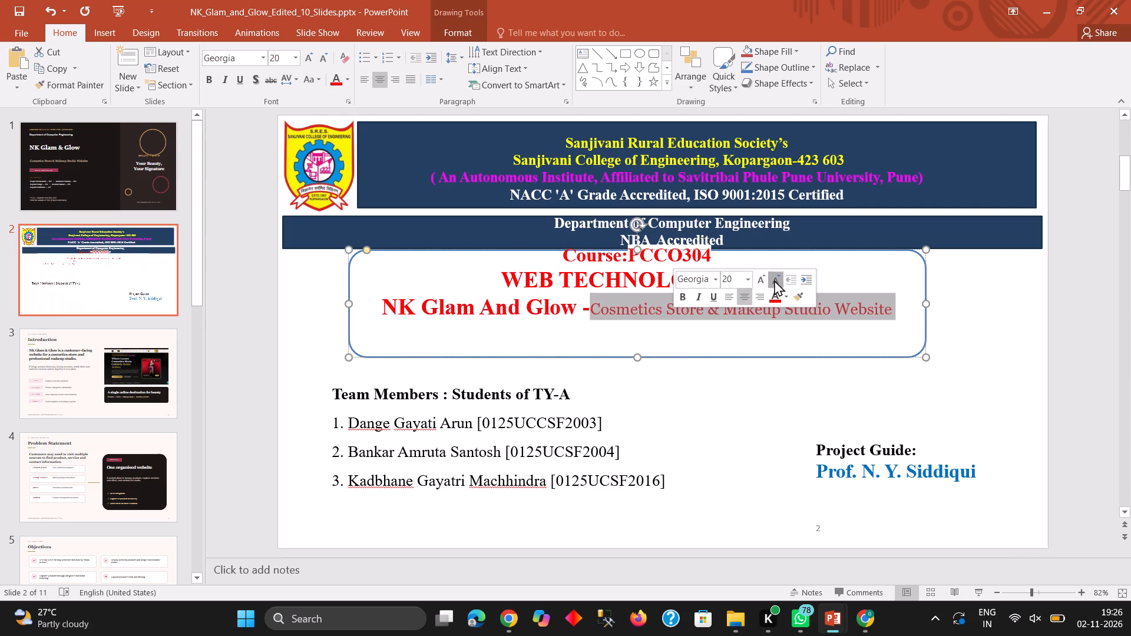
{"action": "left_click", "coordinate": [774, 280]}
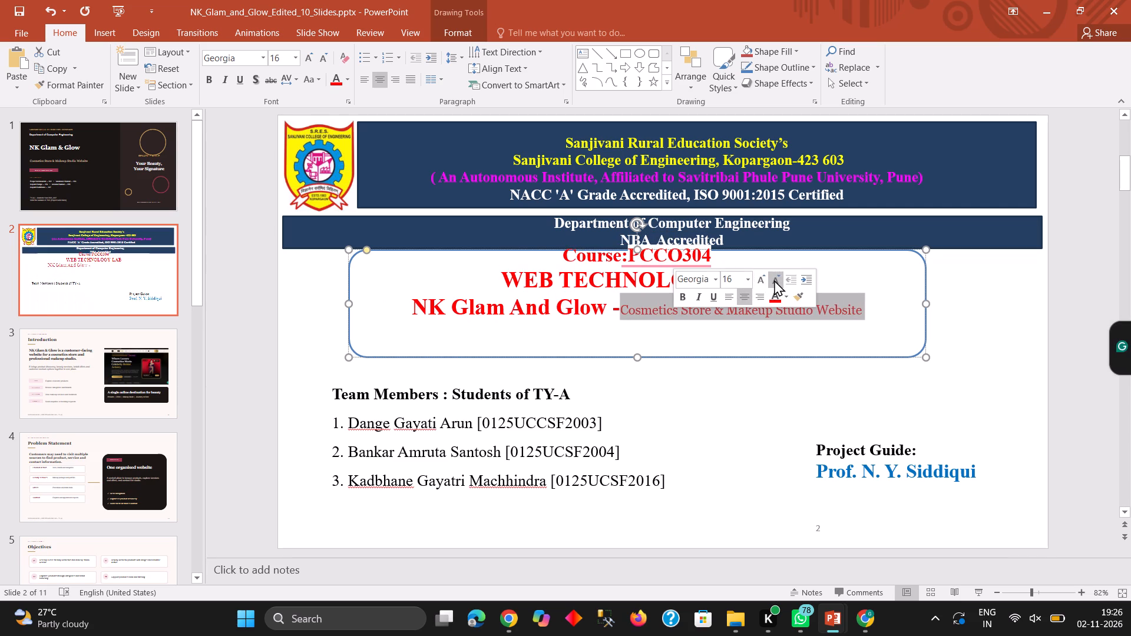
Put the subtitle on its own line below "NK Glam And Glow", removing the dash and the empty line at the end.
{"action": "left_click_drag", "start_coordinate": [669, 331], "coordinate": [620, 305]}
{"action": "left_click", "coordinate": [620, 305]}
{"action": "key", "text": "Return"}
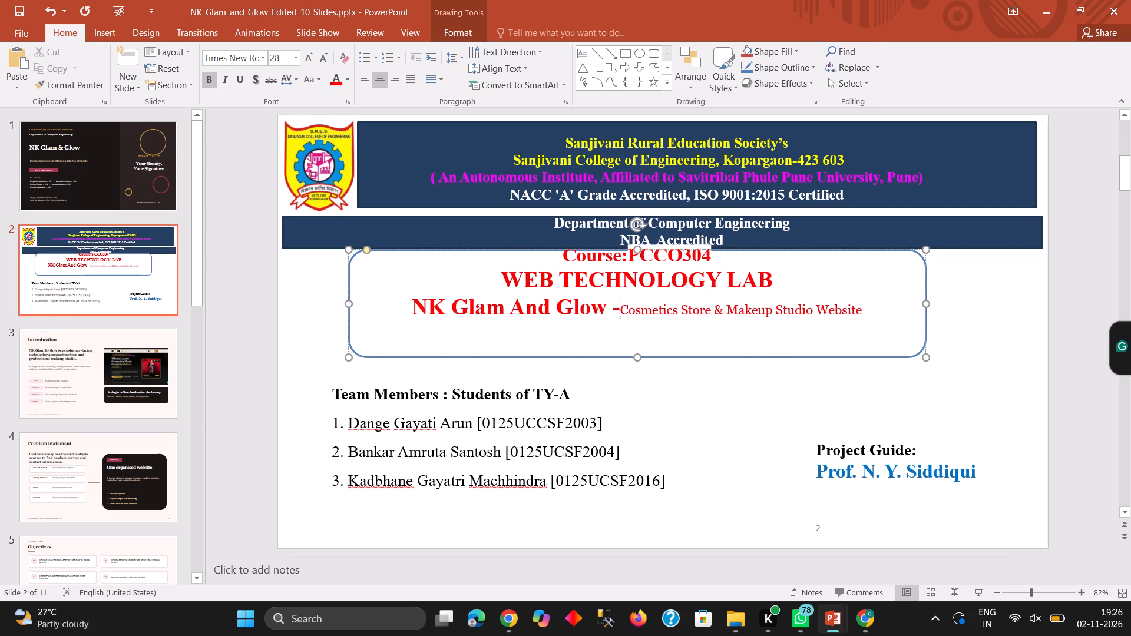
{"action": "left_click", "coordinate": [772, 302]}
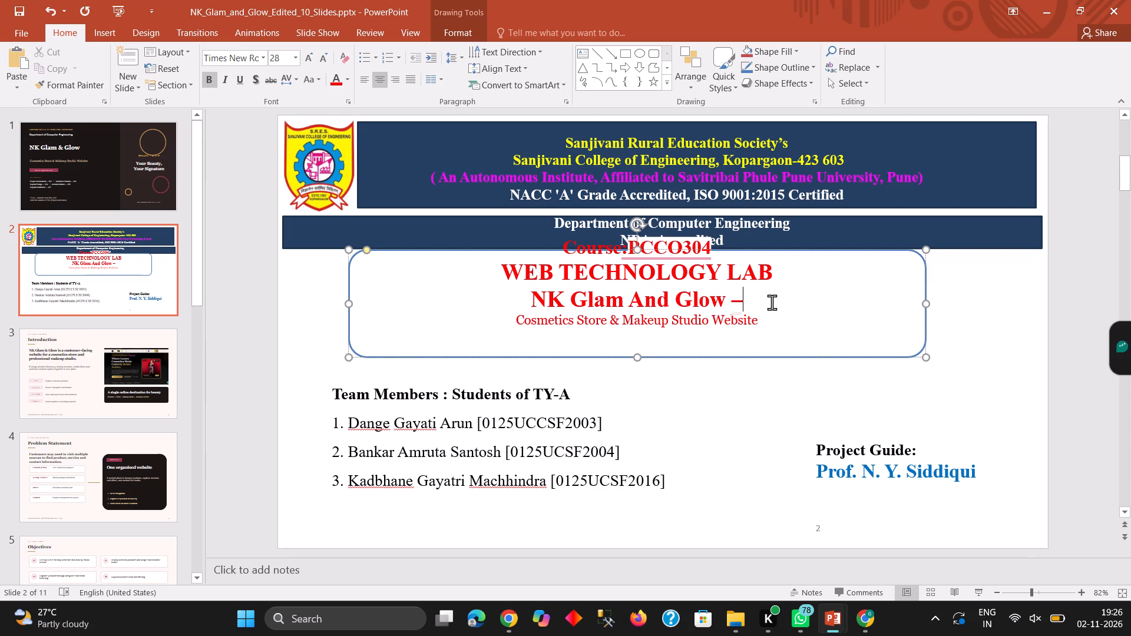
{"action": "key", "text": "BackSpace"}
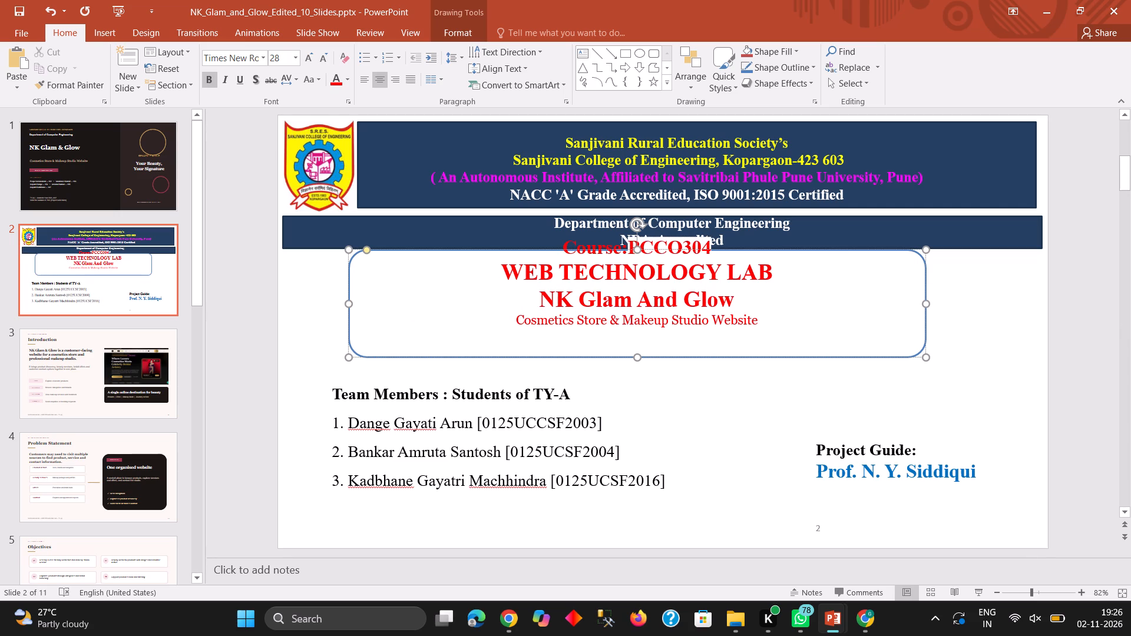
{"action": "left_click", "coordinate": [556, 339]}
{"action": "key", "text": "BackSpace"}
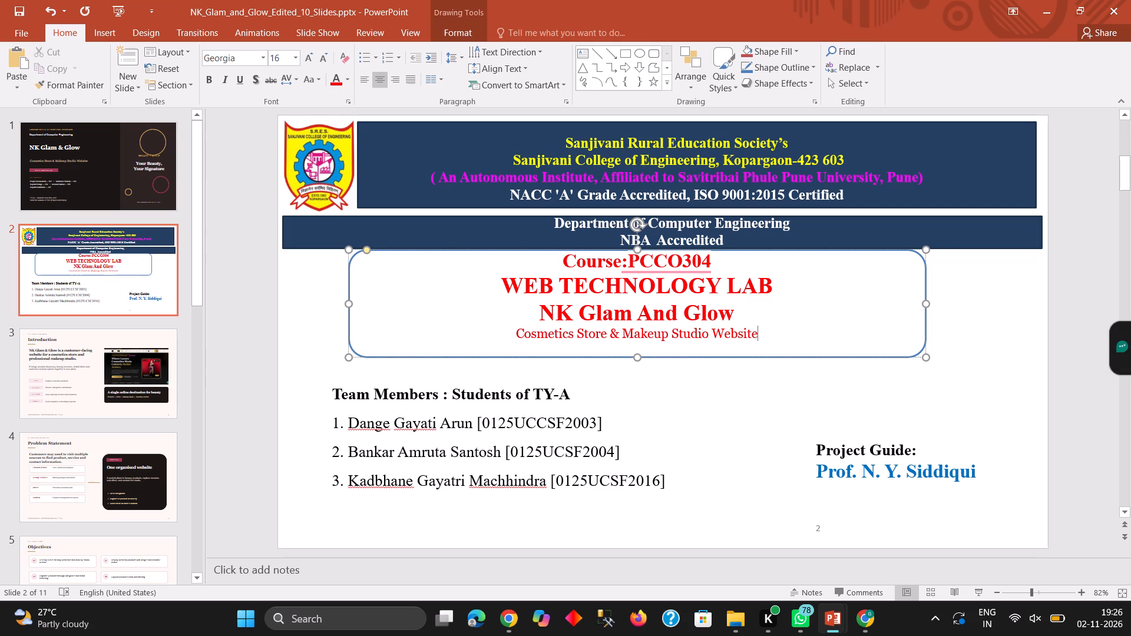
Lower the top edge of slide 2's course box slightly, leaving a small gap below the "NBA Accredited" banner.
{"action": "left_click_drag", "start_coordinate": [639, 250], "coordinate": [637, 270]}
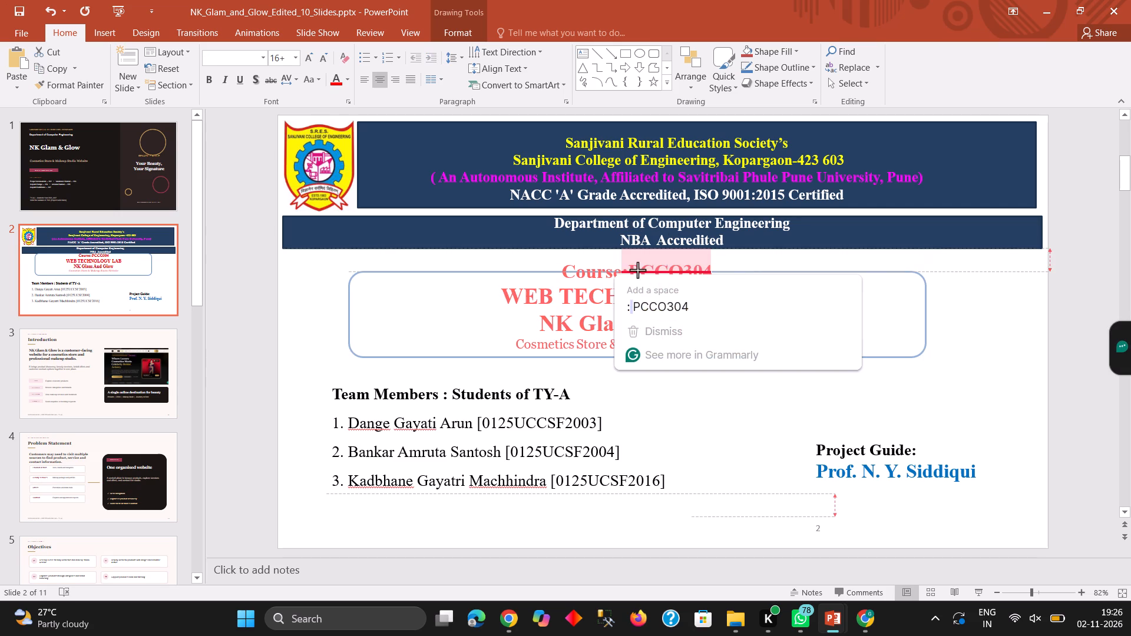
{"action": "left_click_drag", "start_coordinate": [637, 270], "coordinate": [637, 267]}
{"action": "left_click", "coordinate": [680, 300]}
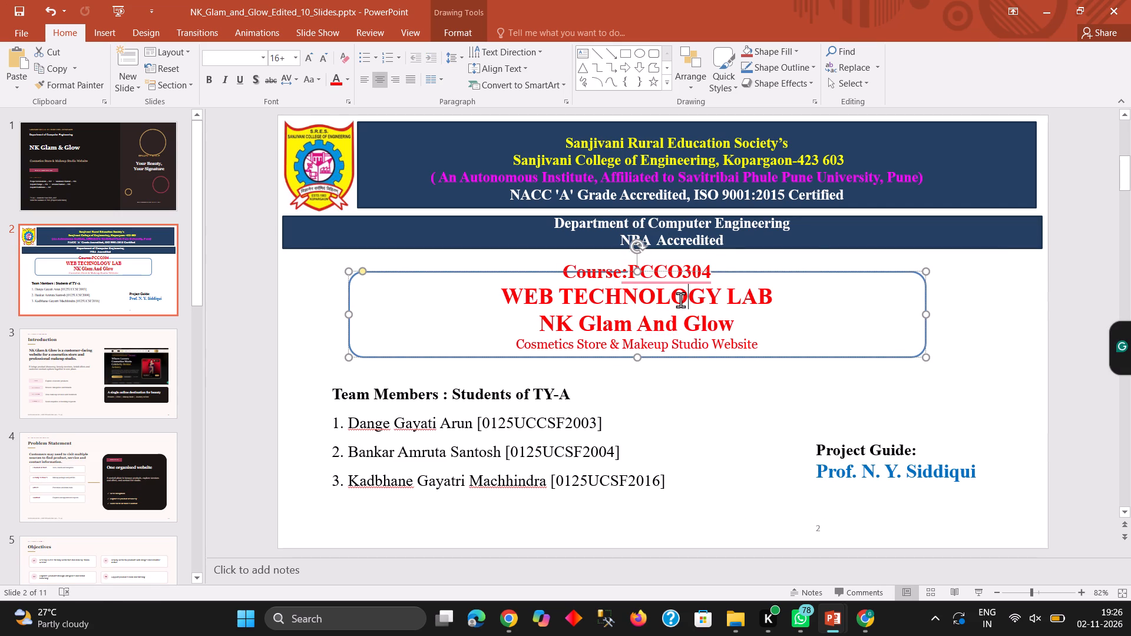
{"action": "left_click_drag", "start_coordinate": [637, 270], "coordinate": [637, 258]}
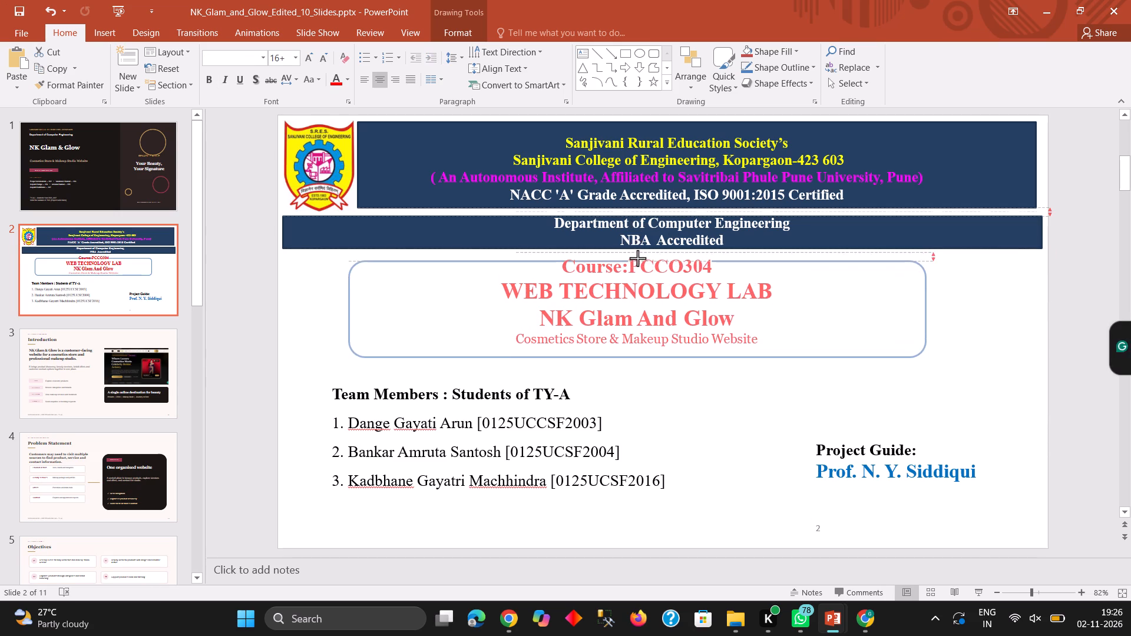
{"action": "left_click_drag", "start_coordinate": [637, 258], "coordinate": [636, 254]}
{"action": "left_click", "coordinate": [791, 293]}
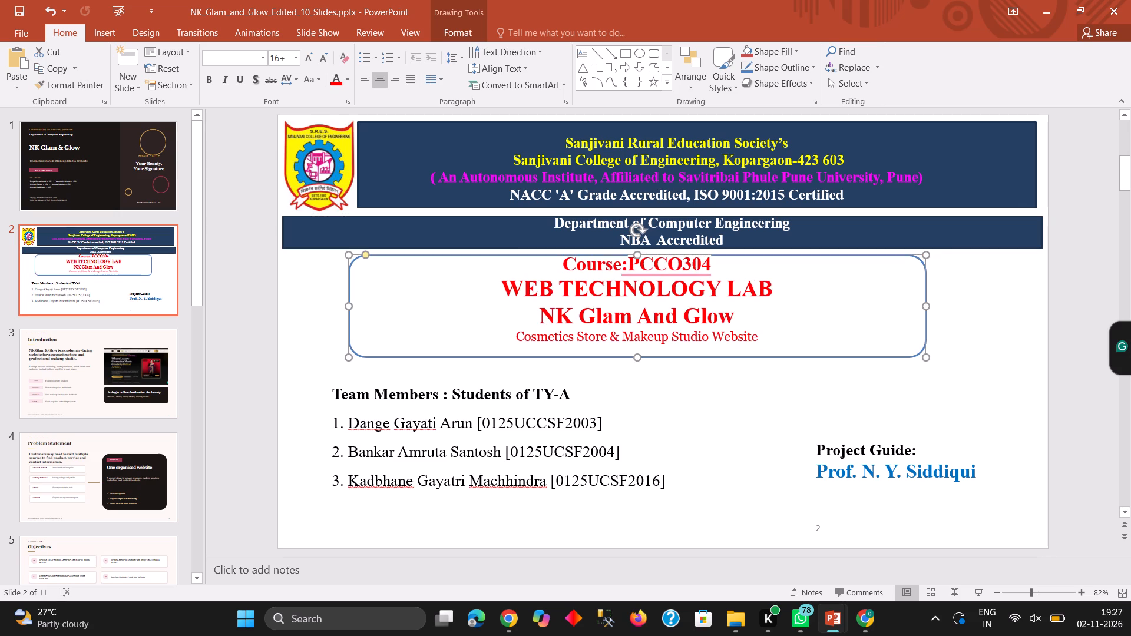
{"action": "left_click", "coordinate": [1010, 315]}
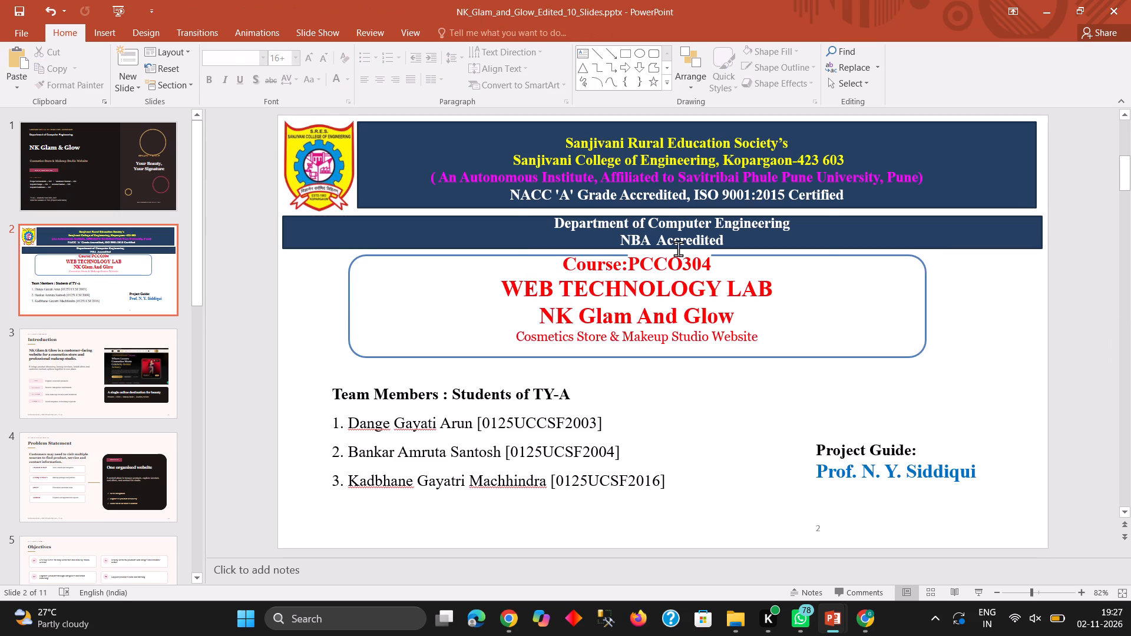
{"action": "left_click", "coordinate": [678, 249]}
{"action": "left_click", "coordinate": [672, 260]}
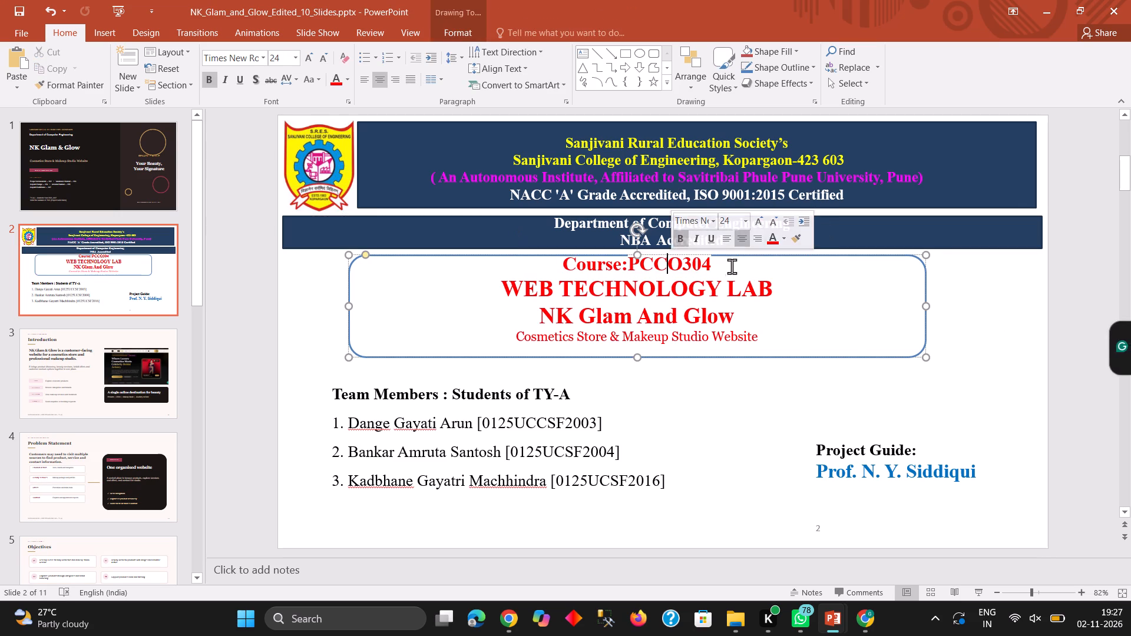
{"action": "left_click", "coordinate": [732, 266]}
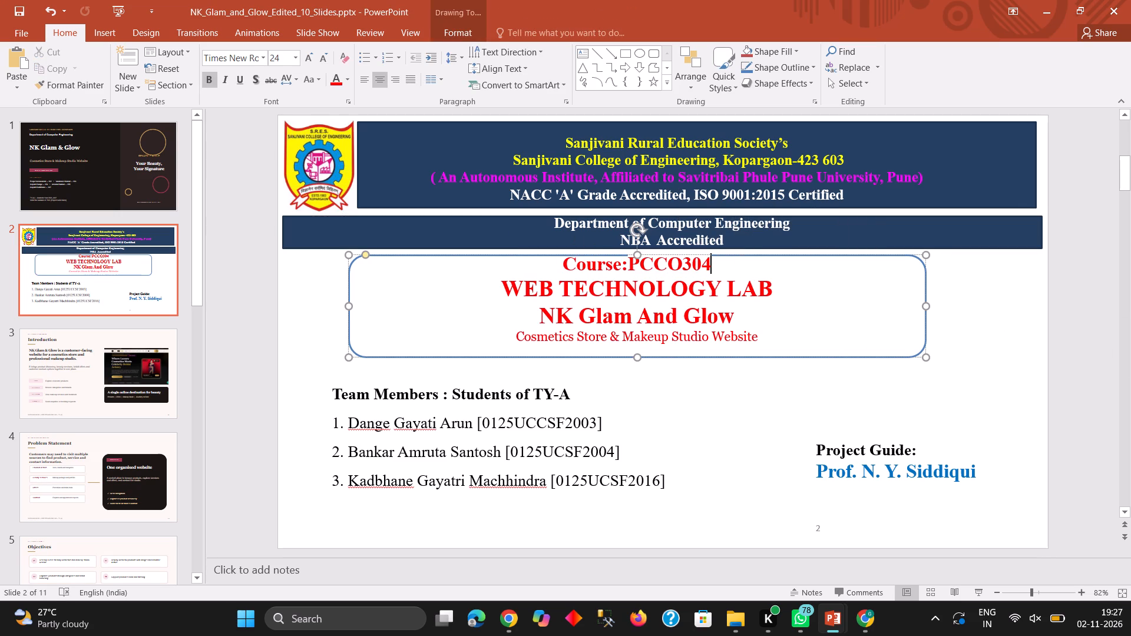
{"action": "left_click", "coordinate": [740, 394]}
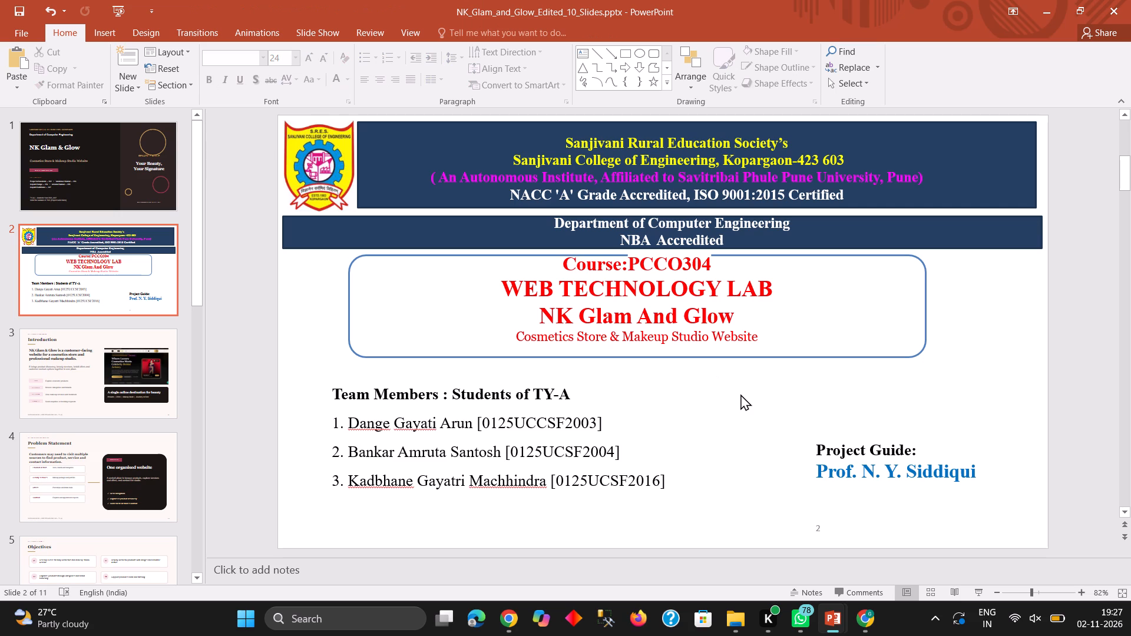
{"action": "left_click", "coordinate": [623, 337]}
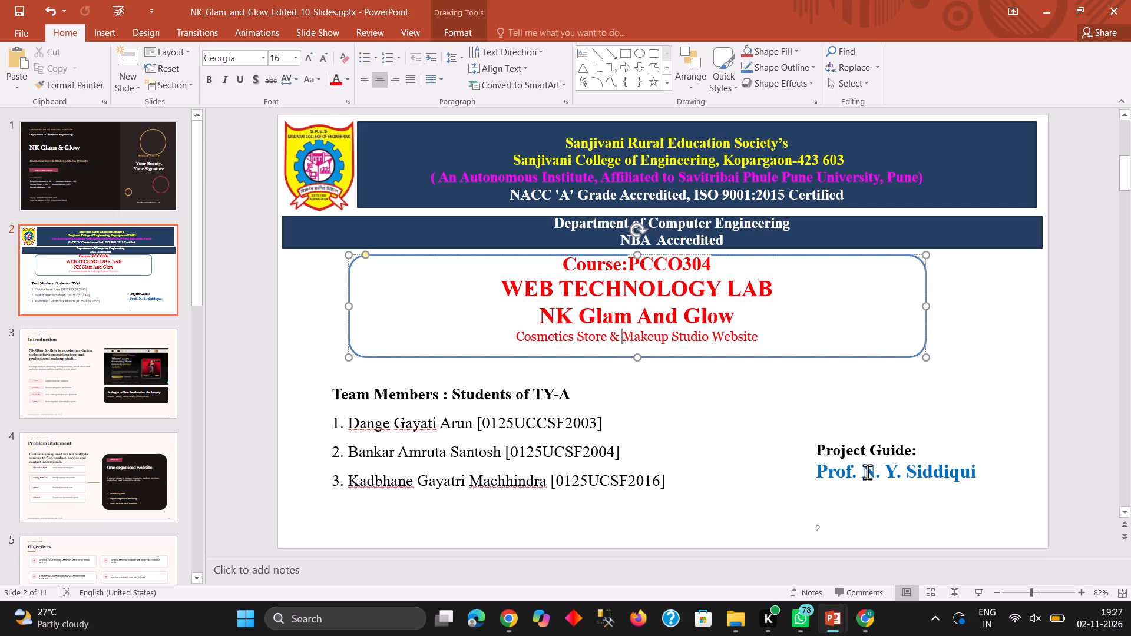
Replace the project guide's name after "Prof." on slide 2 with the new guide's initials and surname.
{"action": "left_click_drag", "start_coordinate": [862, 470], "coordinate": [959, 472]}
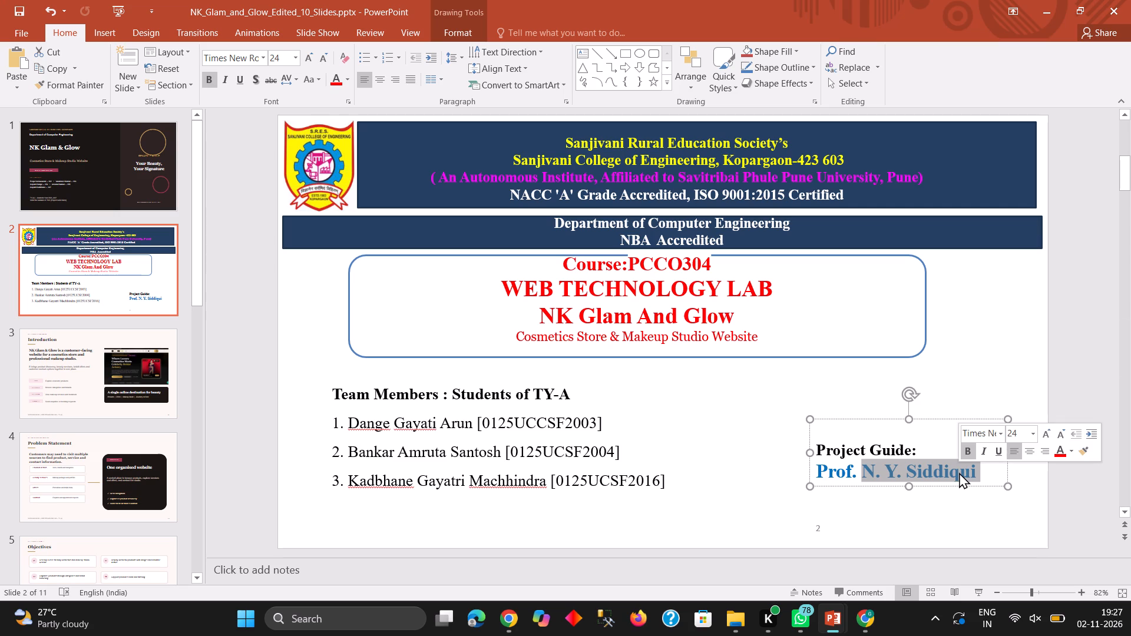
{"action": "key", "text": "BackSpace"}
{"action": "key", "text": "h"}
{"action": "key", "text": "BackSpace"}
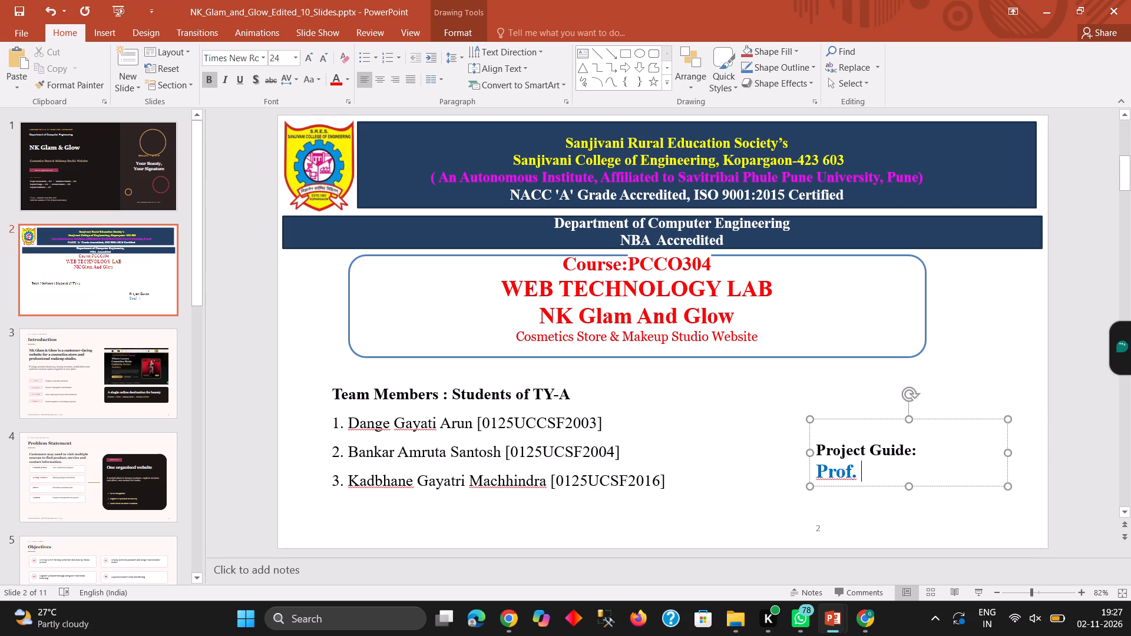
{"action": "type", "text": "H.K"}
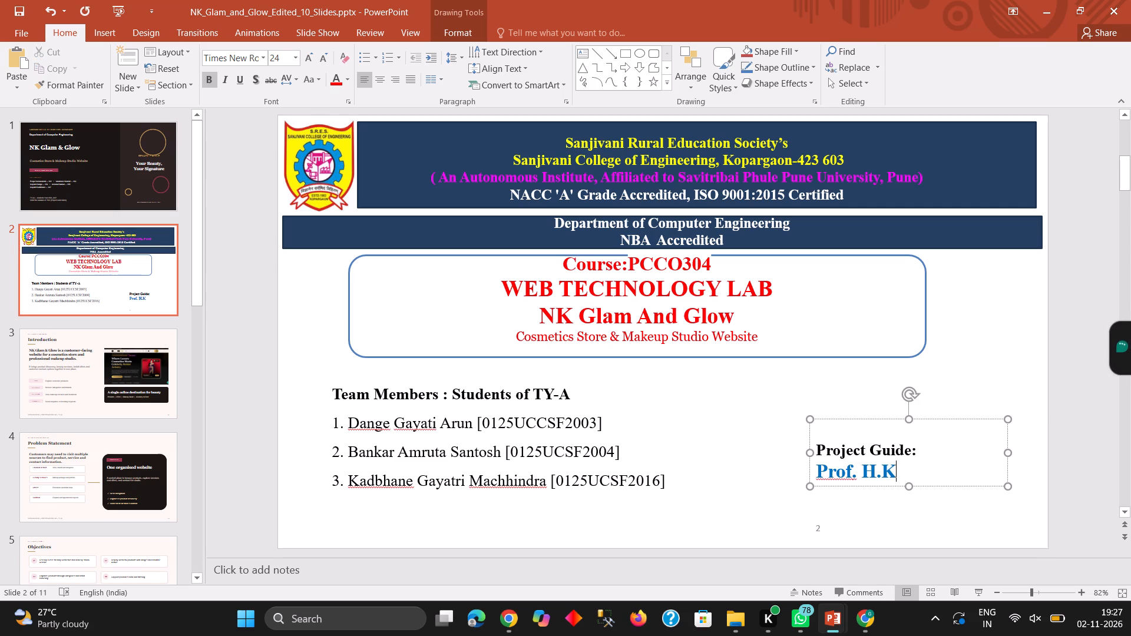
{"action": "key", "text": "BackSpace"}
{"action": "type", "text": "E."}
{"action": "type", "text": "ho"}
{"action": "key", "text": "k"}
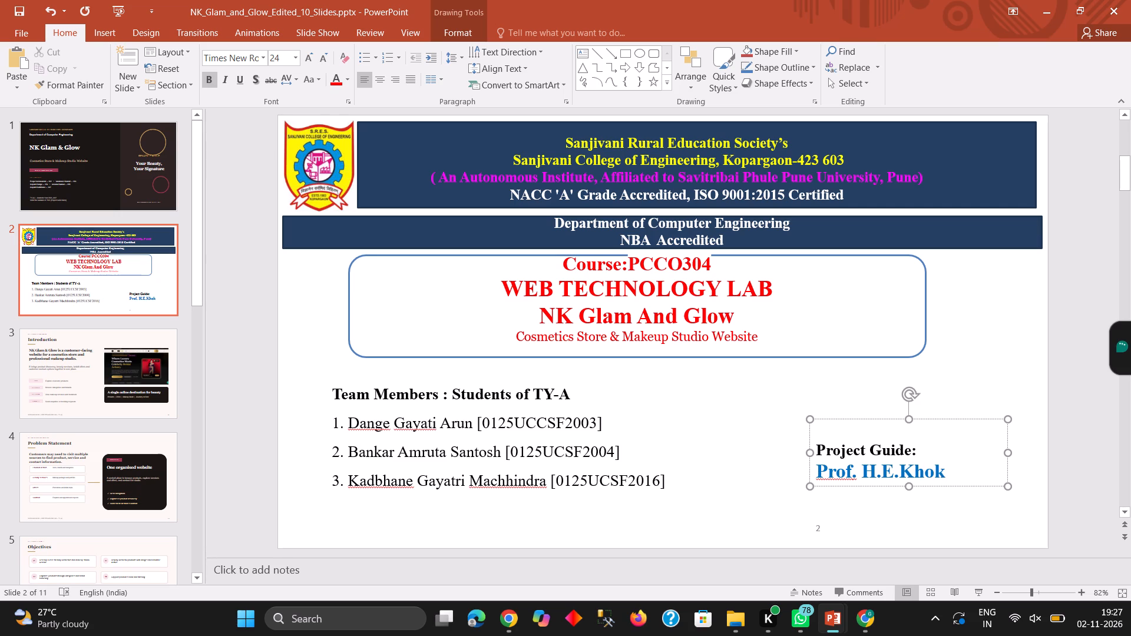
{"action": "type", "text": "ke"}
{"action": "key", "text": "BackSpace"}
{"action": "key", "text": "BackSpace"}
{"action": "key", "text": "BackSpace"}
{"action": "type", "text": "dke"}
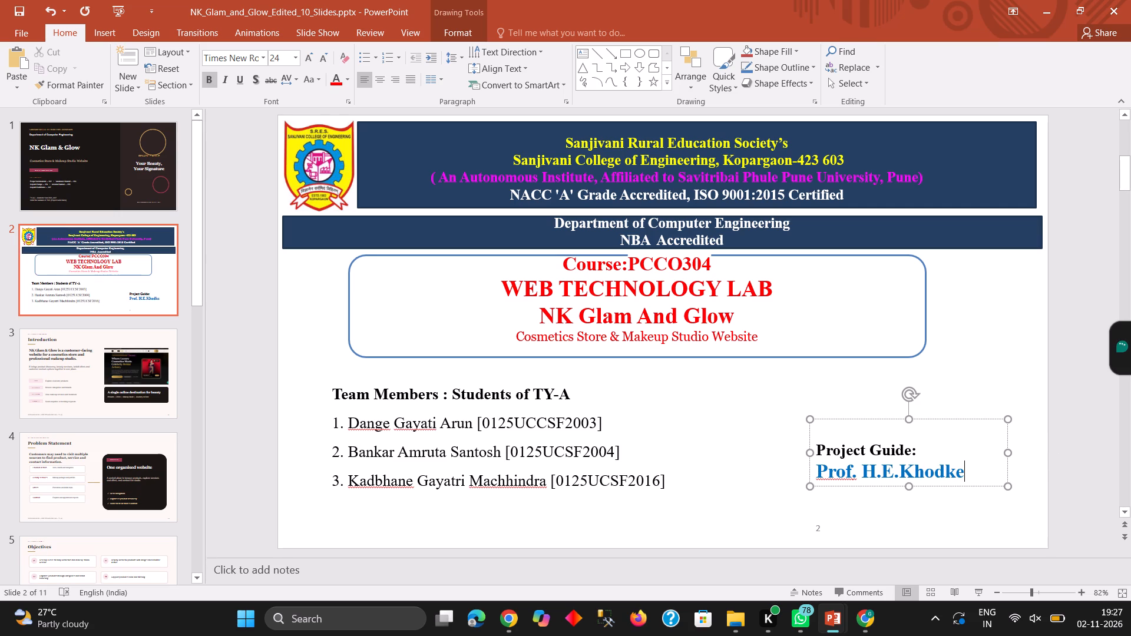
Insert two new lines numbered "1." and "2." directly below the "Team Members : Students of TY-A" heading.
{"action": "left_click", "coordinate": [614, 459]}
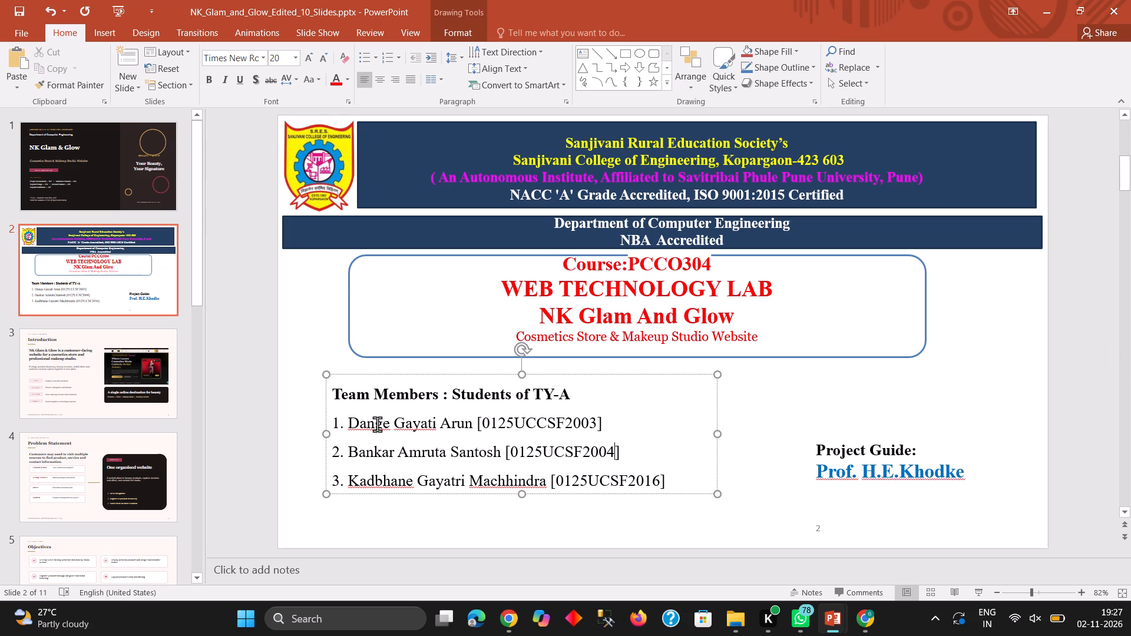
{"action": "left_click", "coordinate": [604, 390]}
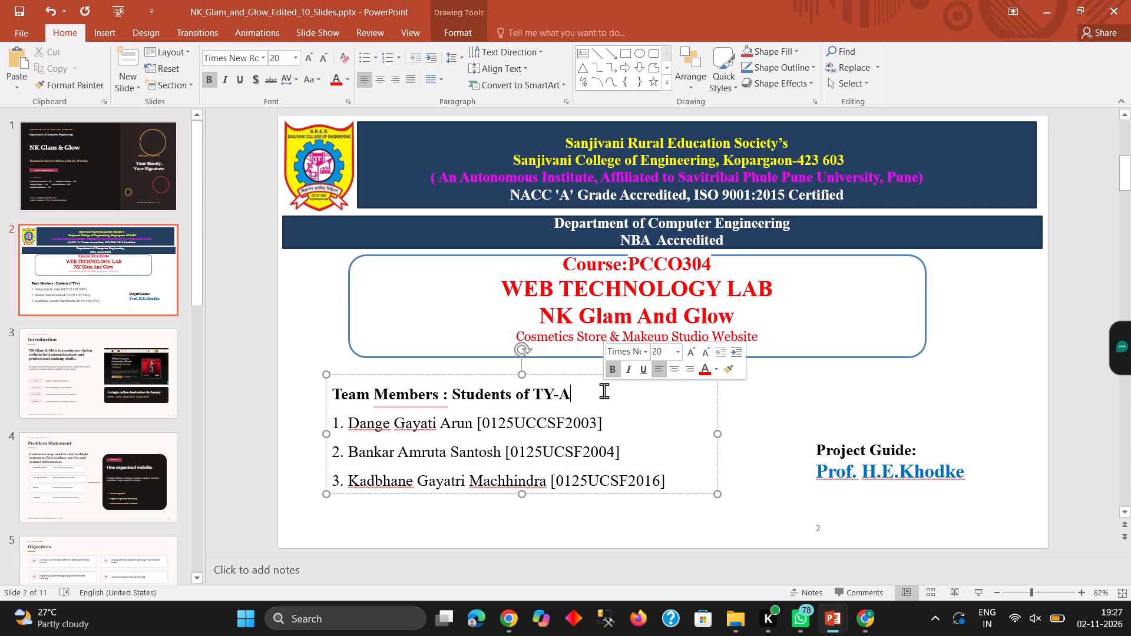
{"action": "key", "text": "Return"}
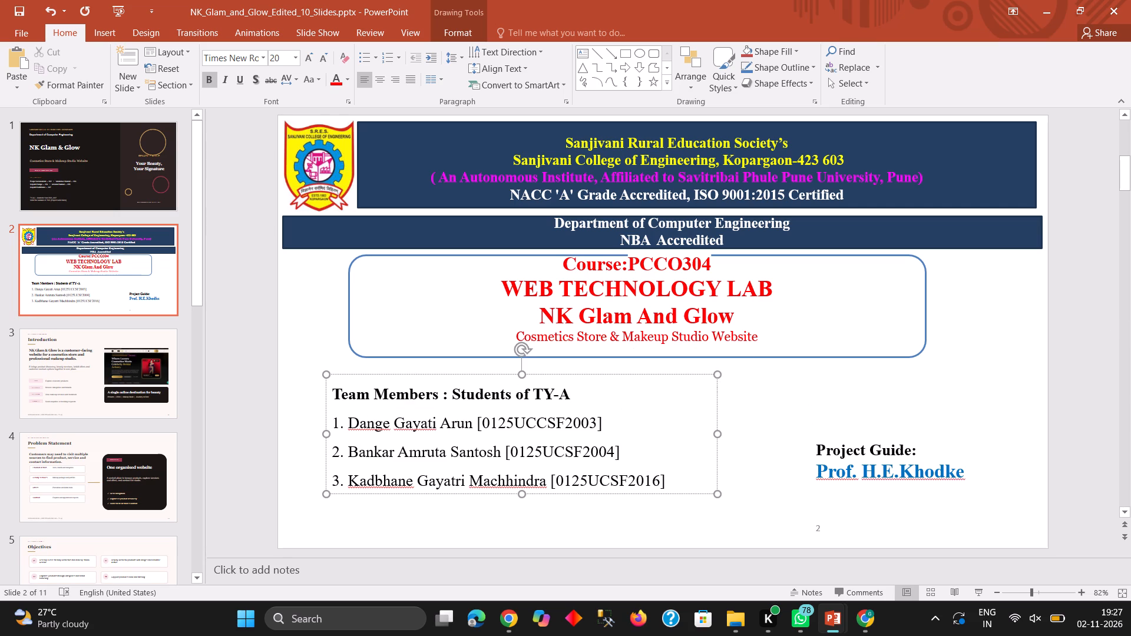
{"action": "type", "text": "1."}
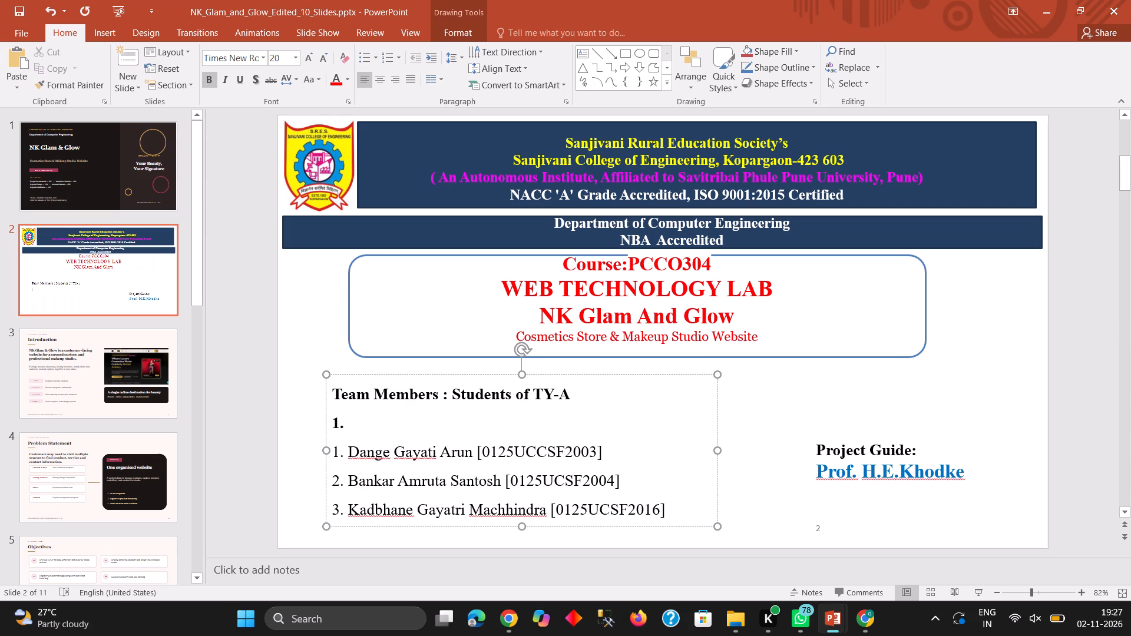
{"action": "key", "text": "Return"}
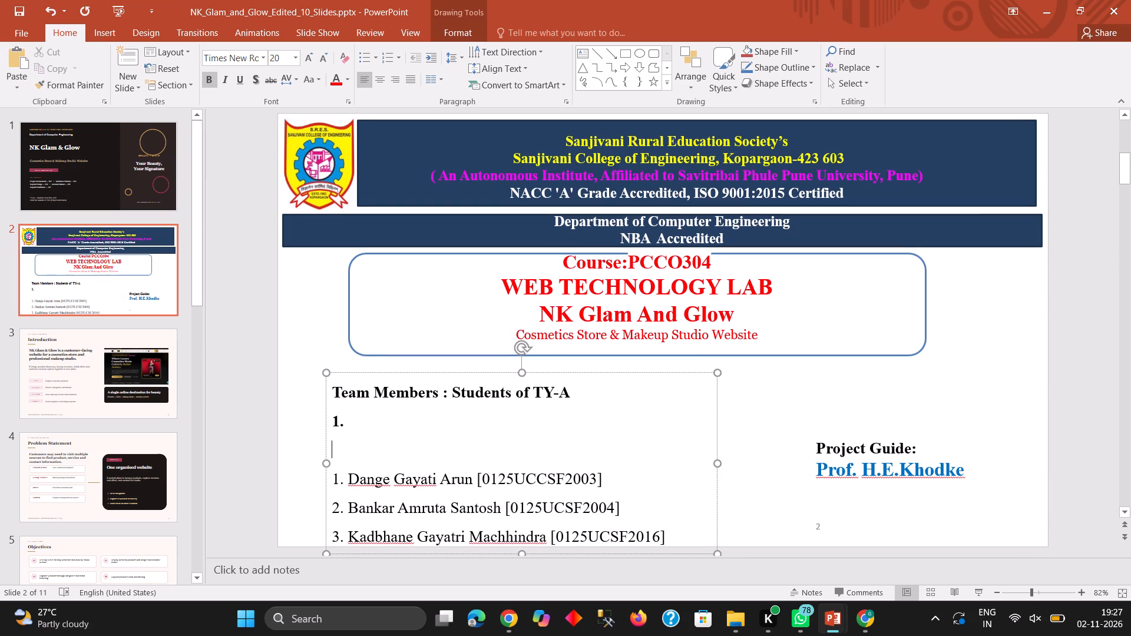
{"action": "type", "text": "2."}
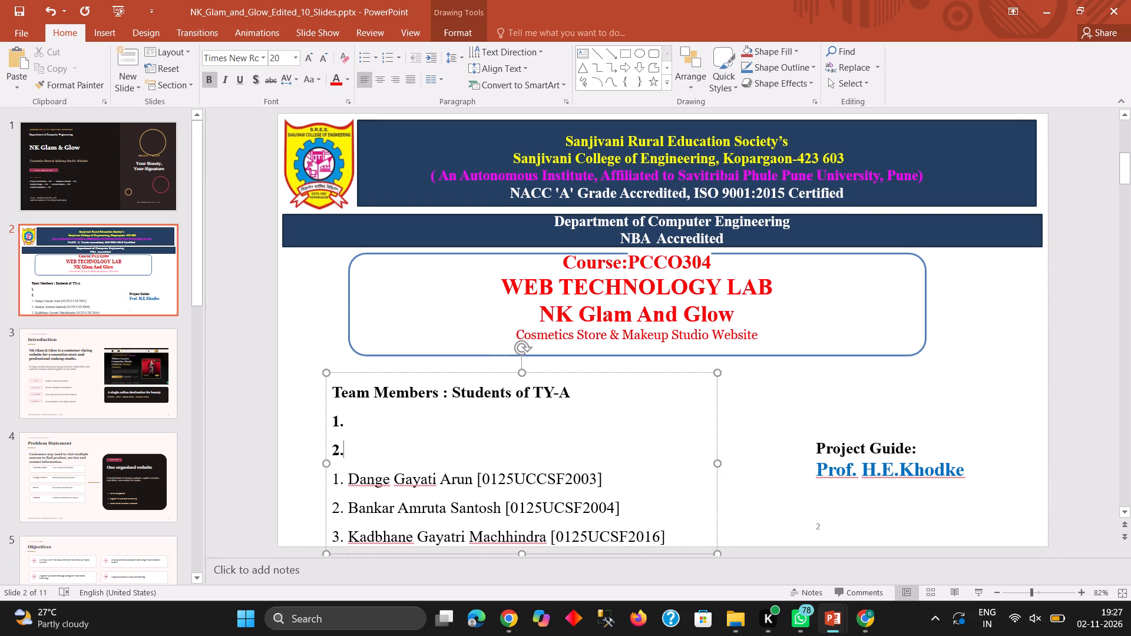
Renumber the three existing team member entries as 3, 4 and 5.
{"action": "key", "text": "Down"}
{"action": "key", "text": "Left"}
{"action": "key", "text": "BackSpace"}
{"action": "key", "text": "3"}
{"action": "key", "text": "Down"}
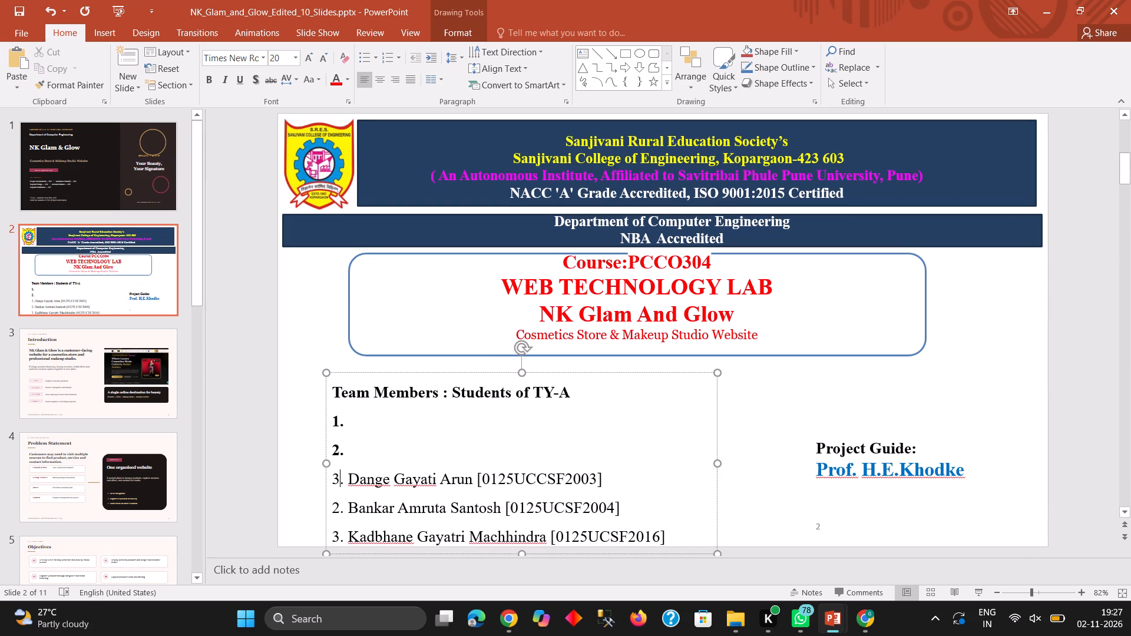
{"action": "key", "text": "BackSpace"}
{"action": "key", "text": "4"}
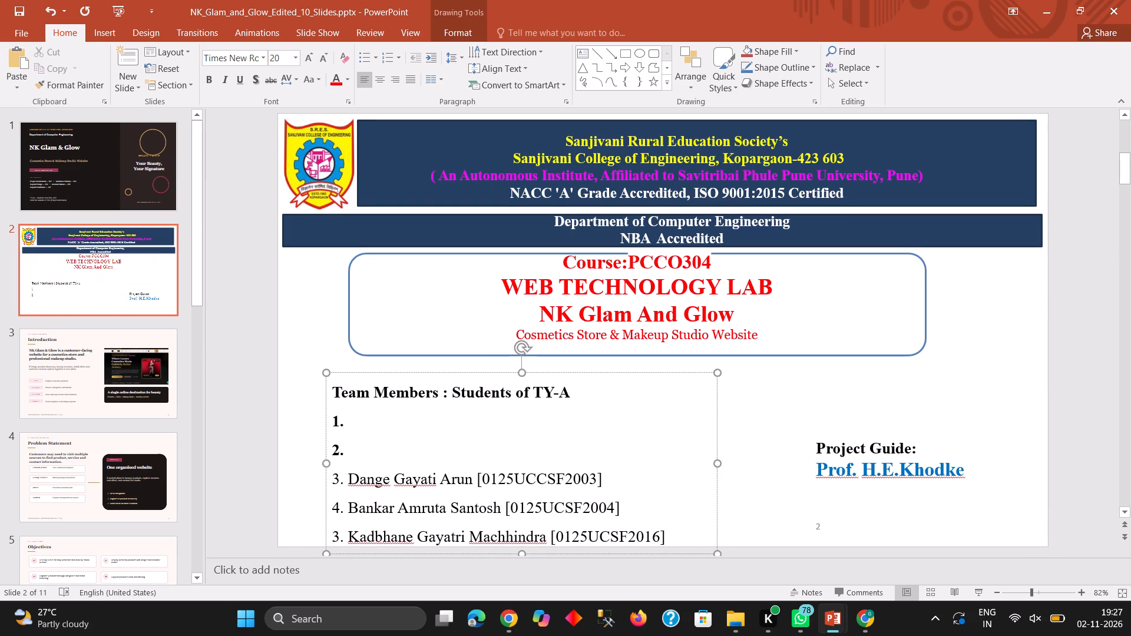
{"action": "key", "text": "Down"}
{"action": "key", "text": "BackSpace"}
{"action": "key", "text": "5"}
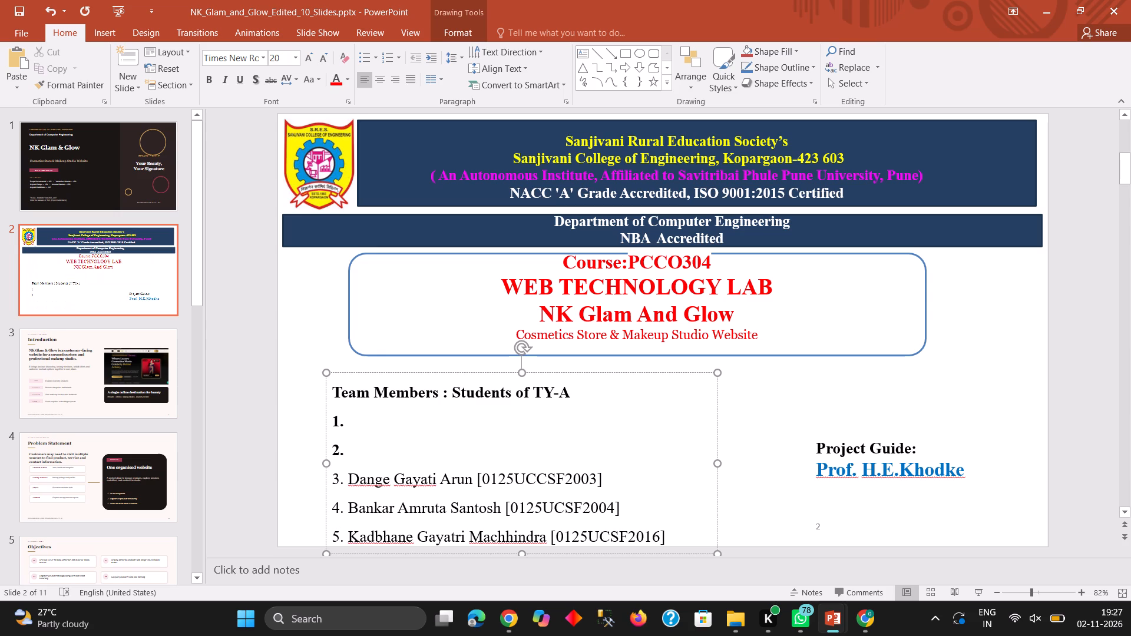
Enter the first added team member's full name, surname first, on the empty line 1.
{"action": "left_click", "coordinate": [426, 418]}
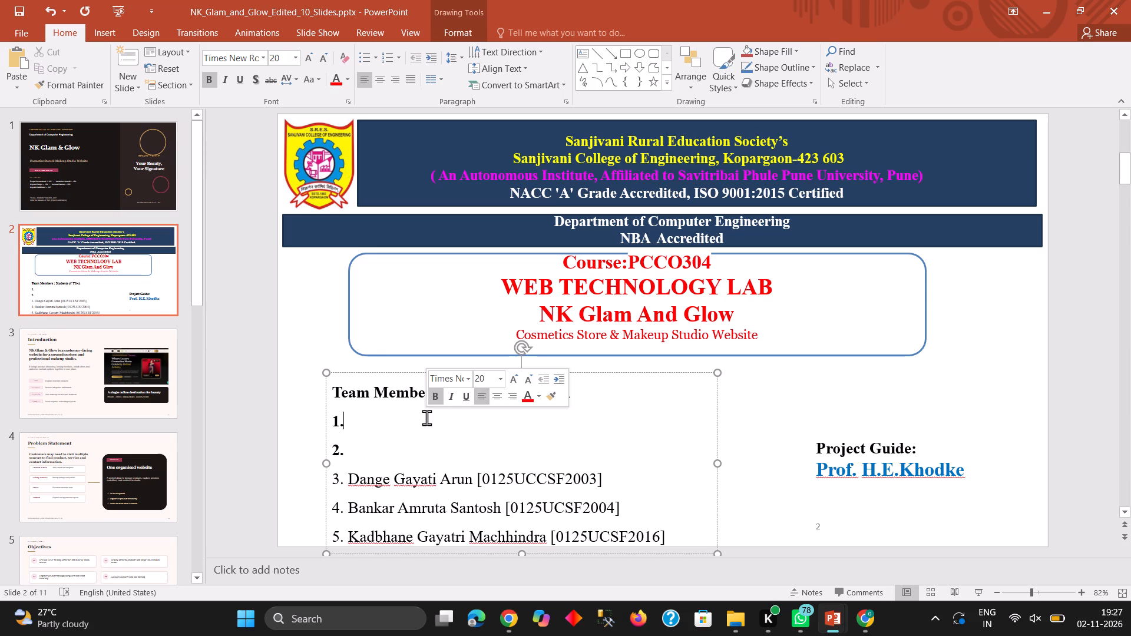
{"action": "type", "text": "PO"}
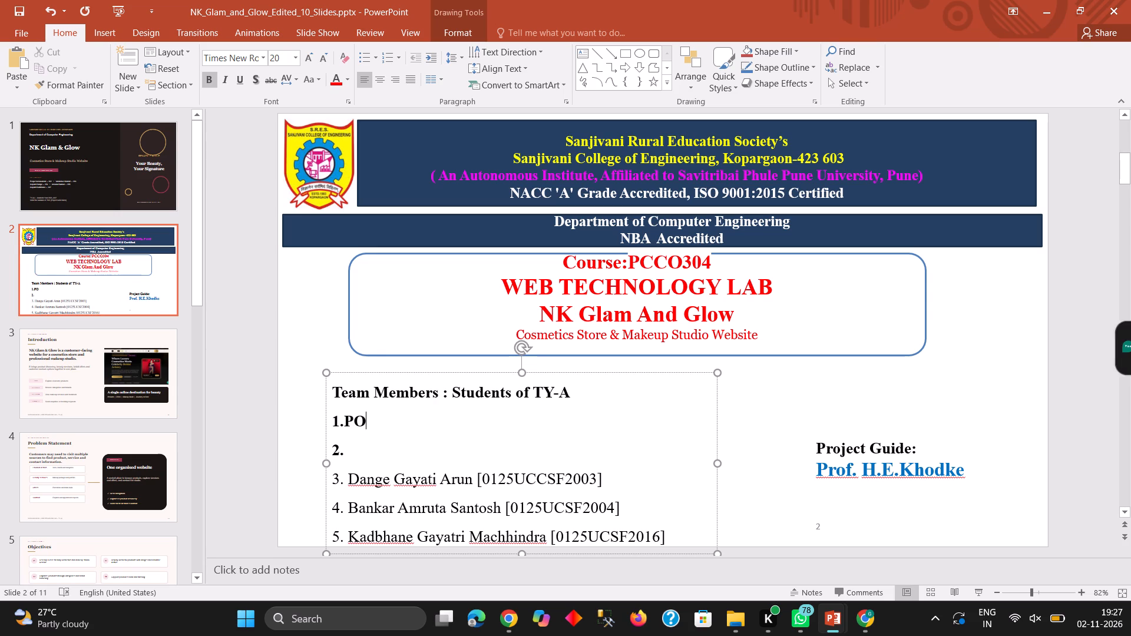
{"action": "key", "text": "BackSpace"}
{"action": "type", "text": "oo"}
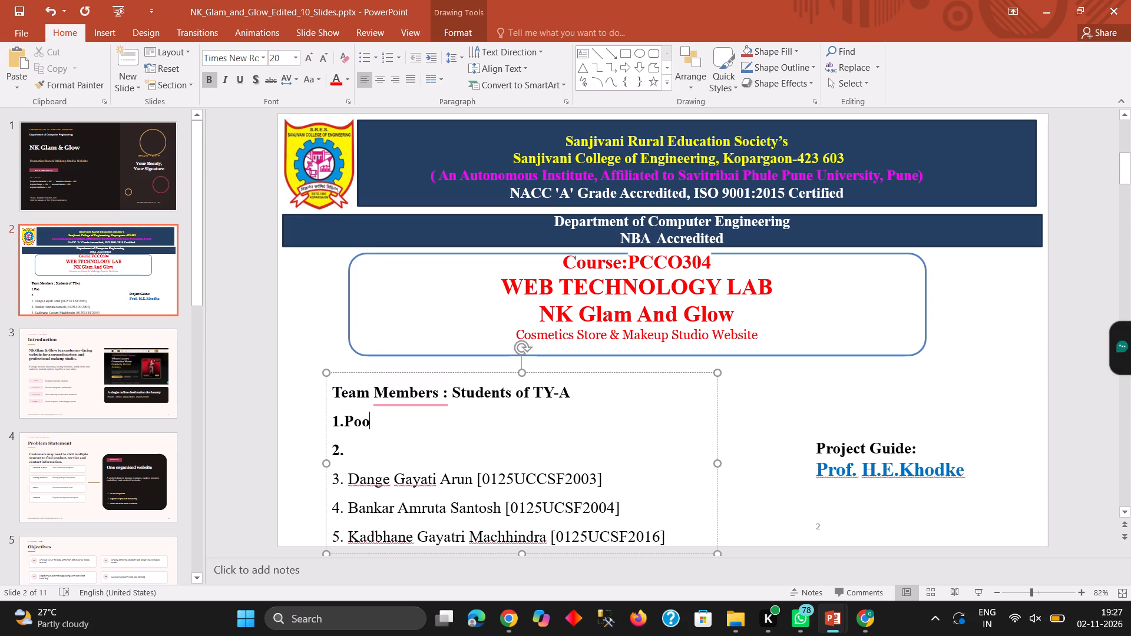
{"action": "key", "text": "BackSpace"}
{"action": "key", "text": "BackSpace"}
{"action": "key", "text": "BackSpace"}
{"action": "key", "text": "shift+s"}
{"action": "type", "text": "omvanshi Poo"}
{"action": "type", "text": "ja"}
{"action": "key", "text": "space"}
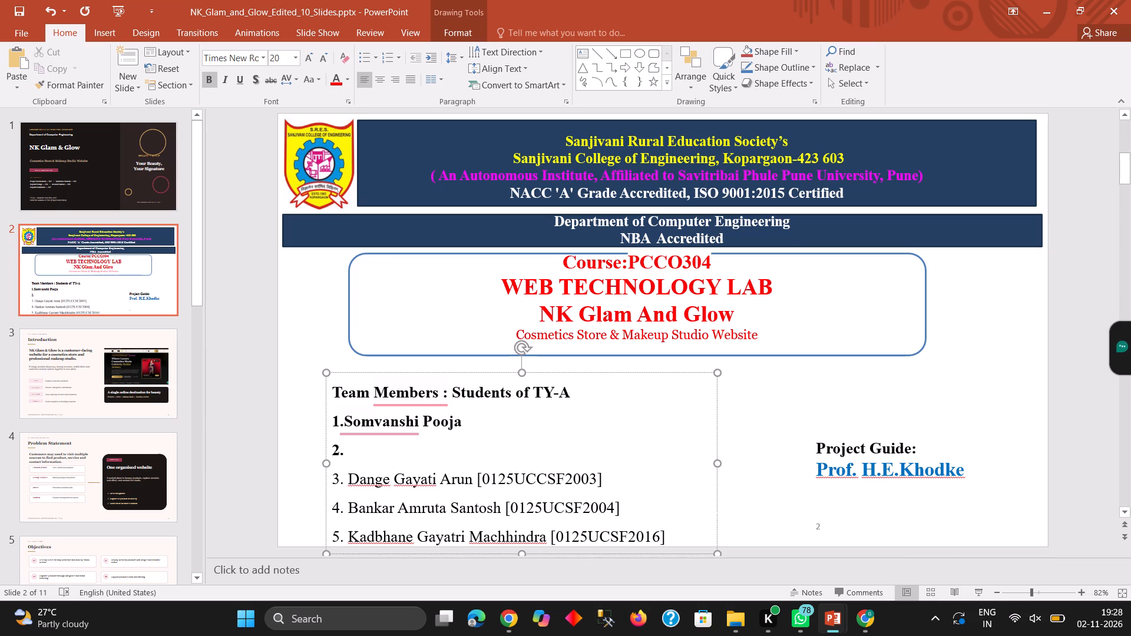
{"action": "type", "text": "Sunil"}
Enter the second added team member's full name, surname first, on the empty line 2.
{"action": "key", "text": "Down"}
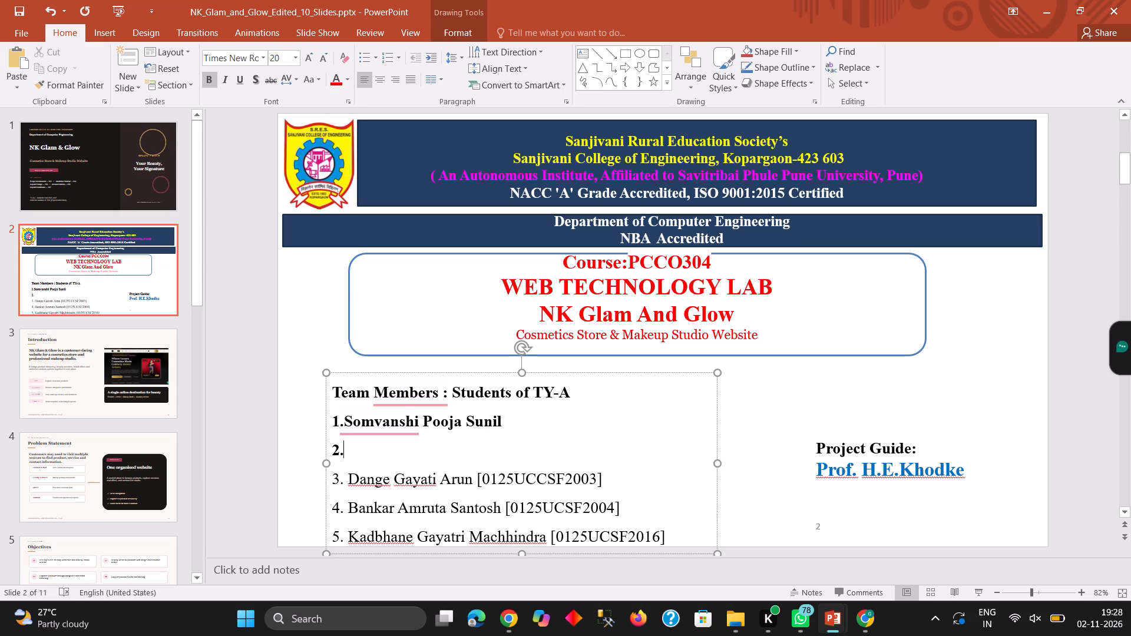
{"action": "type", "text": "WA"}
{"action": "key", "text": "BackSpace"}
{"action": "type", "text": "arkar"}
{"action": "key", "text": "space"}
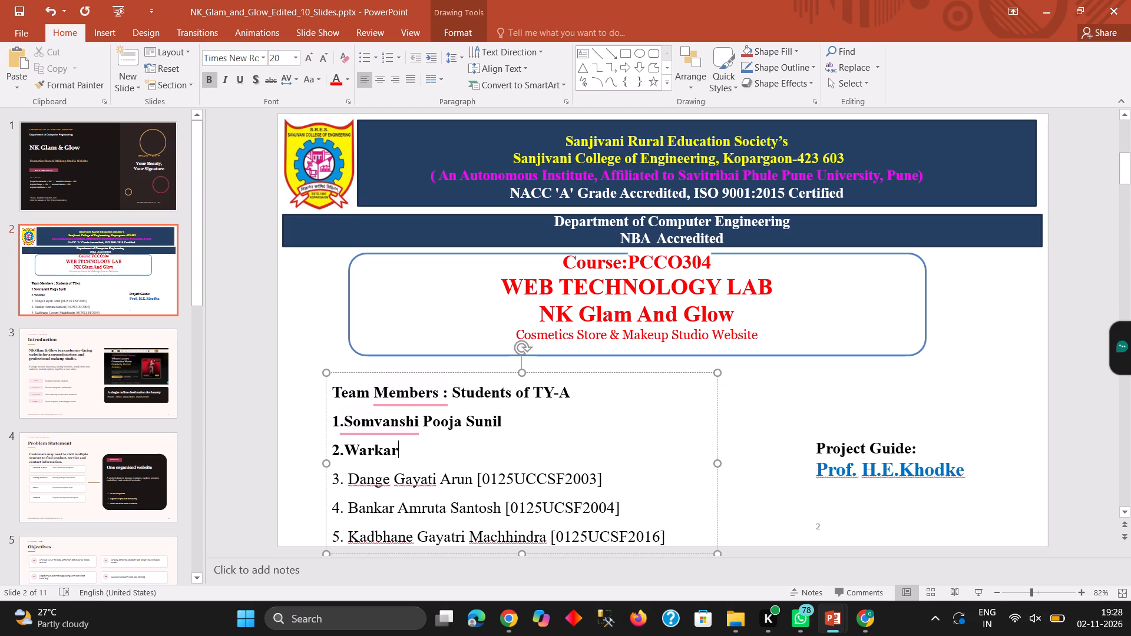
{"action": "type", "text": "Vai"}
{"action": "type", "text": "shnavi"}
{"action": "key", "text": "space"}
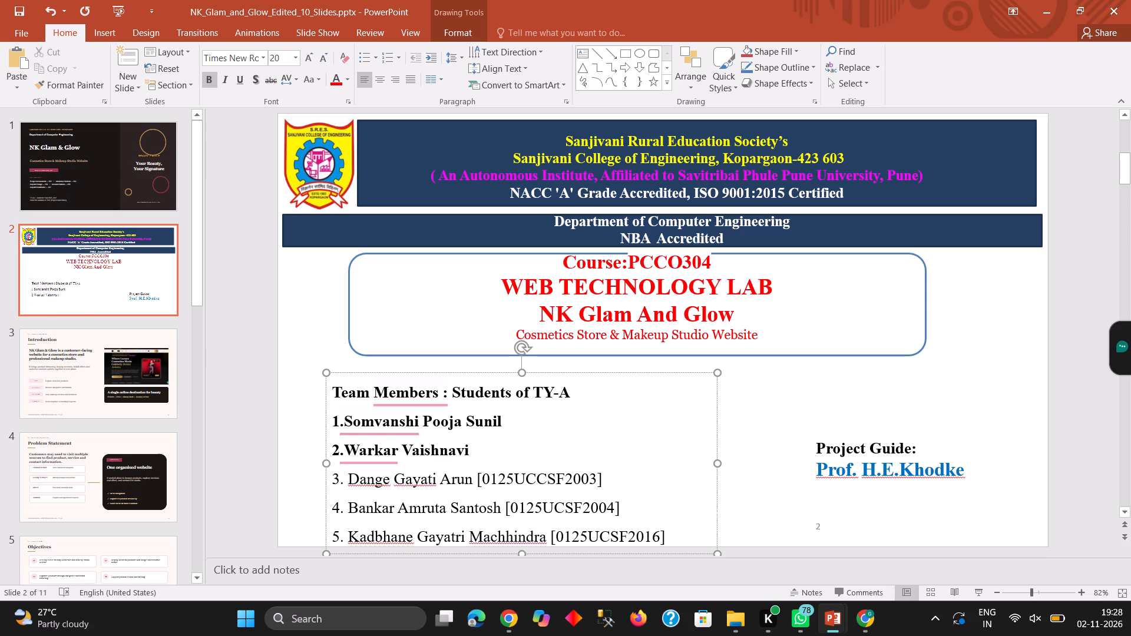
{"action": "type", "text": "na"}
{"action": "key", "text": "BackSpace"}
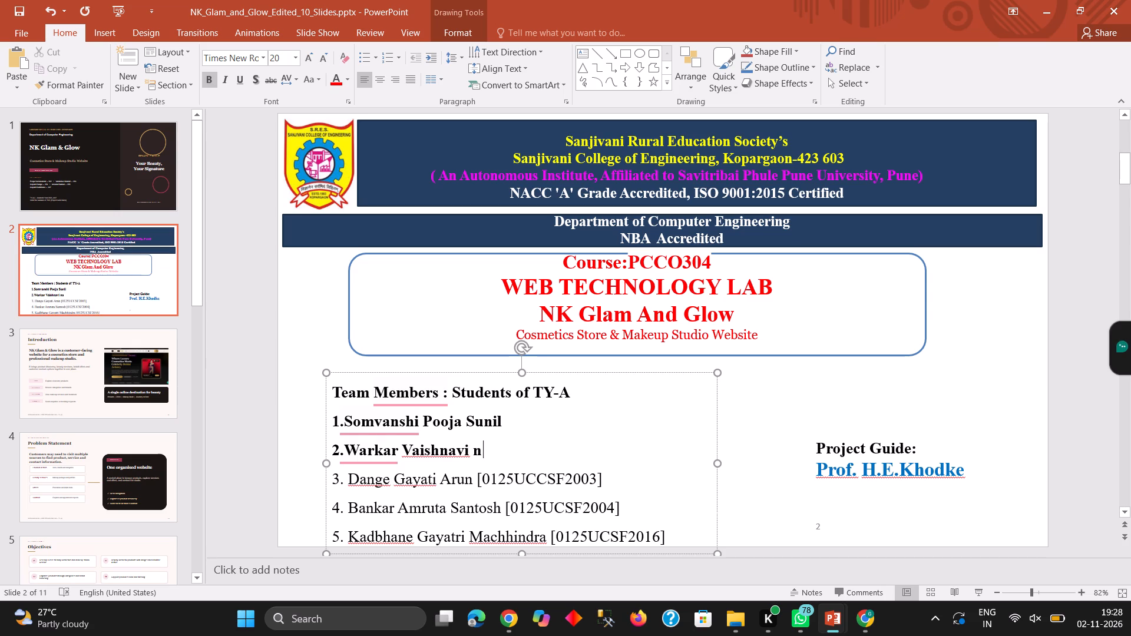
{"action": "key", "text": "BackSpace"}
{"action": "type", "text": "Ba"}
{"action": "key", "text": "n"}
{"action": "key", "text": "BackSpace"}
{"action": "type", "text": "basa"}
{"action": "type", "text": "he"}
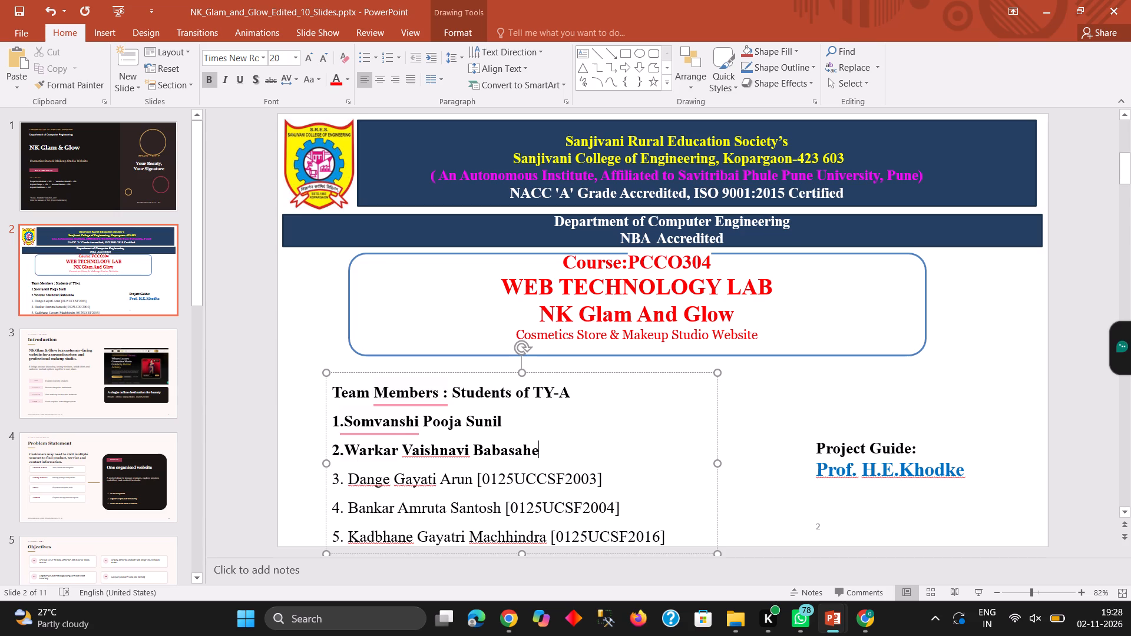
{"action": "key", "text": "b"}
Add the second member's student ID number in square brackets after the name on line 2.
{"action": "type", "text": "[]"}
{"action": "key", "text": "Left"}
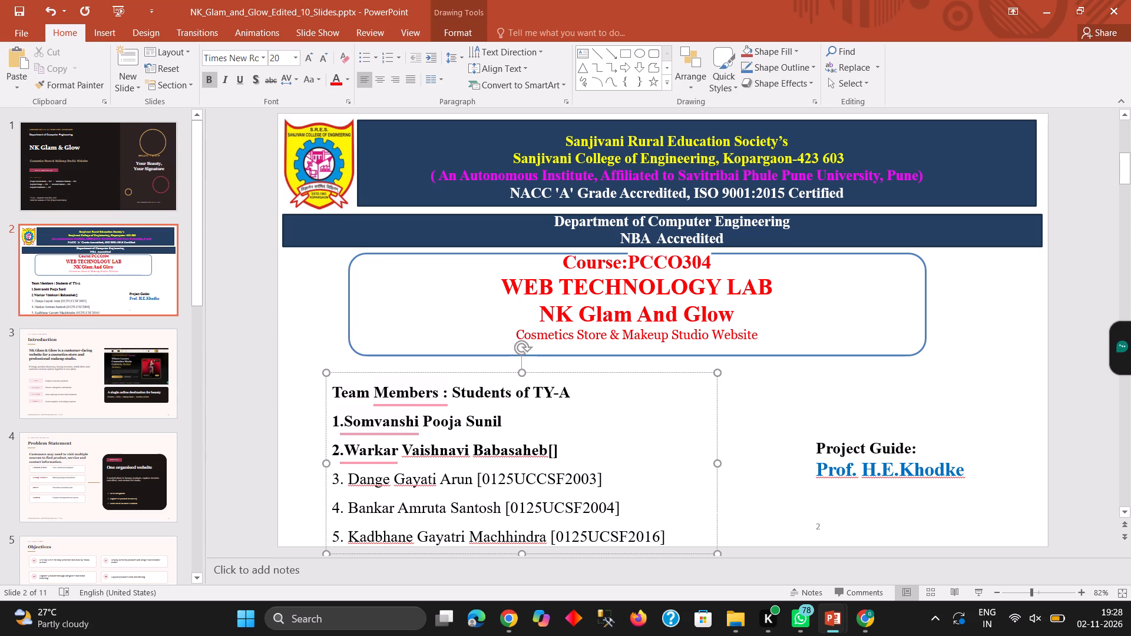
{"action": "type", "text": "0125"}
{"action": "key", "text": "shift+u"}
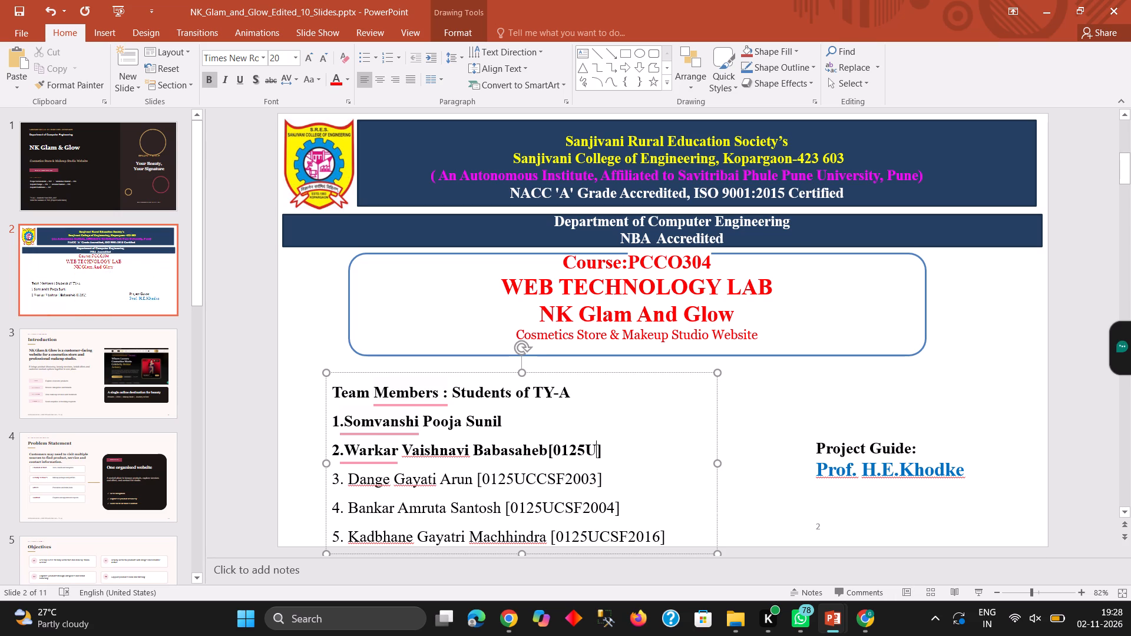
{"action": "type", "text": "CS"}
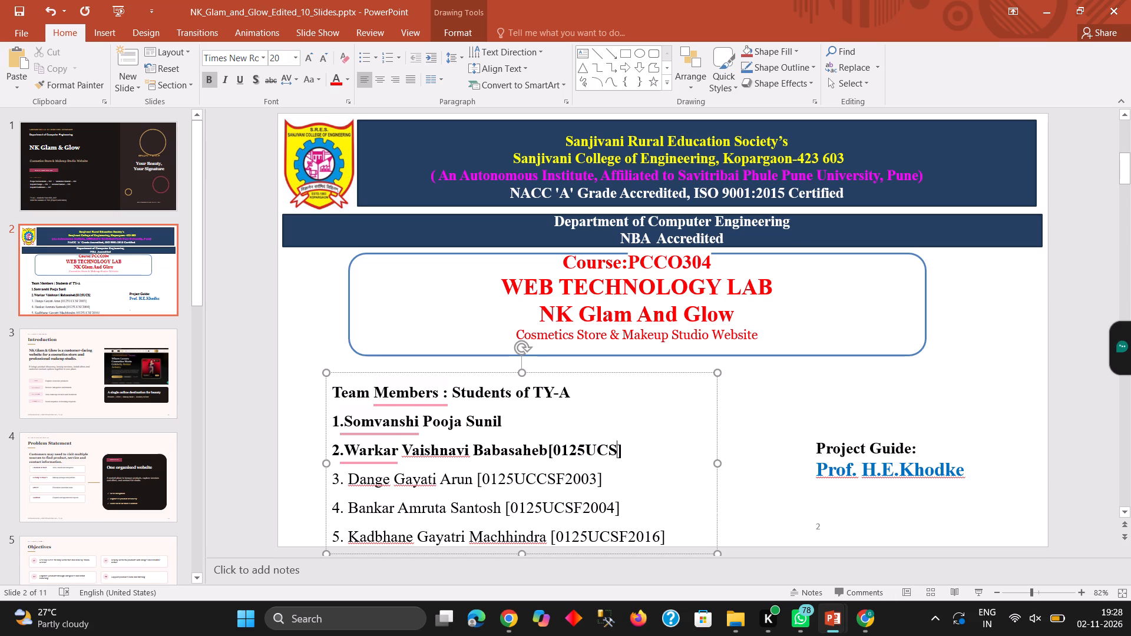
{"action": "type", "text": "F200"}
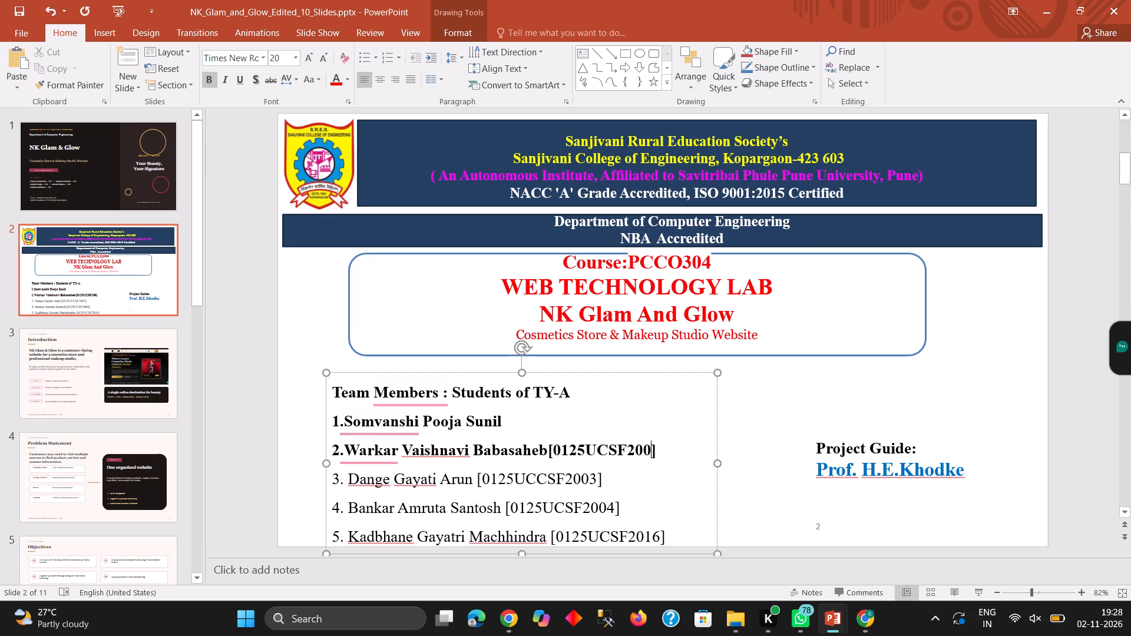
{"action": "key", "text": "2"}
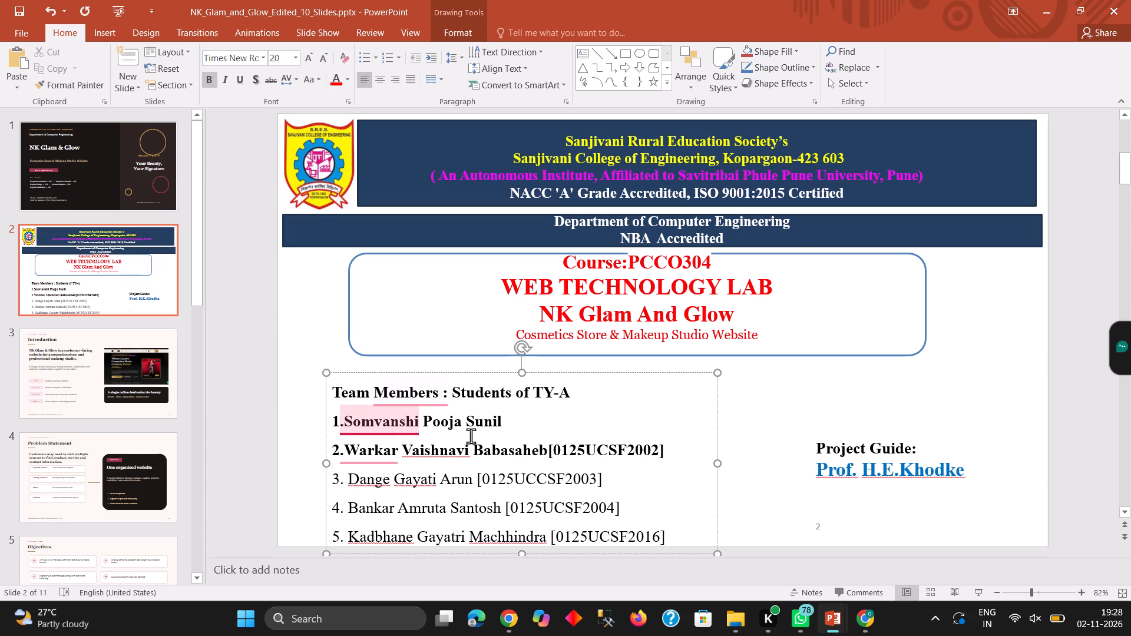
Insert a space between the second member's name and the bracketed ID on line 2.
{"action": "left_click", "coordinate": [668, 431]}
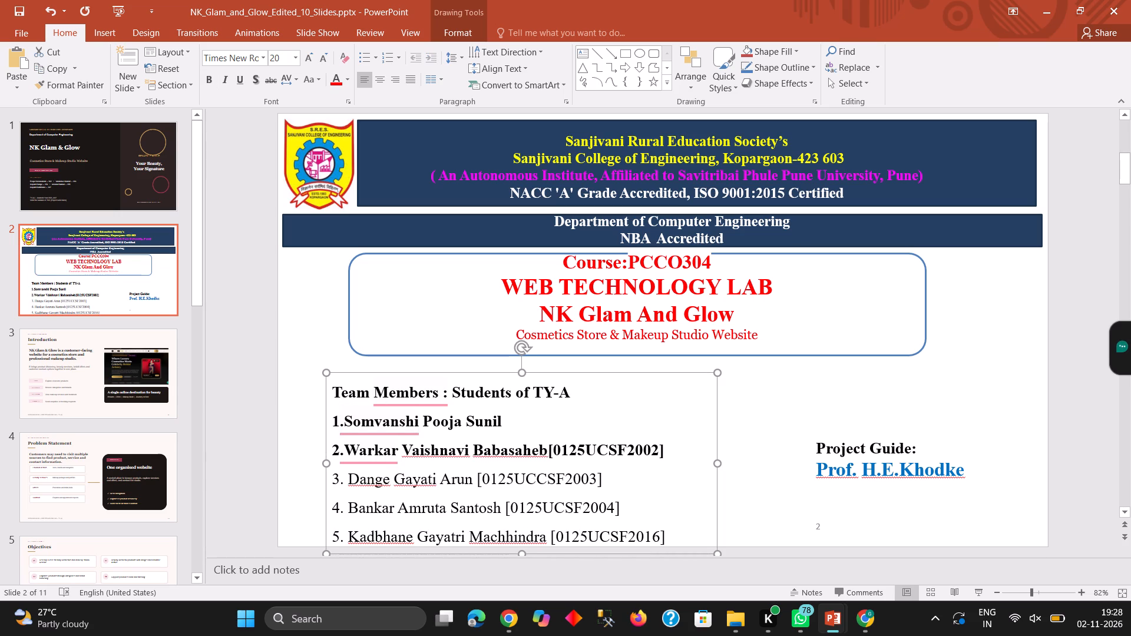
{"action": "left_click_drag", "start_coordinate": [548, 447], "coordinate": [632, 448]}
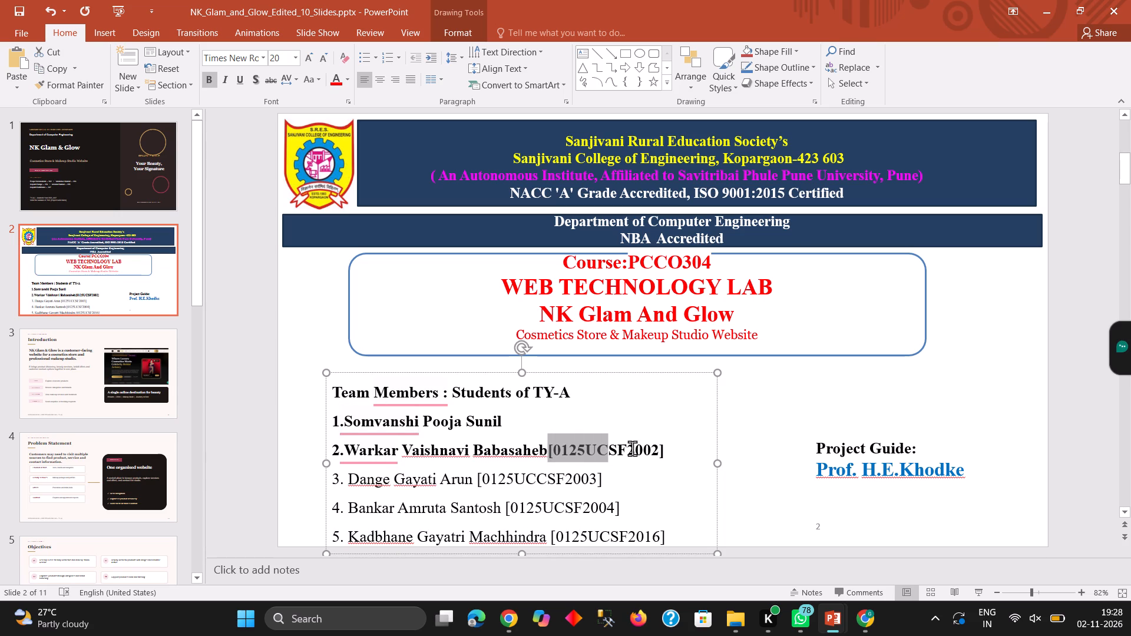
{"action": "left_click_drag", "start_coordinate": [632, 448], "coordinate": [673, 449]}
{"action": "left_click", "coordinate": [580, 445]}
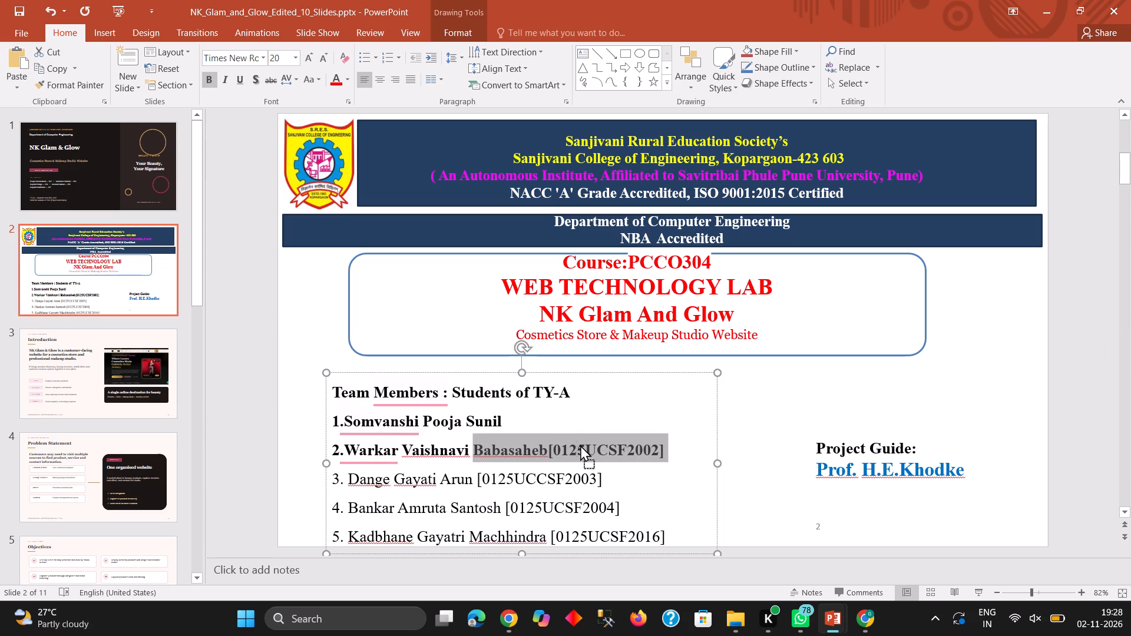
{"action": "left_click_drag", "start_coordinate": [551, 446], "coordinate": [619, 446]}
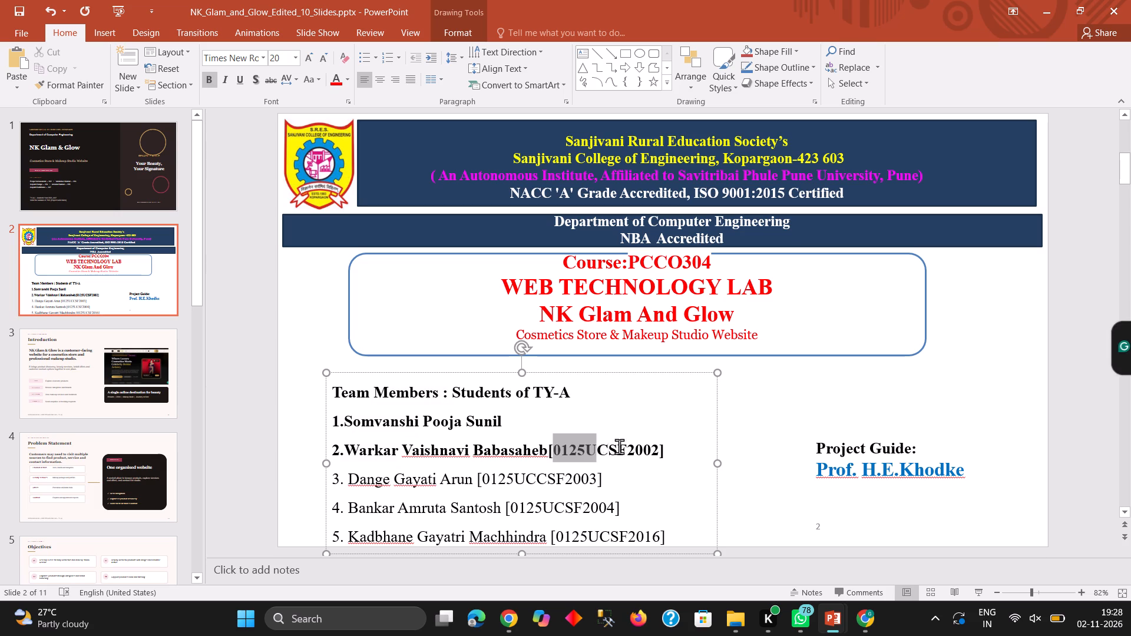
{"action": "left_click_drag", "start_coordinate": [619, 446], "coordinate": [664, 450]}
{"action": "left_click", "coordinate": [664, 450]}
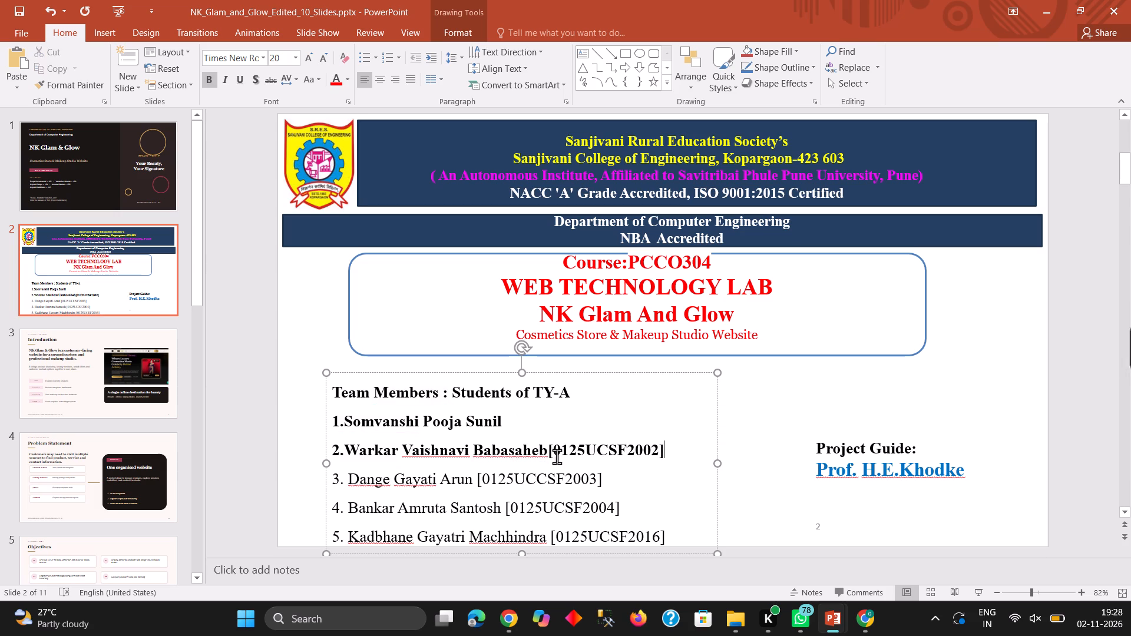
{"action": "left_click", "coordinate": [546, 450]}
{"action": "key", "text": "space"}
Copy the bracketed student ID from line 2 to the end of line 1, changing its final digit to 1.
{"action": "left_click_drag", "start_coordinate": [554, 450], "coordinate": [554, 450]}
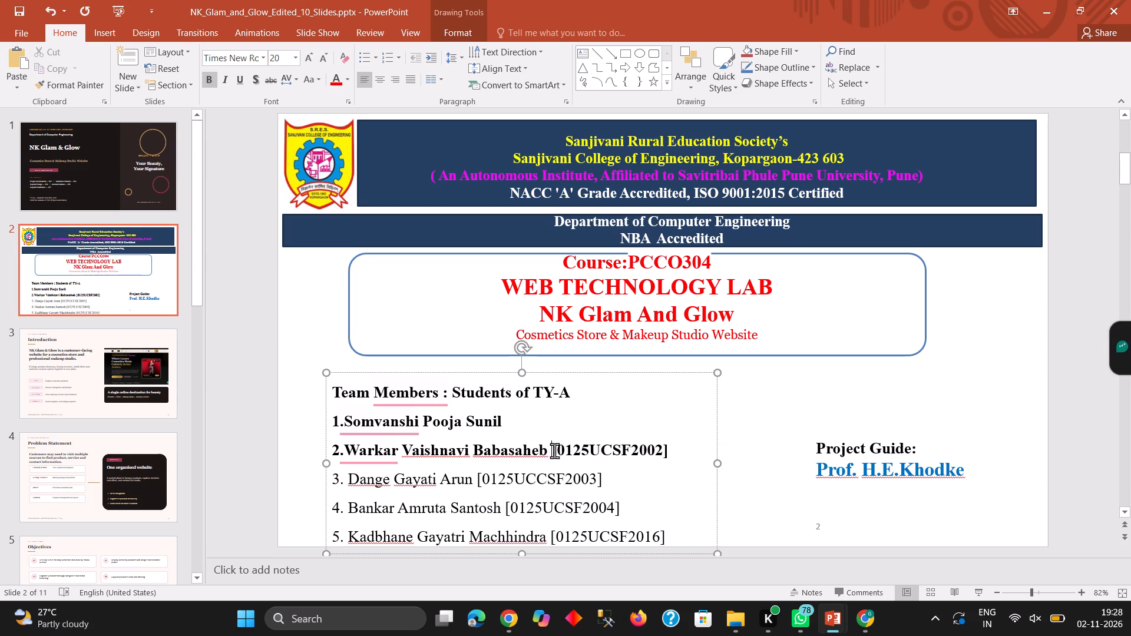
{"action": "left_click_drag", "start_coordinate": [554, 450], "coordinate": [669, 449]}
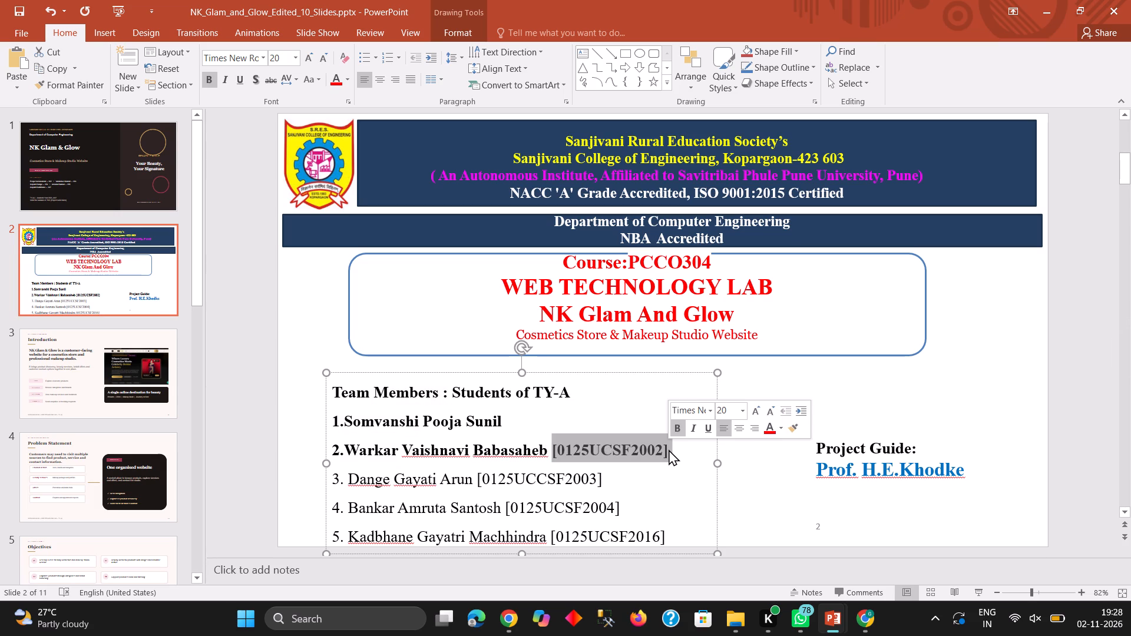
{"action": "key", "text": "ctrl+c"}
{"action": "left_click", "coordinate": [563, 421]}
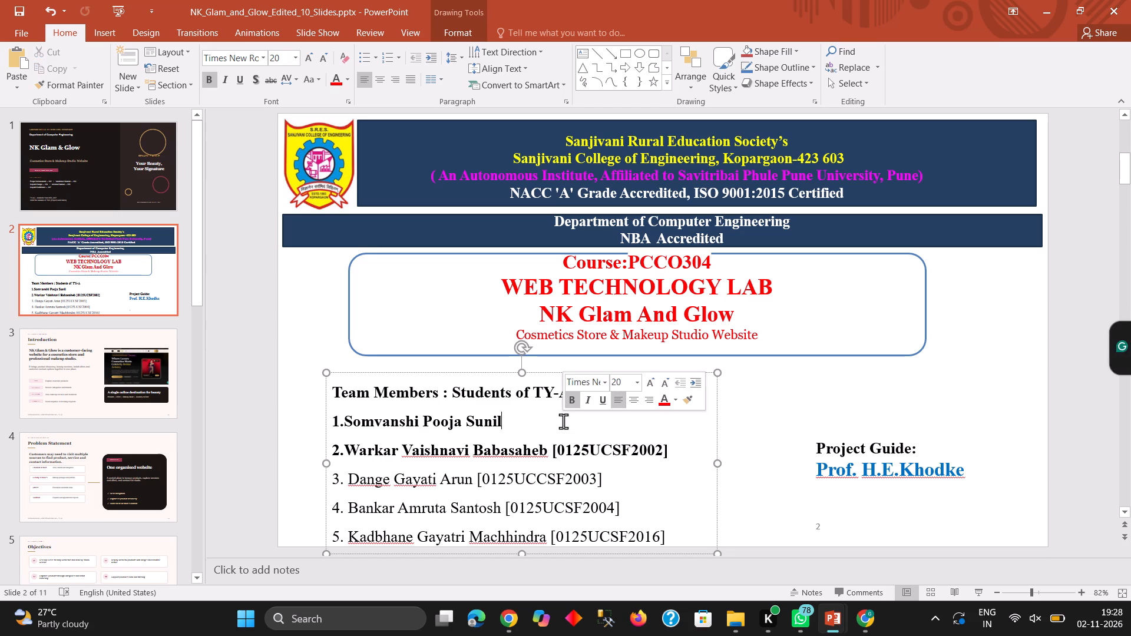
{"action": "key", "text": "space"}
{"action": "key", "text": "ctrl+v"}
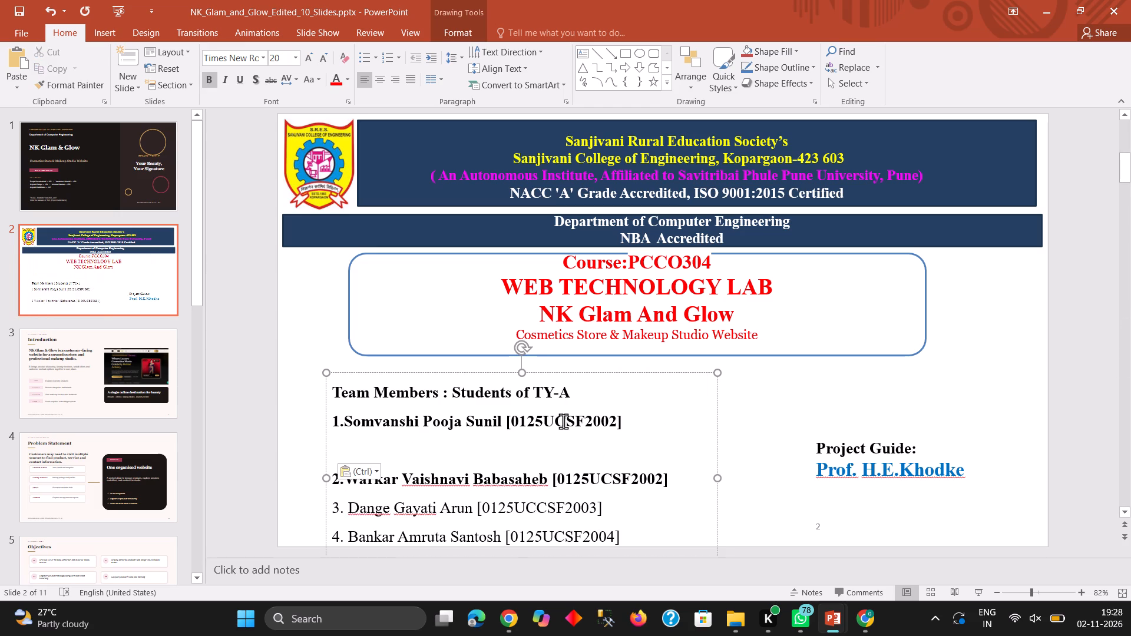
{"action": "key", "text": "BackSpace"}
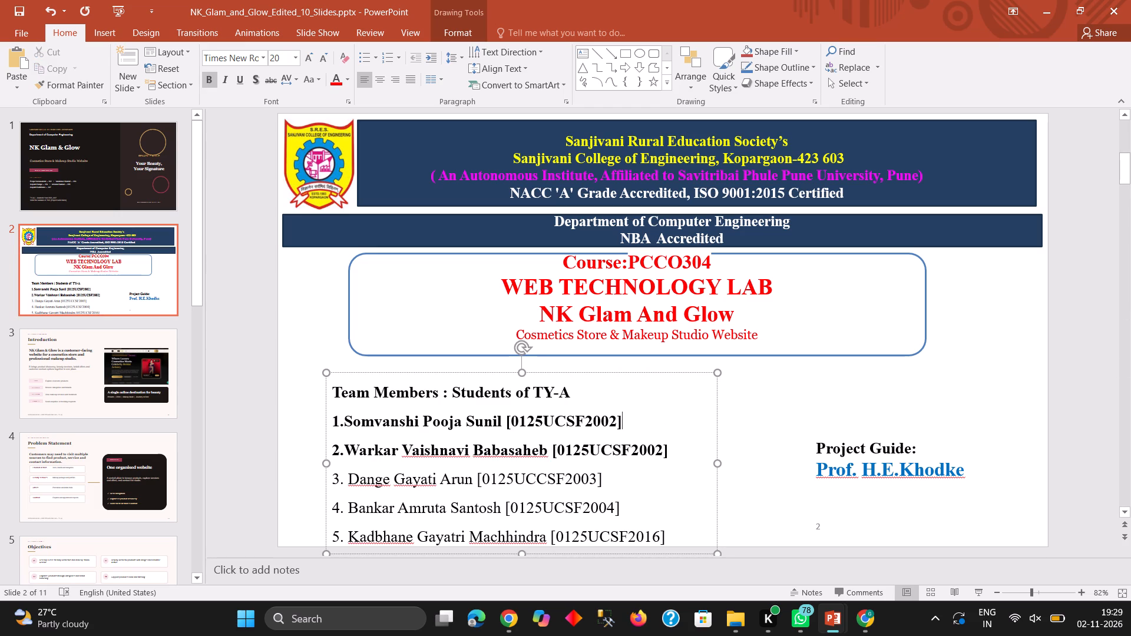
{"action": "key", "text": "Left"}
{"action": "key", "text": "BackSpace"}
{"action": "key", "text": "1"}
Remove bold formatting from team member entries 1 and 2, including the closing bracket on line 2.
{"action": "left_click_drag", "start_coordinate": [335, 417], "coordinate": [659, 450]}
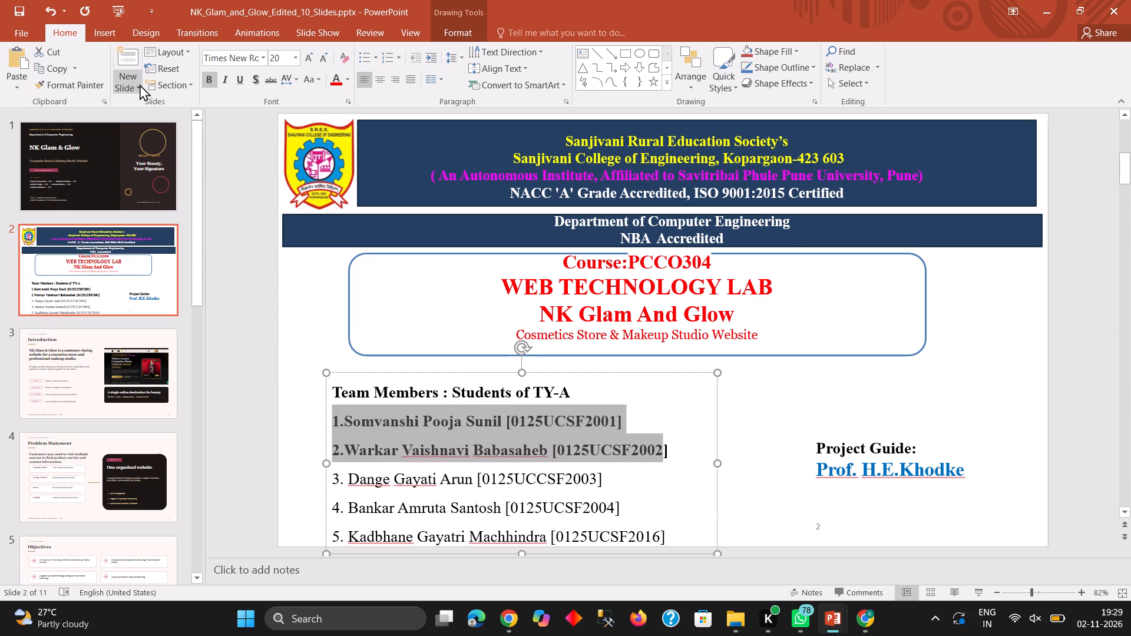
{"action": "left_click", "coordinate": [204, 82]}
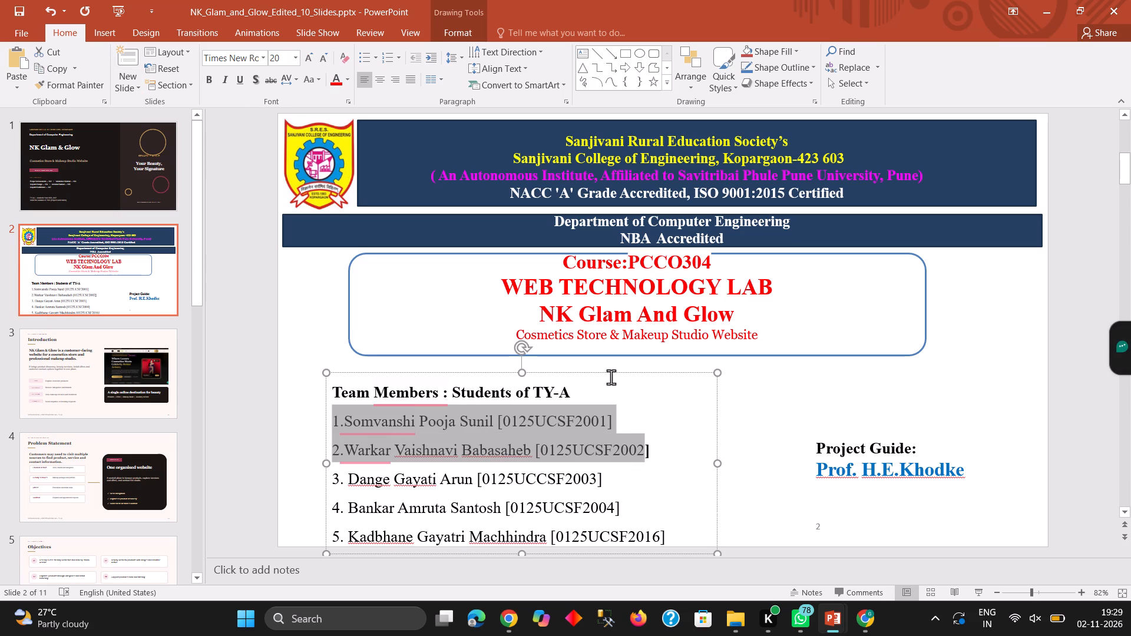
{"action": "left_click", "coordinate": [654, 445]}
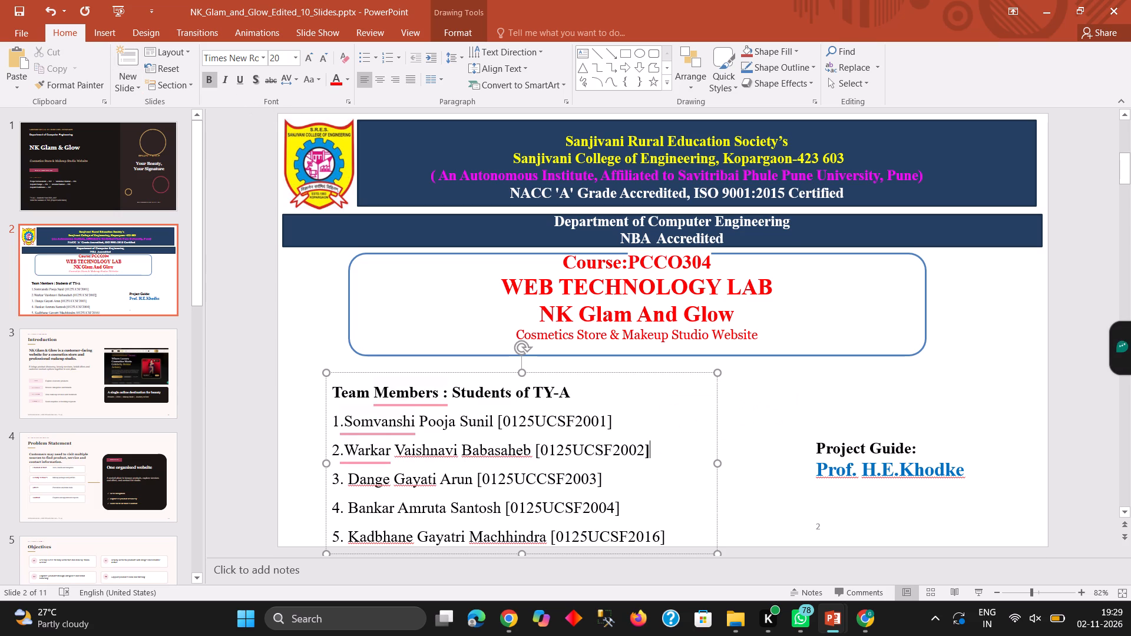
{"action": "double_click", "coordinate": [647, 450]}
{"action": "left_click", "coordinate": [211, 82]}
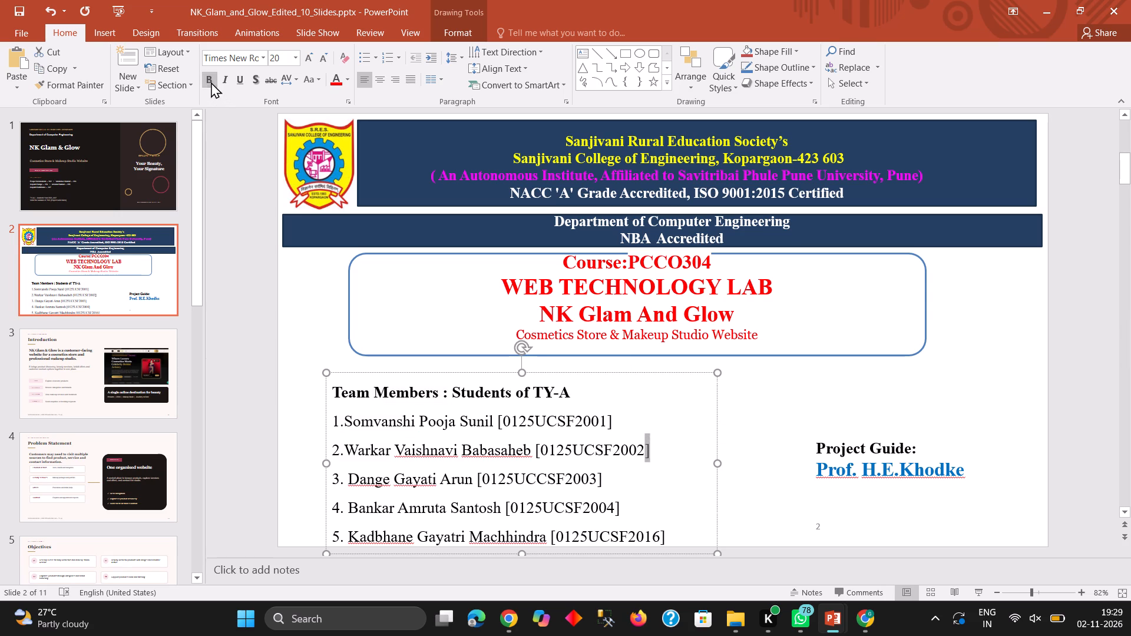
Reduce the font size of all five team member entries by one increment, leaving out the heading.
{"action": "left_click", "coordinate": [567, 387]}
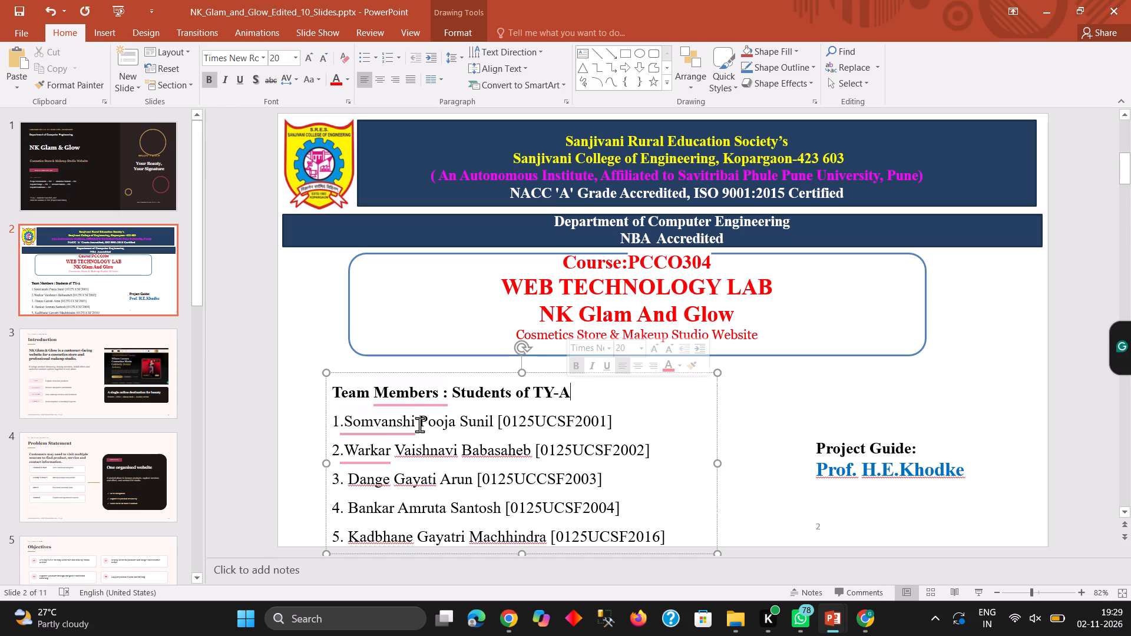
{"action": "left_click_drag", "start_coordinate": [332, 421], "coordinate": [676, 548]}
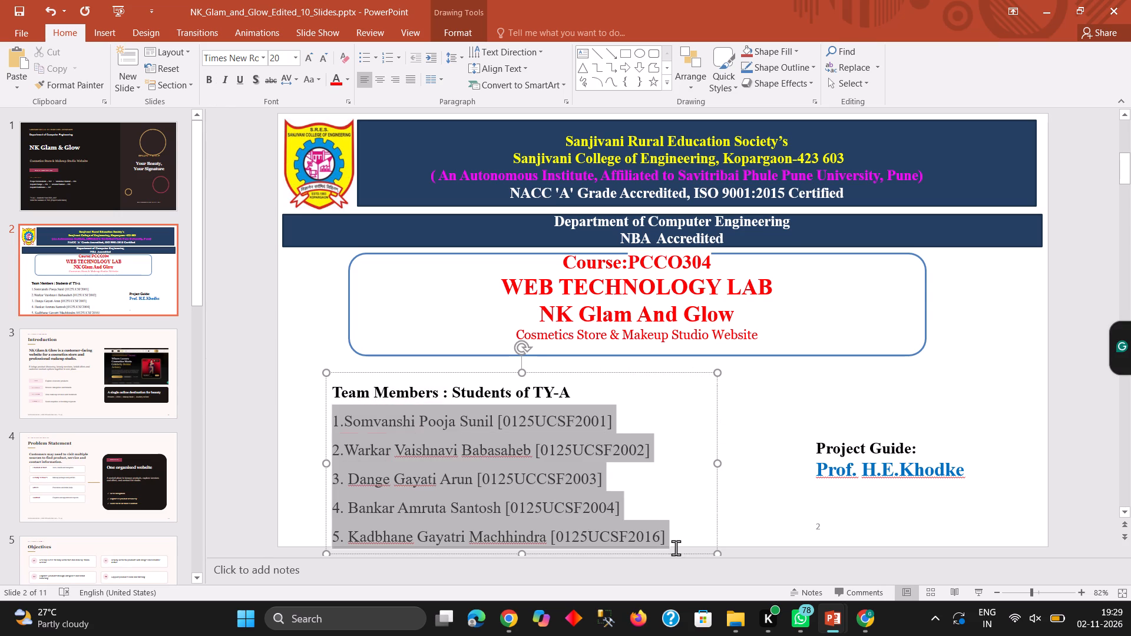
{"action": "left_click_drag", "start_coordinate": [676, 548], "coordinate": [676, 548]}
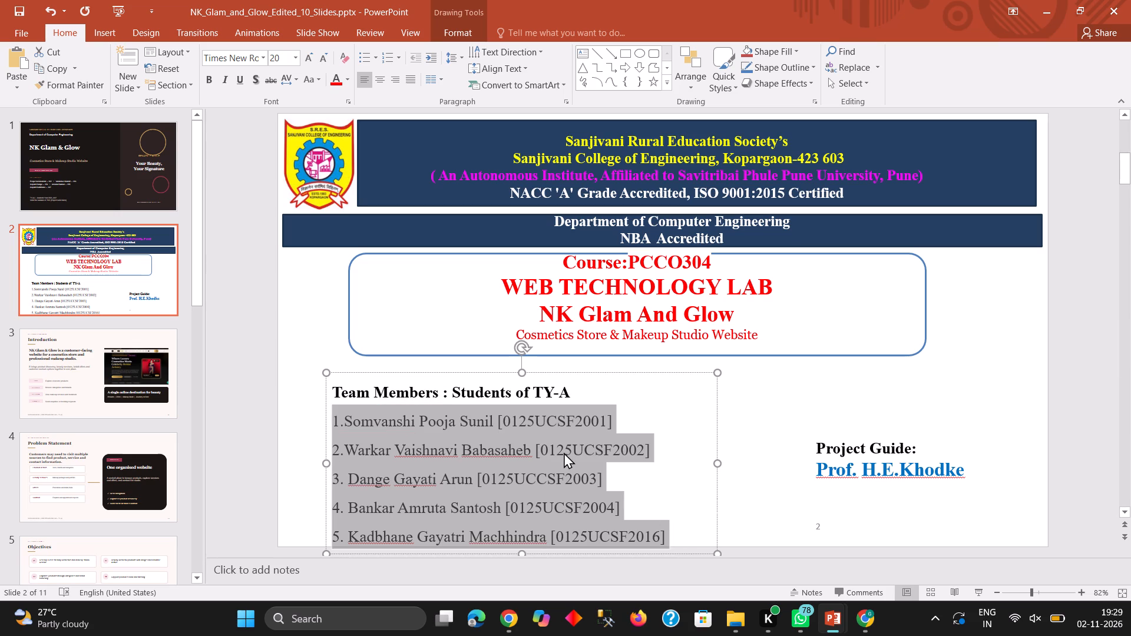
{"action": "left_click", "coordinate": [323, 56]}
{"action": "left_click", "coordinate": [792, 435]}
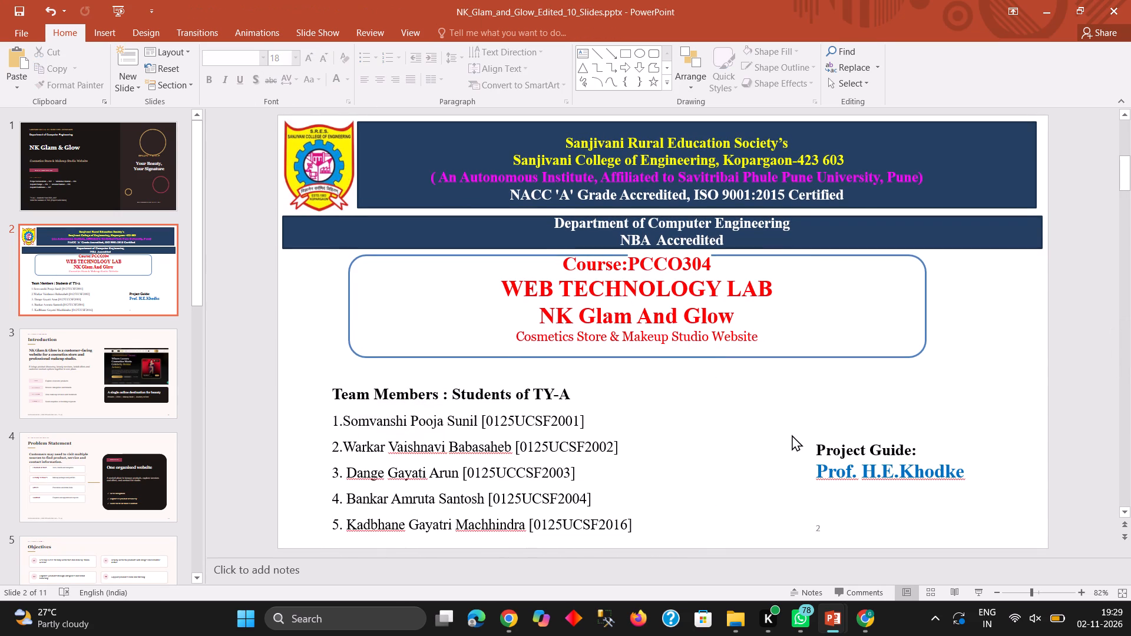
Reduce the font size of the course code PCCO304 to 20 pt on the college-format title slide.
{"action": "left_click", "coordinate": [691, 265]}
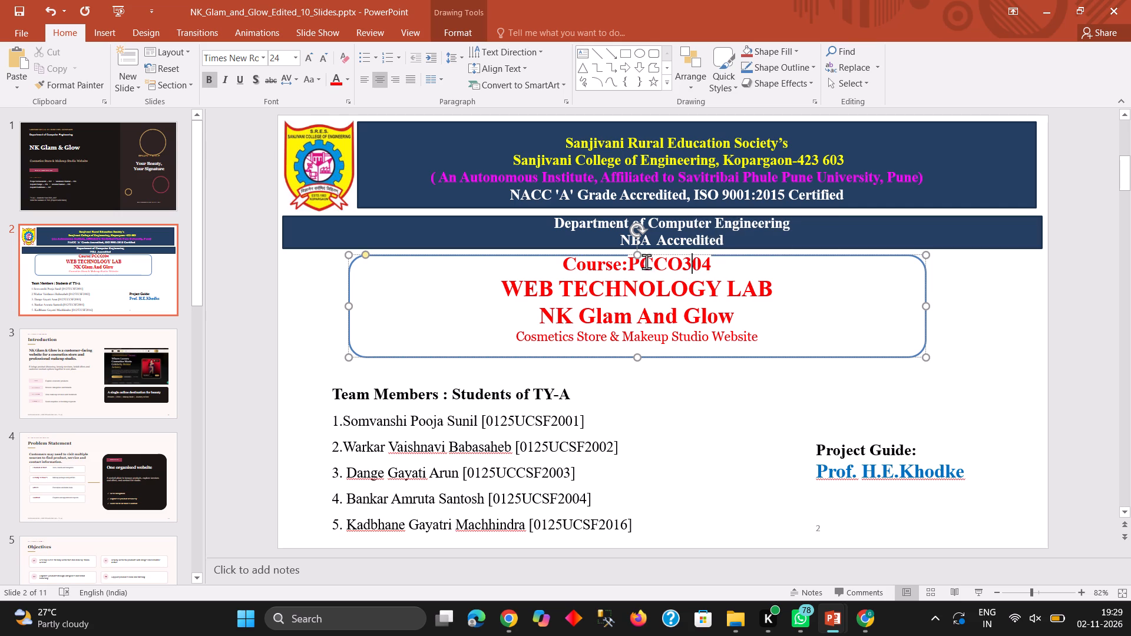
{"action": "left_click_drag", "start_coordinate": [727, 265], "coordinate": [657, 261]}
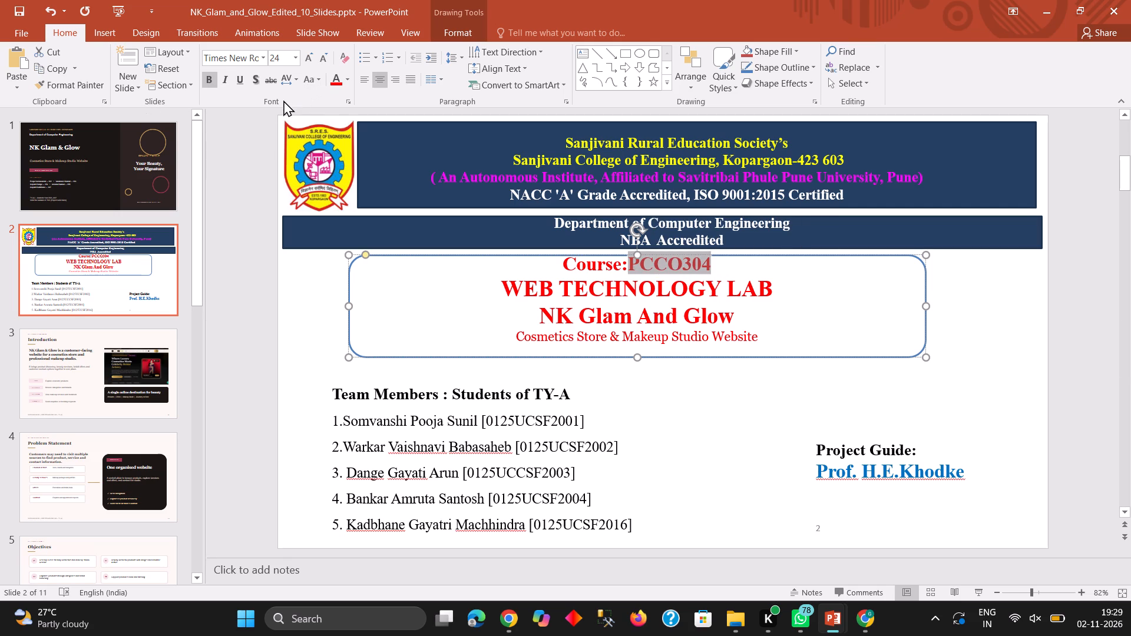
{"action": "left_click", "coordinate": [328, 62]}
{"action": "left_click", "coordinate": [770, 271]}
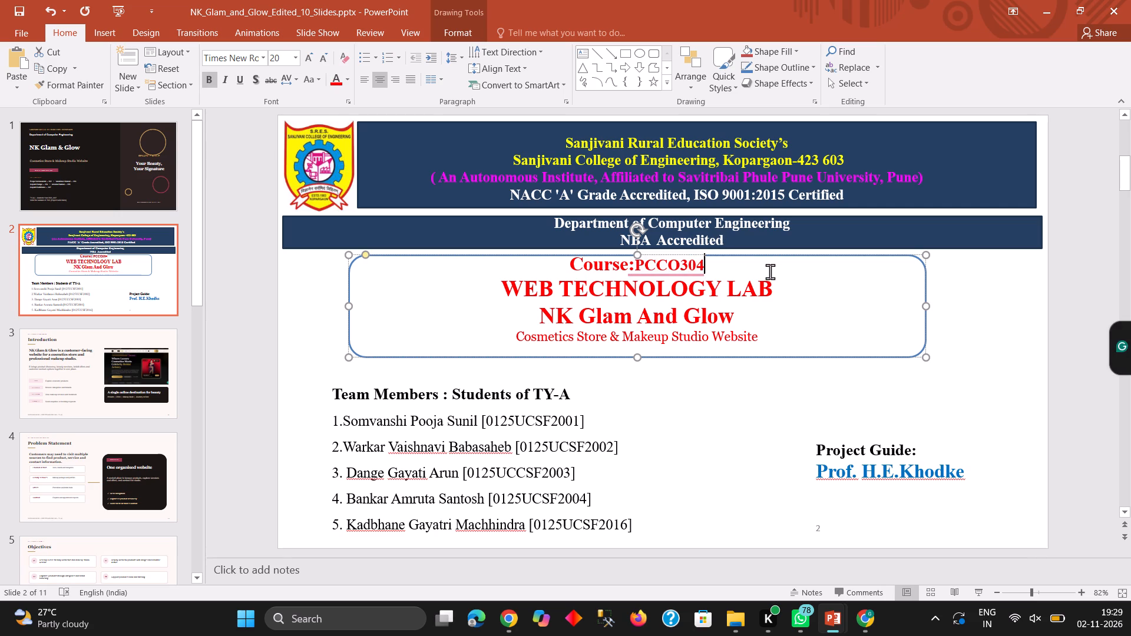
{"action": "left_click", "coordinate": [733, 276]}
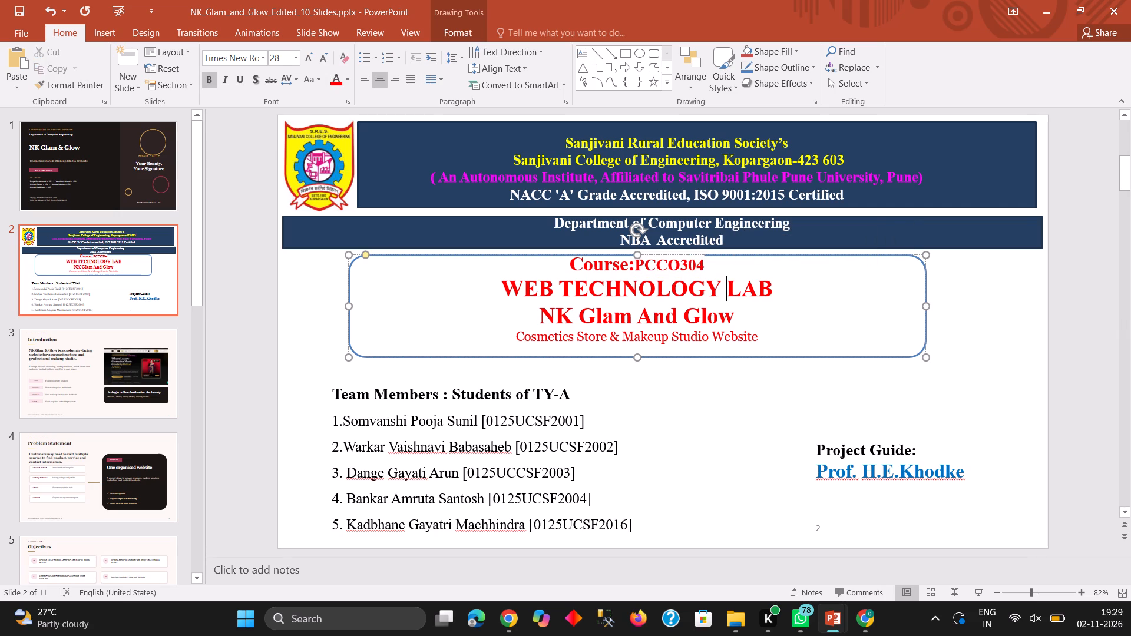
Widen the rounded course and project title box by extending its right edge.
{"action": "left_click", "coordinate": [835, 353]}
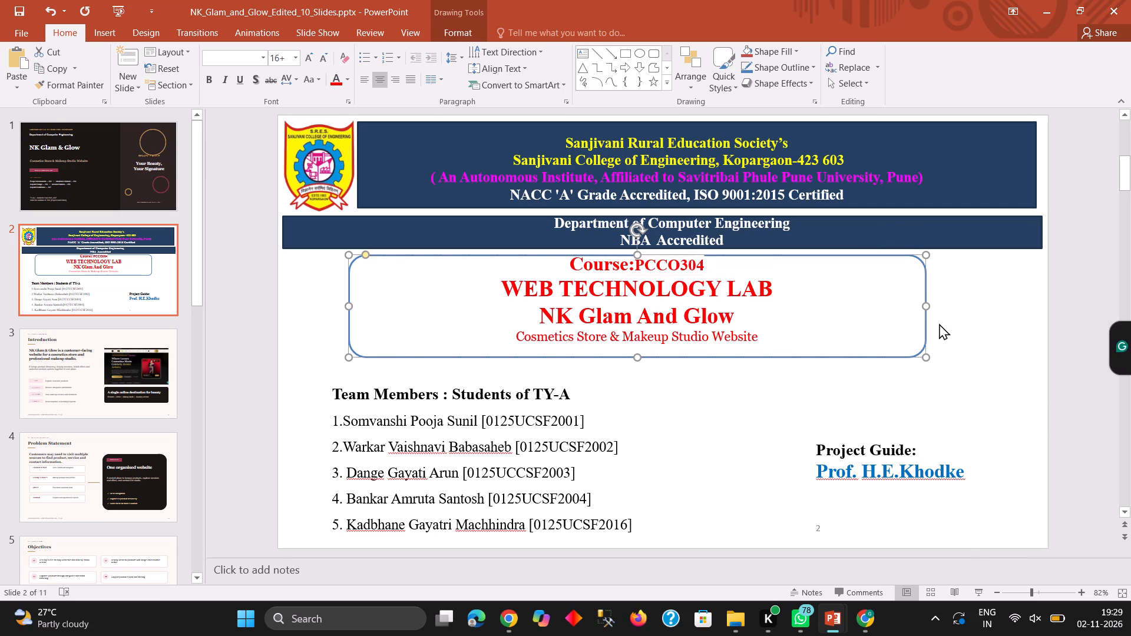
{"action": "left_click_drag", "start_coordinate": [927, 303], "coordinate": [965, 305]}
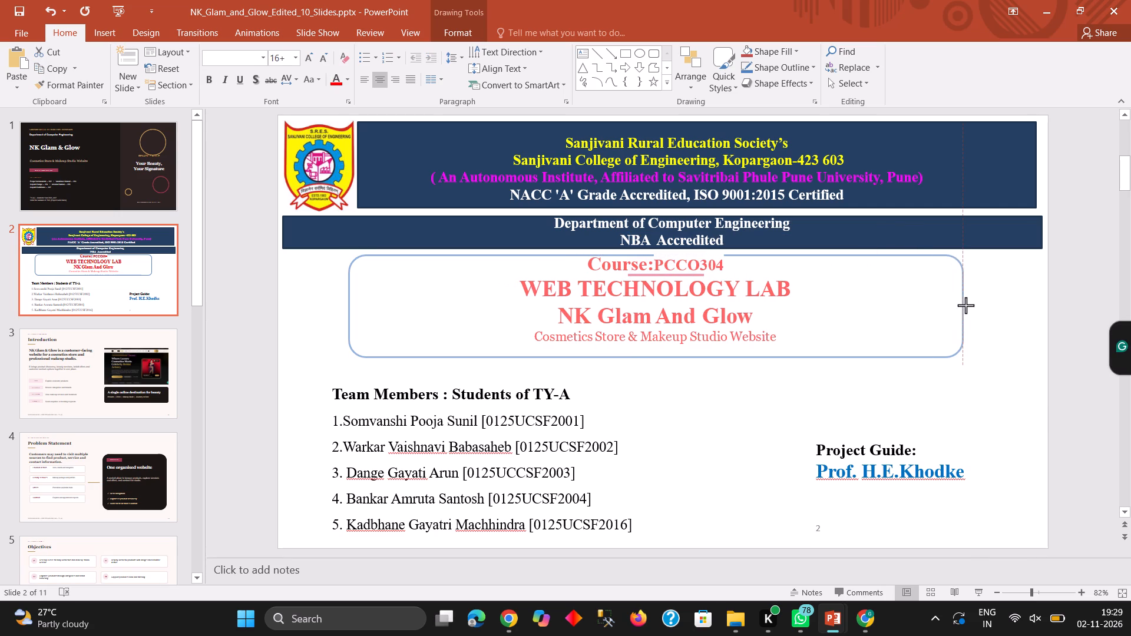
{"action": "left_click_drag", "start_coordinate": [965, 305], "coordinate": [957, 322]}
{"action": "left_click", "coordinate": [802, 410]}
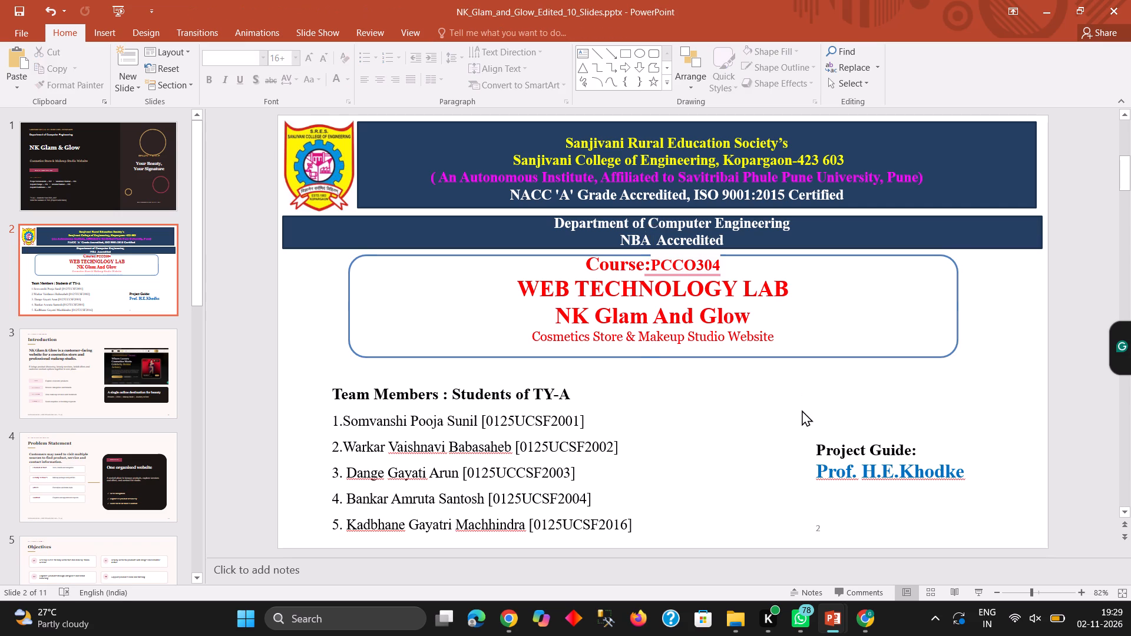
Delete the original dark NK Glam & Glow title slide at the start of the presentation.
{"action": "scroll", "coordinate": [802, 410], "scroll_direction": "down", "scroll_amount": 1}
{"action": "scroll", "coordinate": [802, 410], "scroll_direction": "up", "scroll_amount": 2}
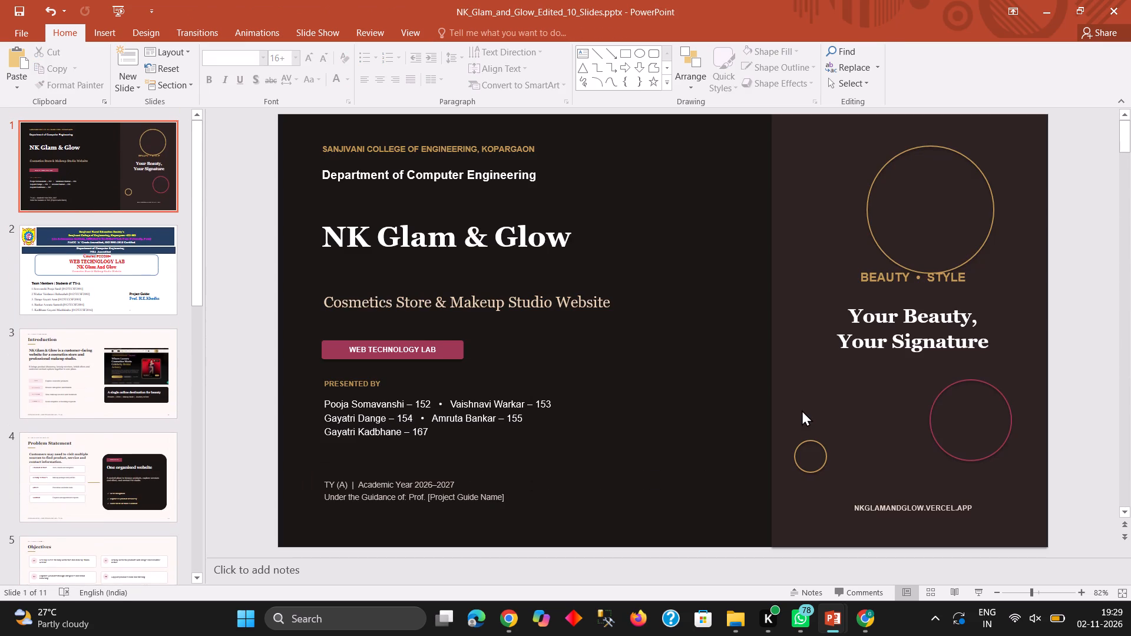
{"action": "left_click", "coordinate": [114, 179]}
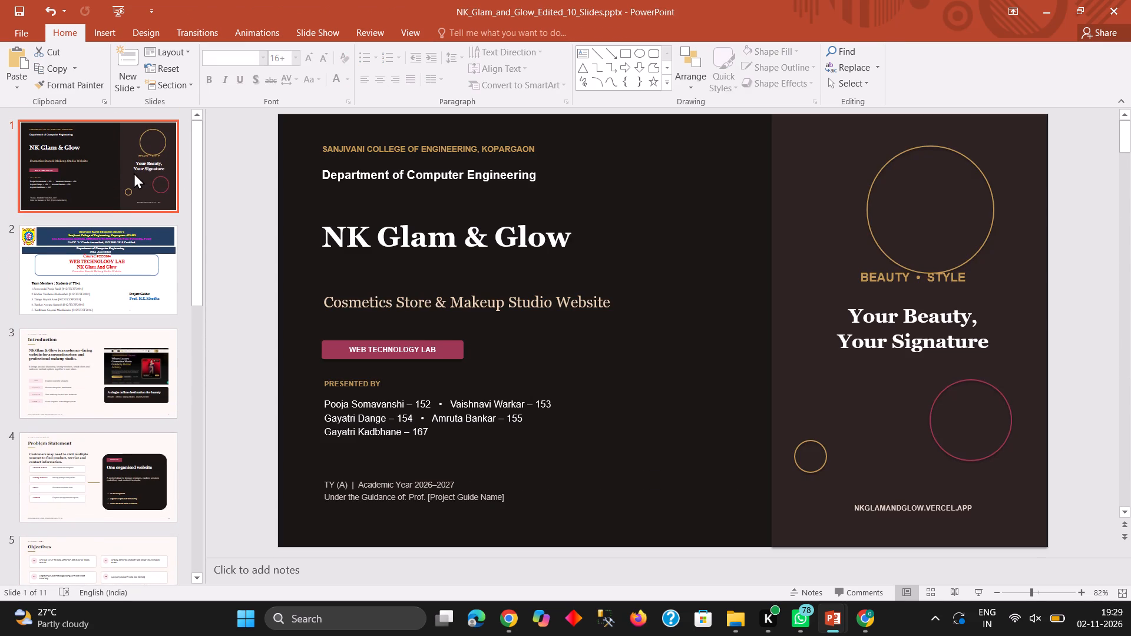
{"action": "left_click", "coordinate": [134, 173]}
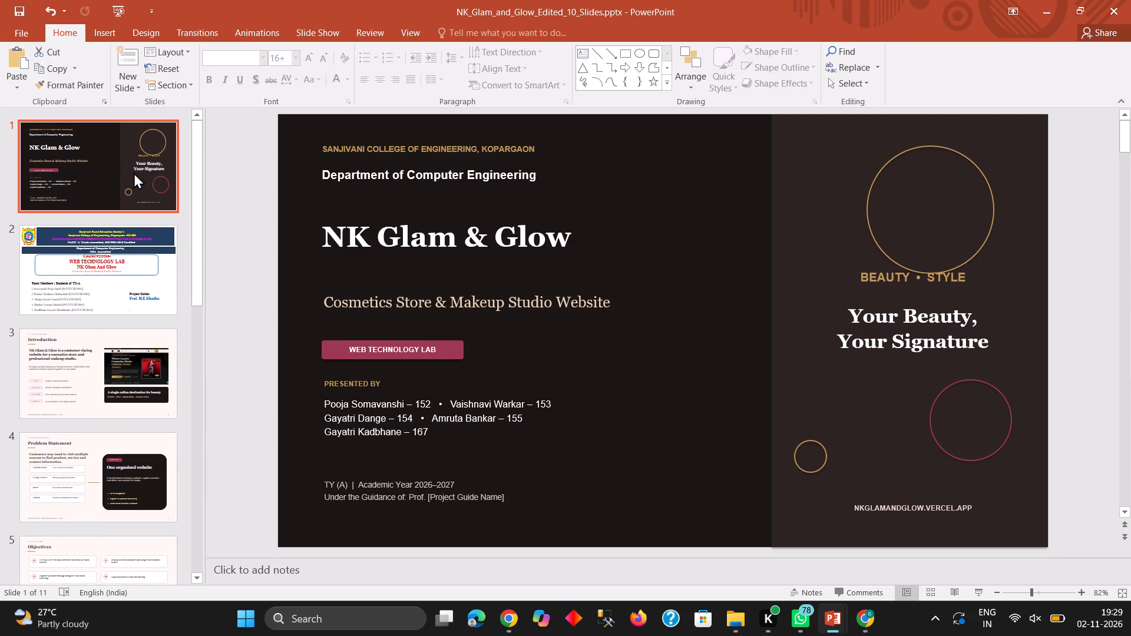
{"action": "key", "text": "Delete"}
{"action": "left_click", "coordinate": [131, 177]}
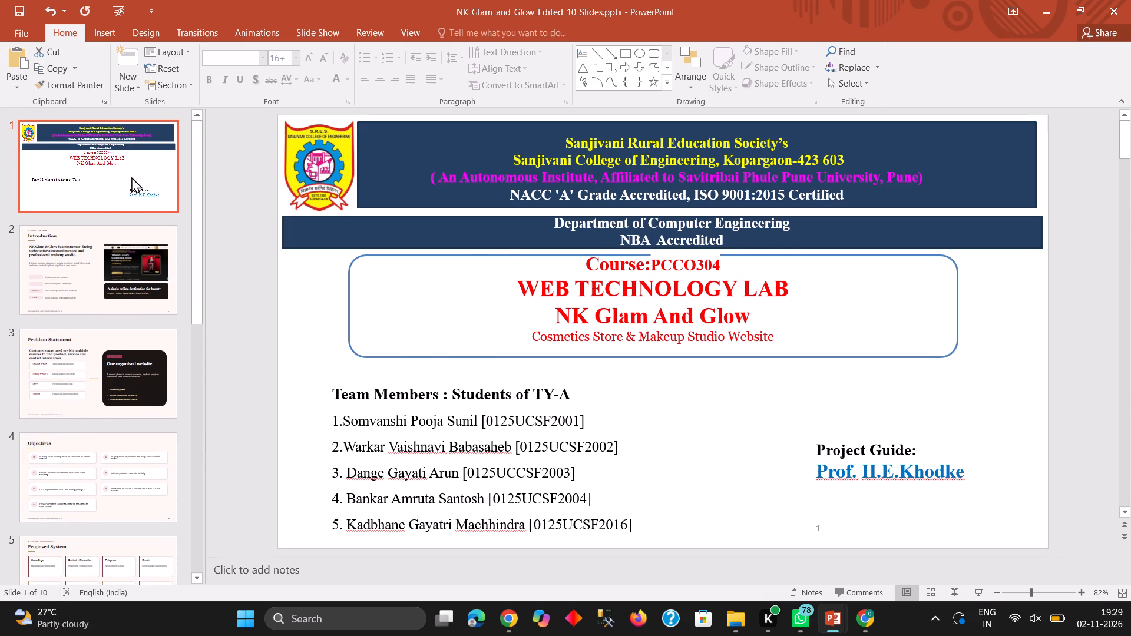
Review all the slides from the title through Applications, Advantages & Conclusion and return to the title slide.
{"action": "key", "text": "Down"}
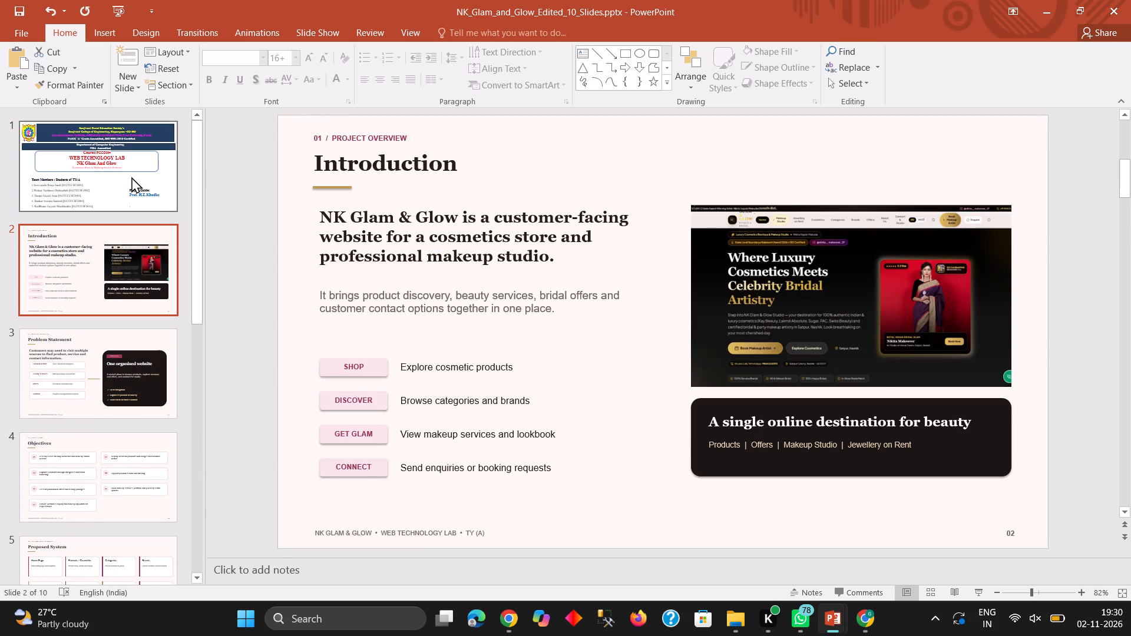
{"action": "key", "text": "Down"}
{"action": "key", "text": "Down"}
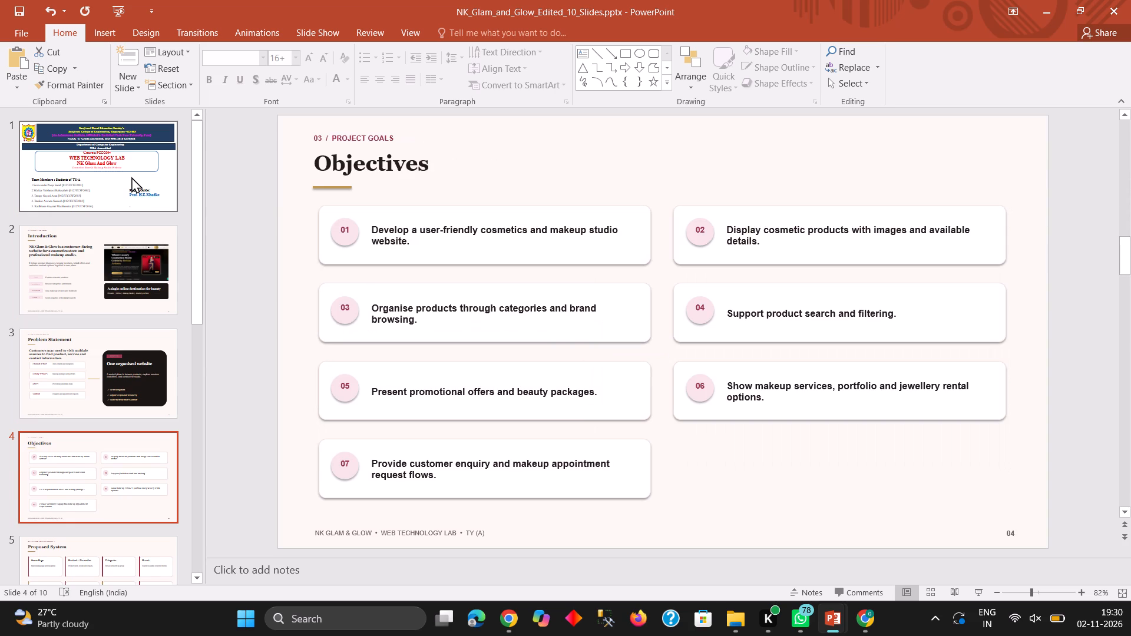
{"action": "key", "text": "Down"}
{"action": "key", "text": "Down"}
{"action": "key", "text": "Down"}
{"action": "key", "text": "Down"}
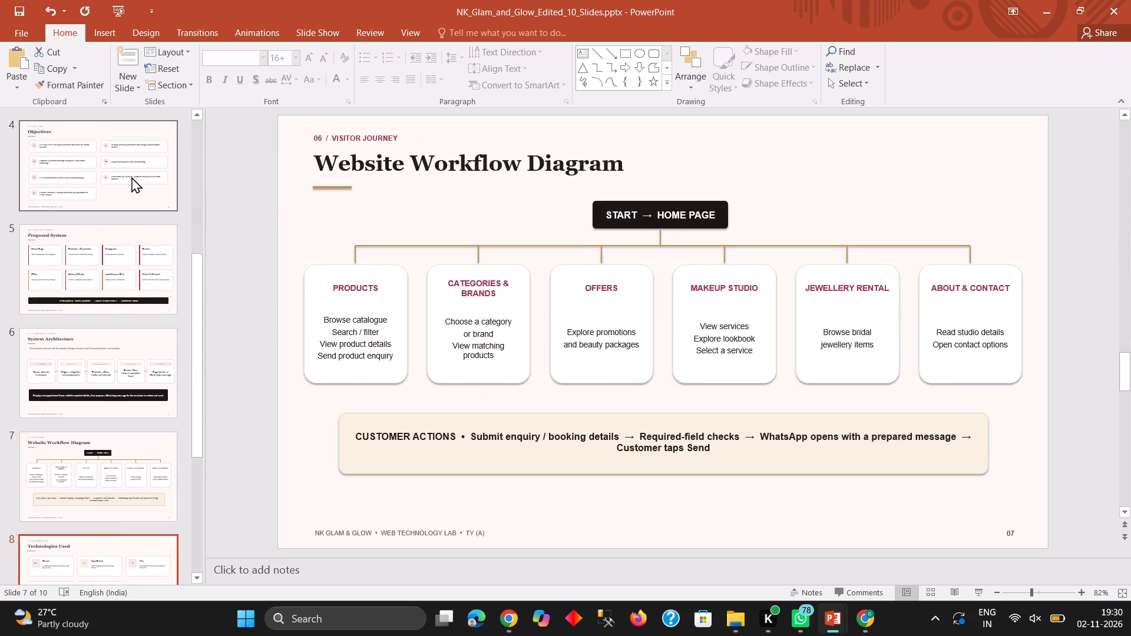
{"action": "key", "text": "Down"}
{"action": "key", "text": "Down"}
{"action": "key", "text": "Down"}
{"action": "key", "text": "Up"}
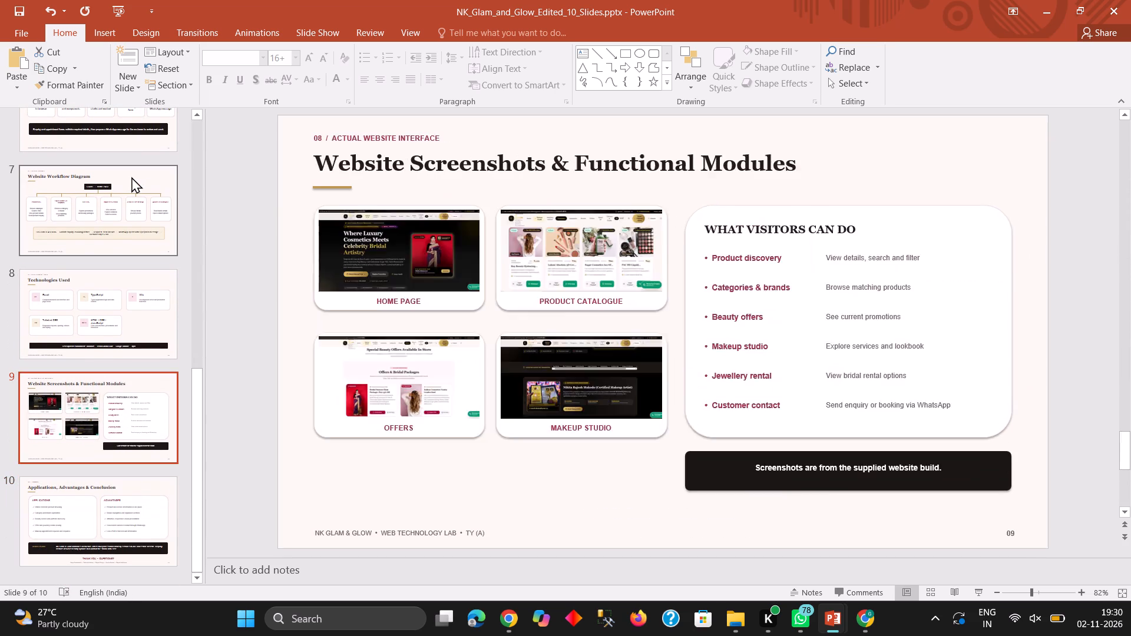
{"action": "key", "text": "Up"}
{"action": "key", "text": "Up"}
{"action": "key", "text": "Up"}
{"action": "key", "text": "Up"}
{"action": "key", "text": "Up"}
{"action": "key", "text": "Up"}
{"action": "key", "text": "Up"}
{"action": "key", "text": "Up"}
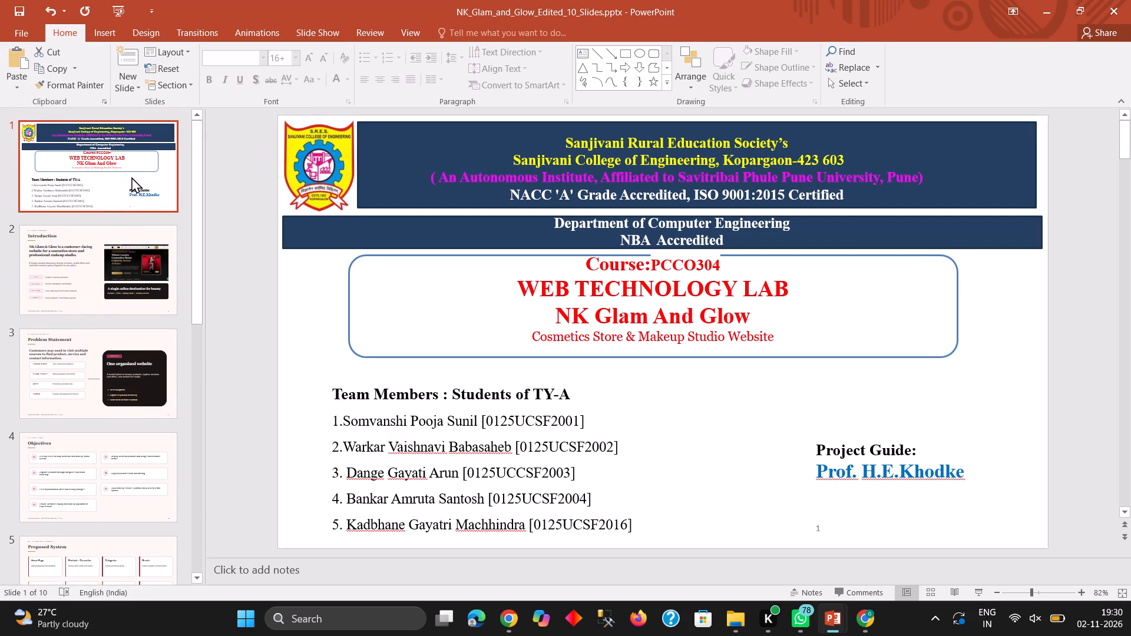
{"action": "key", "text": "Up"}
Copy the college logo from the title slide.
{"action": "left_click", "coordinate": [339, 161]}
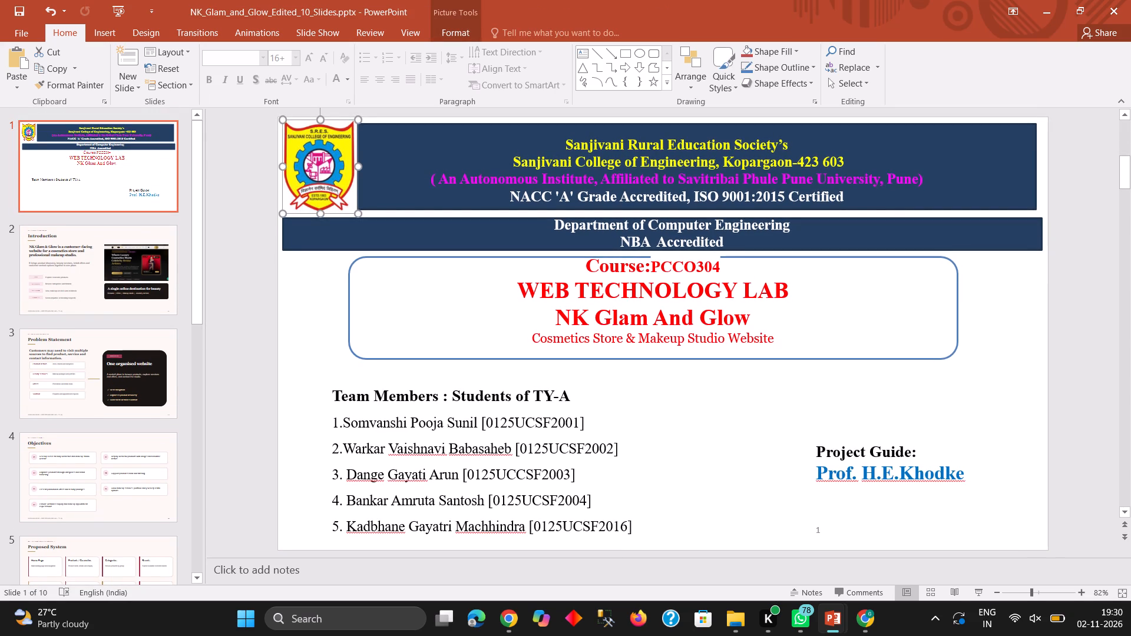
{"action": "key", "text": "ctrl+c"}
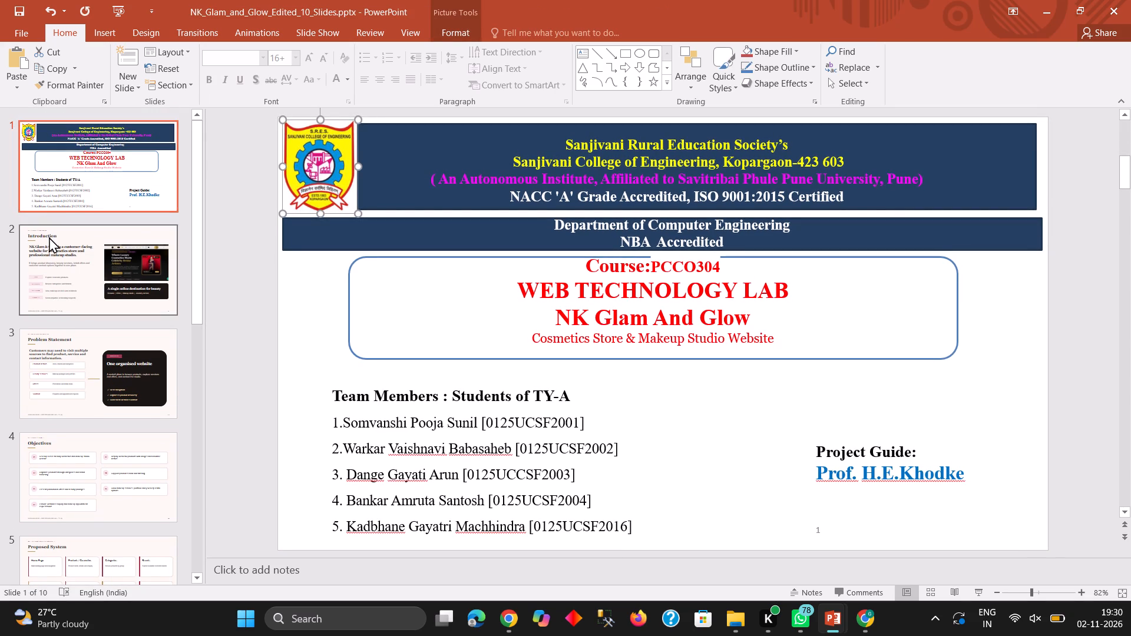
On the Introduction slide, move the left edges of the heading and the Project Overview label inward to make room beside them.
{"action": "left_click", "coordinate": [49, 237]}
{"action": "left_click", "coordinate": [307, 149]}
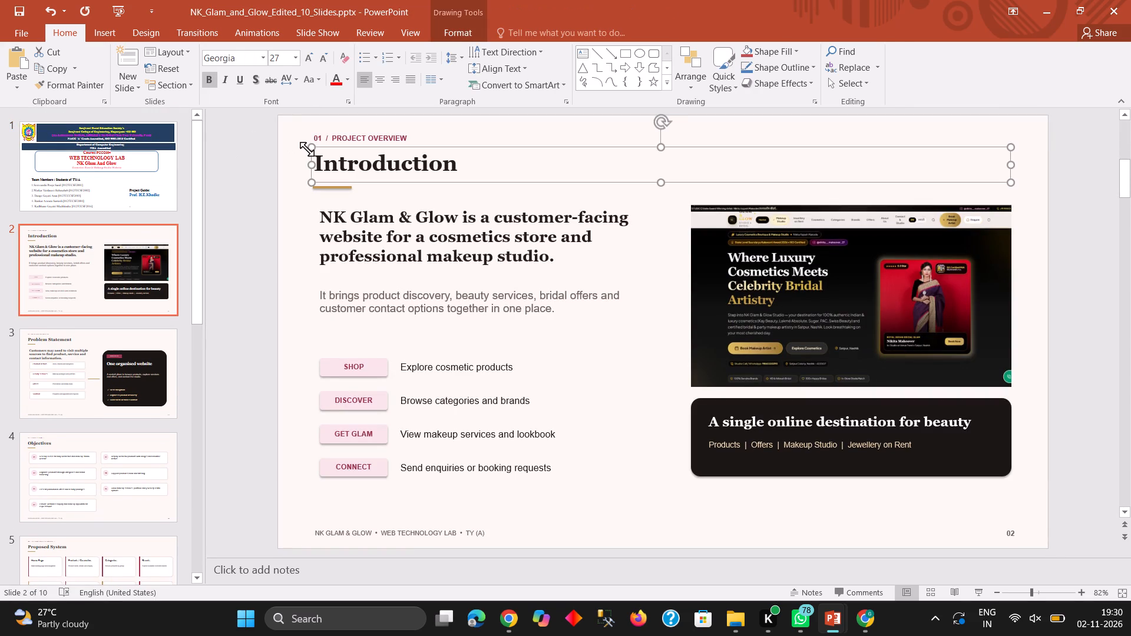
{"action": "left_click_drag", "start_coordinate": [314, 165], "coordinate": [346, 166]}
{"action": "left_click", "coordinate": [313, 140]}
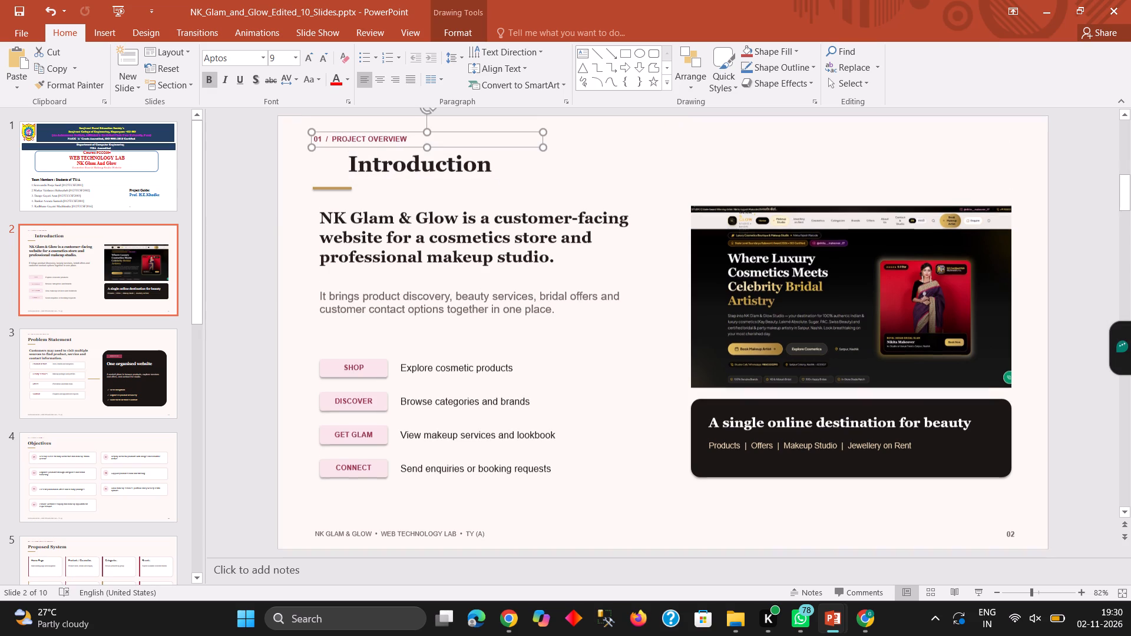
{"action": "left_click_drag", "start_coordinate": [313, 144], "coordinate": [337, 148]}
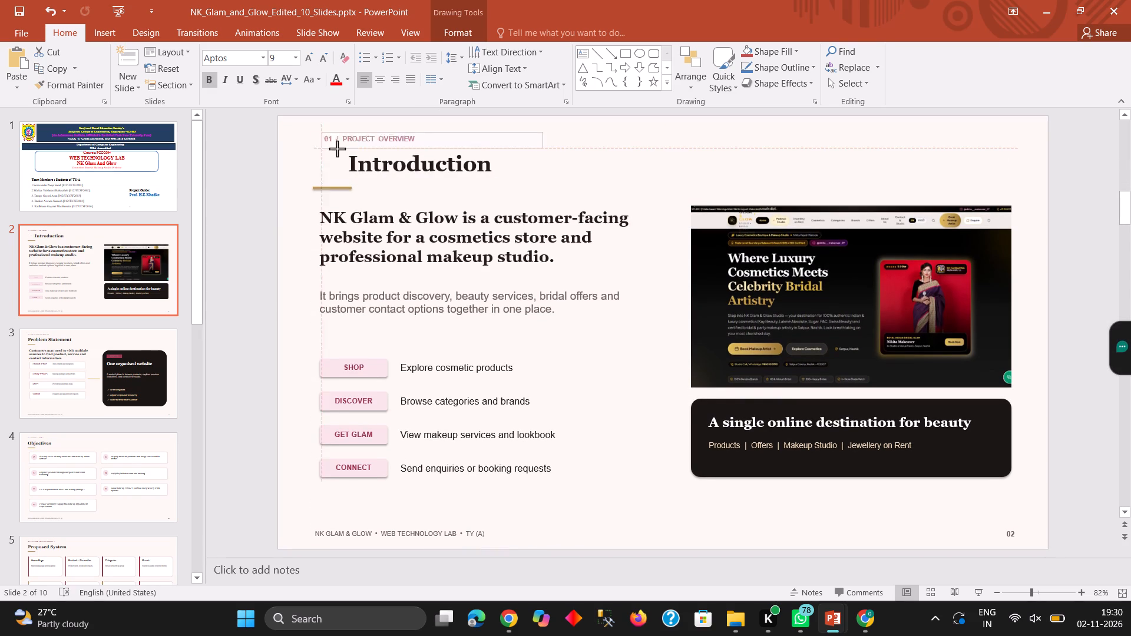
{"action": "left_click_drag", "start_coordinate": [337, 148], "coordinate": [346, 150]}
{"action": "left_click", "coordinate": [328, 153]}
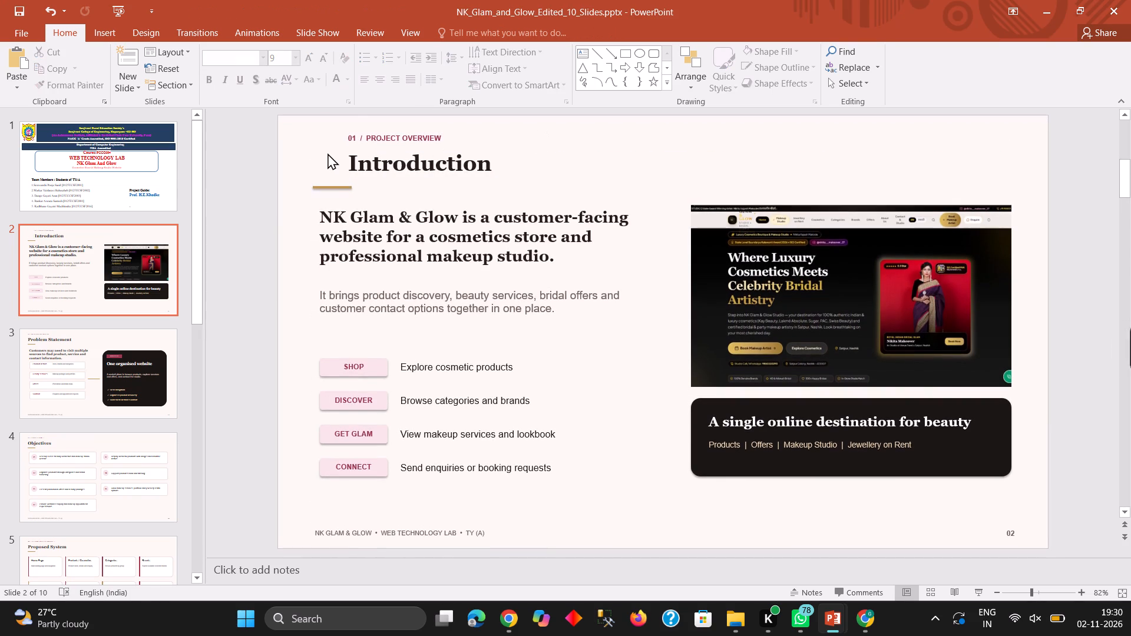
Paste the college logo on the Introduction slide, shrink its height and width, and position it beside the heading.
{"action": "key", "text": "ctrl+v"}
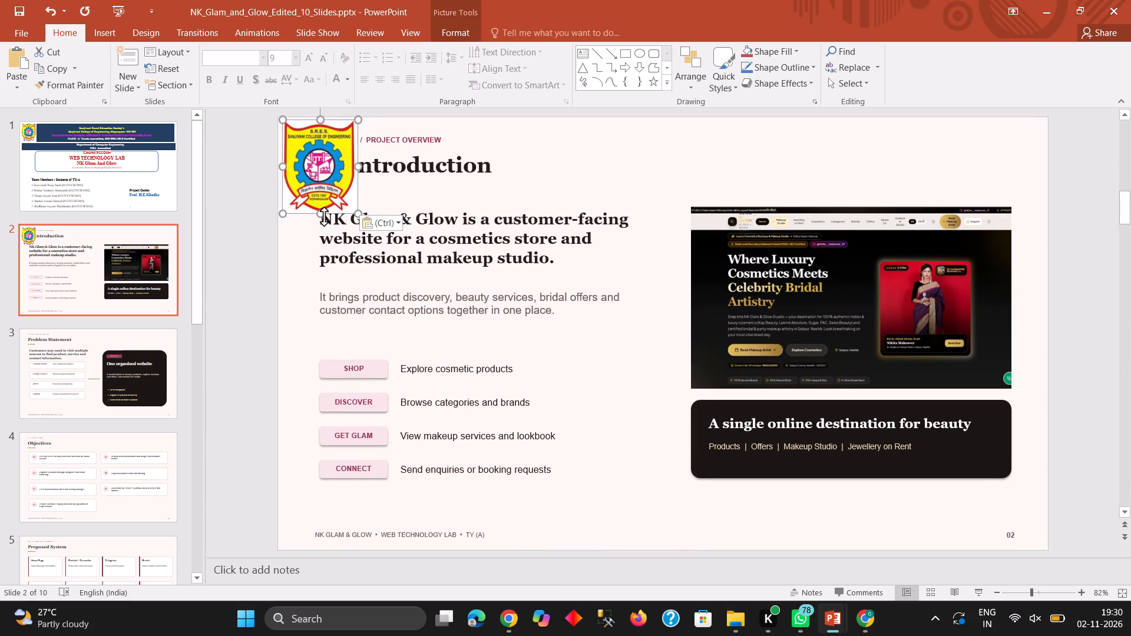
{"action": "left_click_drag", "start_coordinate": [321, 215], "coordinate": [319, 185]}
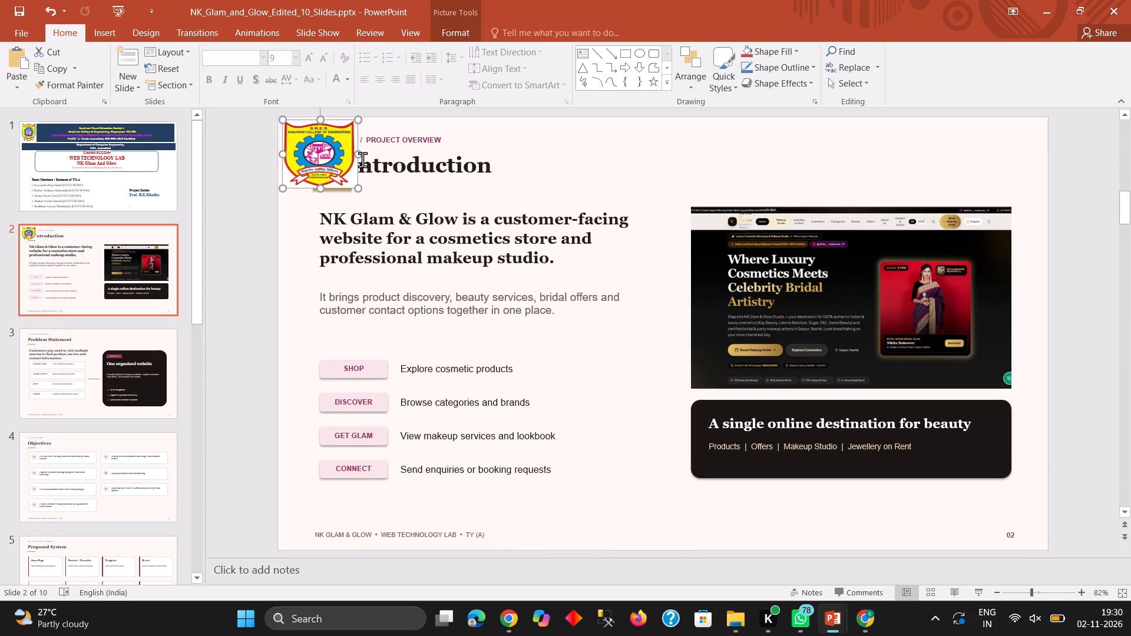
{"action": "left_click_drag", "start_coordinate": [359, 155], "coordinate": [333, 165]}
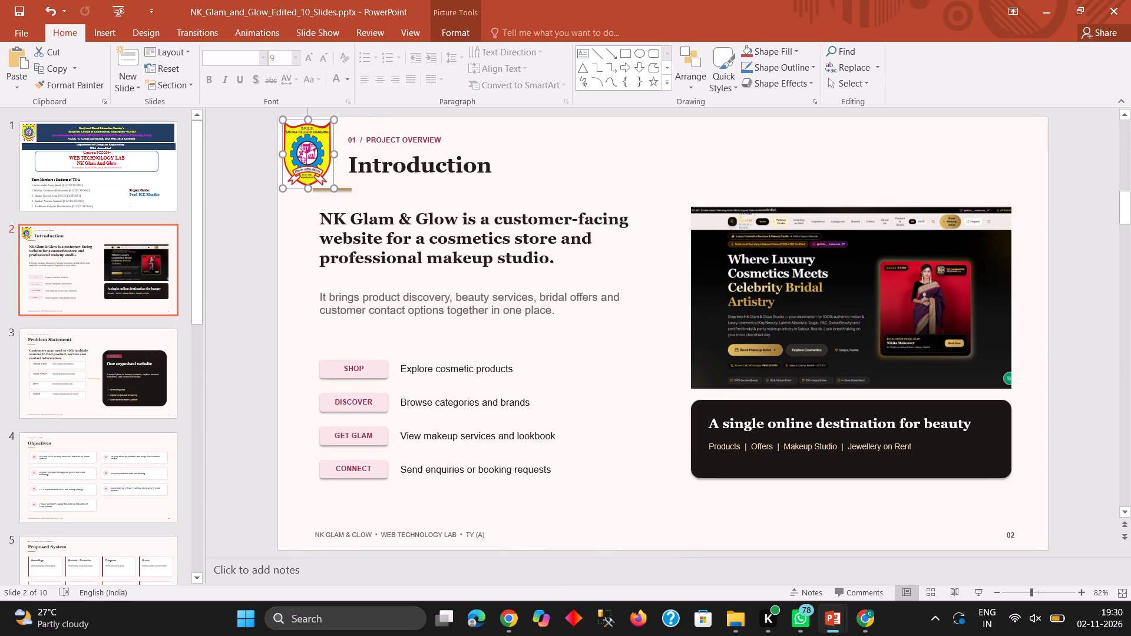
{"action": "left_click_drag", "start_coordinate": [323, 159], "coordinate": [332, 164]}
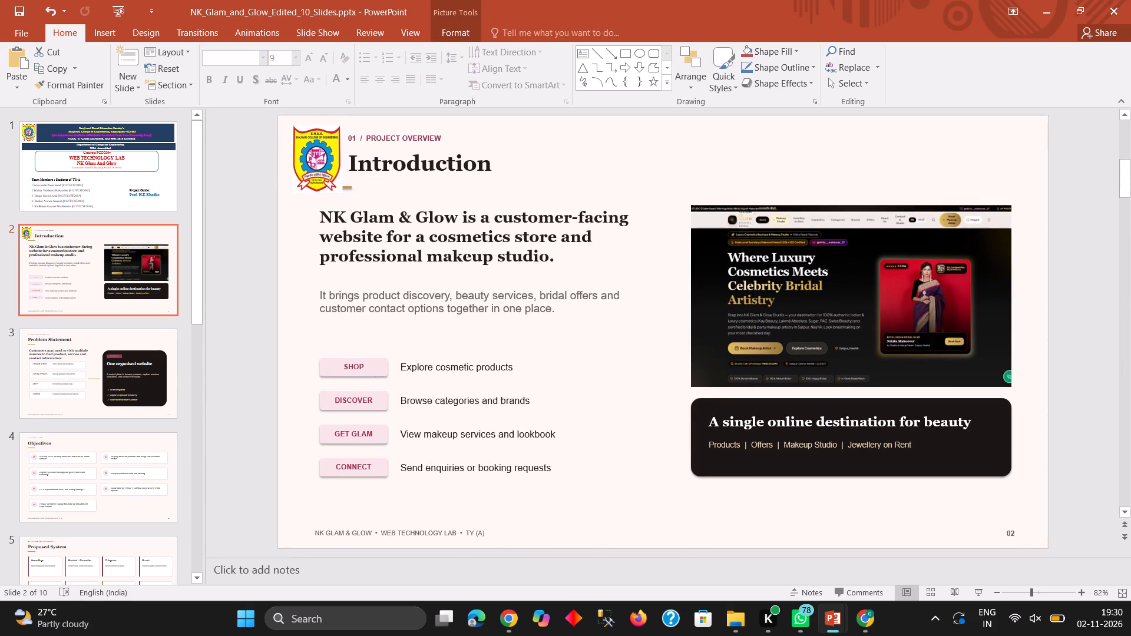
{"action": "left_click_drag", "start_coordinate": [332, 164], "coordinate": [332, 164]}
Stretch the short gold accent bar under the Introduction heading into a thin line reaching almost to the slide's right edge.
{"action": "left_click", "coordinate": [396, 184]}
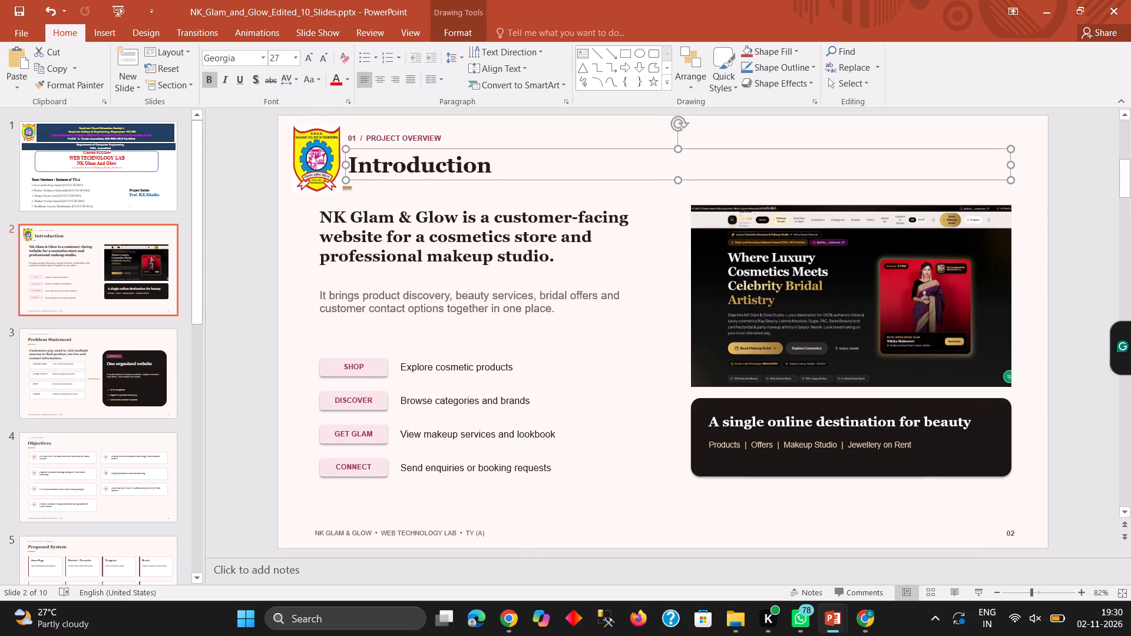
{"action": "left_click", "coordinate": [352, 186]}
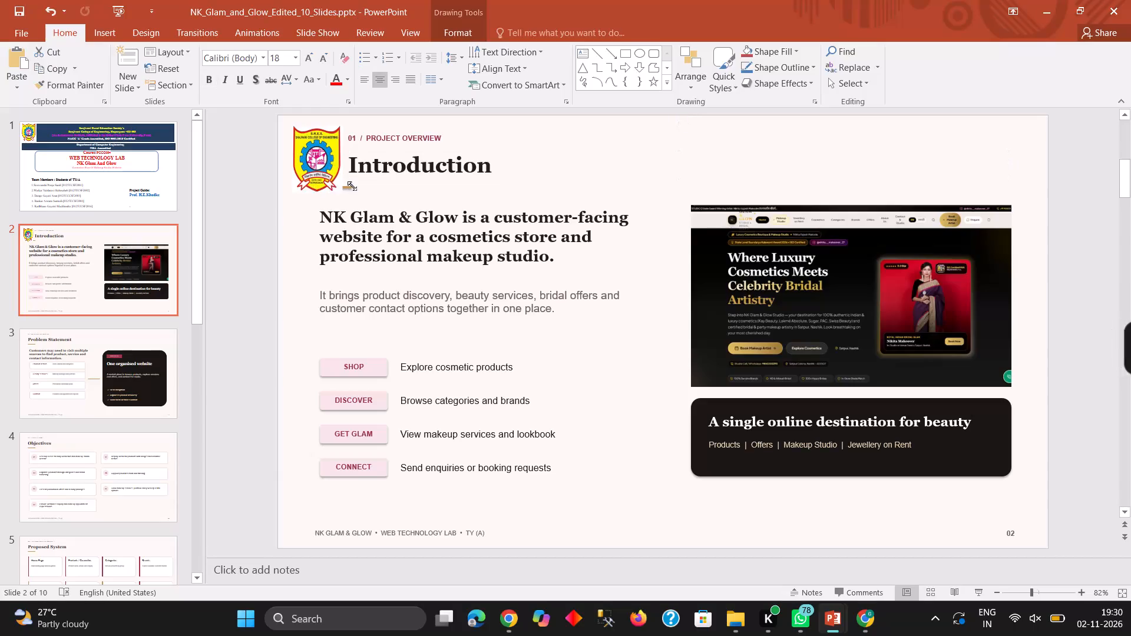
{"action": "left_click_drag", "start_coordinate": [352, 190], "coordinate": [577, 180]}
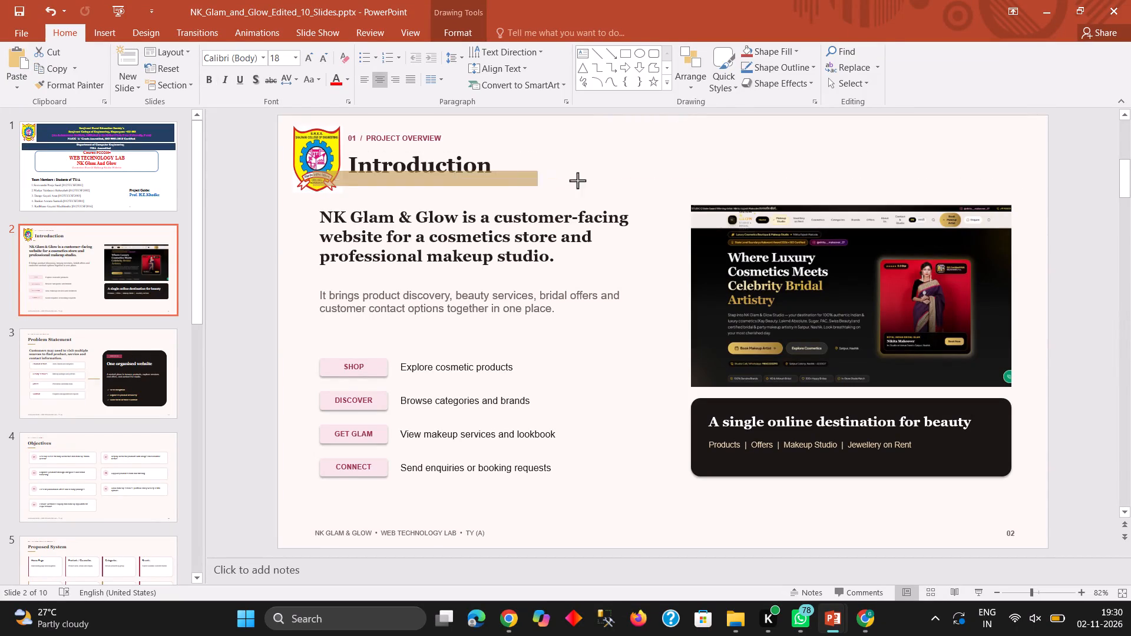
{"action": "left_click_drag", "start_coordinate": [577, 180], "coordinate": [1011, 194]}
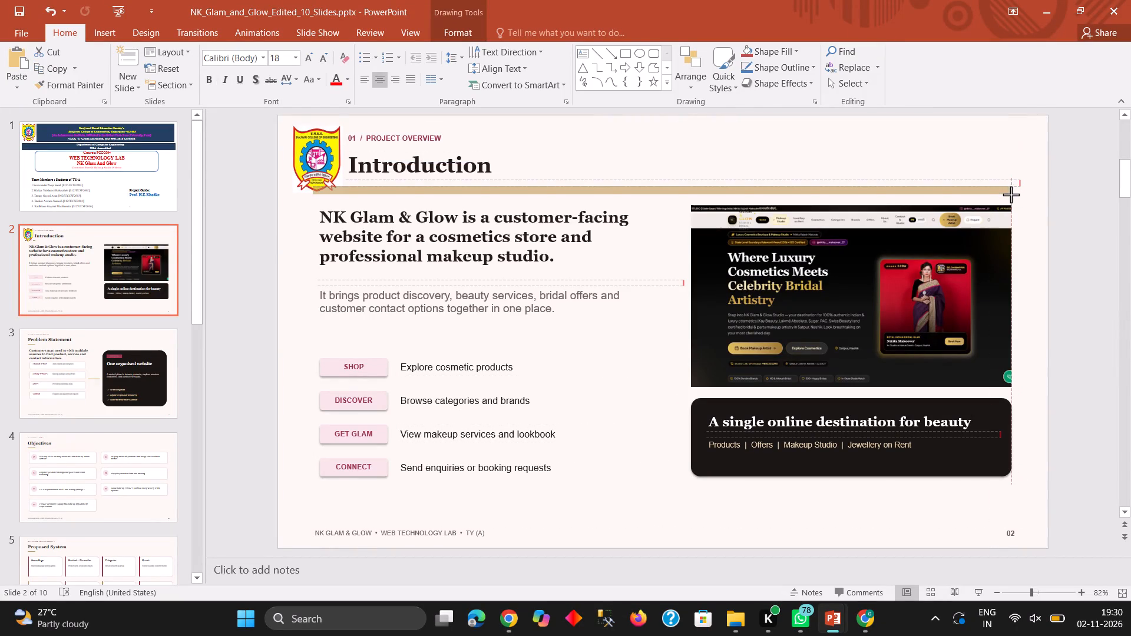
{"action": "left_click_drag", "start_coordinate": [1011, 194], "coordinate": [1040, 187]}
{"action": "left_click", "coordinate": [912, 171]}
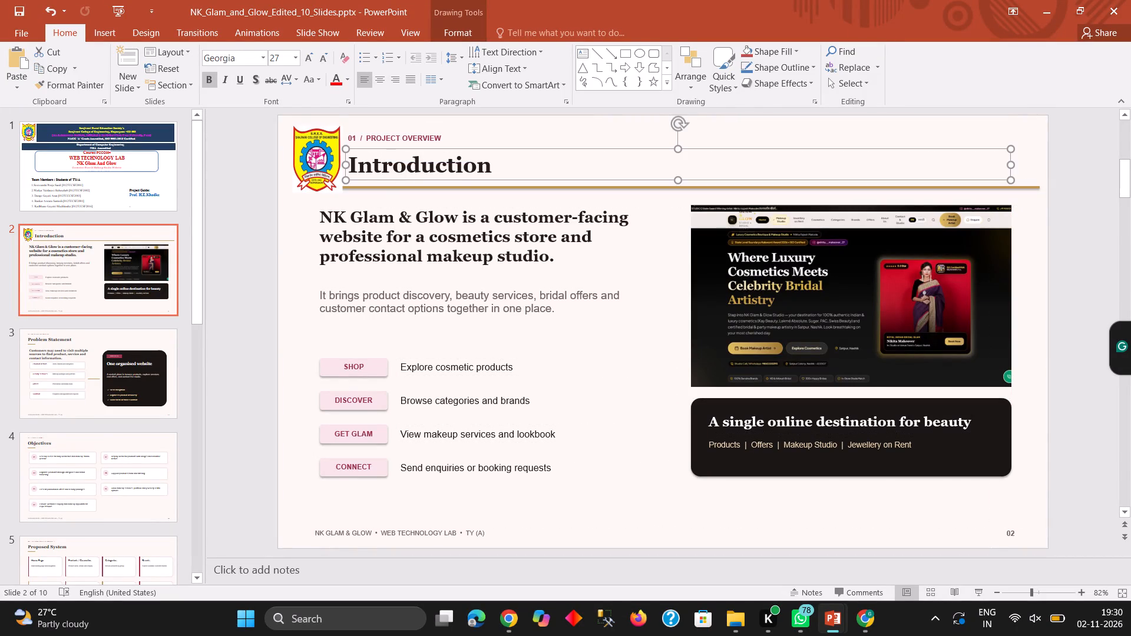
{"action": "left_click", "coordinate": [346, 165]}
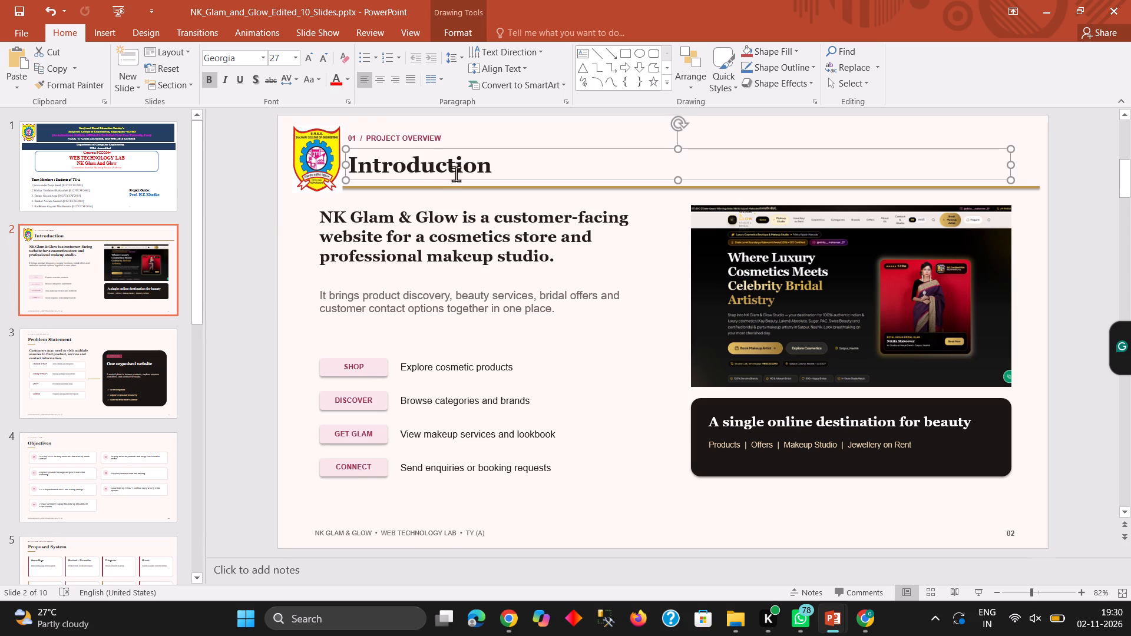
{"action": "left_click", "coordinate": [628, 312]}
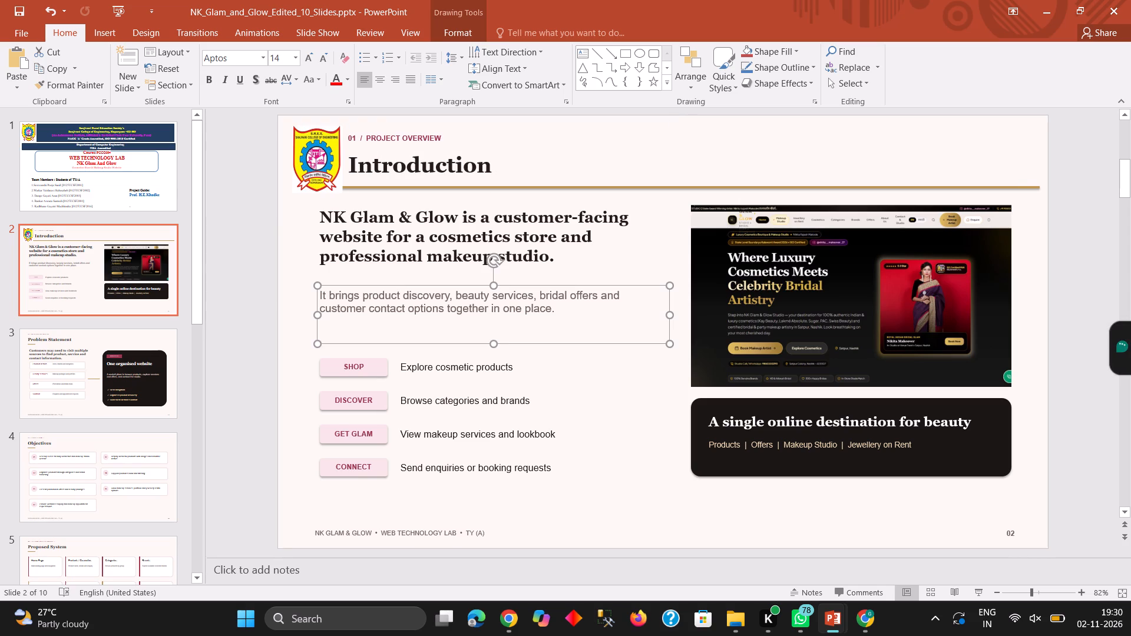
Copy the college logo from the Introduction slide and paste it on the Problem Statement slide.
{"action": "left_click", "coordinate": [95, 366]}
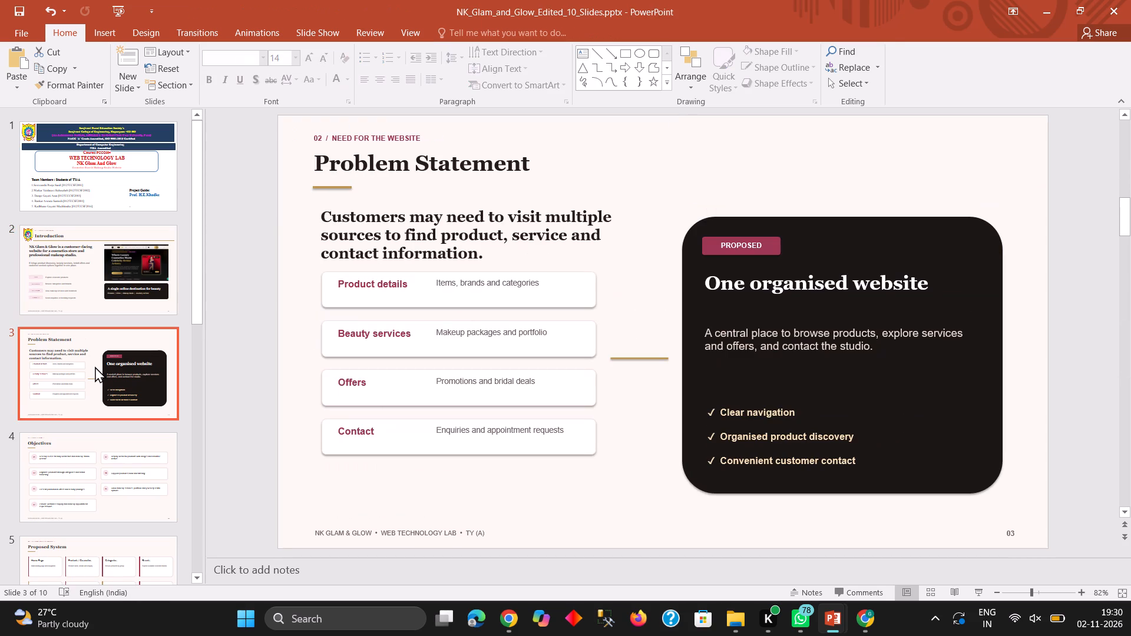
{"action": "left_click", "coordinate": [39, 271]}
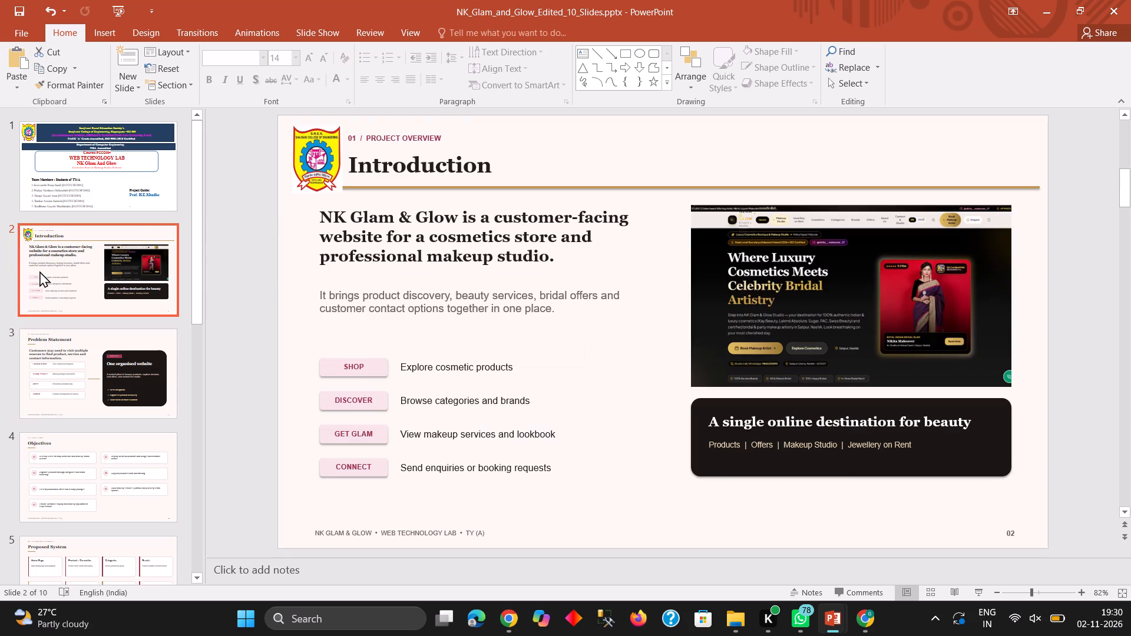
{"action": "left_click", "coordinate": [322, 163]}
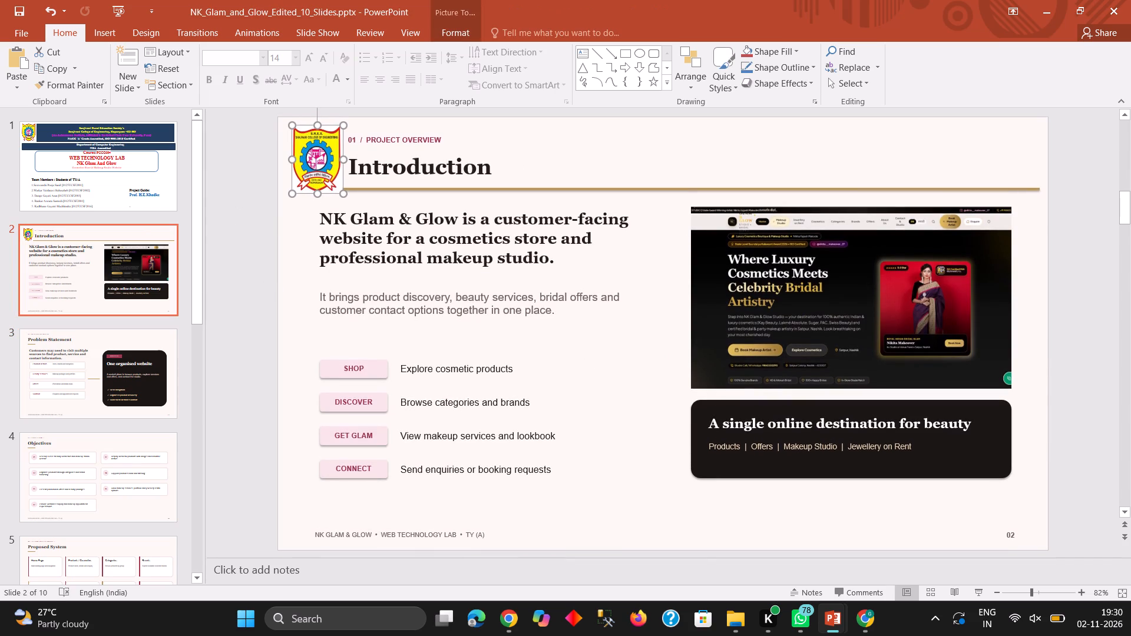
{"action": "key", "text": "ctrl+c"}
{"action": "left_click", "coordinate": [90, 365]}
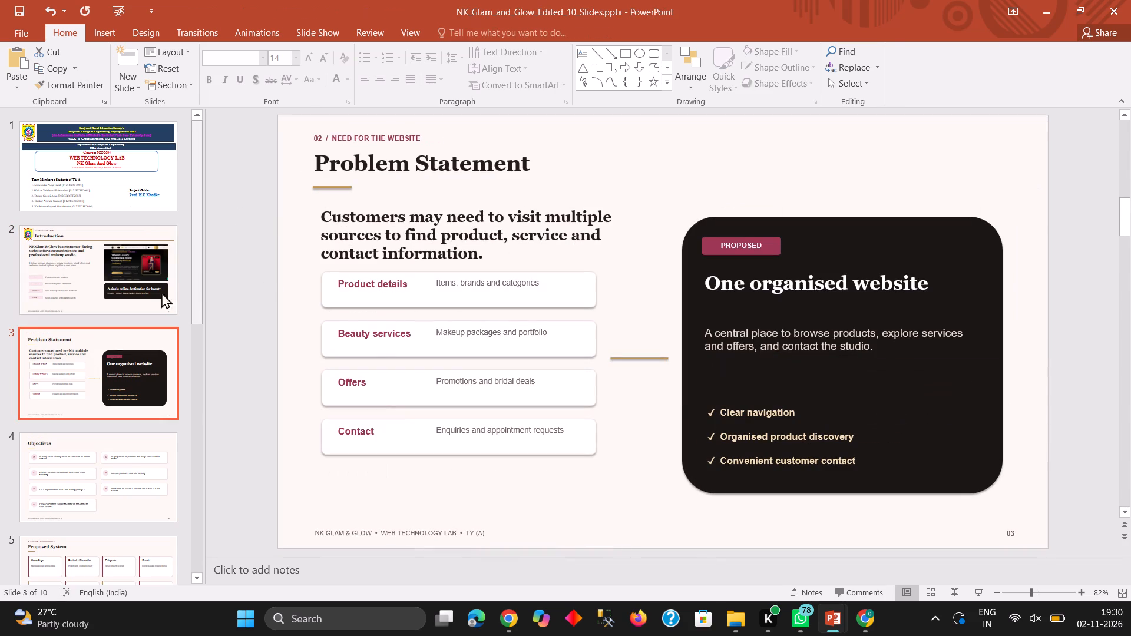
{"action": "left_click", "coordinate": [307, 162]}
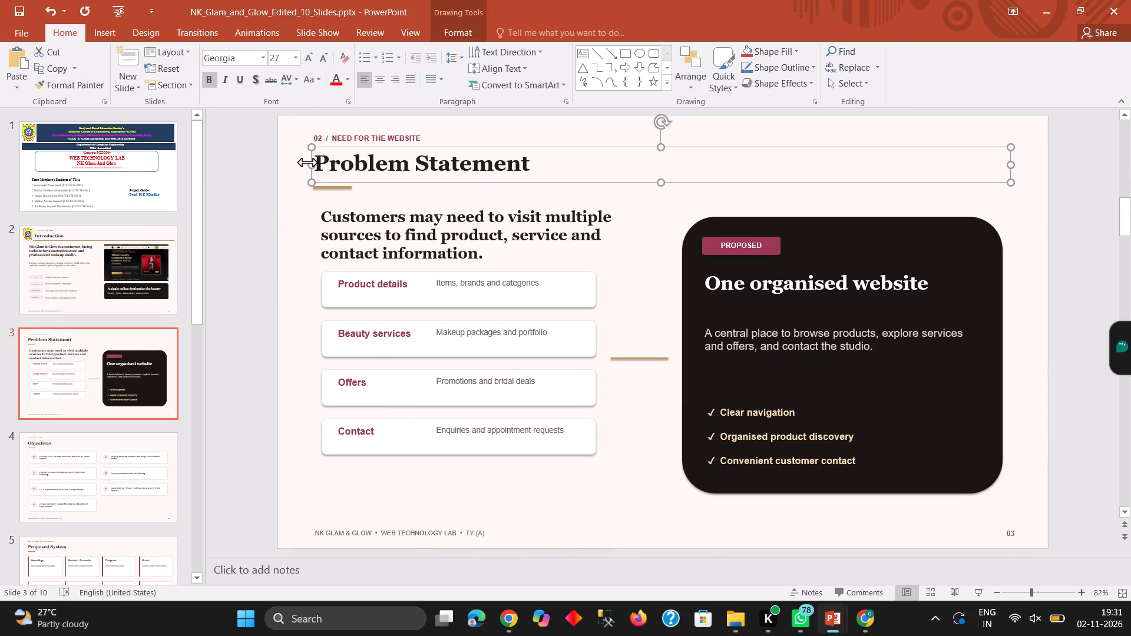
{"action": "left_click", "coordinate": [290, 154]}
{"action": "key", "text": "ctrl+v"}
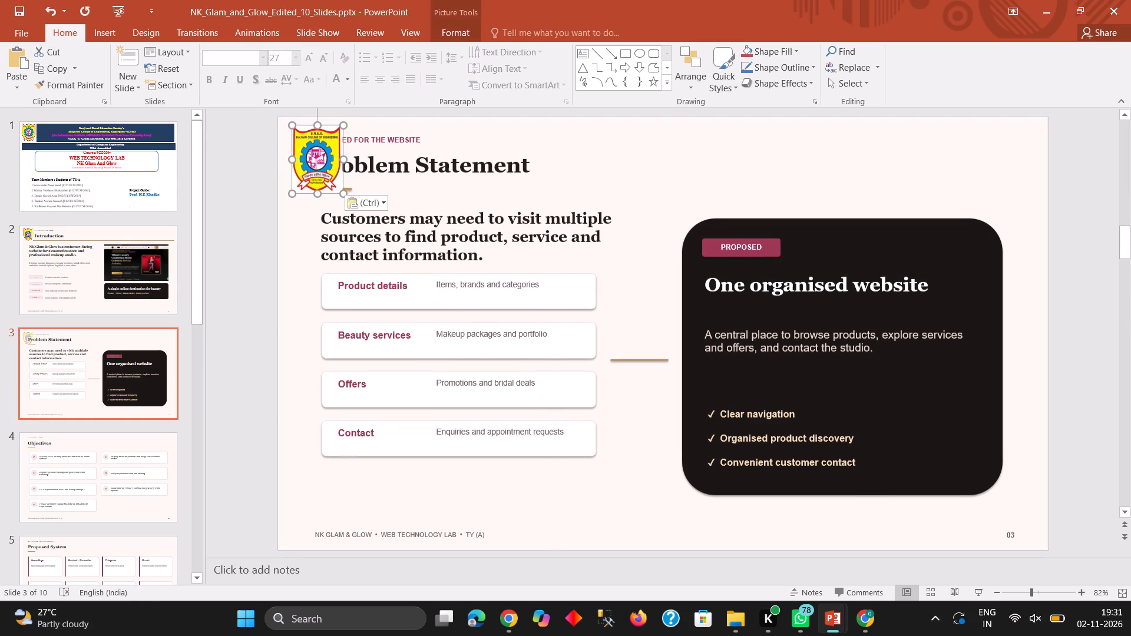
On the Problem Statement slide, move the heading and the Need for the Website label sideways, clear of the logo.
{"action": "left_click", "coordinate": [379, 154]}
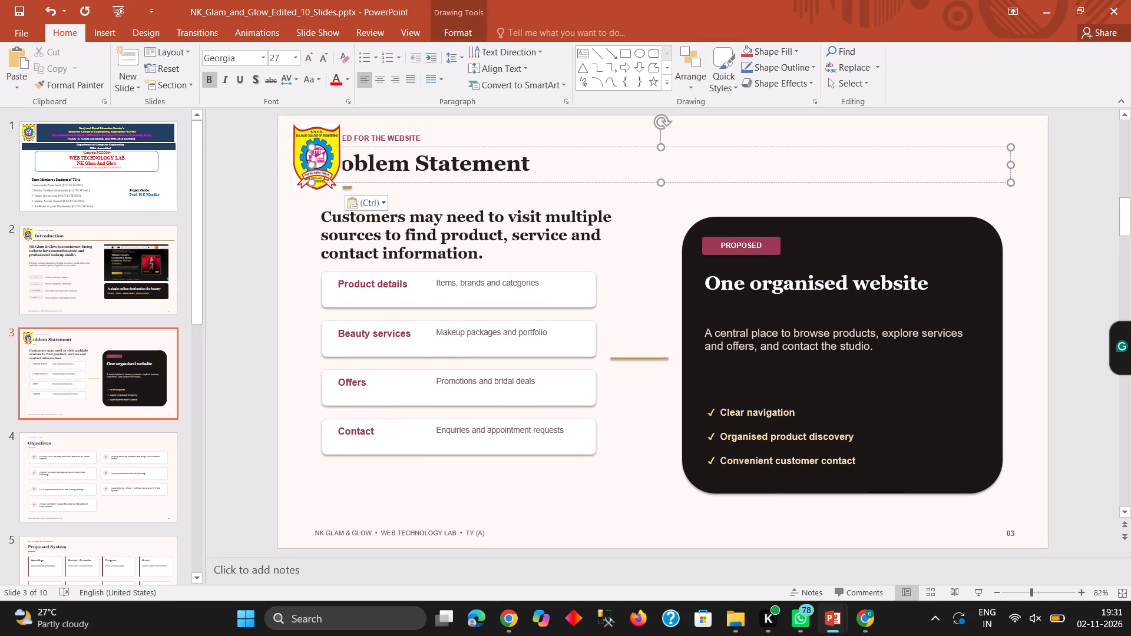
{"action": "left_click_drag", "start_coordinate": [957, 161], "coordinate": [999, 165]}
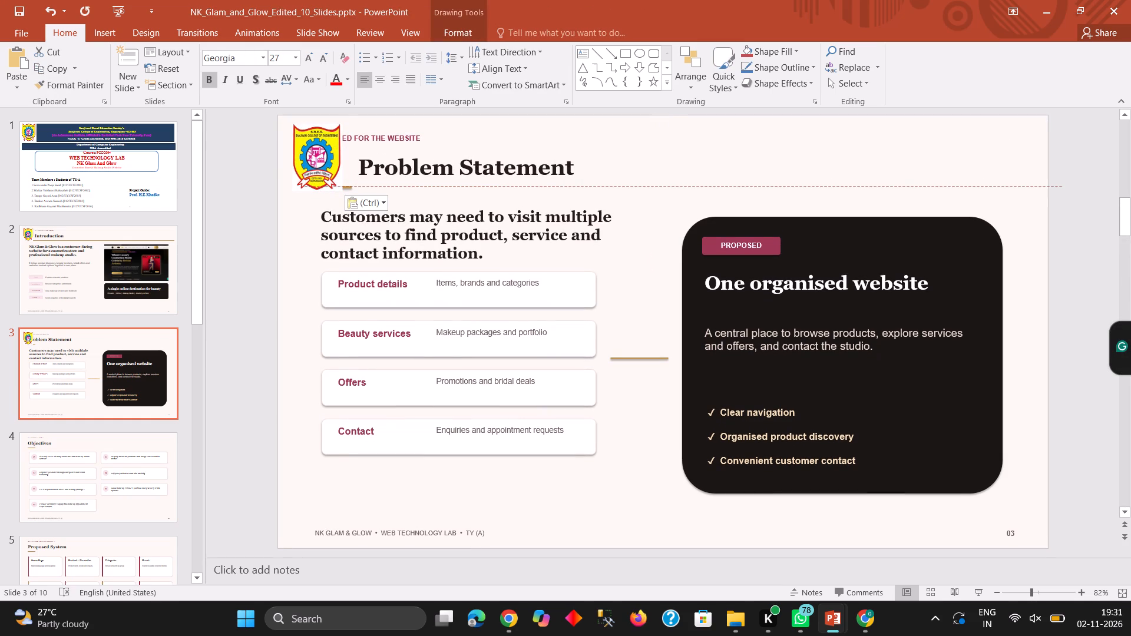
{"action": "left_click_drag", "start_coordinate": [999, 165], "coordinate": [990, 163]}
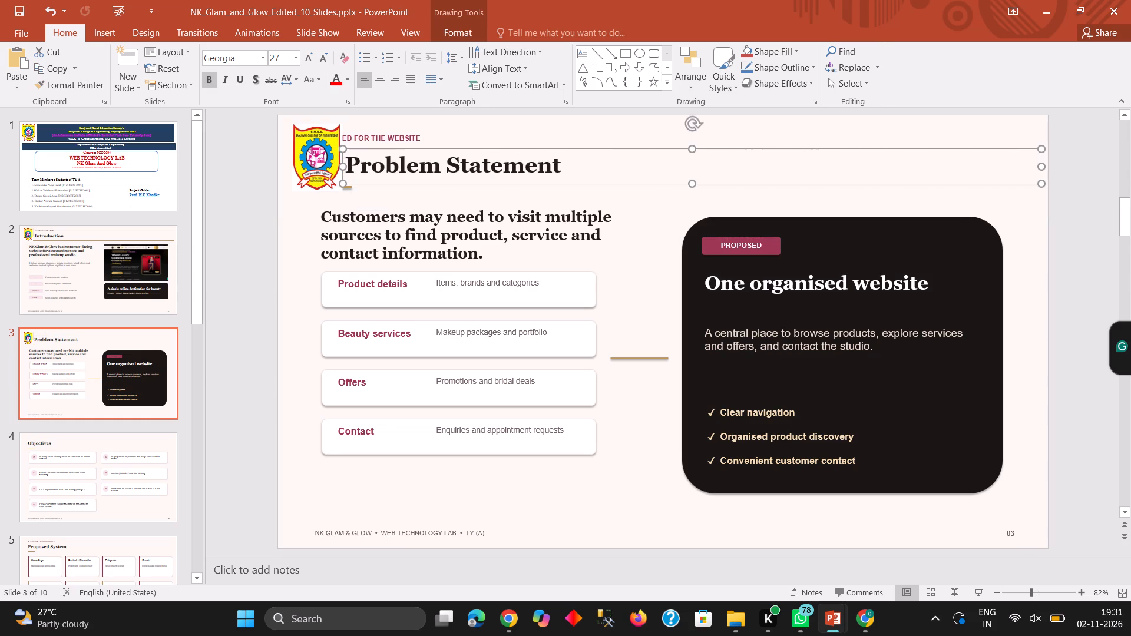
{"action": "left_click", "coordinate": [404, 134]}
{"action": "left_click_drag", "start_coordinate": [422, 143], "coordinate": [455, 143]}
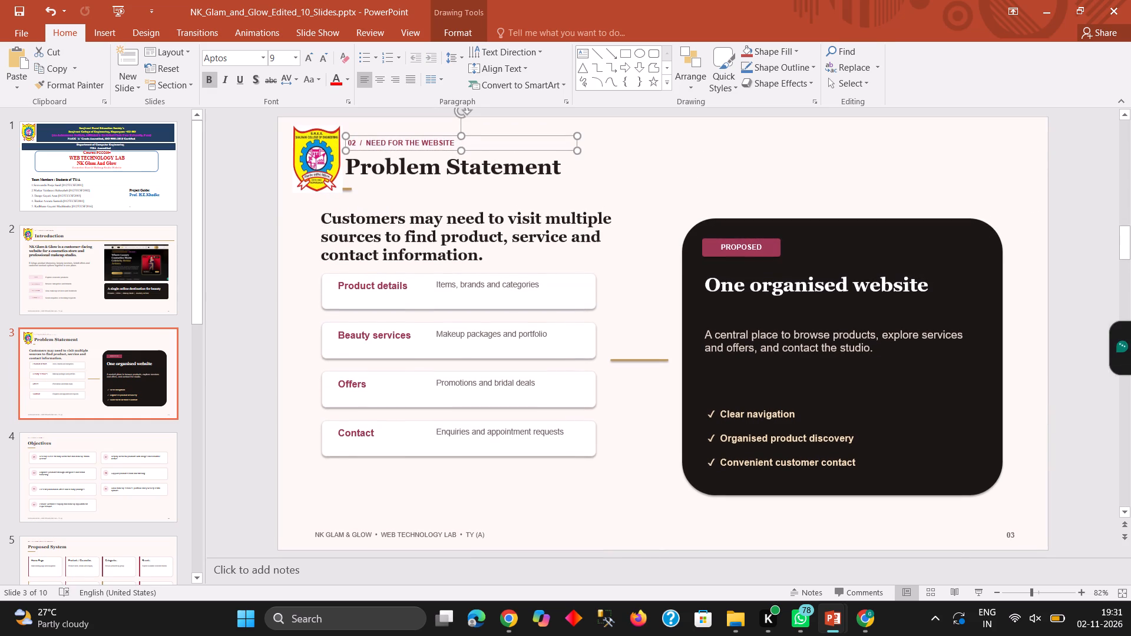
Stretch the short gold accent bar under the Problem Statement heading into a thin line reaching almost to the slide's right edge.
{"action": "left_click", "coordinate": [349, 191]}
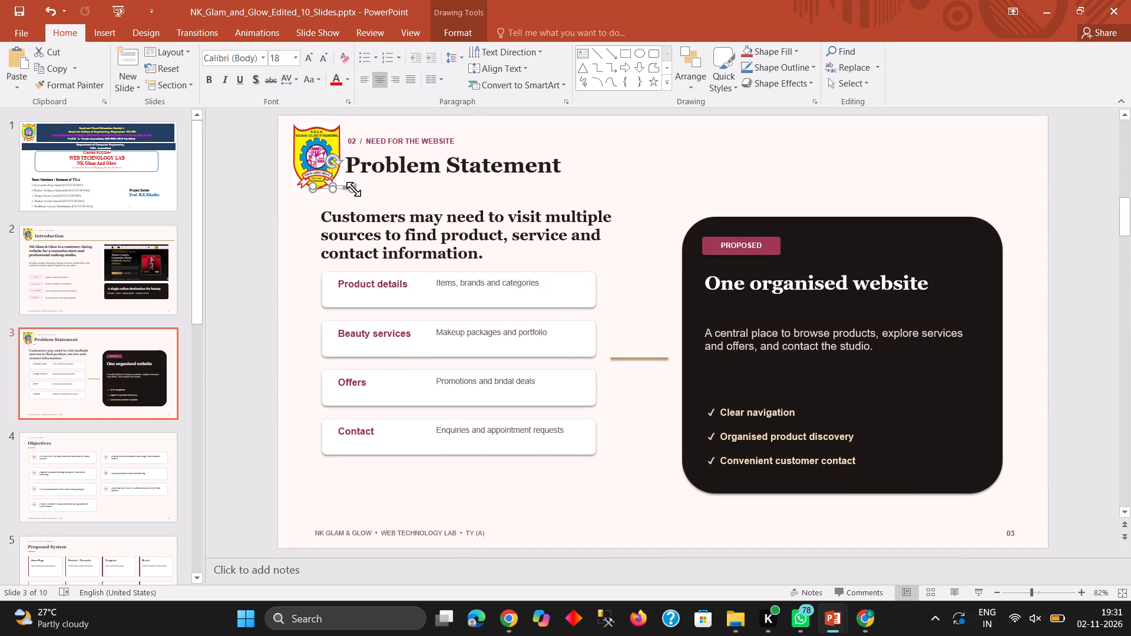
{"action": "left_click_drag", "start_coordinate": [353, 189], "coordinate": [1070, 180]}
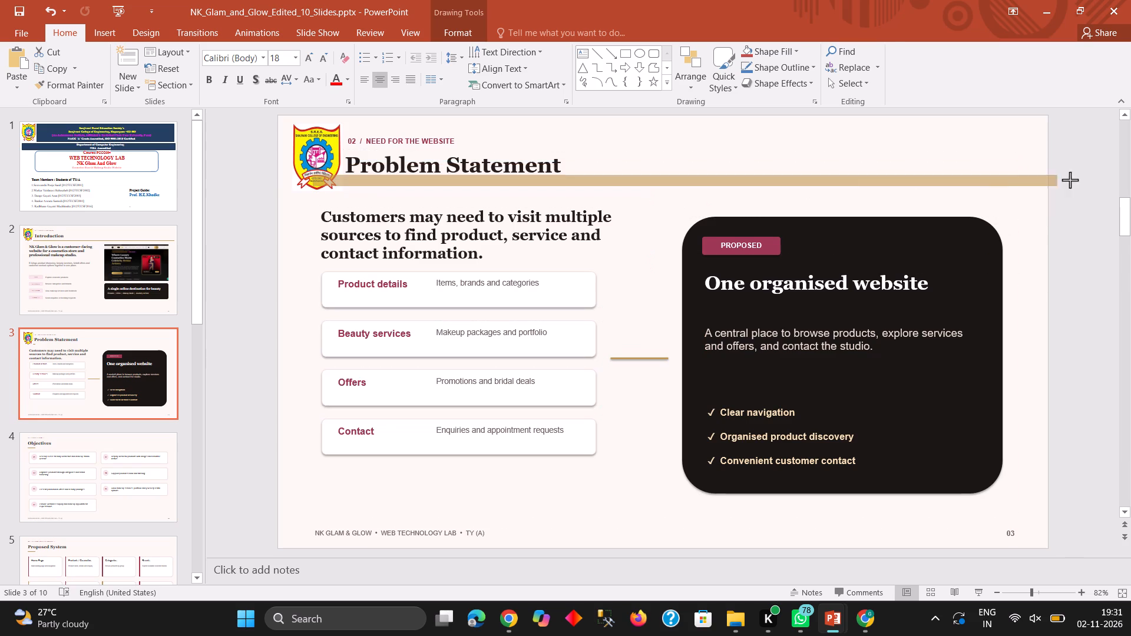
{"action": "left_click_drag", "start_coordinate": [1070, 180], "coordinate": [1039, 188]}
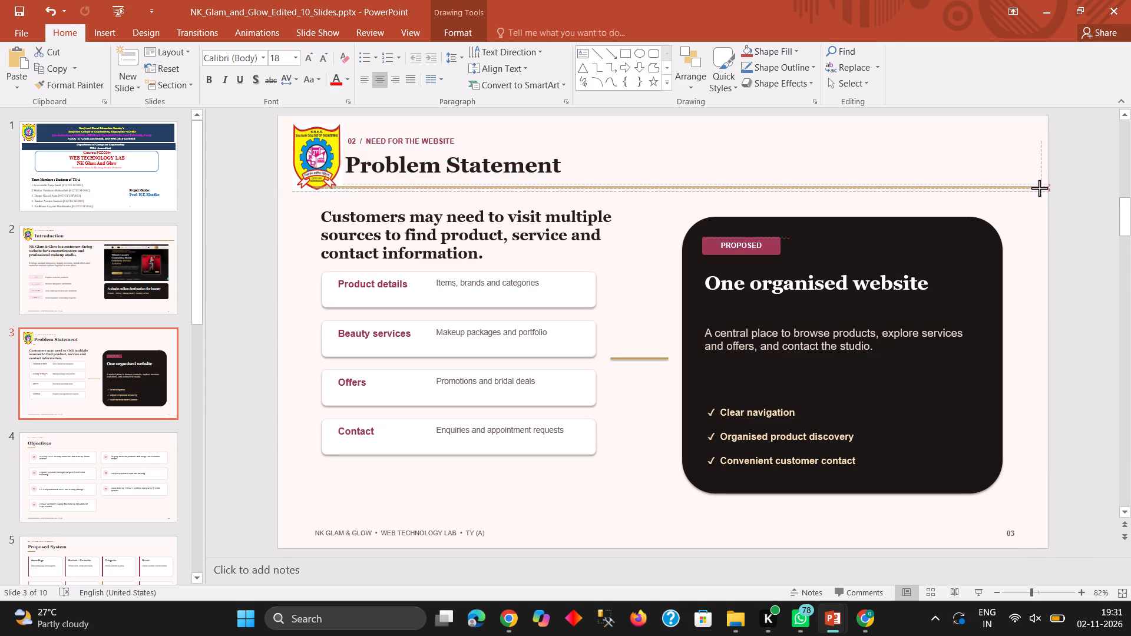
{"action": "left_click_drag", "start_coordinate": [1039, 188], "coordinate": [1041, 187]}
{"action": "left_click", "coordinate": [877, 150]}
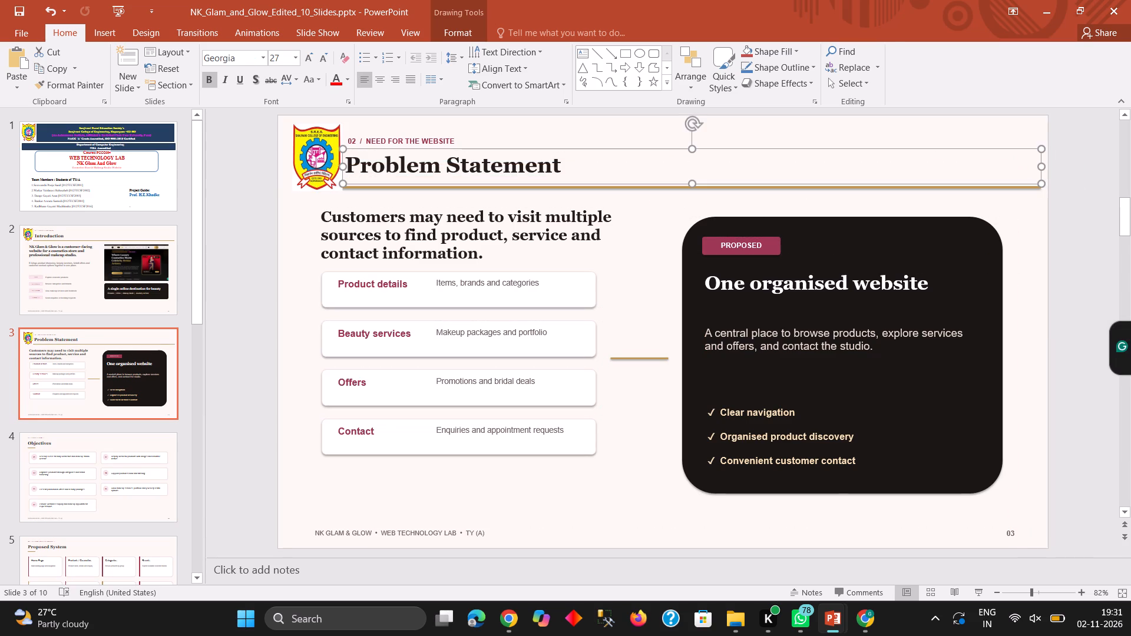
{"action": "left_click", "coordinate": [678, 344]}
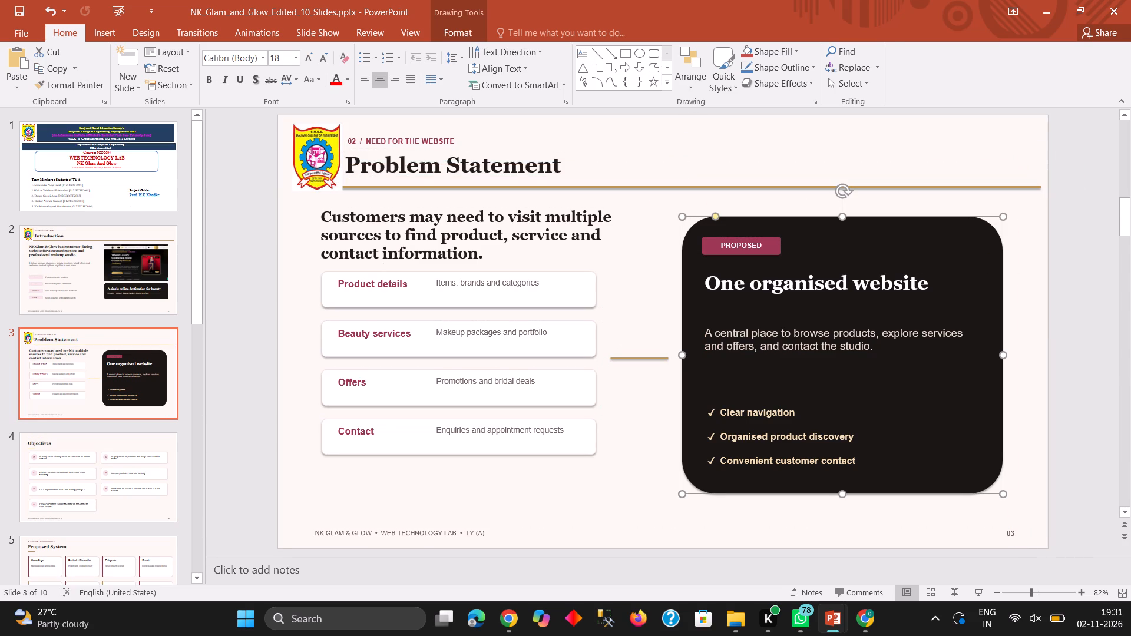
Shrink the logo on the Problem Statement slide slightly, to about 2.71 cm high and 2.03 cm wide, keeping it beside the heading.
{"action": "left_click", "coordinate": [303, 139]}
{"action": "key", "text": "shift+Down"}
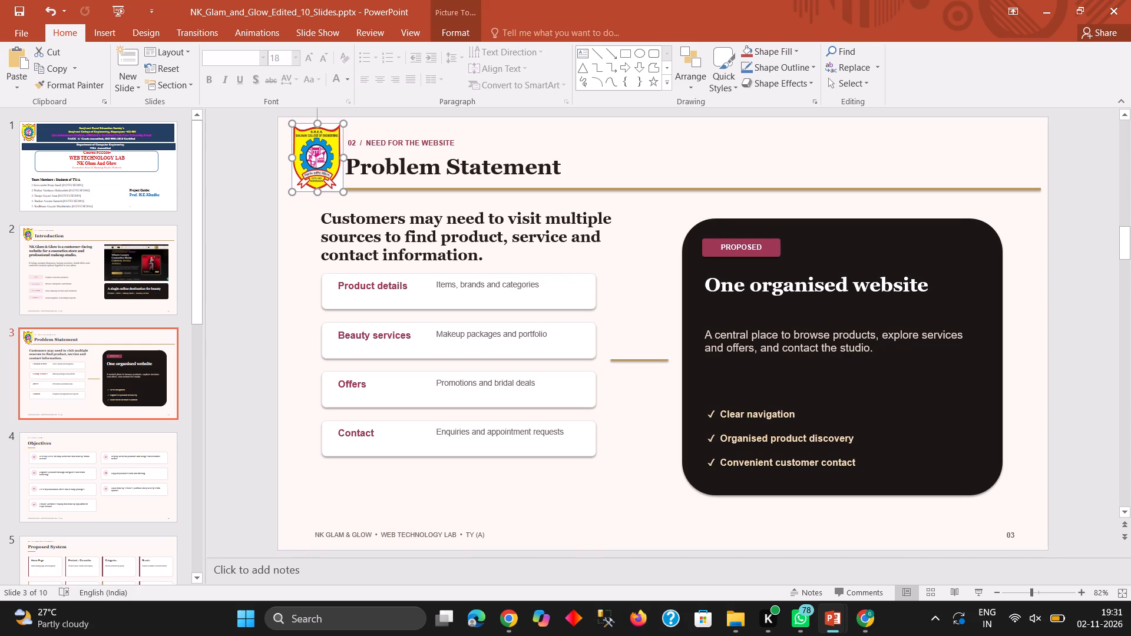
{"action": "left_click", "coordinate": [310, 142]}
{"action": "left_click_drag", "start_coordinate": [310, 142], "coordinate": [325, 165]}
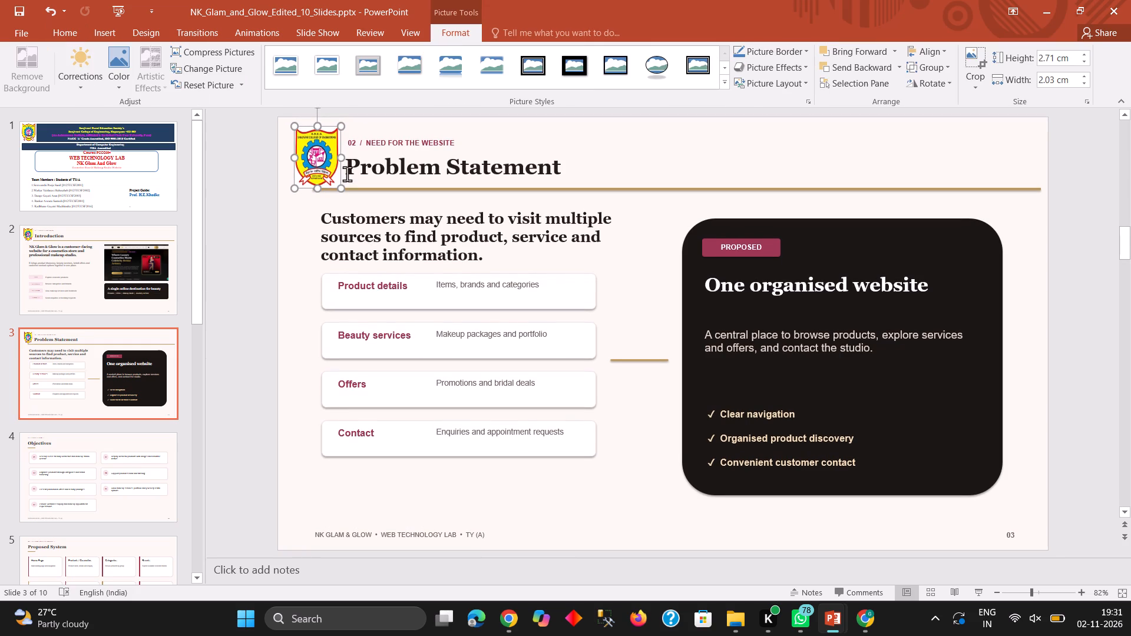
Copy the logo and the long gold header line together from the Problem Statement slide and paste them on the Objectives slide.
{"action": "left_click", "coordinate": [368, 186], "text": "shift"}
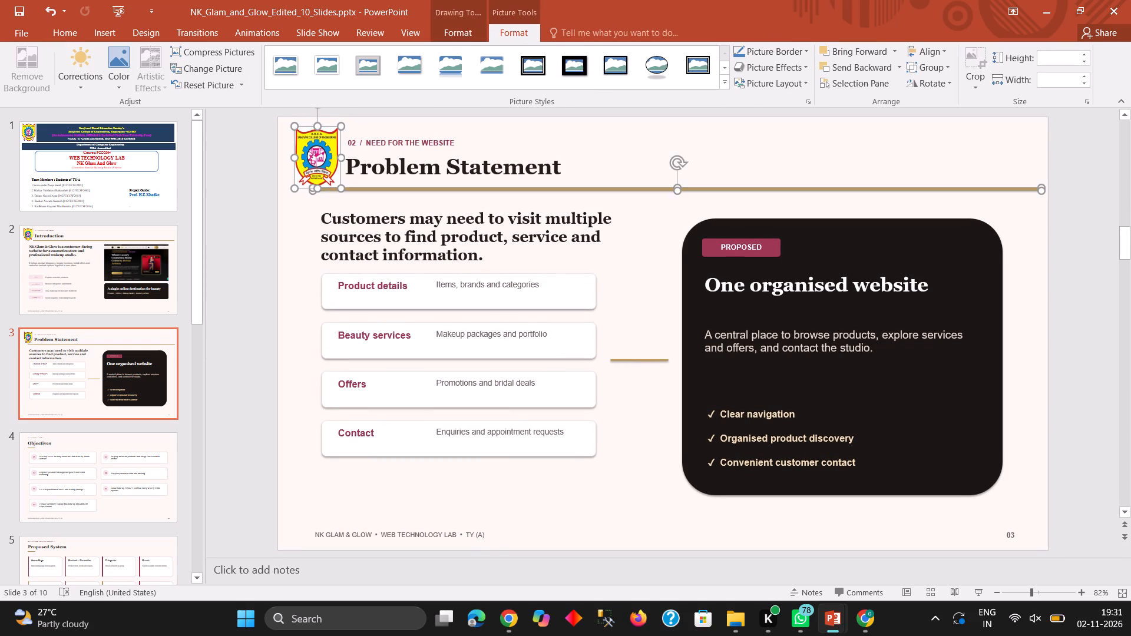
{"action": "key", "text": "ctrl+c"}
{"action": "left_click", "coordinate": [84, 450]}
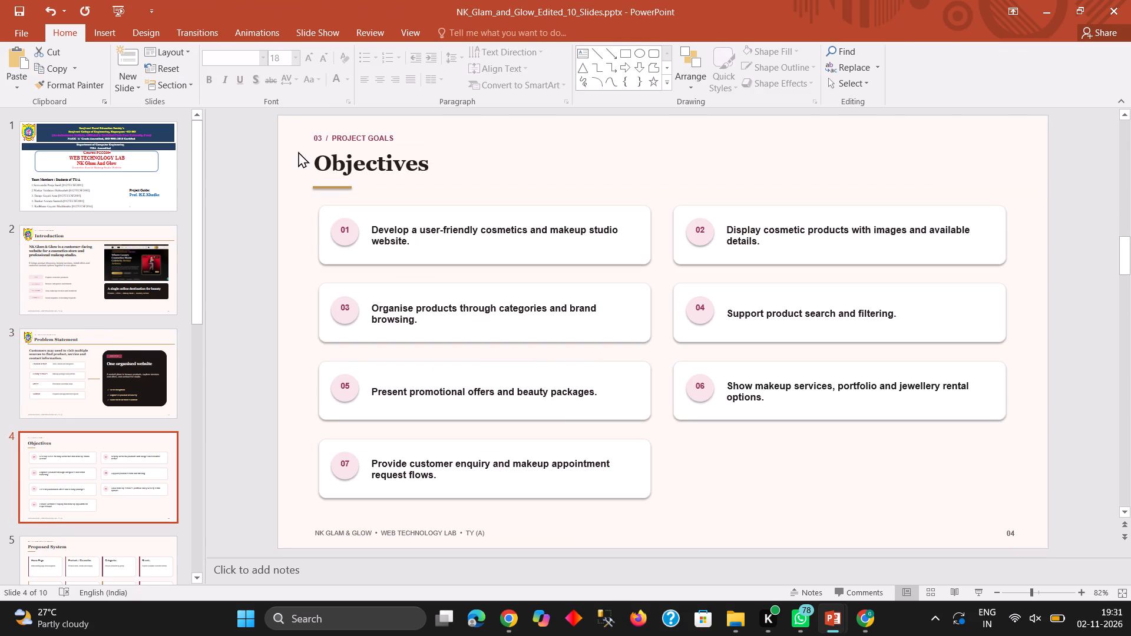
{"action": "key", "text": "ctrl+v"}
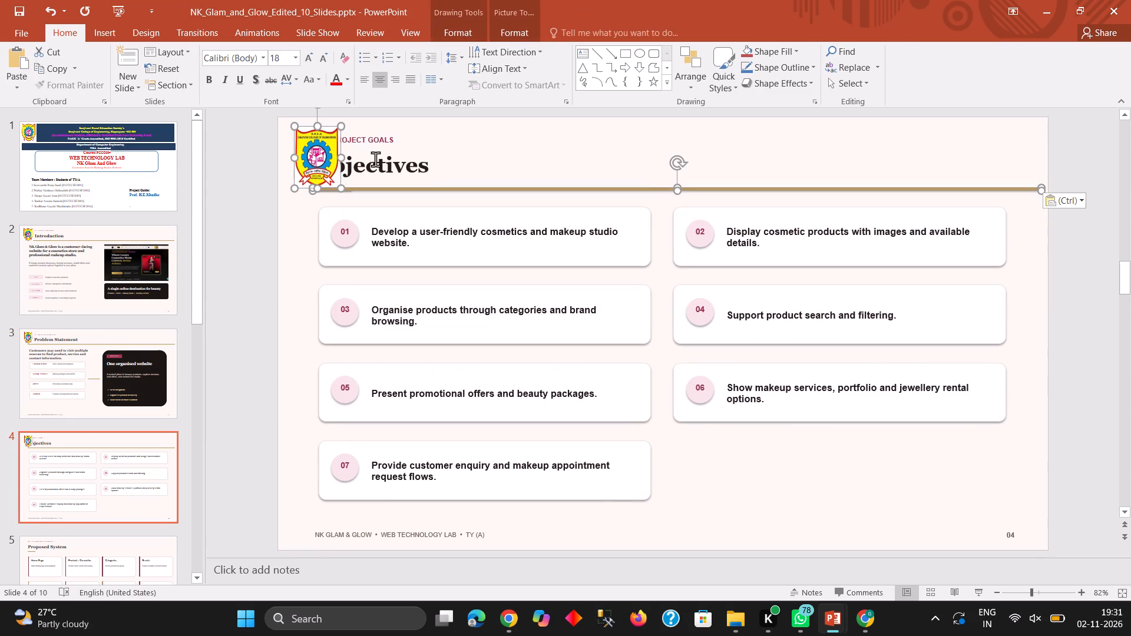
On the Objectives slide, move the heading and the Project Goals label sideways, clear of the logo.
{"action": "left_click", "coordinate": [373, 166]}
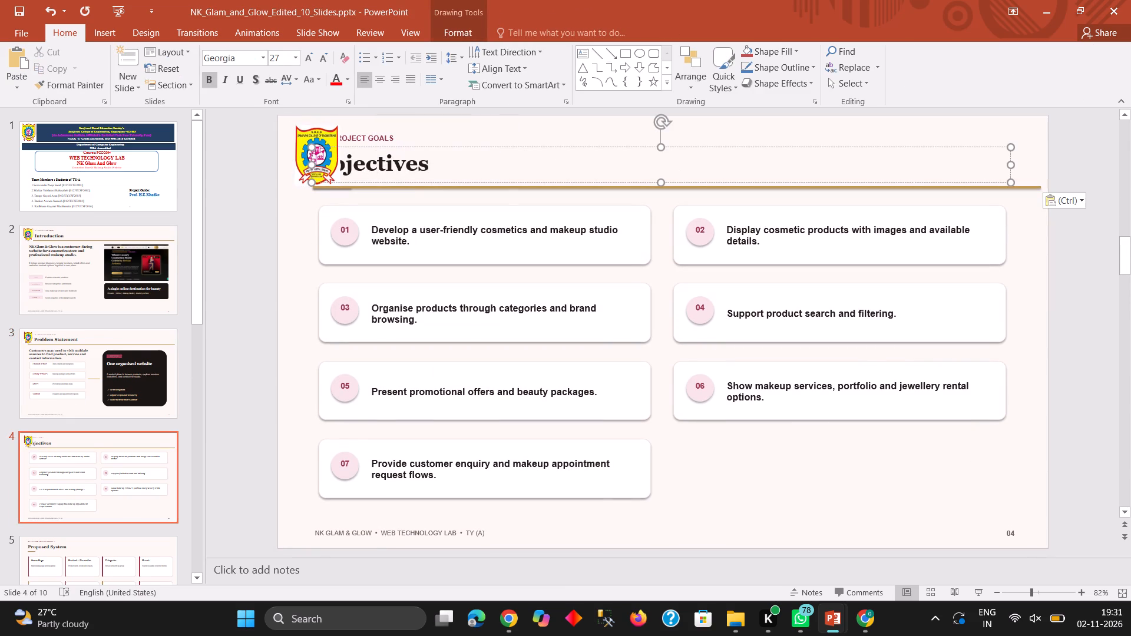
{"action": "left_click", "coordinate": [935, 164]}
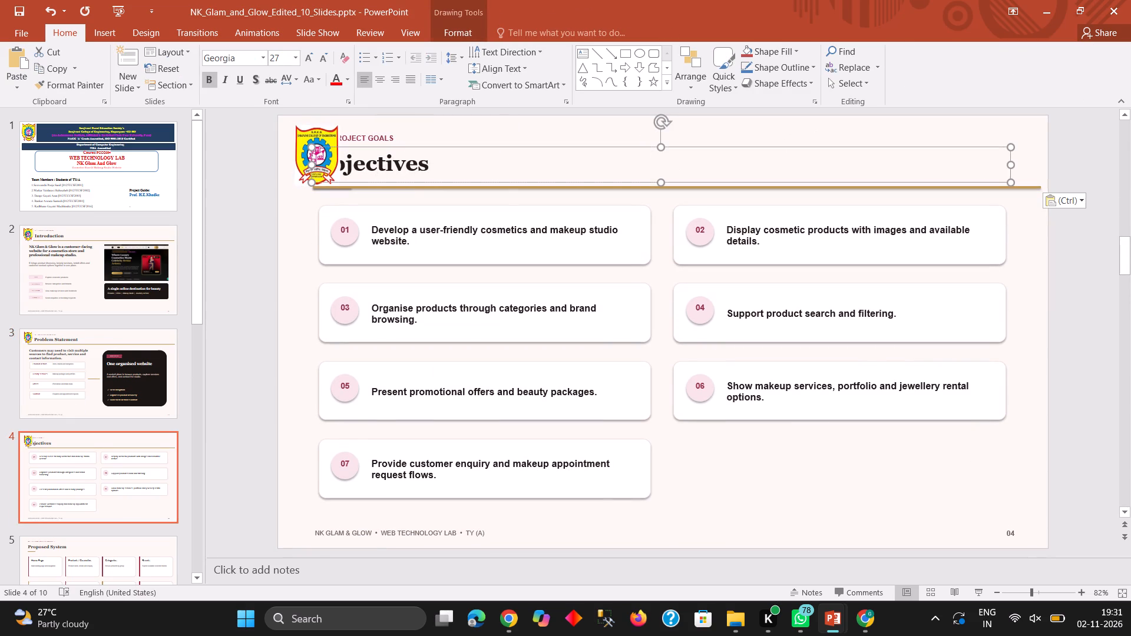
{"action": "left_click_drag", "start_coordinate": [676, 166], "coordinate": [736, 165]}
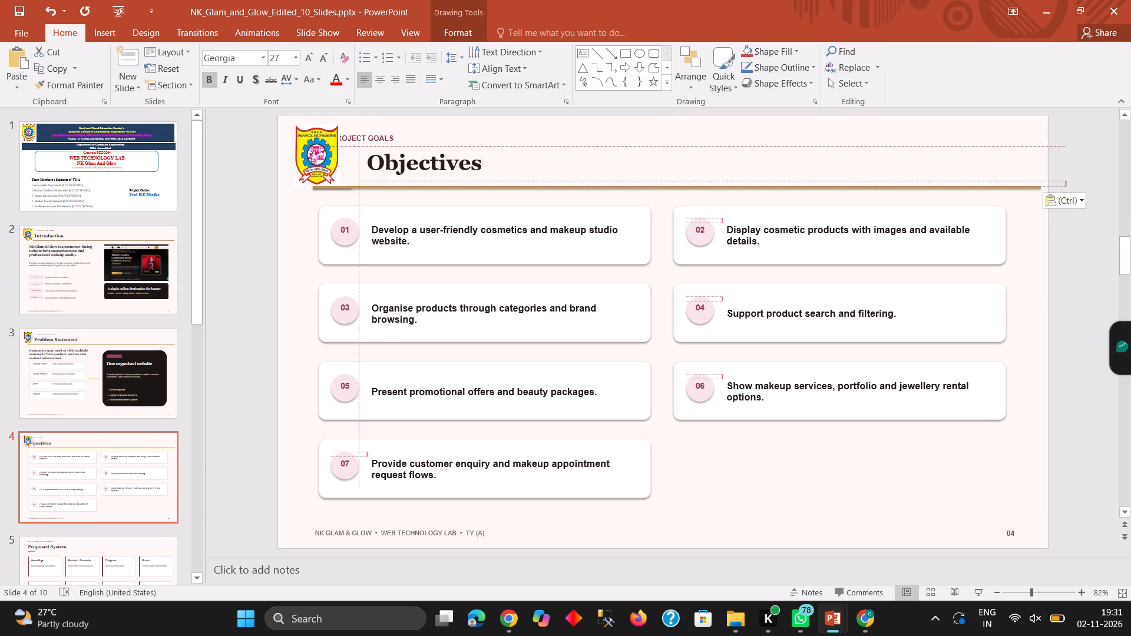
{"action": "left_click_drag", "start_coordinate": [736, 165], "coordinate": [712, 165]}
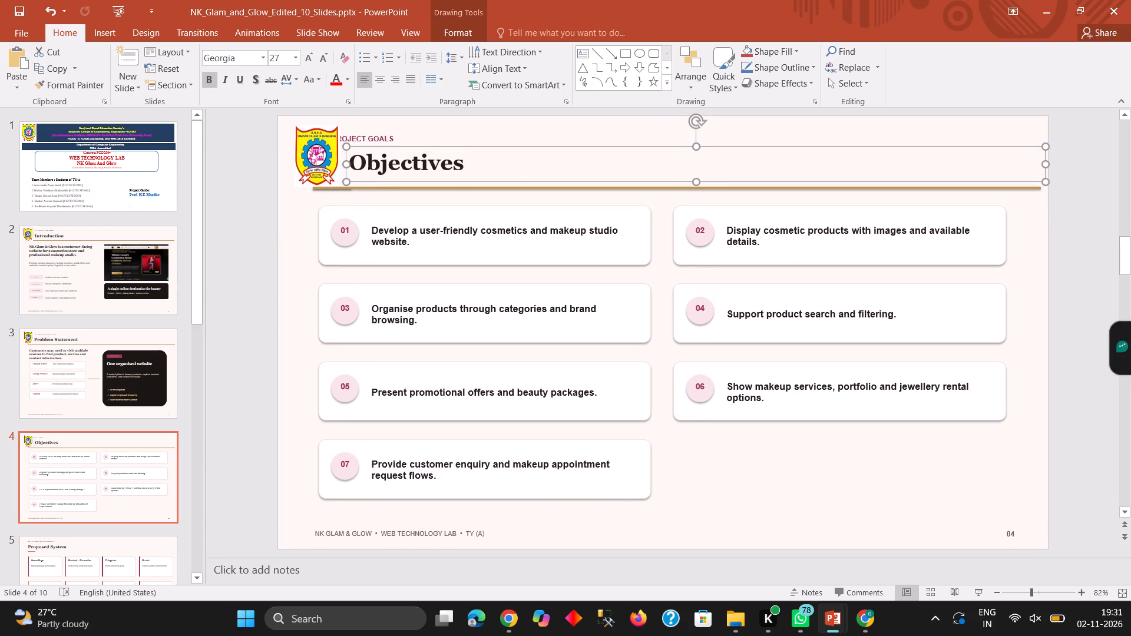
{"action": "left_click", "coordinate": [386, 140]}
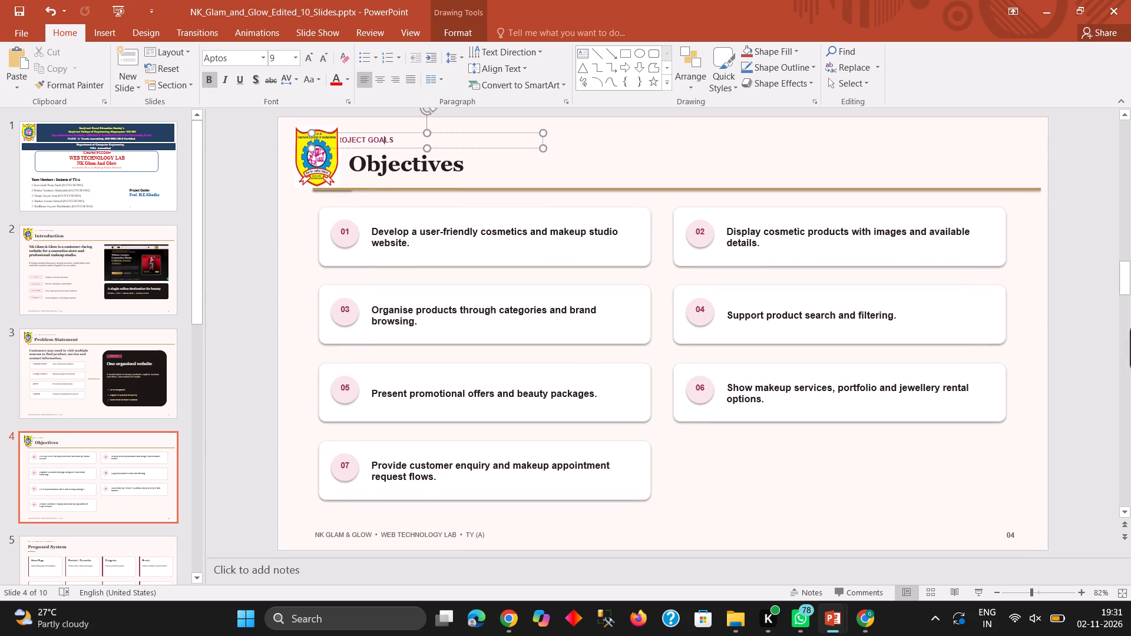
{"action": "left_click_drag", "start_coordinate": [431, 141], "coordinate": [472, 140]}
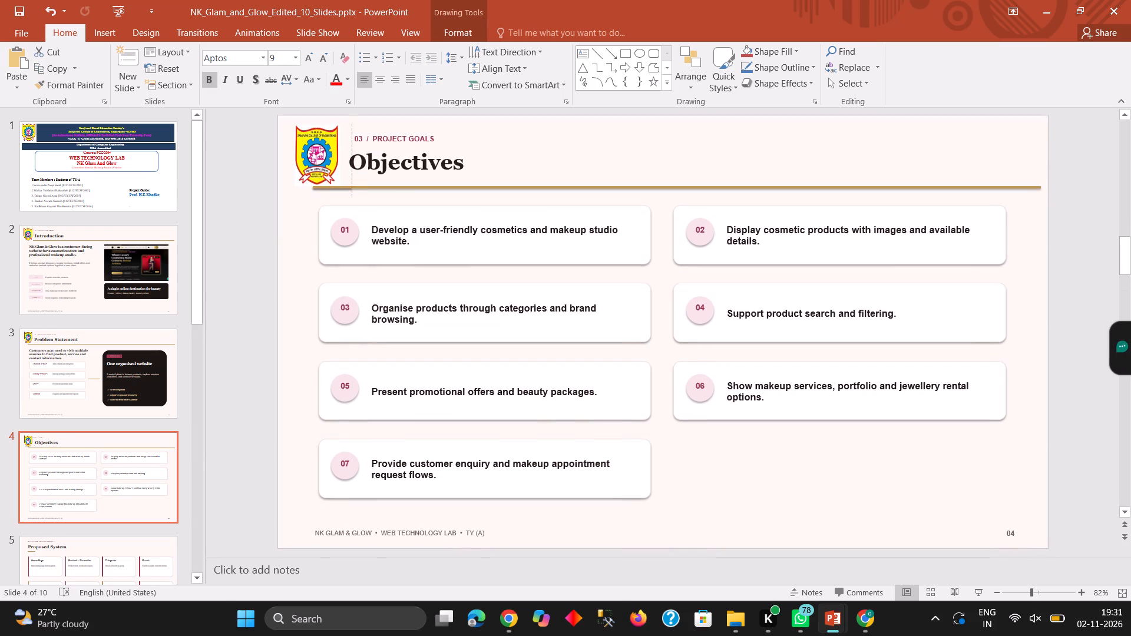
{"action": "left_click_drag", "start_coordinate": [472, 140], "coordinate": [472, 140]}
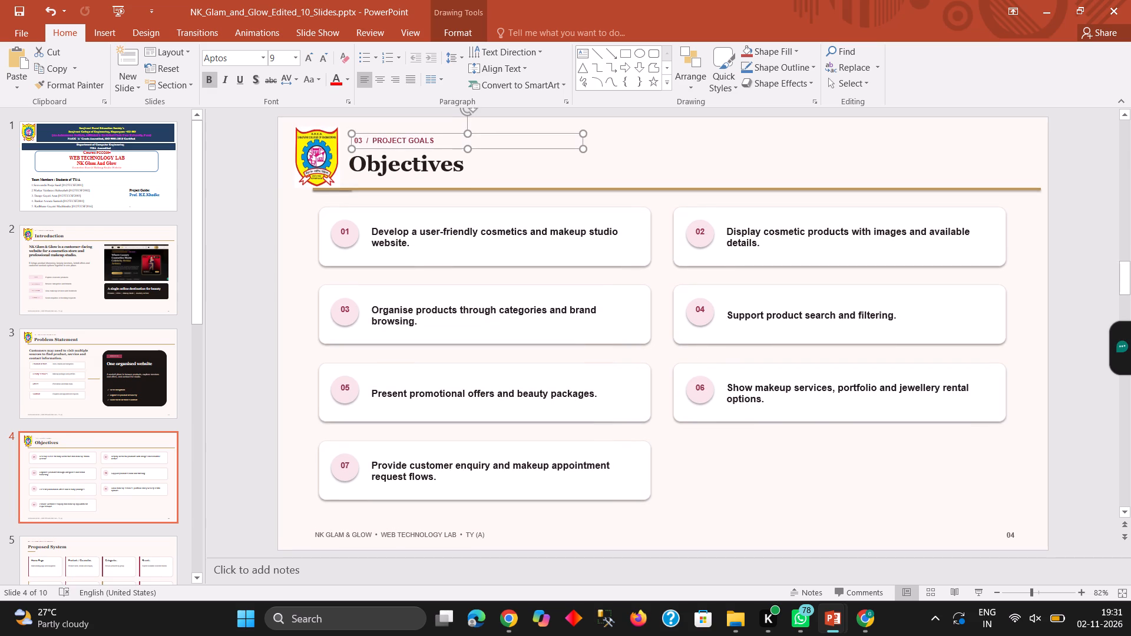
Paste the copied logo and gold header line on the Proposed System slide.
{"action": "scroll", "coordinate": [113, 442], "scroll_direction": "down", "scroll_amount": 1}
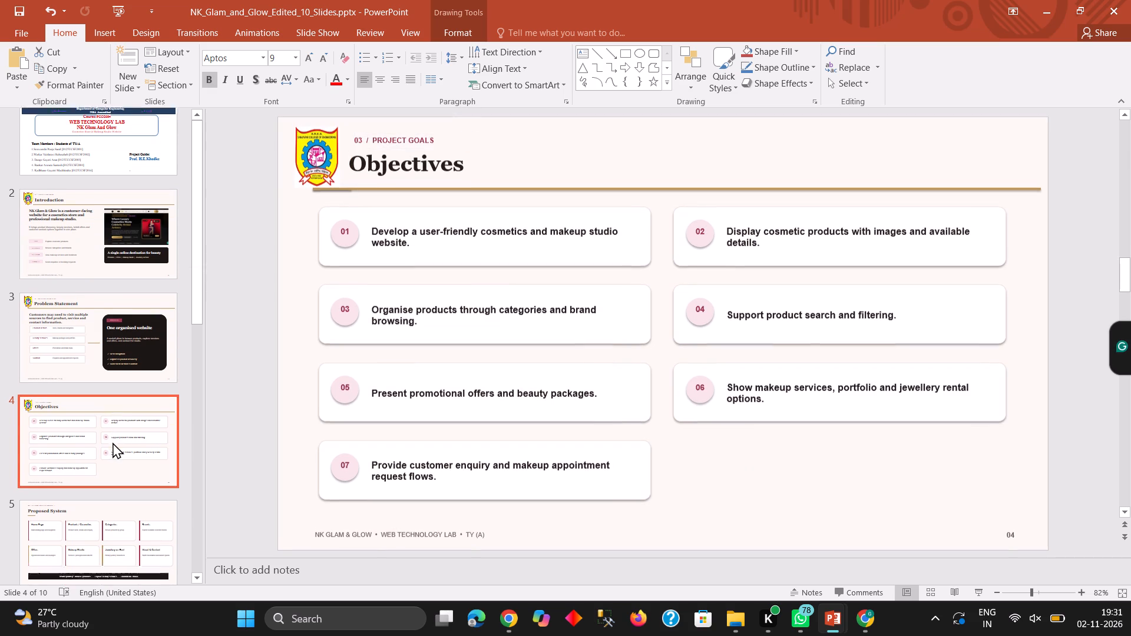
{"action": "scroll", "coordinate": [113, 442], "scroll_direction": "down", "scroll_amount": 1}
{"action": "left_click", "coordinate": [134, 399]}
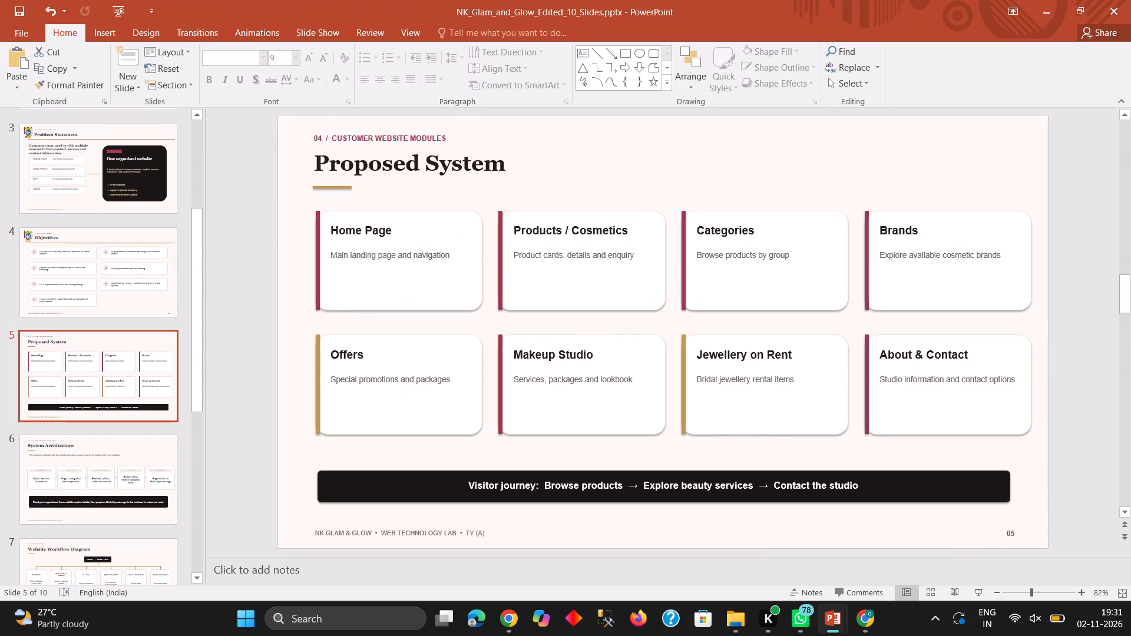
{"action": "left_click", "coordinate": [292, 154]}
{"action": "left_click", "coordinate": [300, 151]}
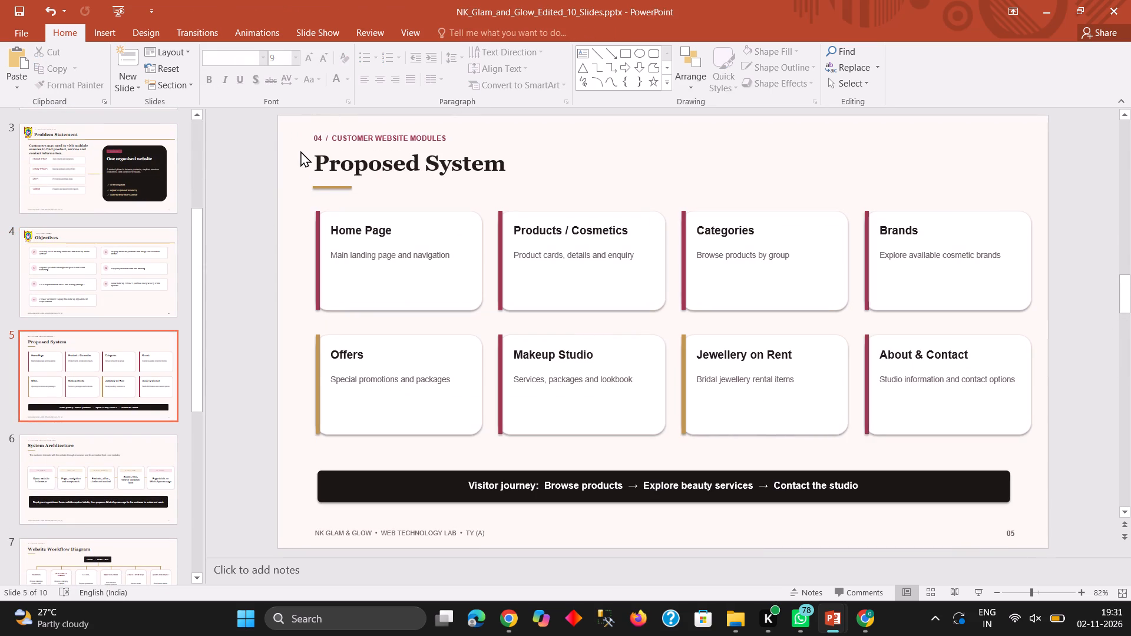
{"action": "key", "text": "ctrl+v"}
On the Proposed System slide, move the heading and the Customer Website Modules label sideways, clear of the logo.
{"action": "left_click", "coordinate": [415, 161]}
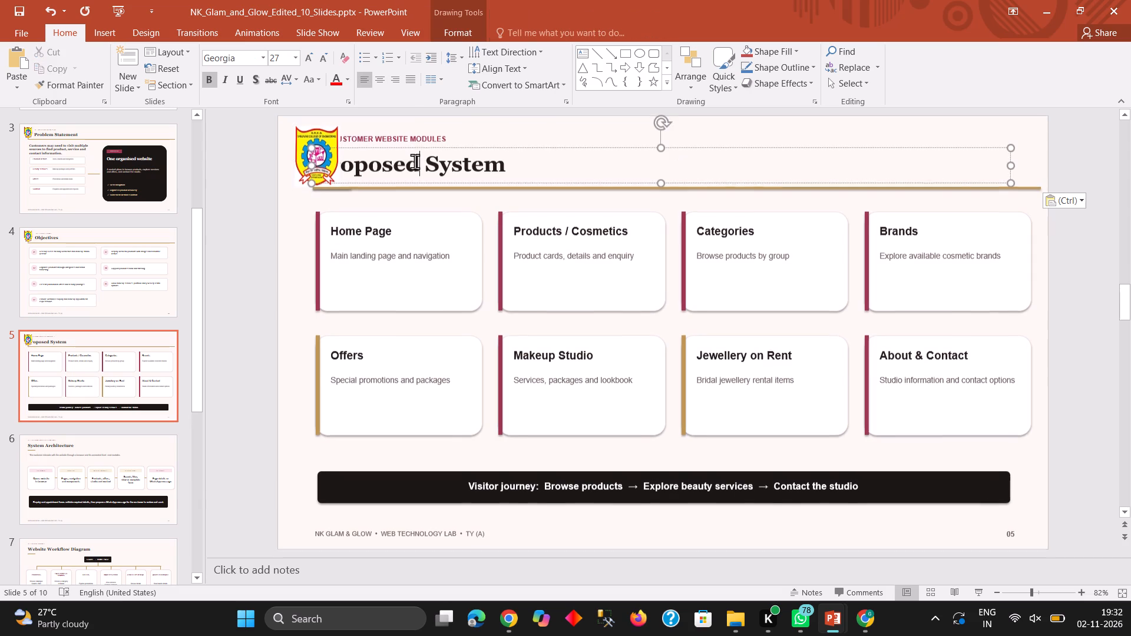
{"action": "left_click_drag", "start_coordinate": [629, 184], "coordinate": [668, 187]}
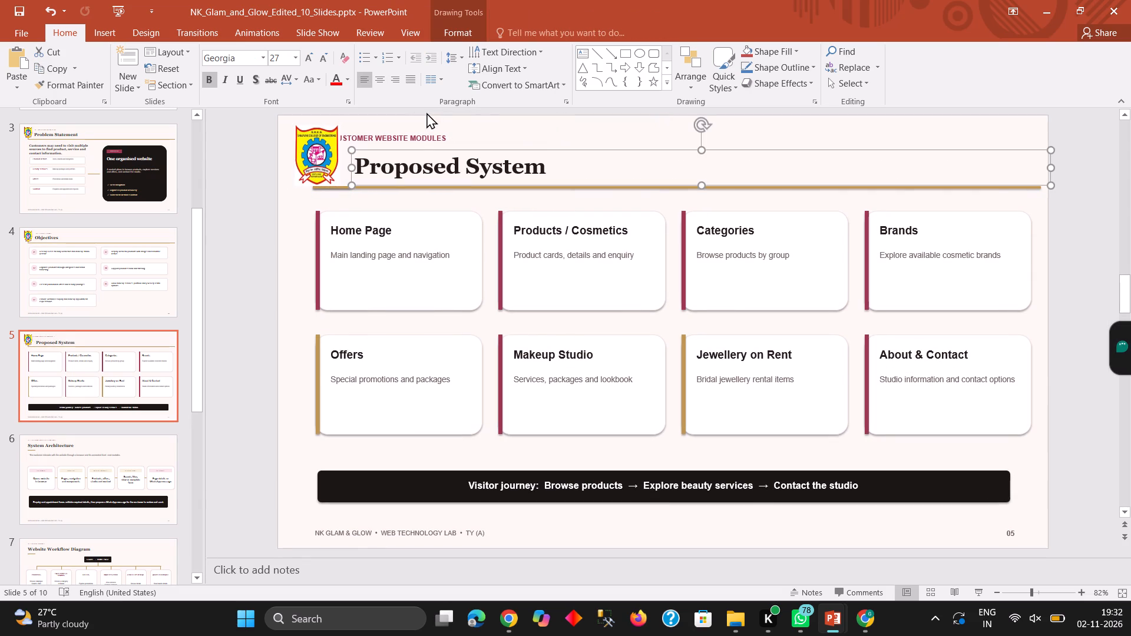
{"action": "left_click", "coordinate": [424, 137]}
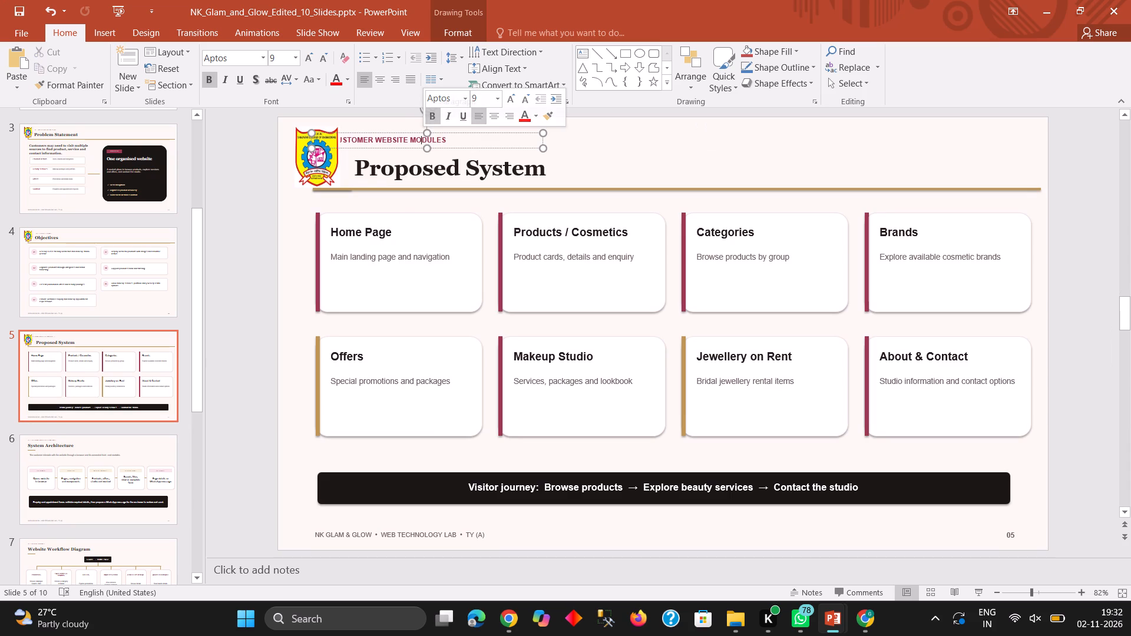
{"action": "left_click_drag", "start_coordinate": [432, 148], "coordinate": [469, 148]}
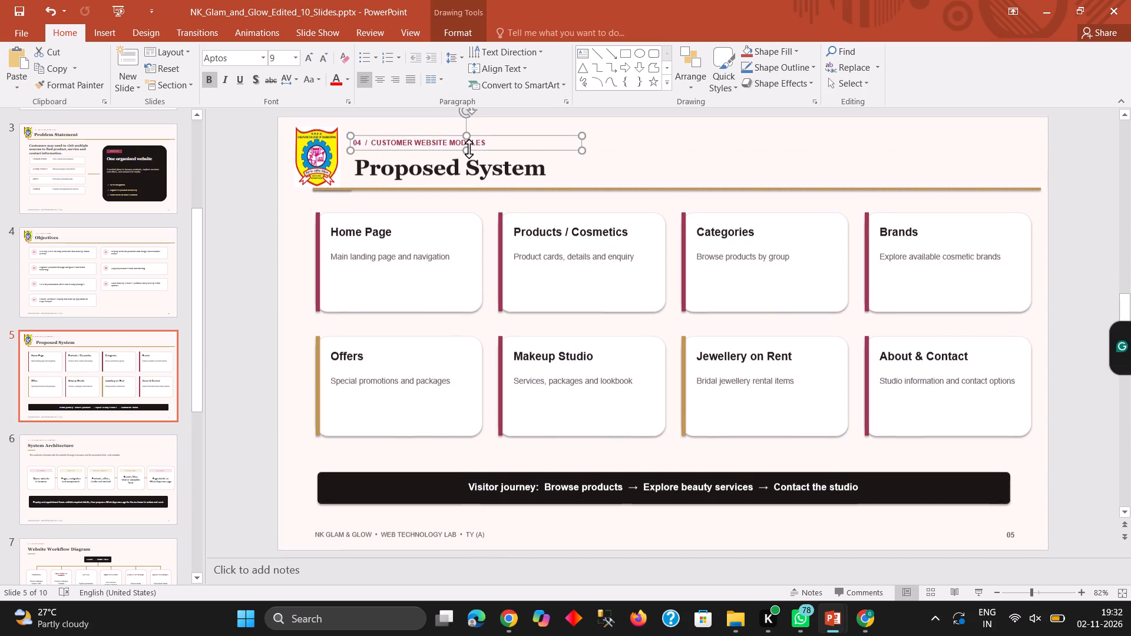
On the System Architecture slide, move the heading and the Customer Website Flow Only label sideways to make room for the logo.
{"action": "left_click", "coordinate": [133, 465]}
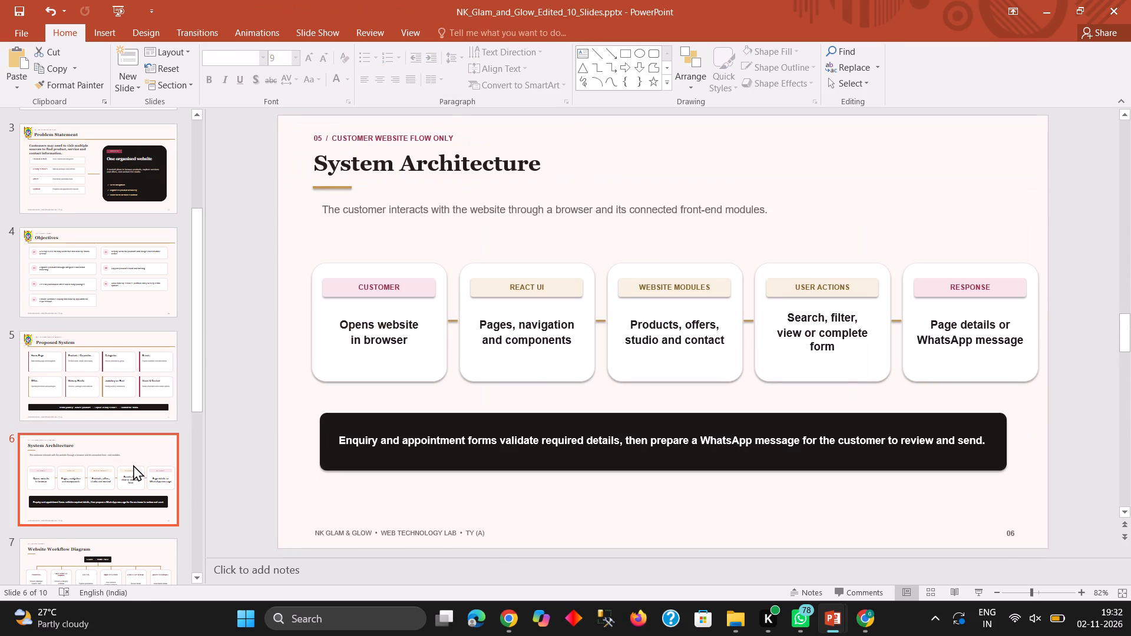
{"action": "left_click", "coordinate": [319, 155]}
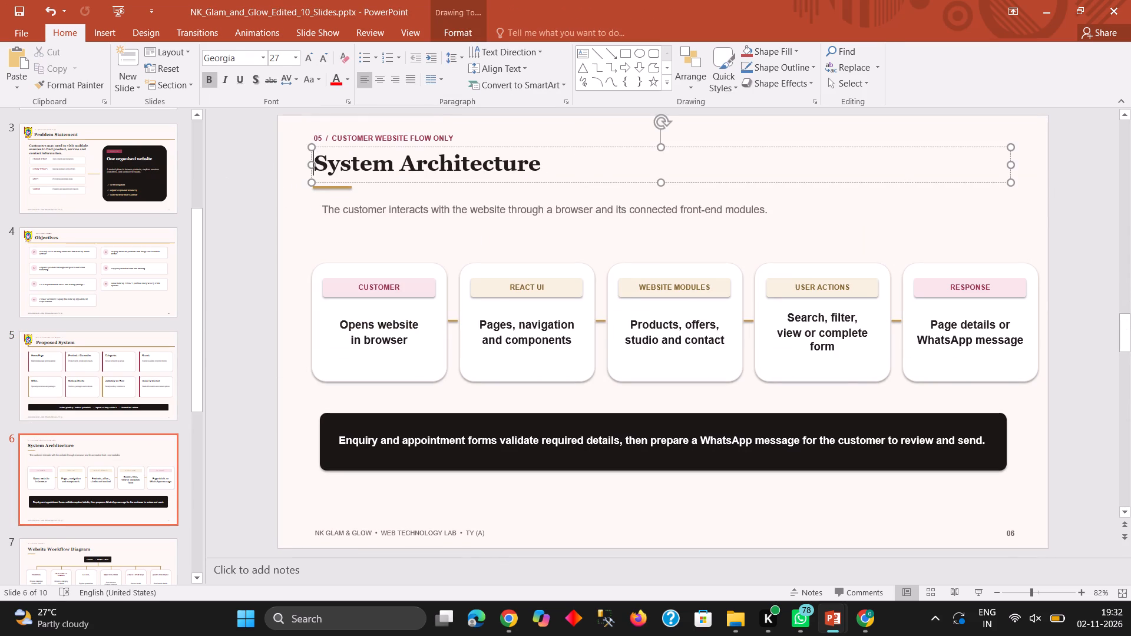
{"action": "left_click_drag", "start_coordinate": [620, 168], "coordinate": [645, 170]}
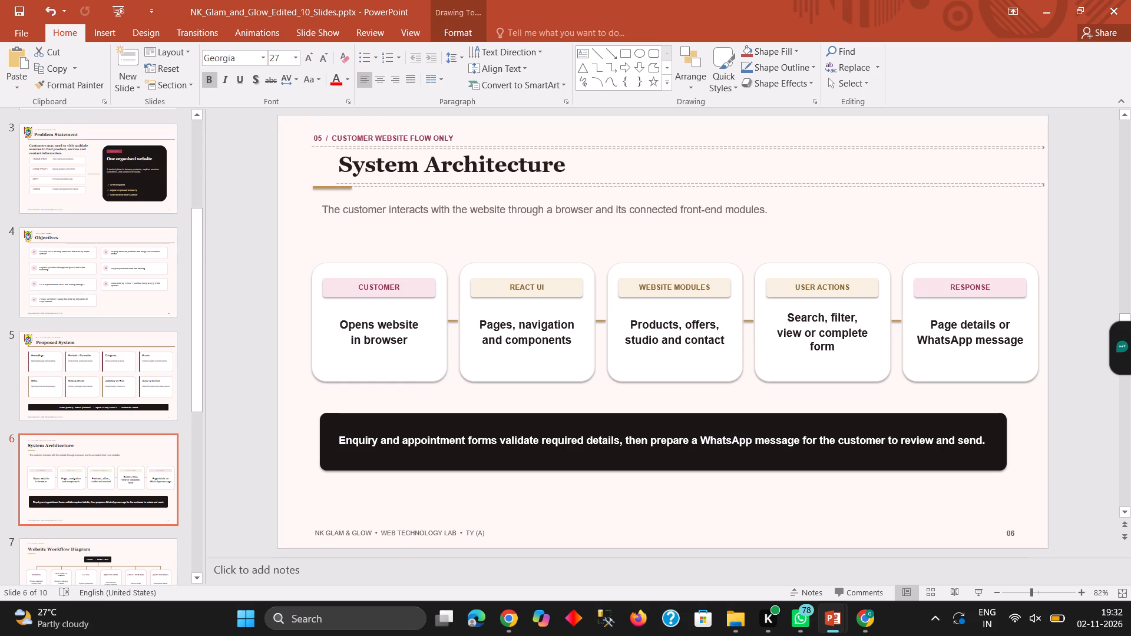
{"action": "left_click_drag", "start_coordinate": [645, 170], "coordinate": [646, 169]}
{"action": "left_click", "coordinate": [406, 137]}
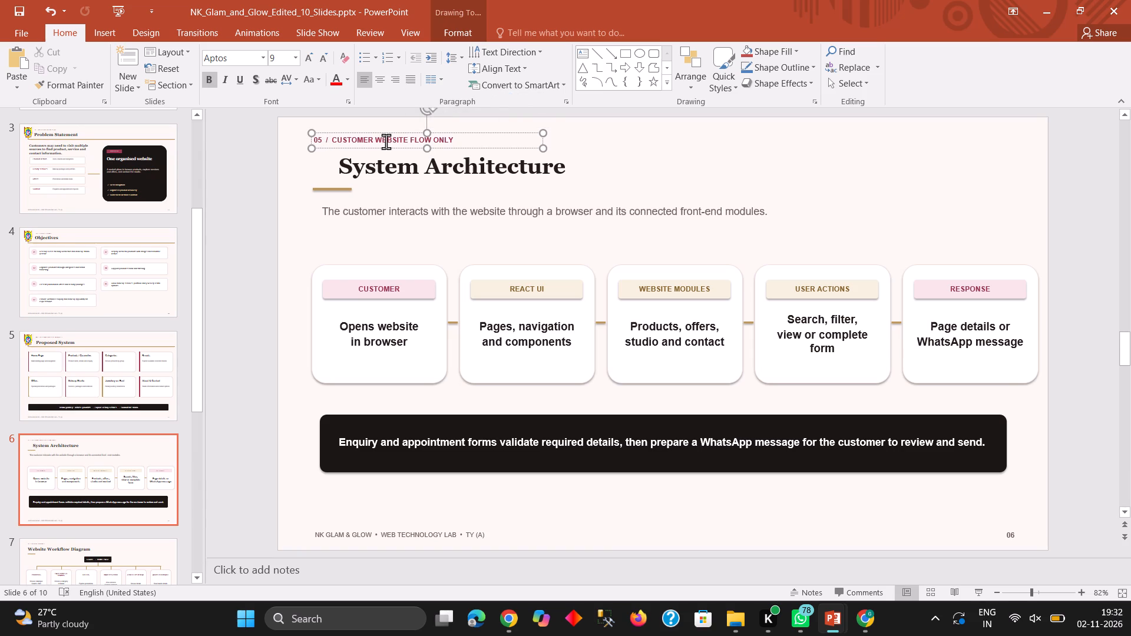
{"action": "left_click_drag", "start_coordinate": [318, 144], "coordinate": [372, 144]}
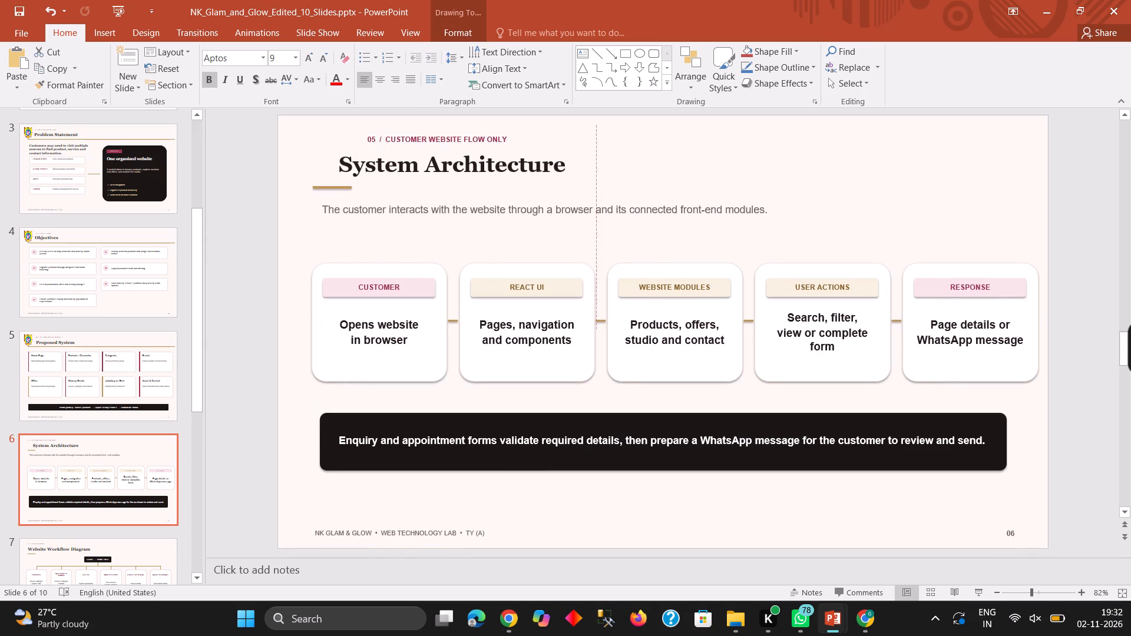
{"action": "left_click_drag", "start_coordinate": [372, 144], "coordinate": [345, 147]}
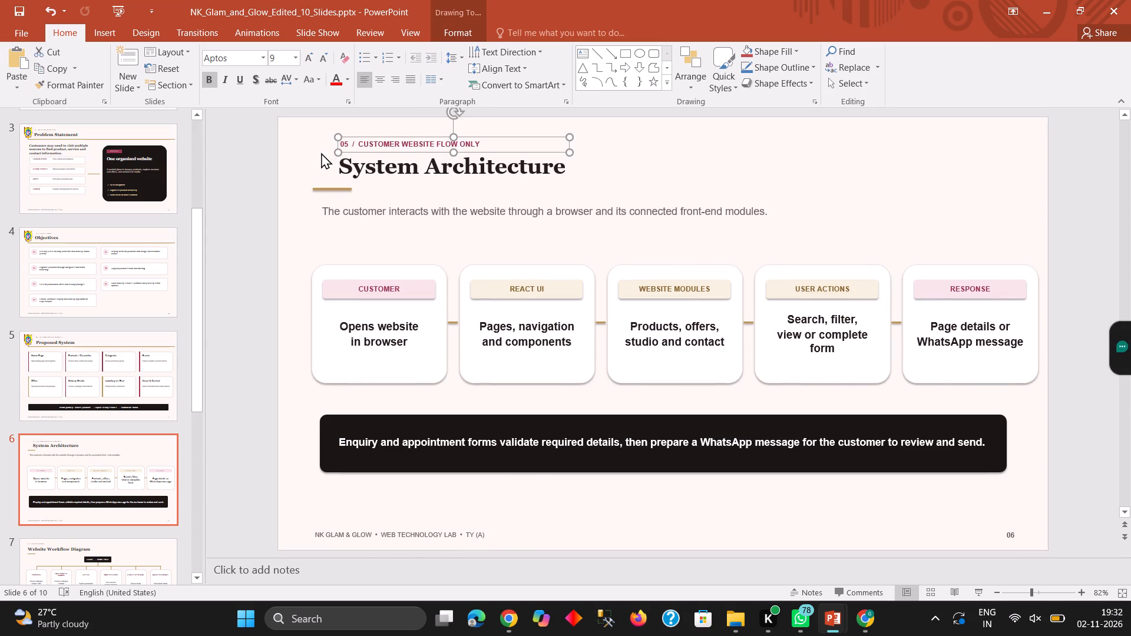
Paste the copied logo and gold header line on the System Architecture slide, shift them slightly away from the heading and widen them a little.
{"action": "key", "text": "ctrl+v"}
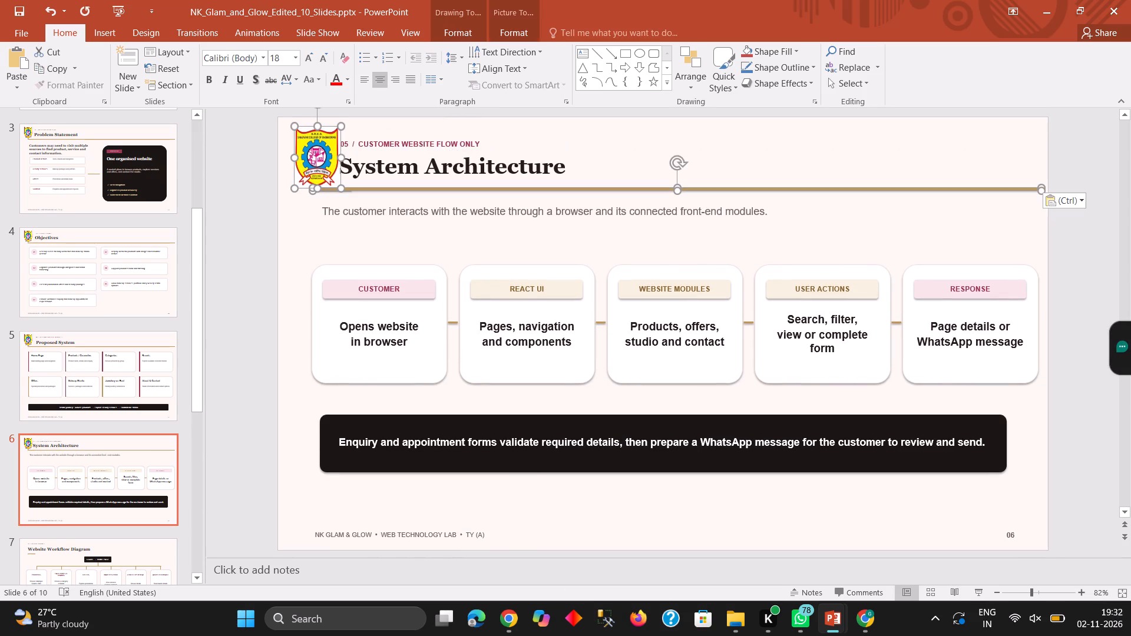
{"action": "left_click_drag", "start_coordinate": [314, 151], "coordinate": [307, 151]}
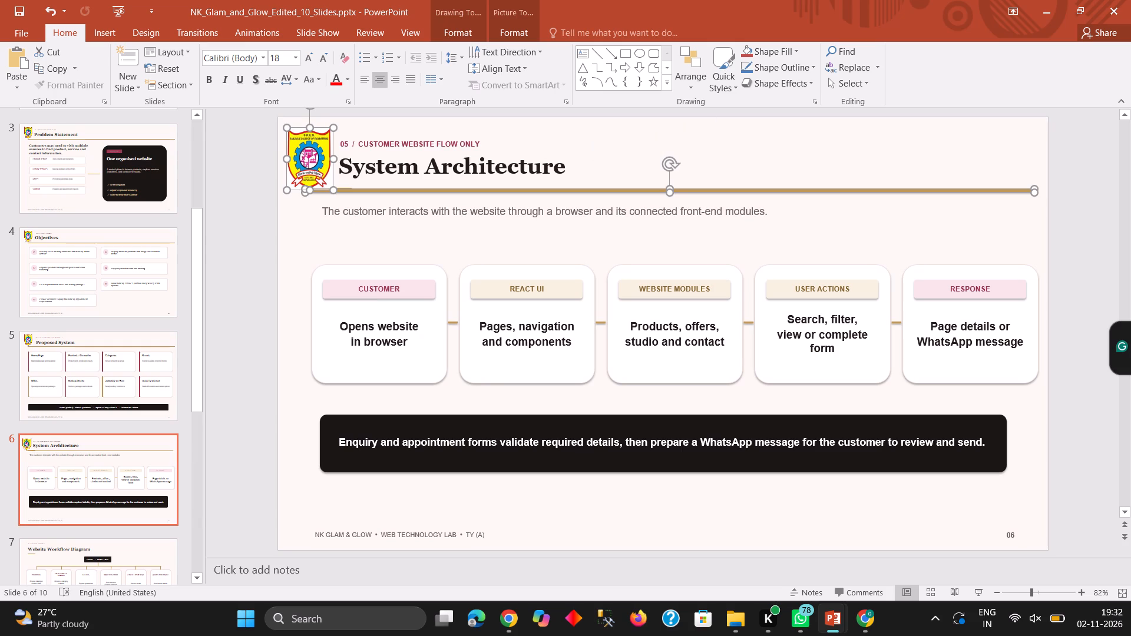
{"action": "left_click", "coordinate": [334, 161]}
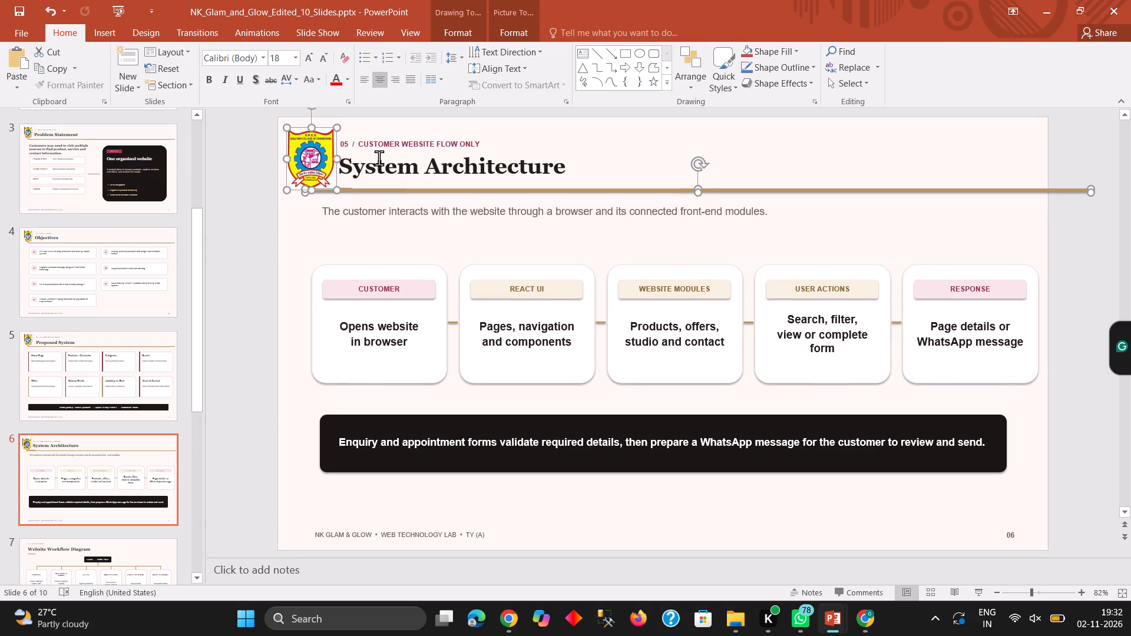
Nudge the System Architecture heading slightly farther from the logo.
{"action": "left_click", "coordinate": [379, 158]}
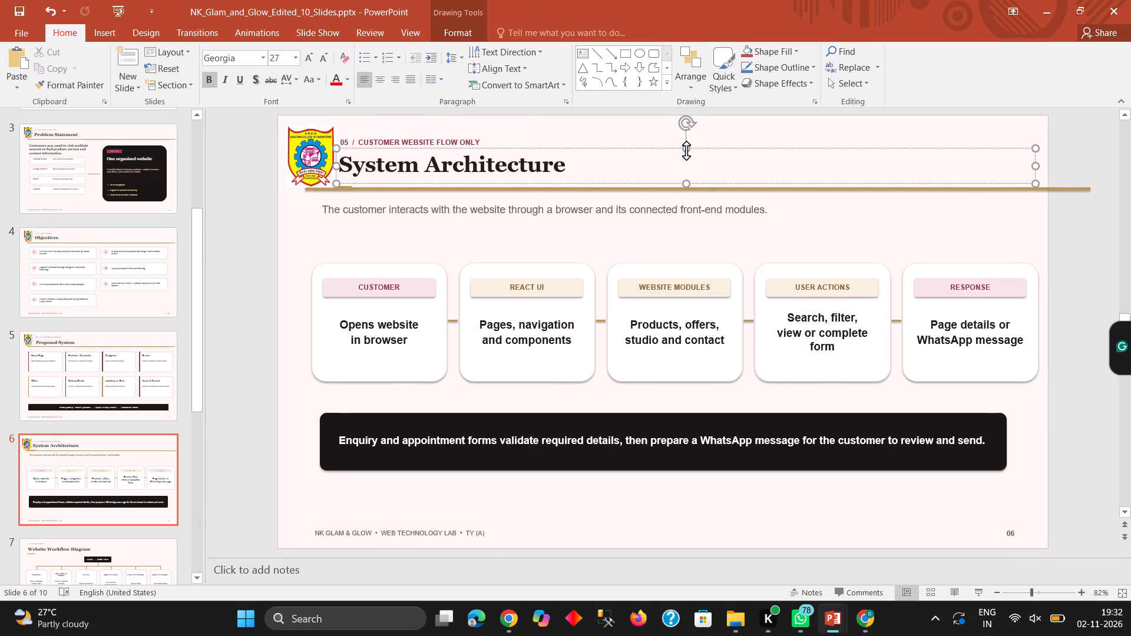
{"action": "left_click", "coordinate": [690, 153]}
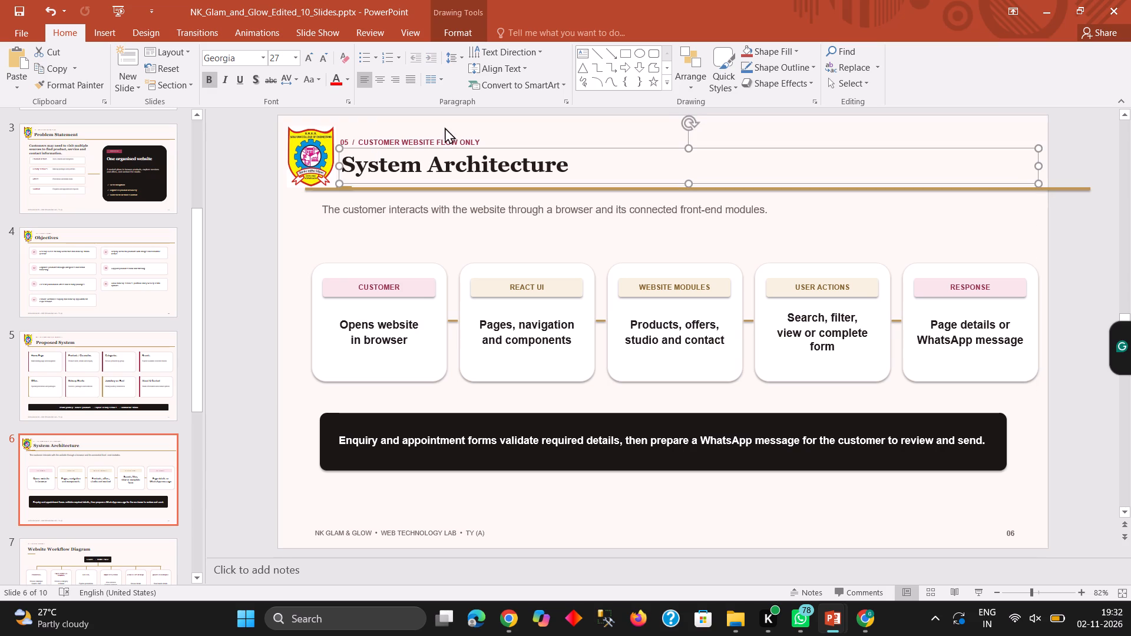
{"action": "left_click", "coordinate": [563, 125]}
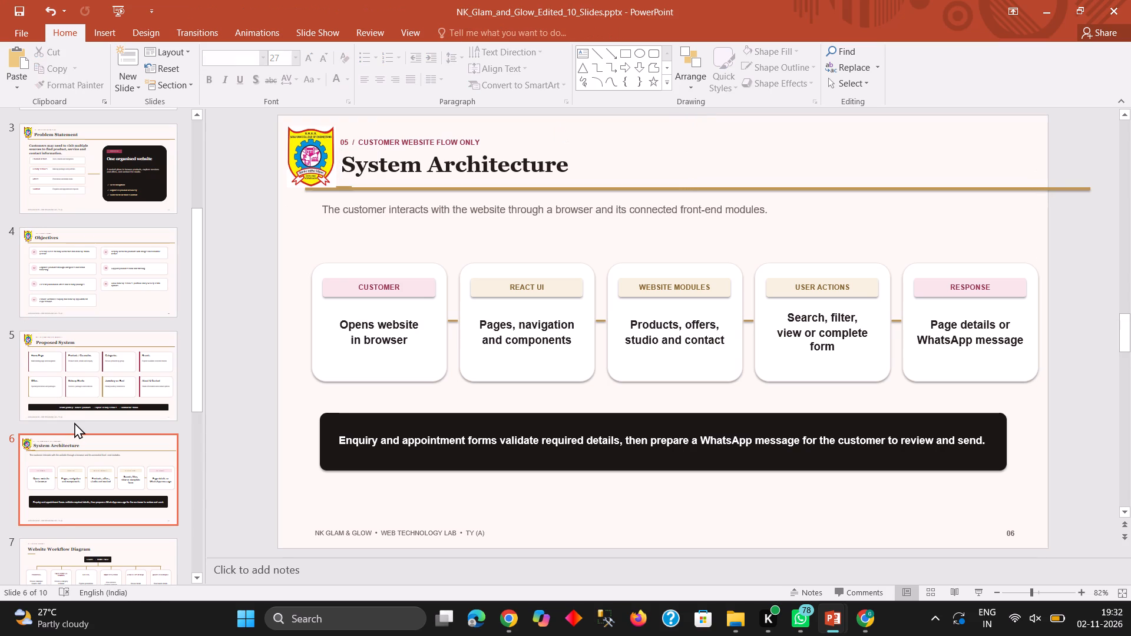
Paste the copied logo and gold header line on the Website Workflow Diagram slide.
{"action": "scroll", "coordinate": [74, 422], "scroll_direction": "down", "scroll_amount": 1}
{"action": "left_click", "coordinate": [66, 450]}
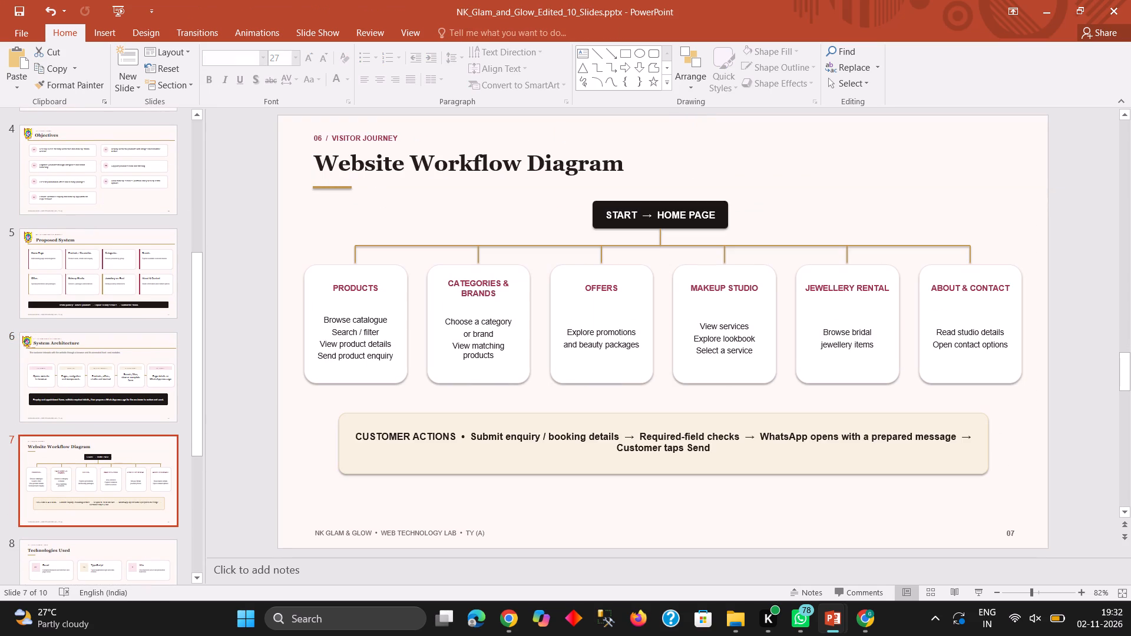
{"action": "left_click", "coordinate": [323, 164]}
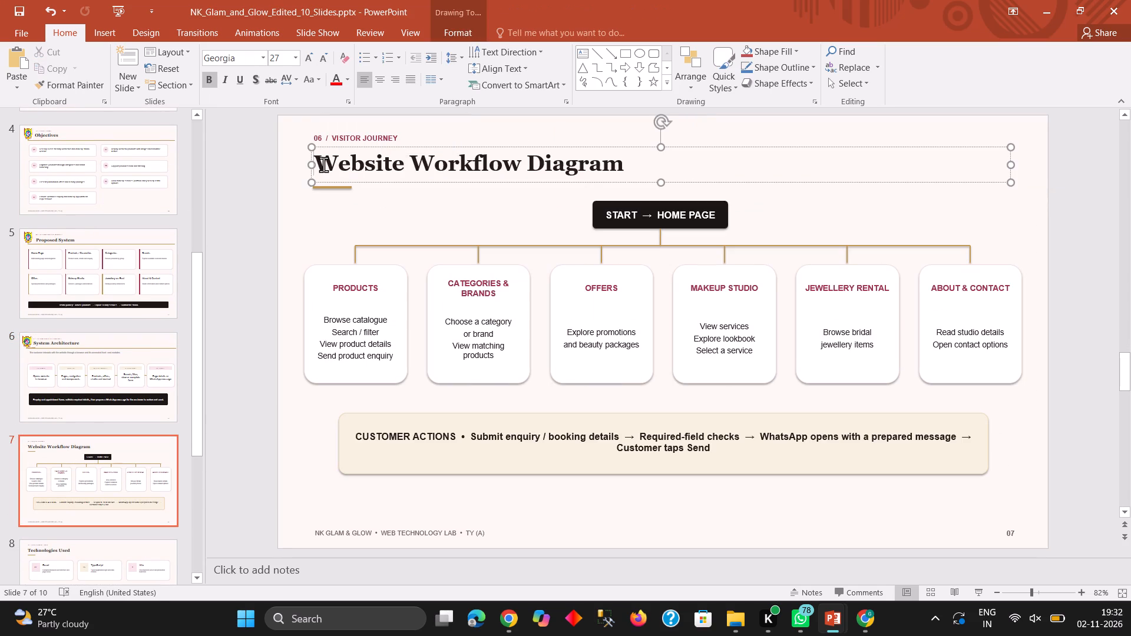
{"action": "left_click", "coordinate": [312, 131]}
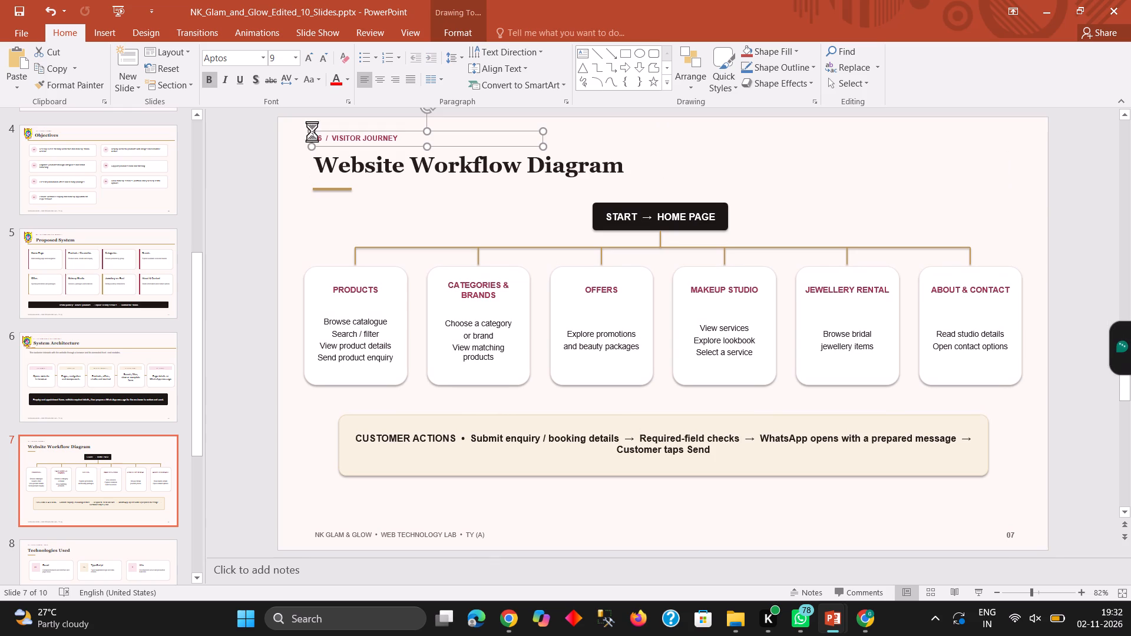
{"action": "key", "text": "ctrl+v"}
{"action": "scroll", "coordinate": [312, 131], "scroll_direction": "right", "scroll_amount": 1}
On the Website Workflow Diagram slide, move the heading and the Visitor Journey label sideways, clear of the logo.
{"action": "left_click", "coordinate": [411, 175]}
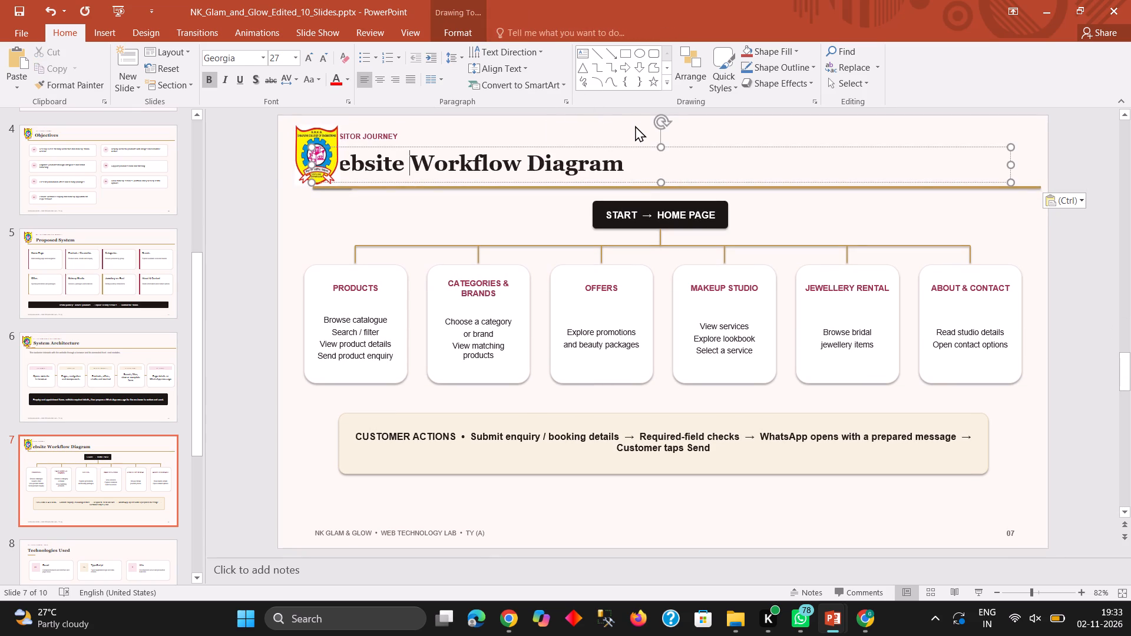
{"action": "left_click_drag", "start_coordinate": [655, 151], "coordinate": [684, 150]}
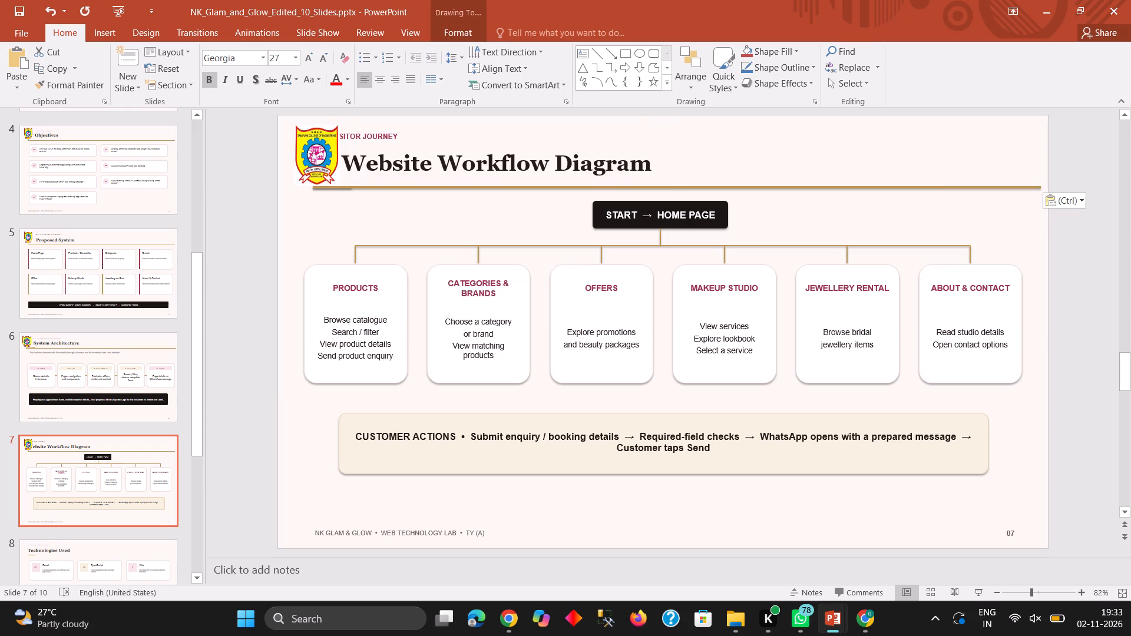
{"action": "left_click_drag", "start_coordinate": [684, 150], "coordinate": [692, 149]}
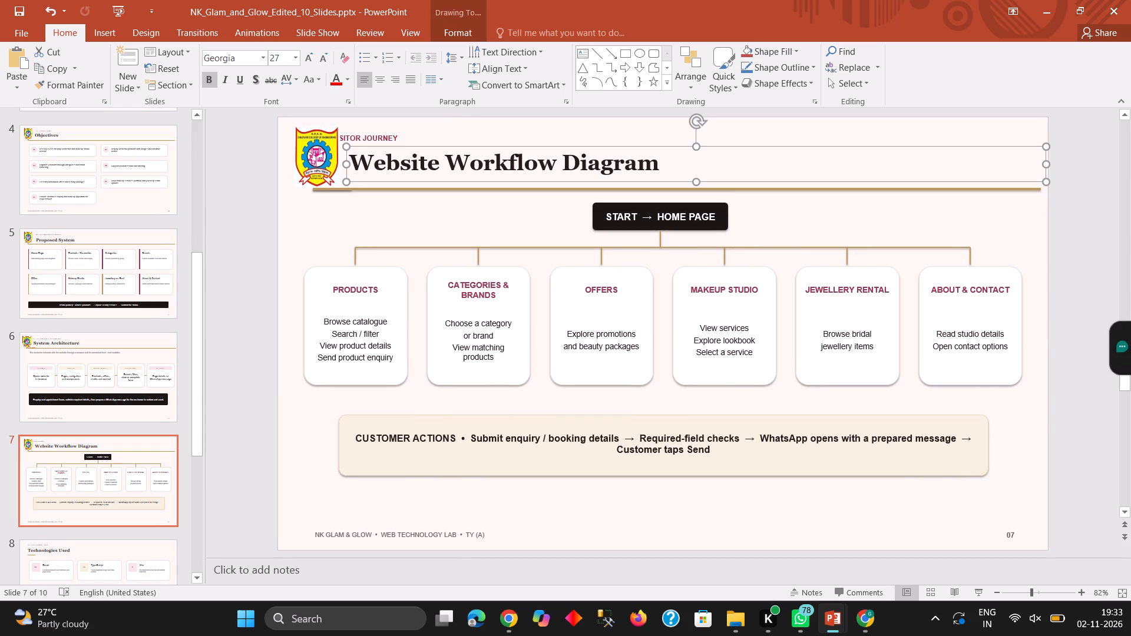
{"action": "left_click", "coordinate": [389, 132]}
{"action": "left_click_drag", "start_coordinate": [389, 132], "coordinate": [441, 121]}
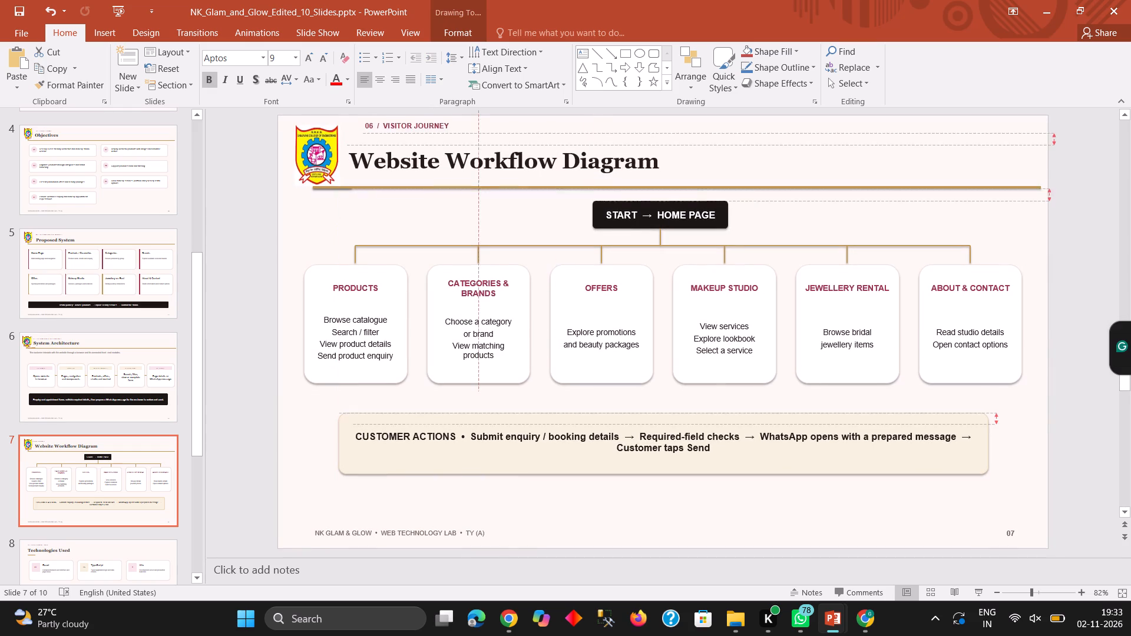
{"action": "left_click_drag", "start_coordinate": [441, 121], "coordinate": [425, 134]}
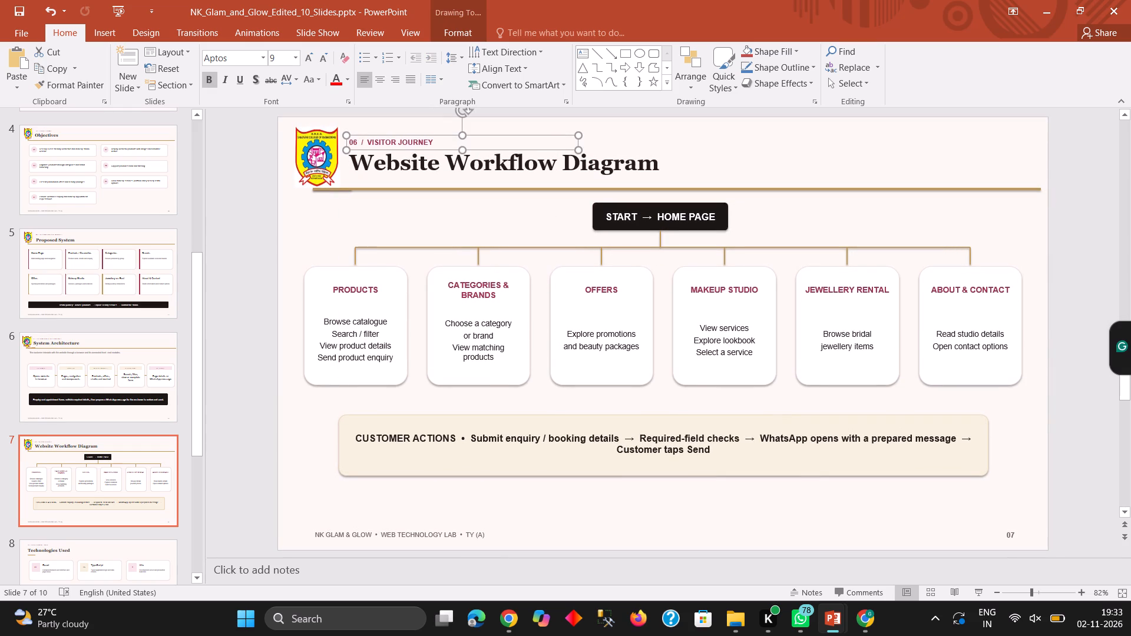
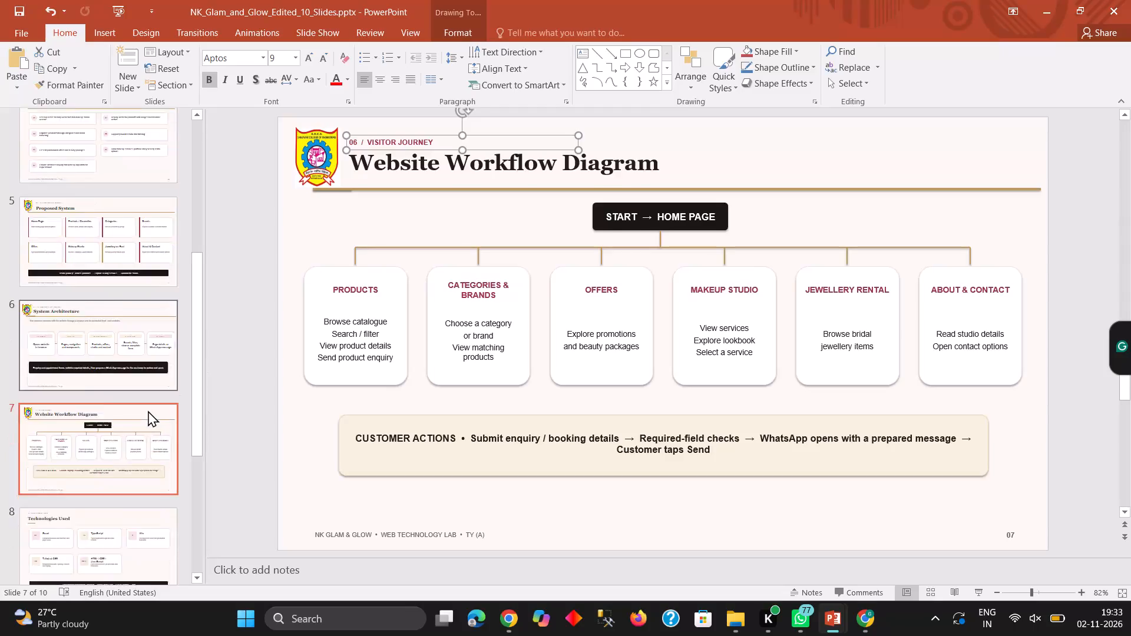
On the Technologies Used slide, move the heading and the Development Stack label sideways to make room for the logo.
{"action": "left_click", "coordinate": [148, 410]}
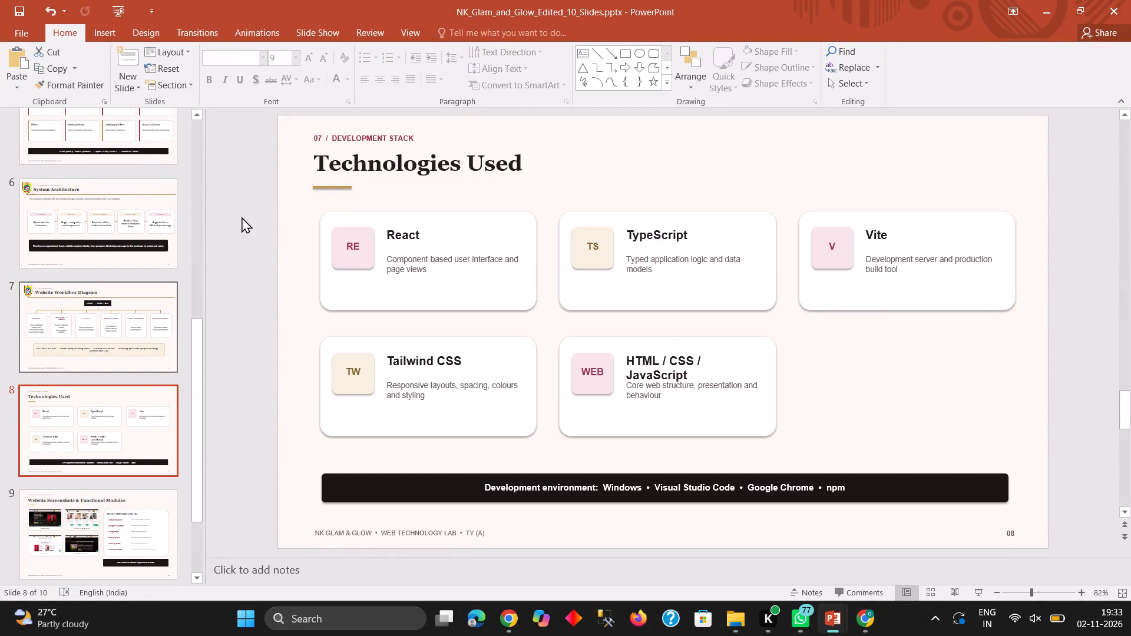
{"action": "left_click", "coordinate": [328, 165]}
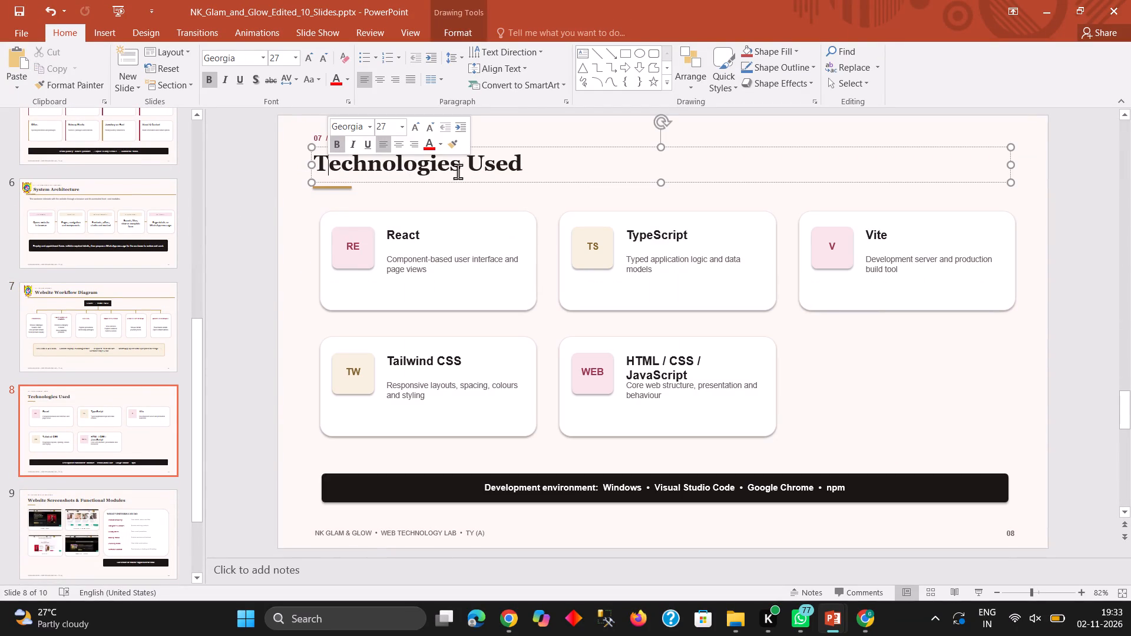
{"action": "left_click_drag", "start_coordinate": [623, 177], "coordinate": [663, 176]}
{"action": "left_click", "coordinate": [409, 140]}
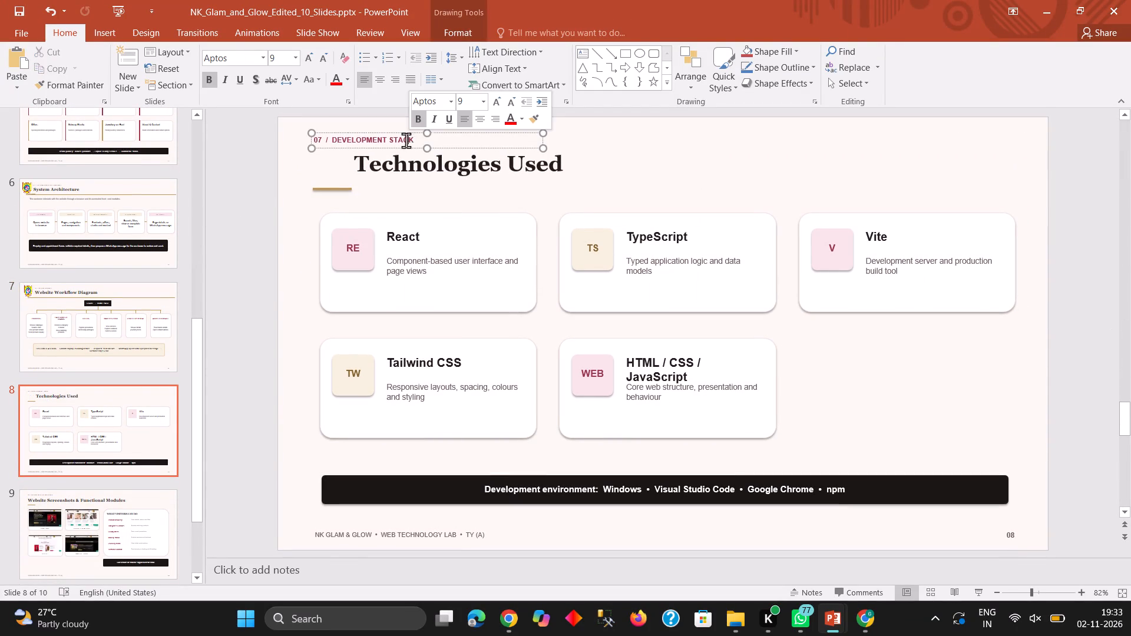
{"action": "left_click", "coordinate": [431, 151]}
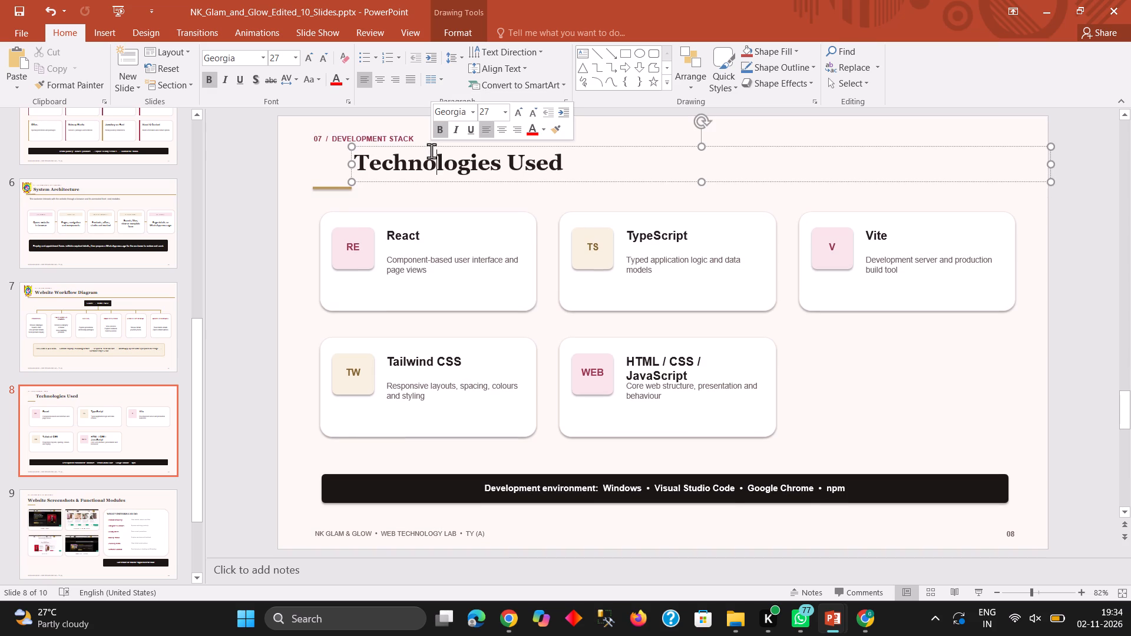
{"action": "left_click", "coordinate": [379, 135]}
{"action": "left_click_drag", "start_coordinate": [415, 138], "coordinate": [459, 137]}
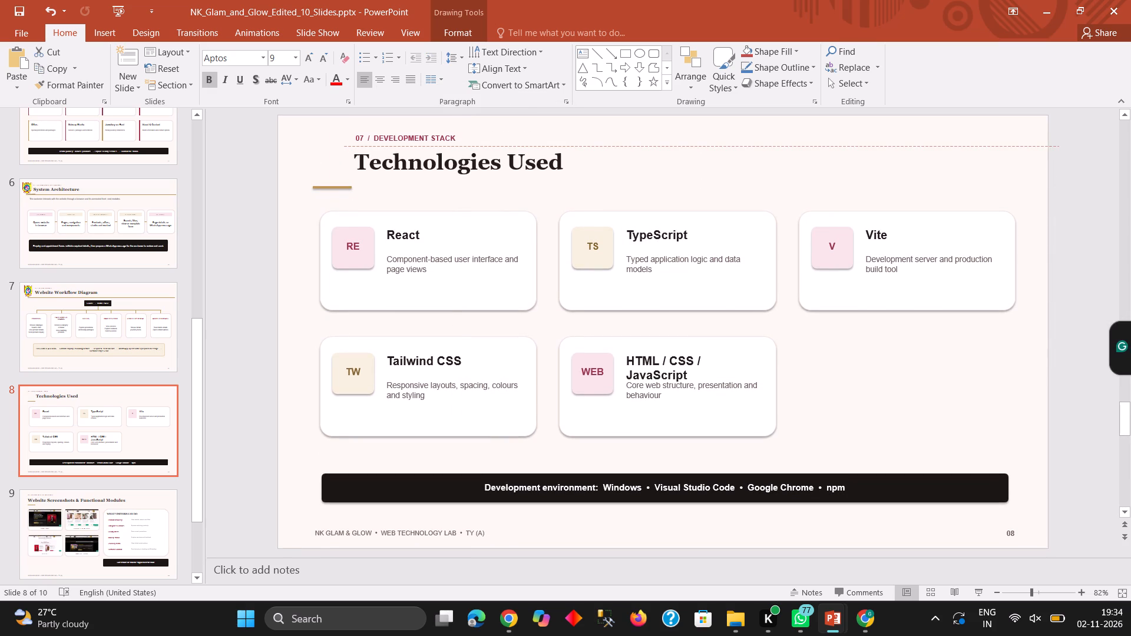
Paste the copied logo and gold header line on the Technologies Used slide.
{"action": "left_click", "coordinate": [326, 150]}
{"action": "key", "text": "ctrl+v"}
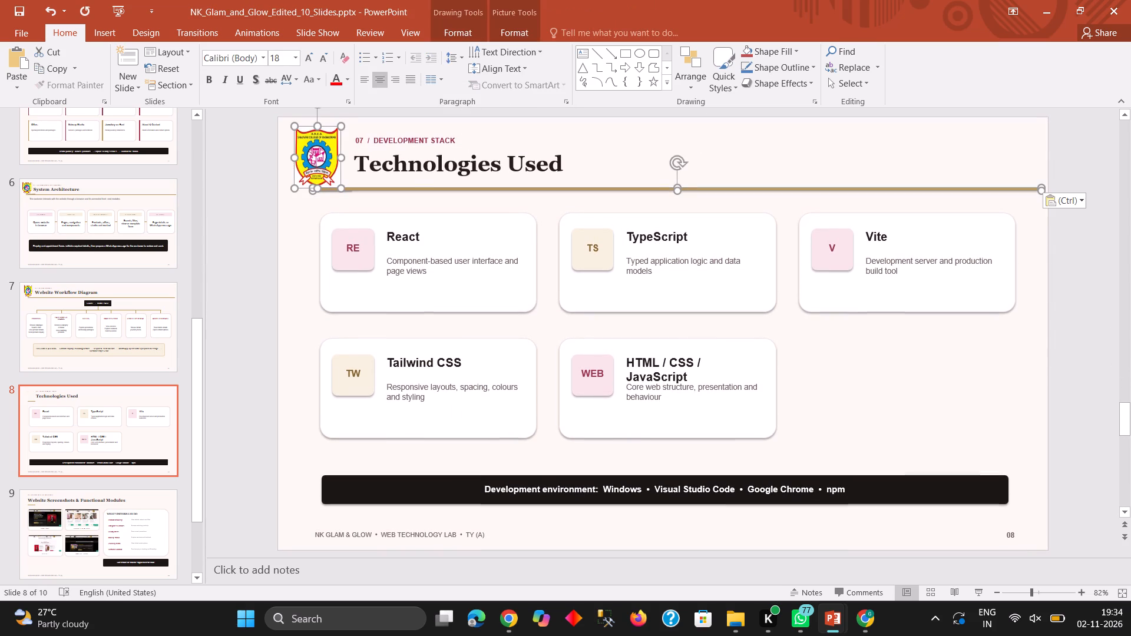
{"action": "left_click", "coordinate": [597, 144]}
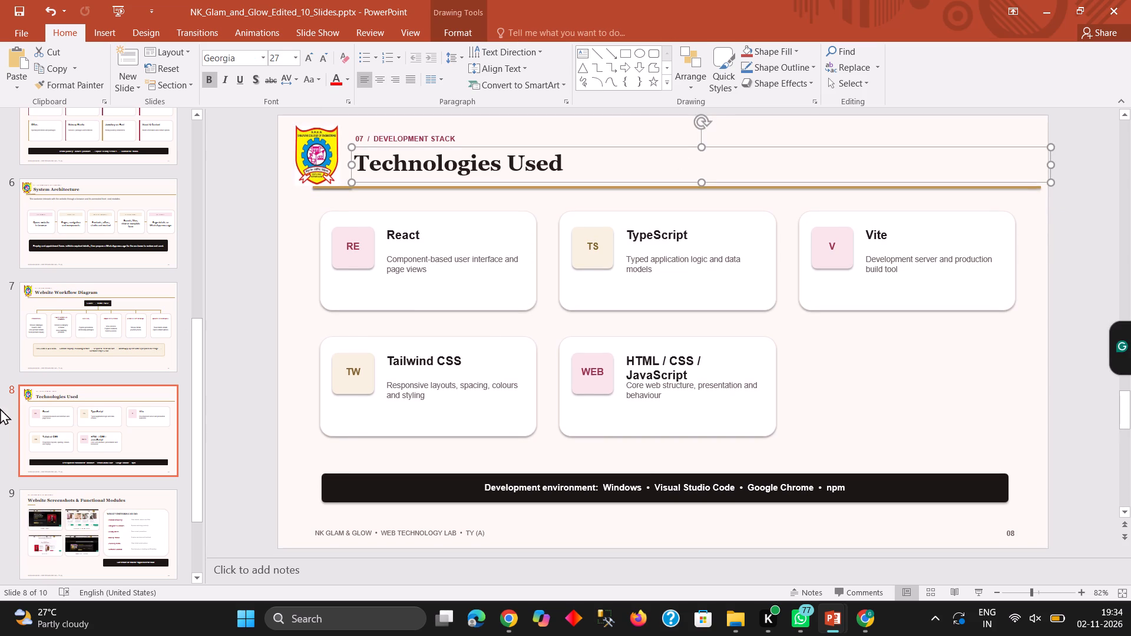
On the Website Screenshots & Functional Modules slide, move the heading and the Actual Website Interface label sideways to make room for the logo.
{"action": "scroll", "coordinate": [115, 486], "scroll_direction": "down", "scroll_amount": 1}
{"action": "left_click", "coordinate": [155, 400]}
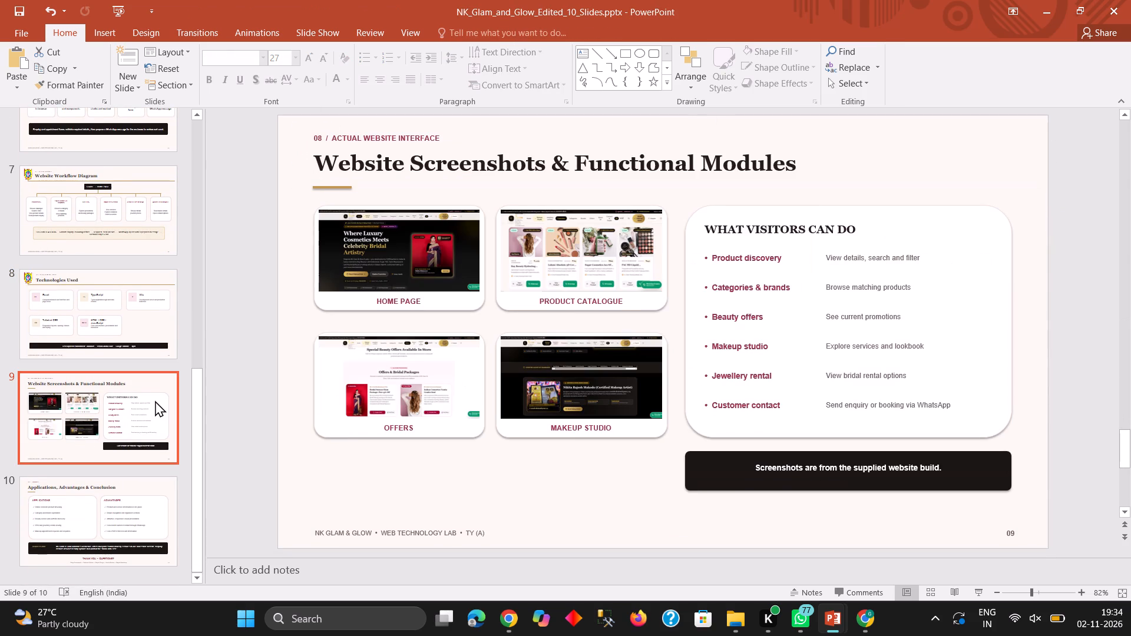
{"action": "left_click", "coordinate": [330, 164]}
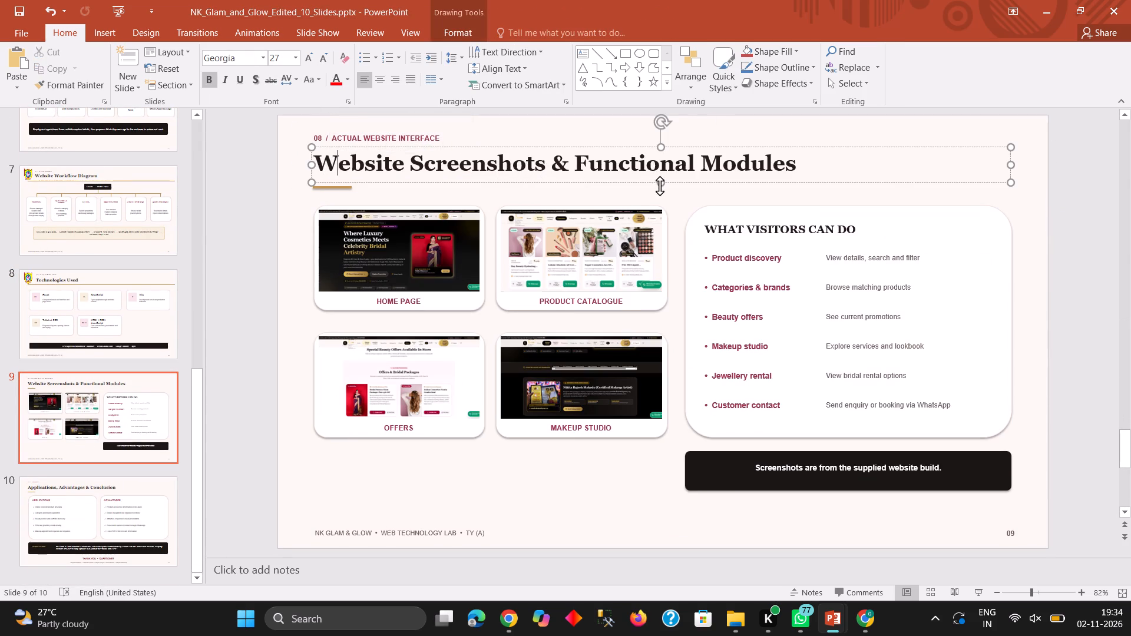
{"action": "left_click_drag", "start_coordinate": [664, 177], "coordinate": [703, 181]}
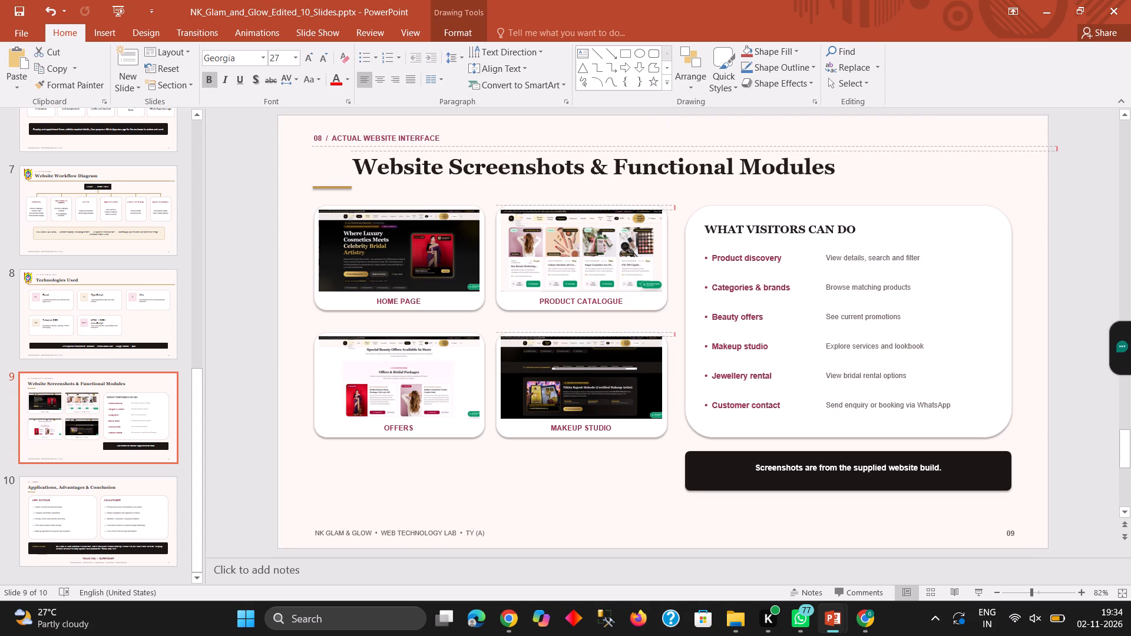
{"action": "left_click_drag", "start_coordinate": [703, 181], "coordinate": [703, 180]}
{"action": "left_click", "coordinate": [379, 136]}
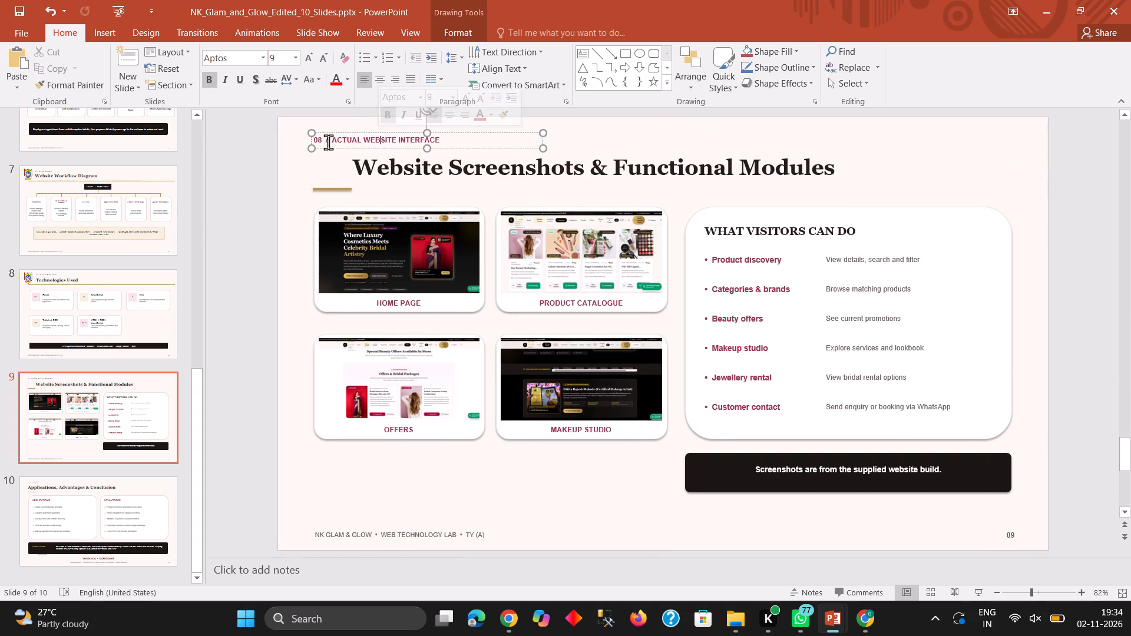
{"action": "left_click_drag", "start_coordinate": [314, 143], "coordinate": [372, 141]}
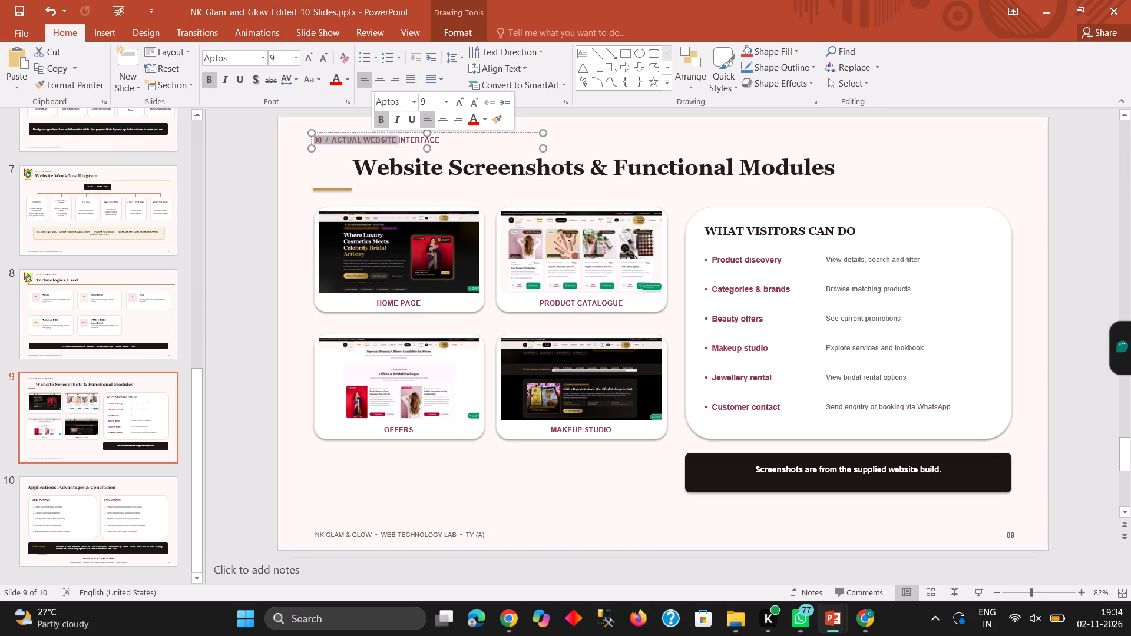
{"action": "left_click", "coordinate": [462, 138]}
{"action": "left_click_drag", "start_coordinate": [462, 138], "coordinate": [513, 140]}
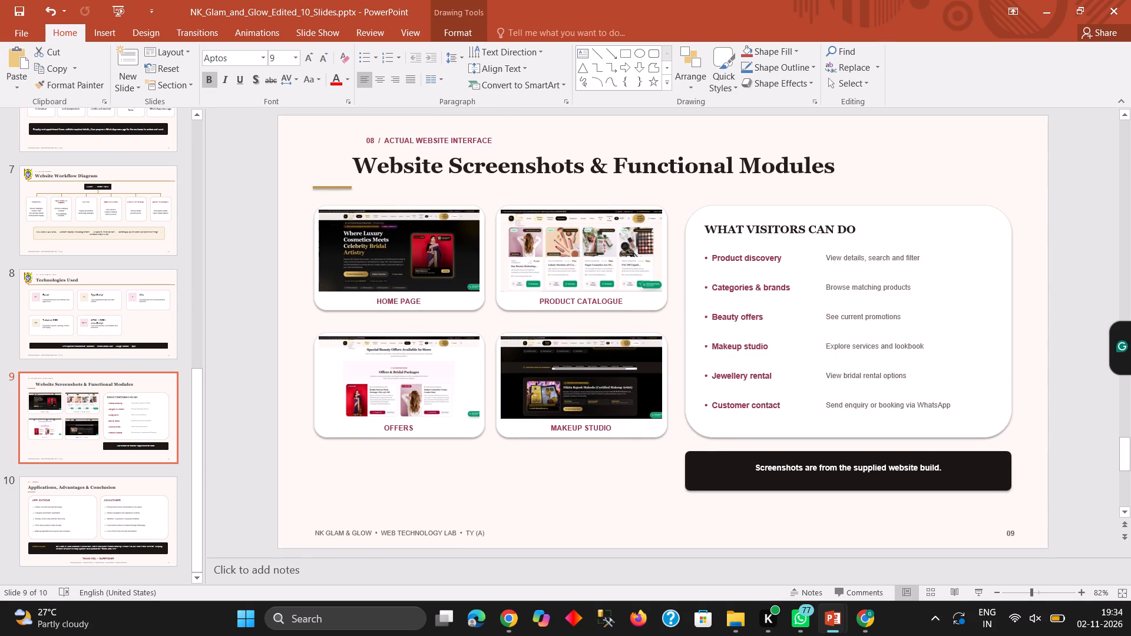
{"action": "left_click_drag", "start_coordinate": [513, 140], "coordinate": [505, 141]}
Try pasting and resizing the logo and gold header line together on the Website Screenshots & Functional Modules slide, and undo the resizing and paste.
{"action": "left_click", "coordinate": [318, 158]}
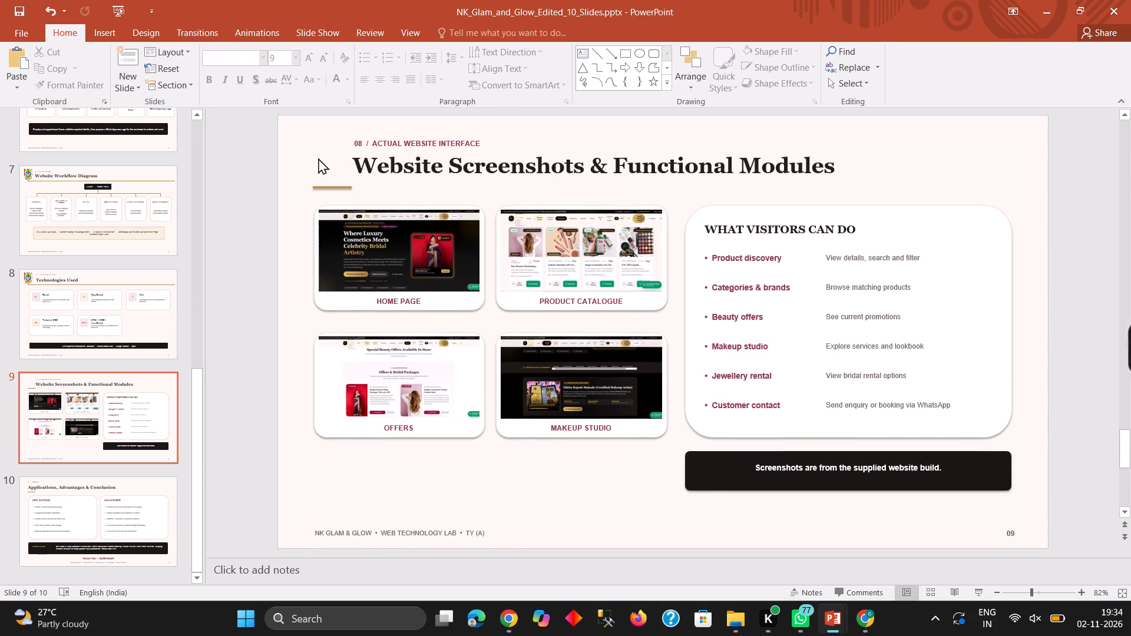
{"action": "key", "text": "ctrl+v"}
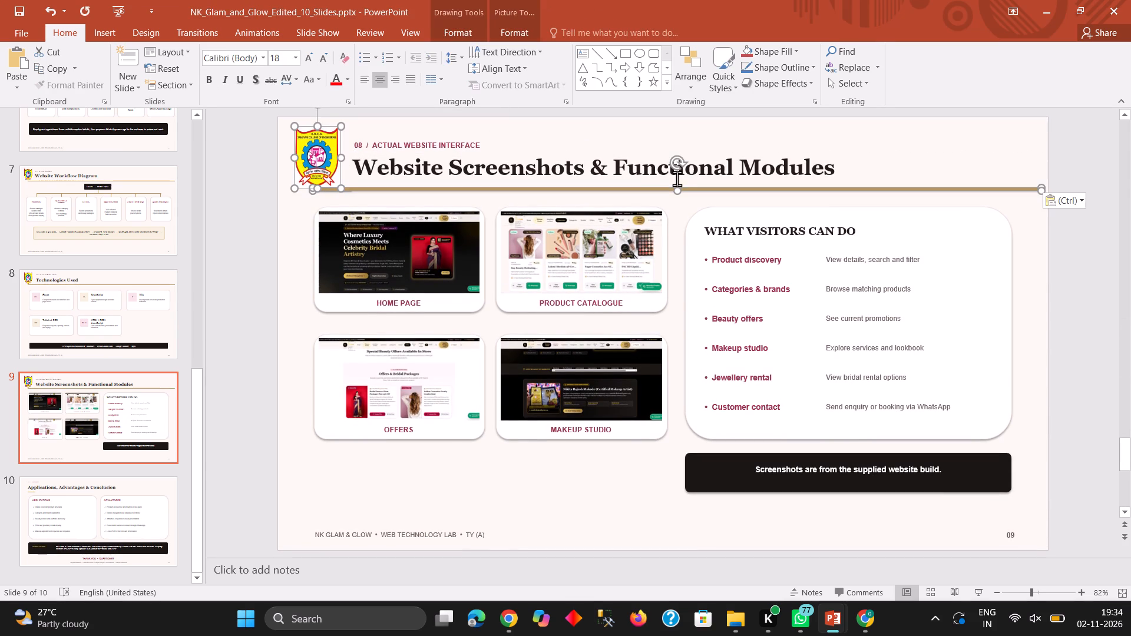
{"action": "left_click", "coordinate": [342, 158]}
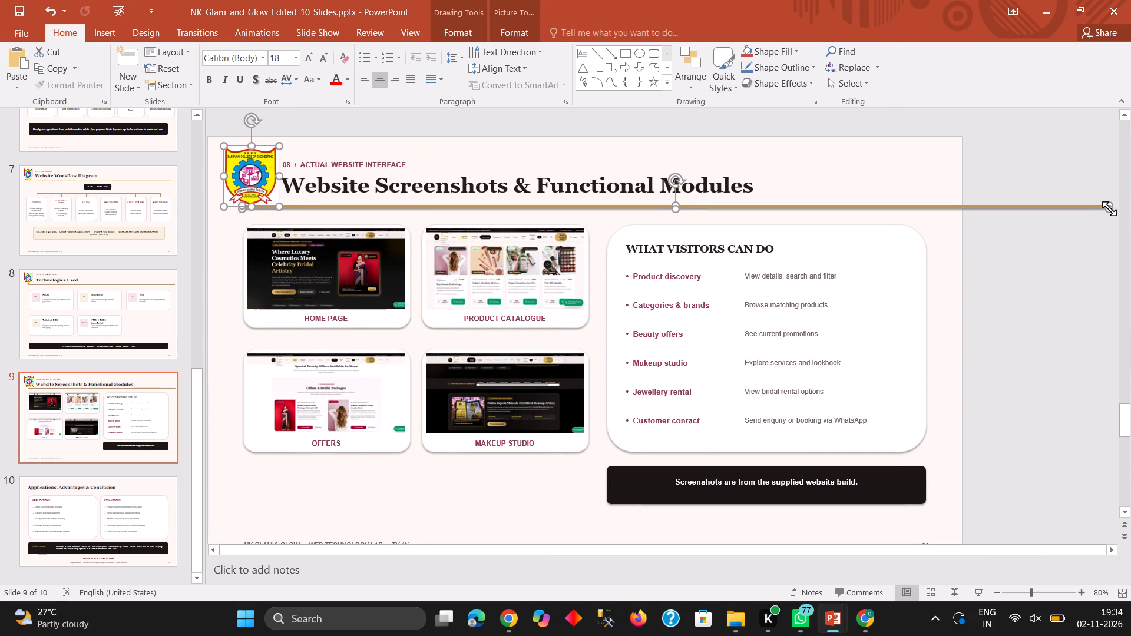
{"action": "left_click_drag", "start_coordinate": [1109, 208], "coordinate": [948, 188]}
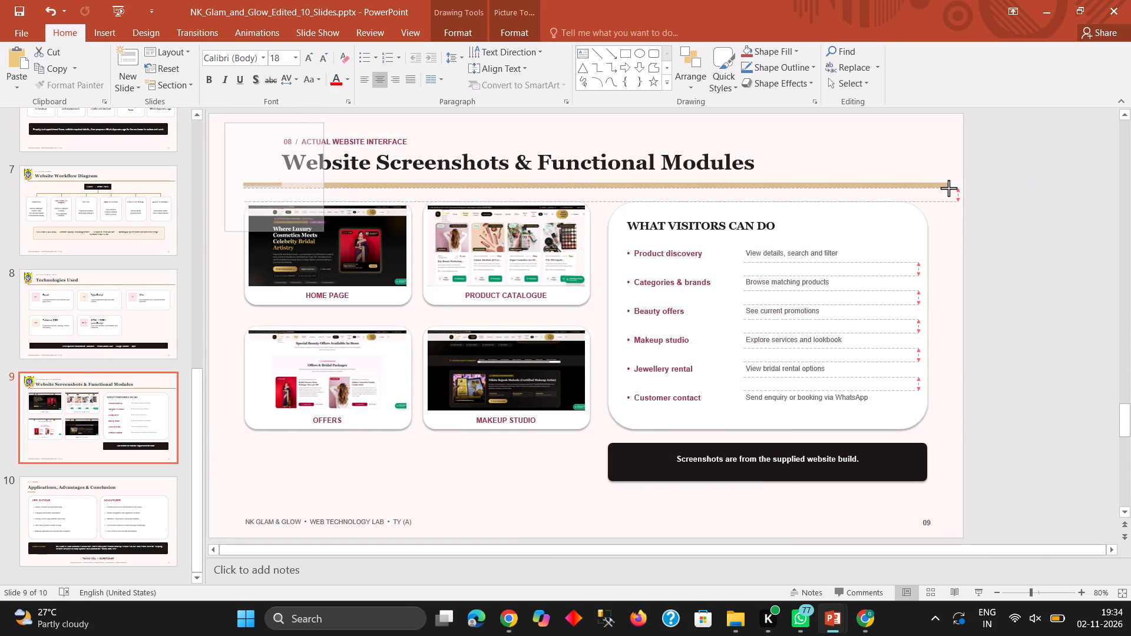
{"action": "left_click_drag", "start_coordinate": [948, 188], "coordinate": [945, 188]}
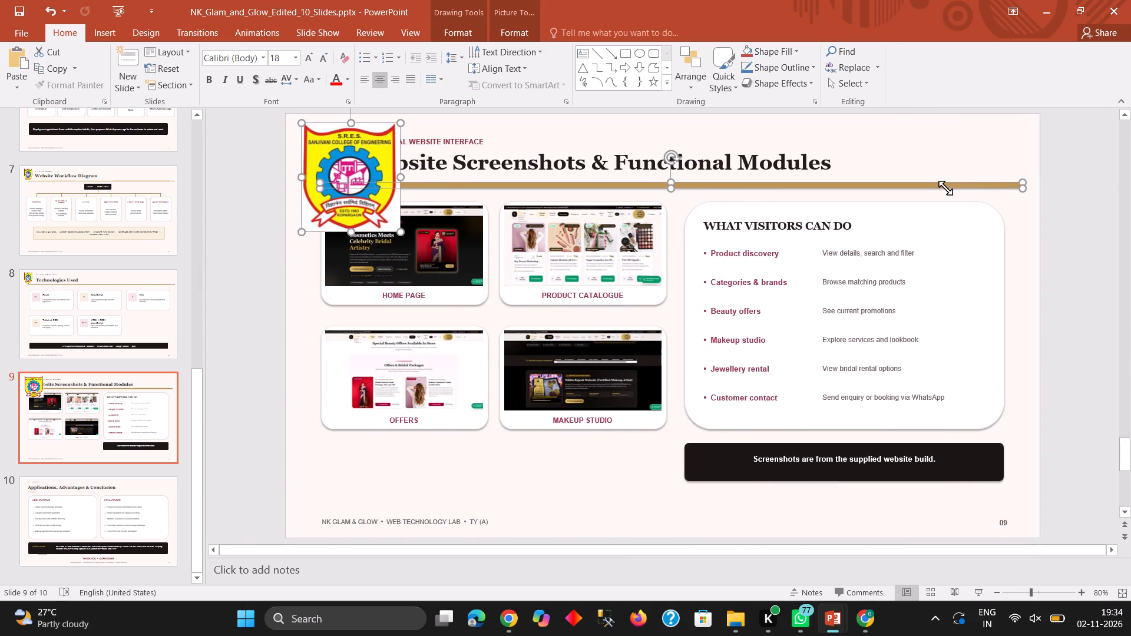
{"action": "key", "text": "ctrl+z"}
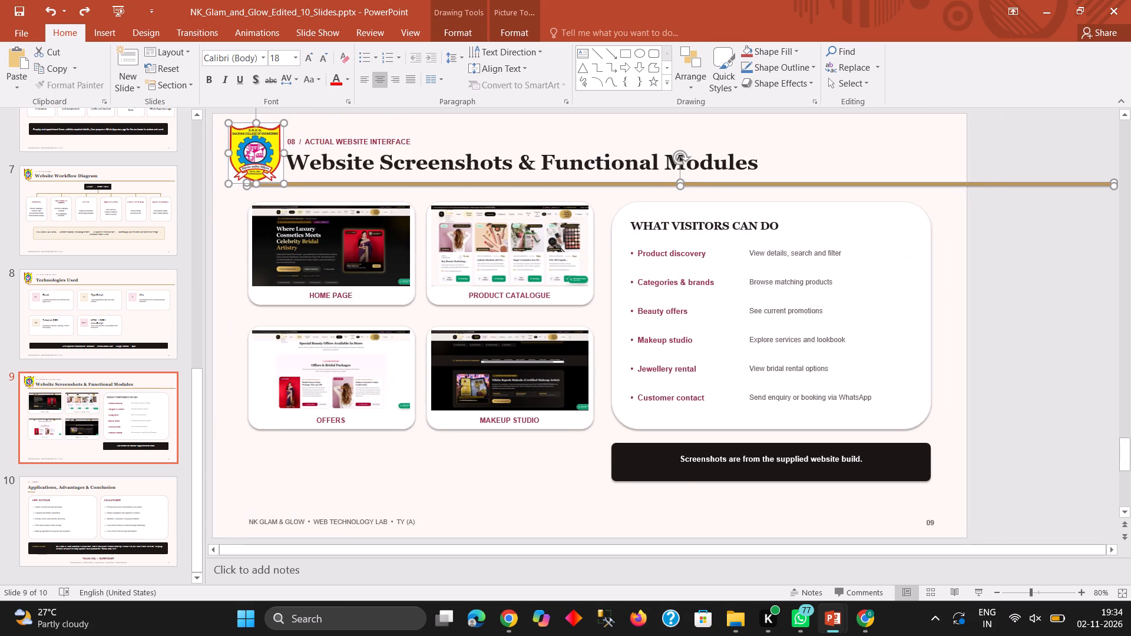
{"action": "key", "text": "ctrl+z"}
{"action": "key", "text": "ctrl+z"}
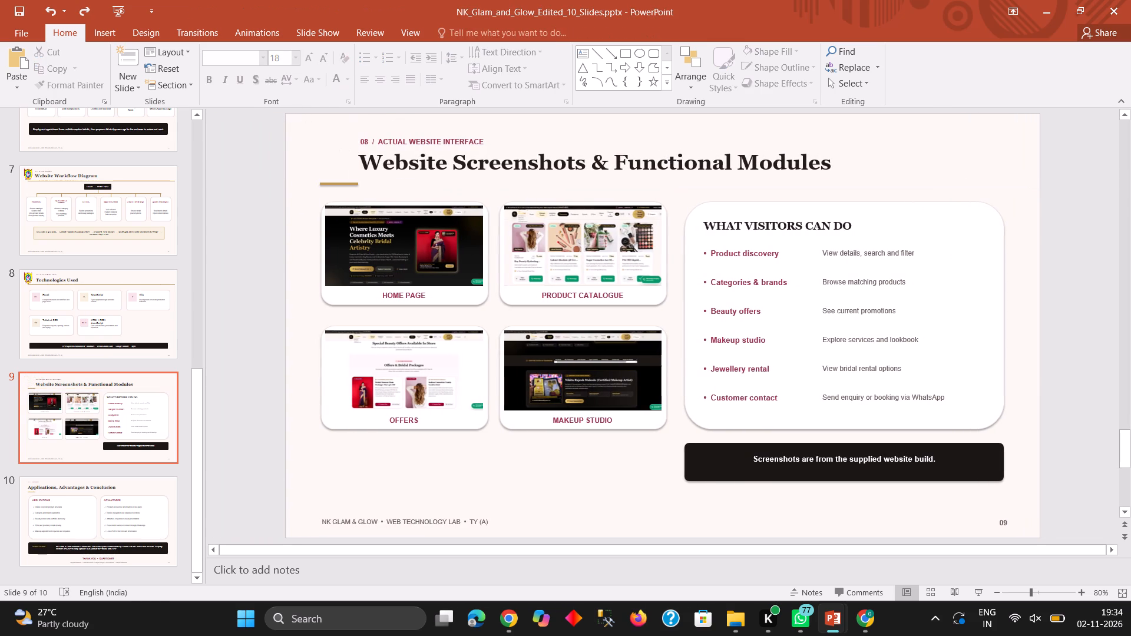
Paste the copied logo and gold header line on the Website Screenshots & Functional Modules slide at their copied size.
{"action": "left_click", "coordinate": [336, 153]}
{"action": "key", "text": "ctrl+v"}
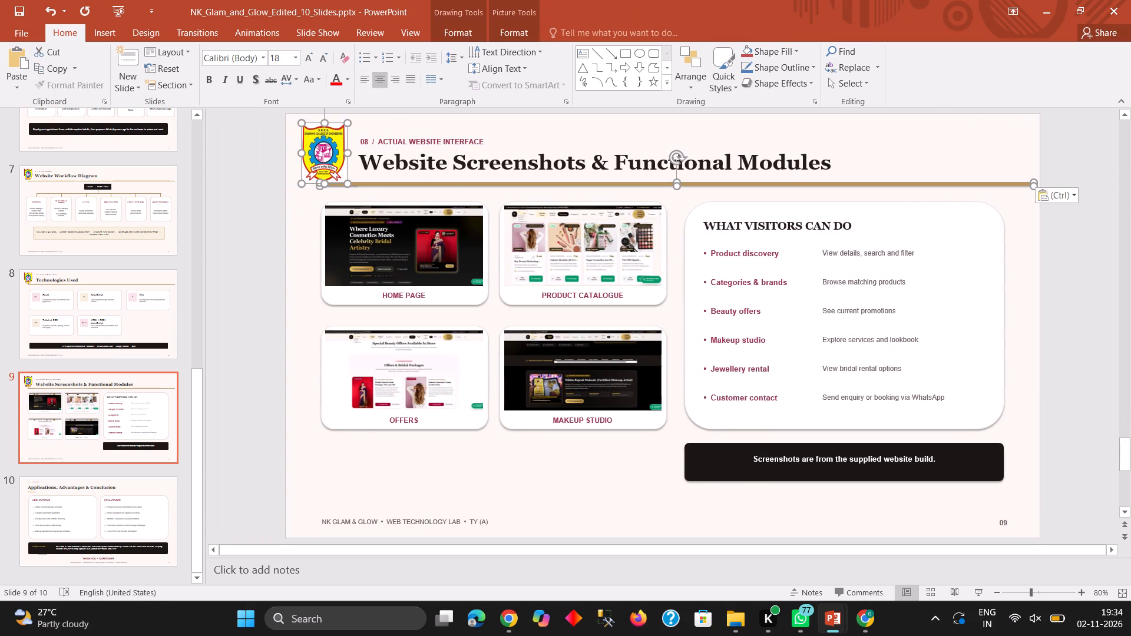
{"action": "left_click", "coordinate": [980, 160]}
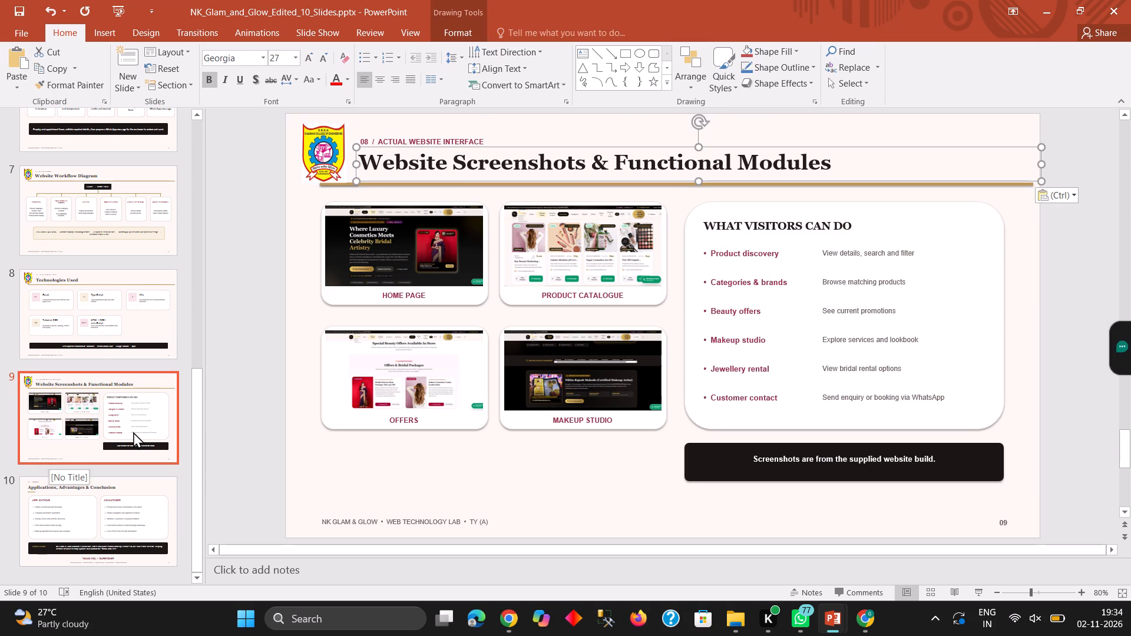
Paste the copied logo and gold header line on the Applications, Advantages & Conclusion slide.
{"action": "scroll", "coordinate": [133, 432], "scroll_direction": "down", "scroll_amount": 1}
{"action": "left_click", "coordinate": [102, 491]}
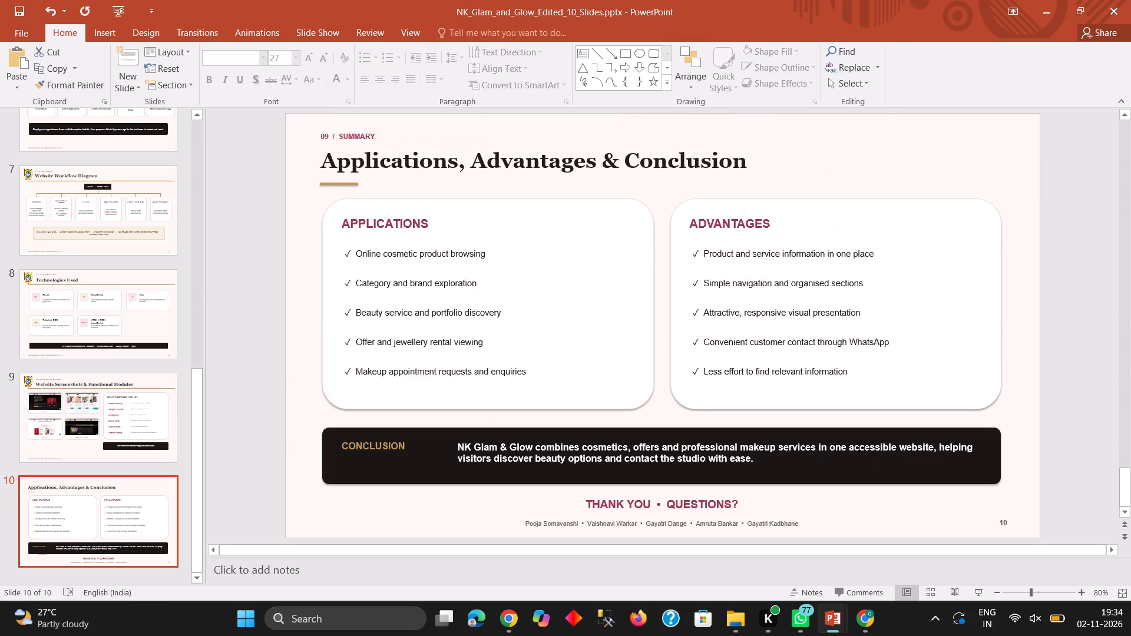
{"action": "key", "text": "ctrl+v"}
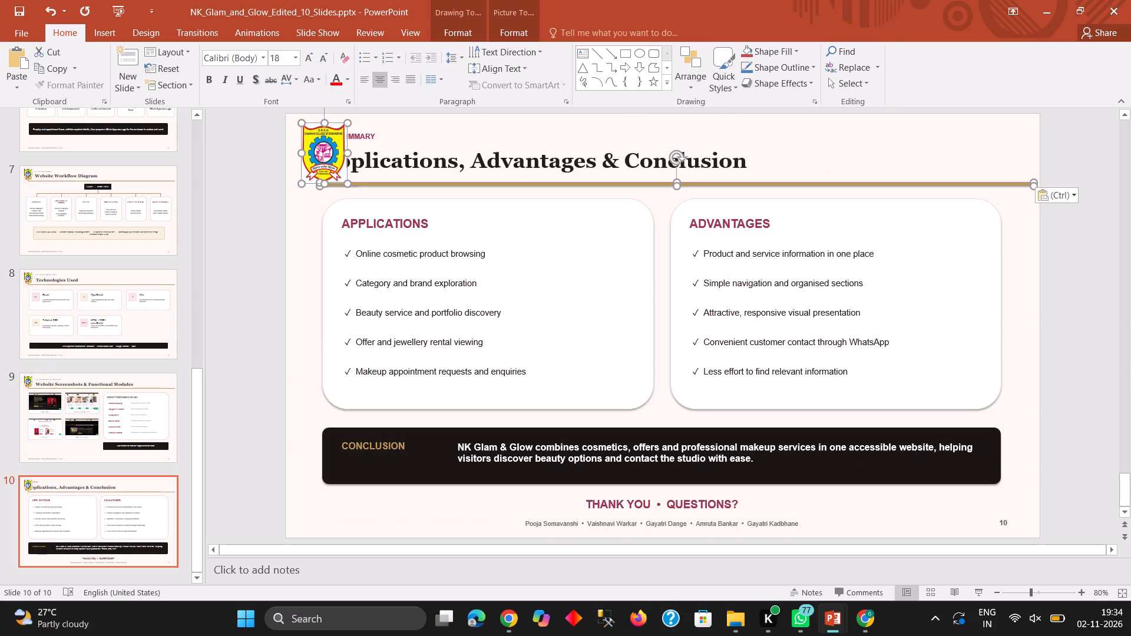
On the Applications, Advantages & Conclusion slide, move the heading and the Summary label sideways, clear of the logo.
{"action": "left_click", "coordinate": [398, 168]}
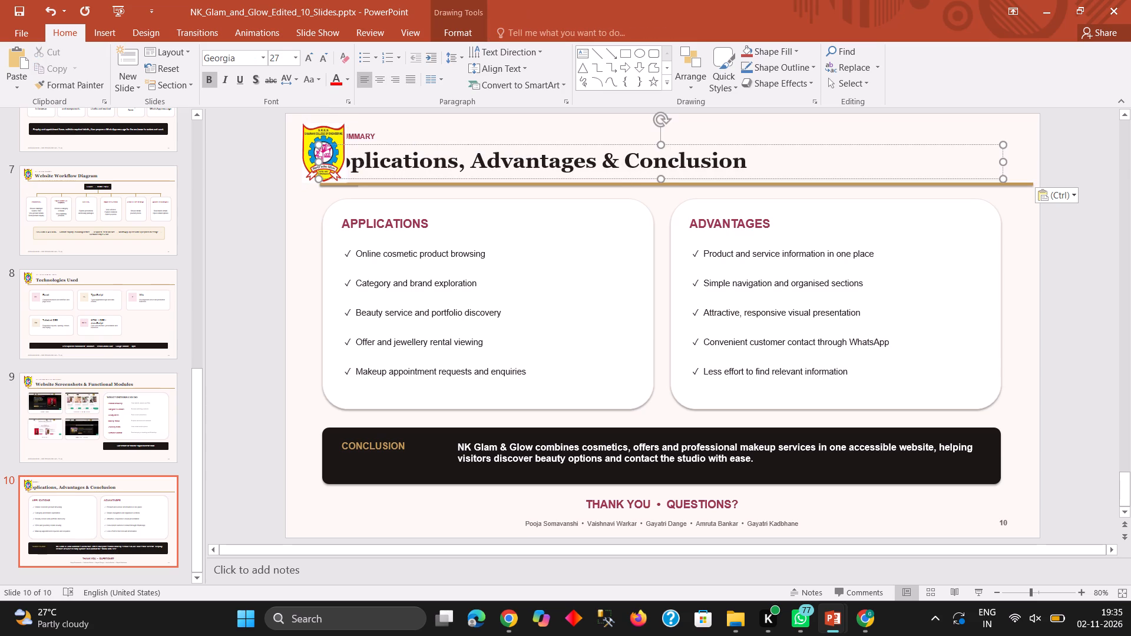
{"action": "left_click_drag", "start_coordinate": [666, 178], "coordinate": [700, 178]}
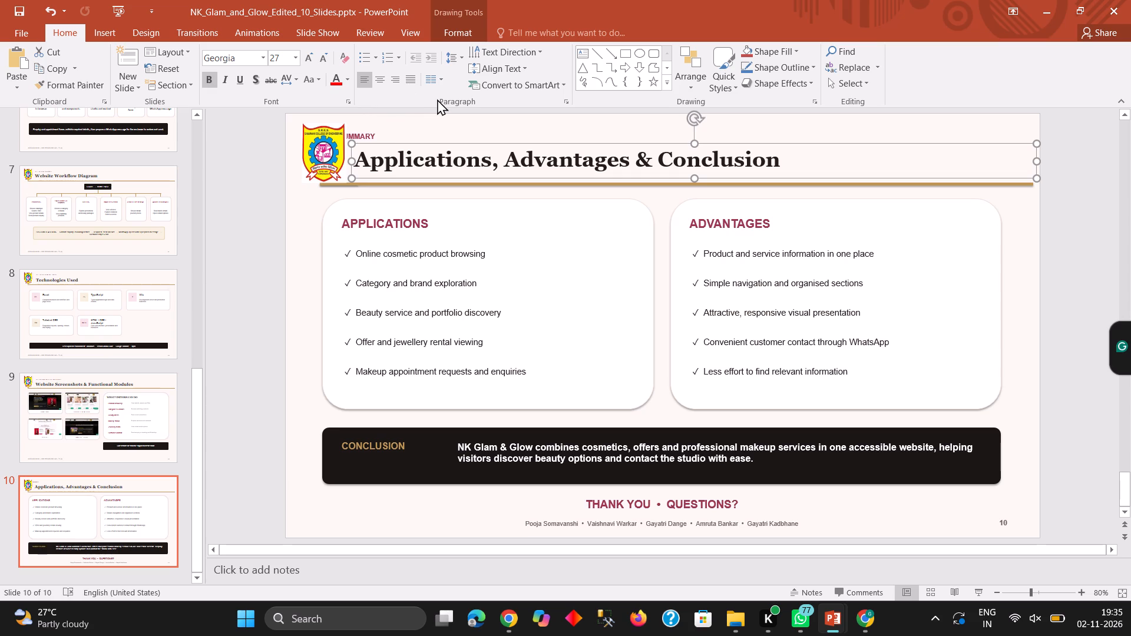
{"action": "left_click", "coordinate": [368, 135]}
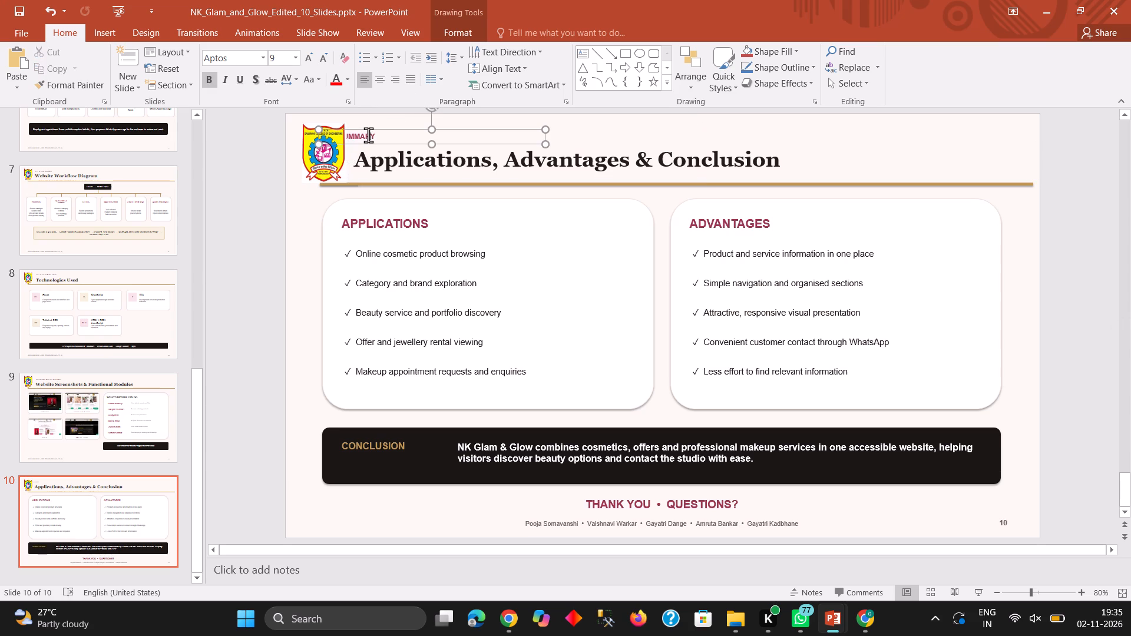
{"action": "left_click_drag", "start_coordinate": [436, 141], "coordinate": [490, 140]}
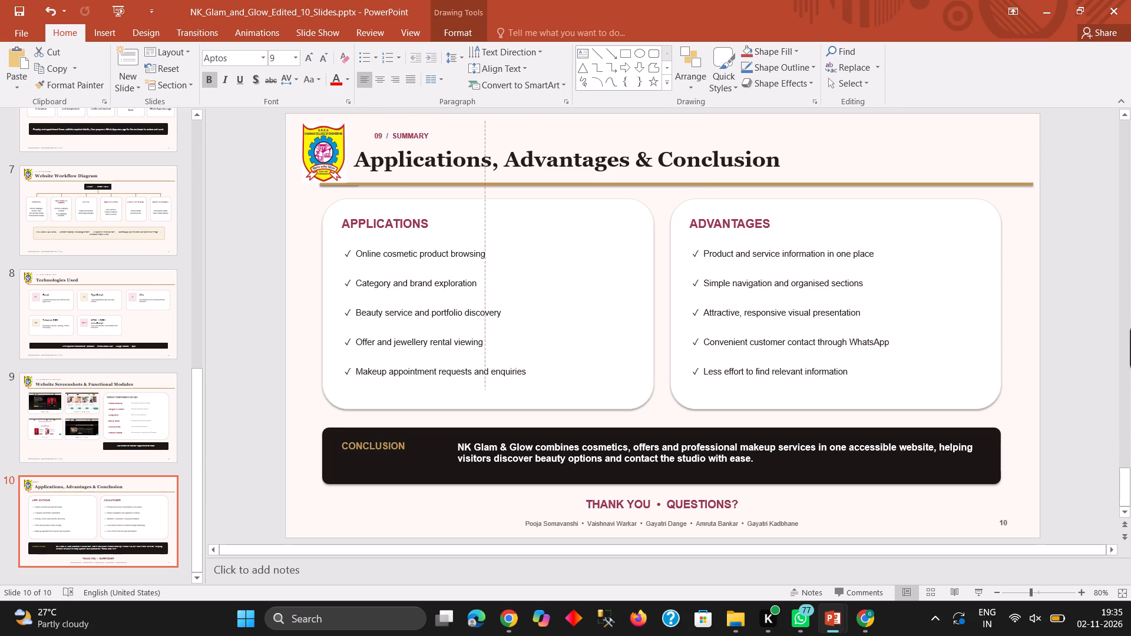
{"action": "left_click_drag", "start_coordinate": [490, 140], "coordinate": [464, 143]}
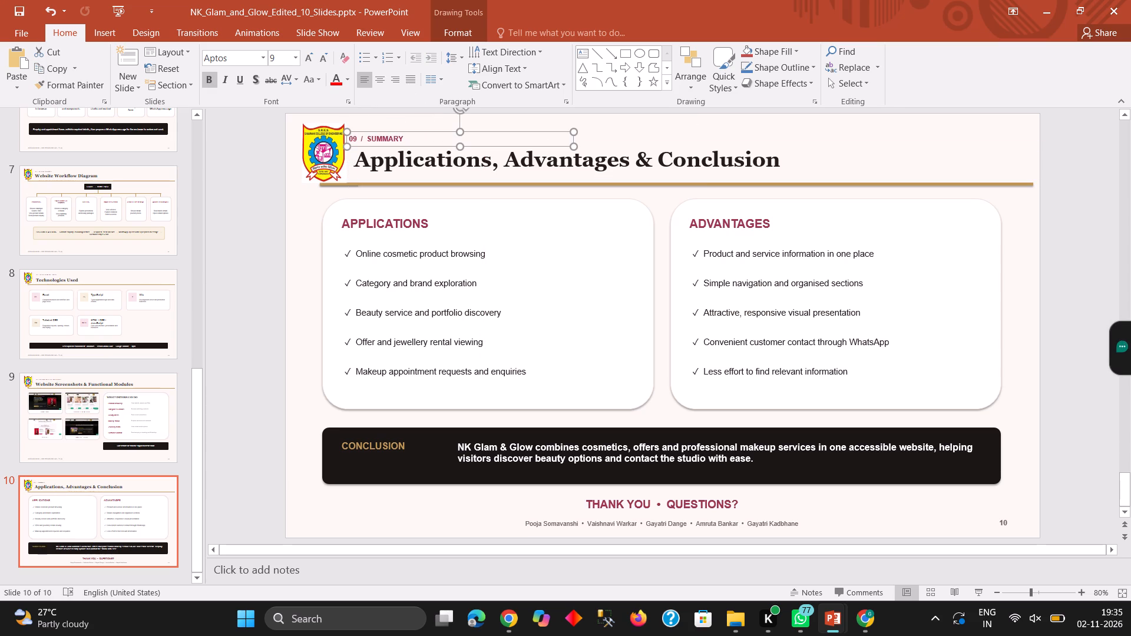
{"action": "left_click_drag", "start_coordinate": [465, 141], "coordinate": [475, 142]}
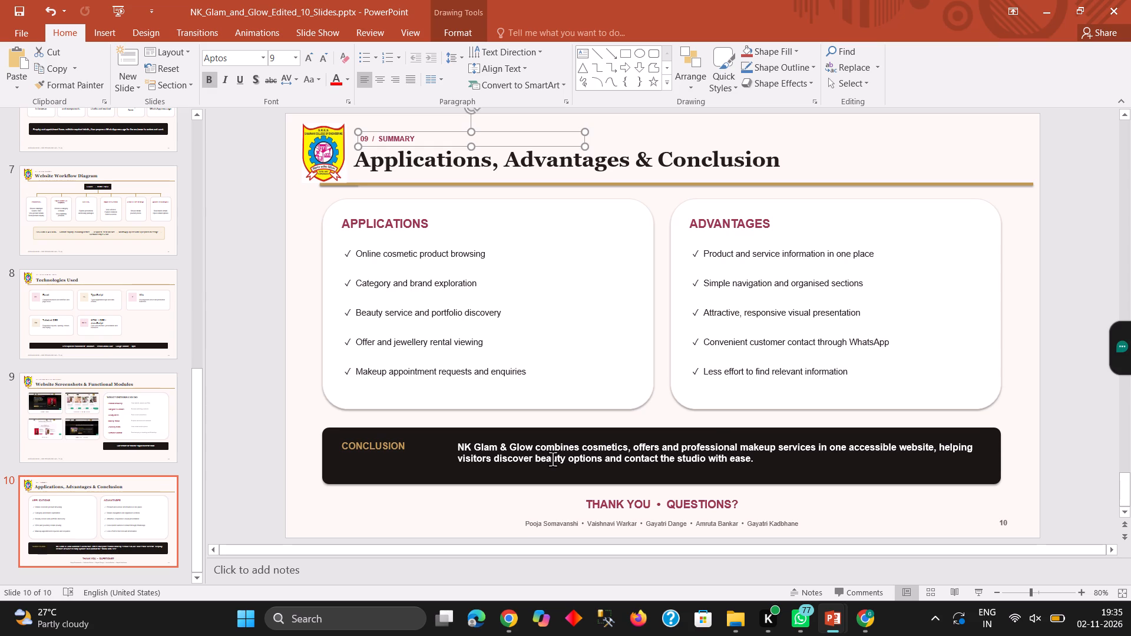
{"action": "left_click", "coordinate": [541, 459]}
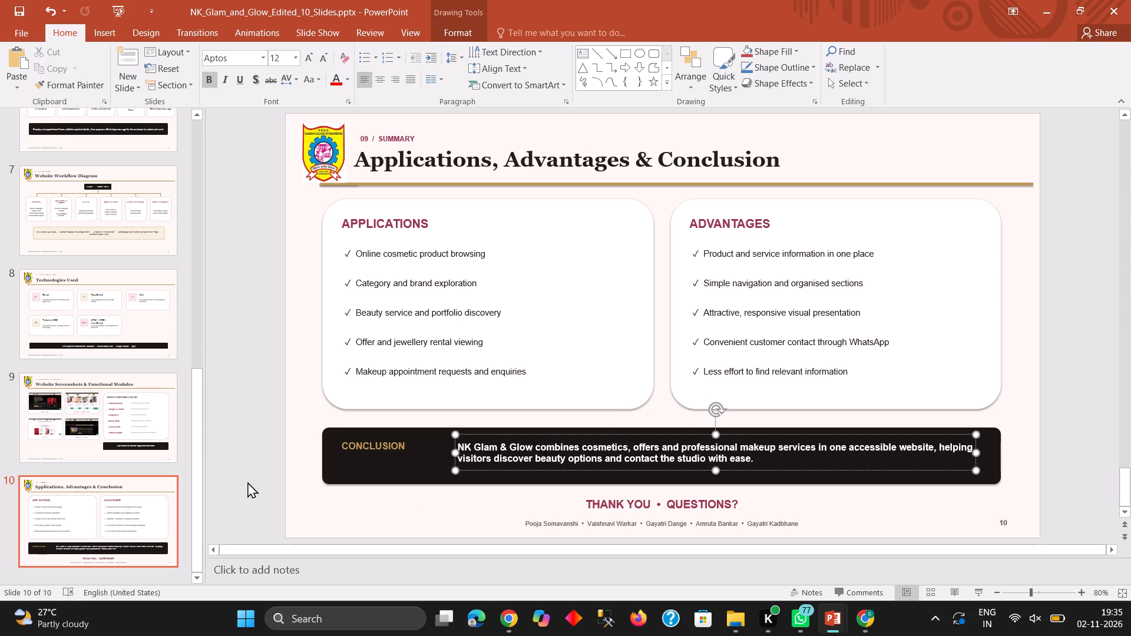
Add a new blank slide after the Applications, Advantages & Conclusion slide.
{"action": "left_click", "coordinate": [157, 508]}
{"action": "key", "text": "Down"}
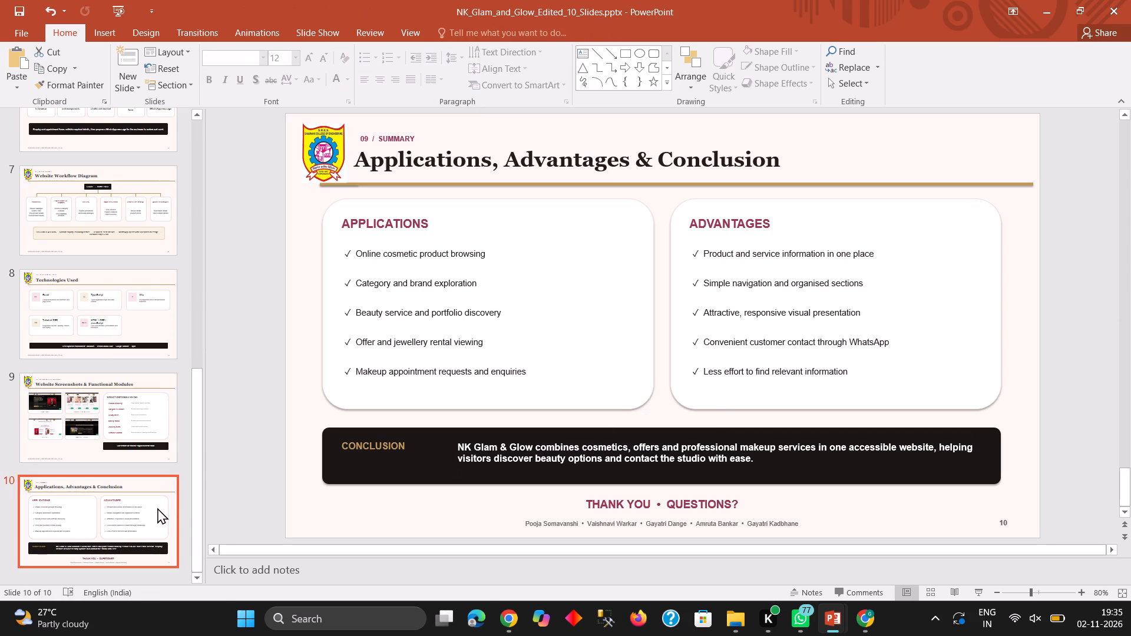
{"action": "left_click", "coordinate": [137, 82]}
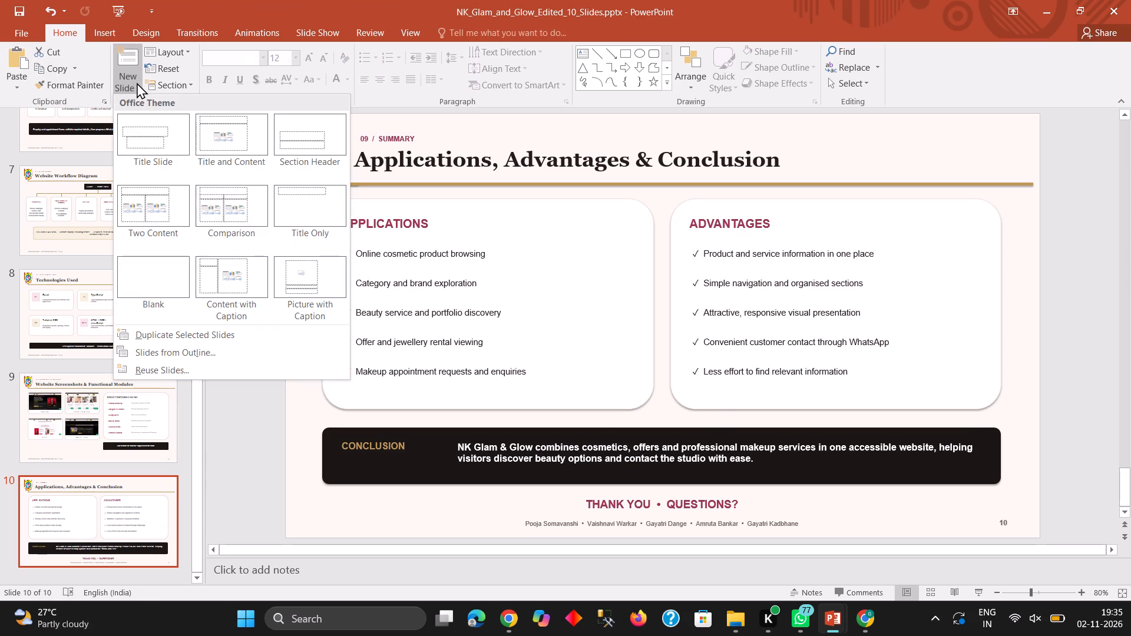
{"action": "left_click", "coordinate": [133, 57]}
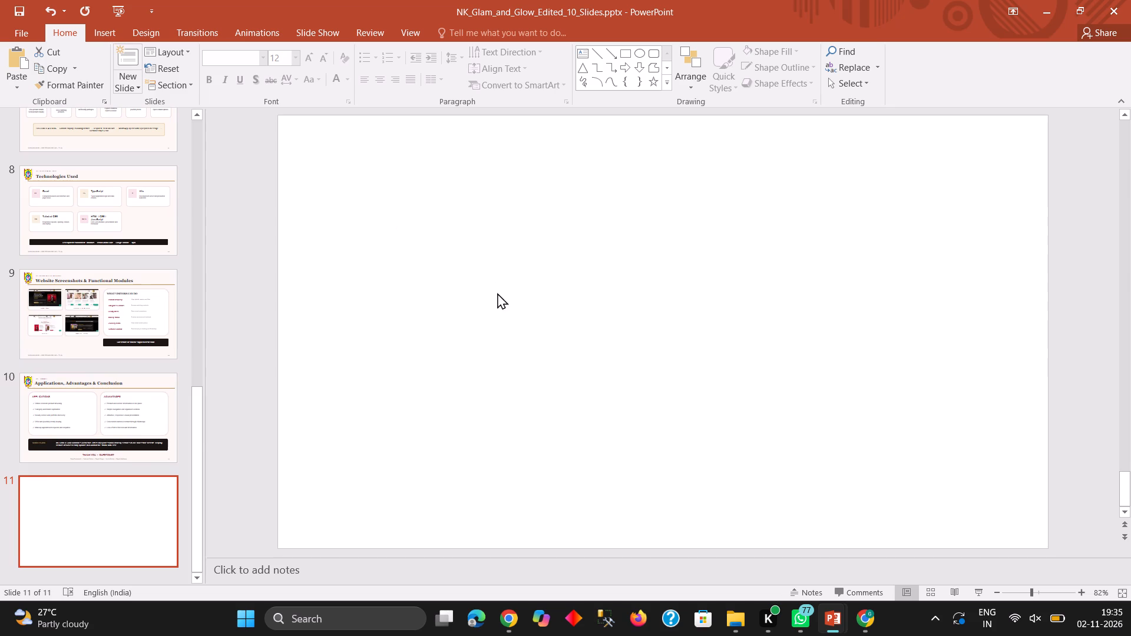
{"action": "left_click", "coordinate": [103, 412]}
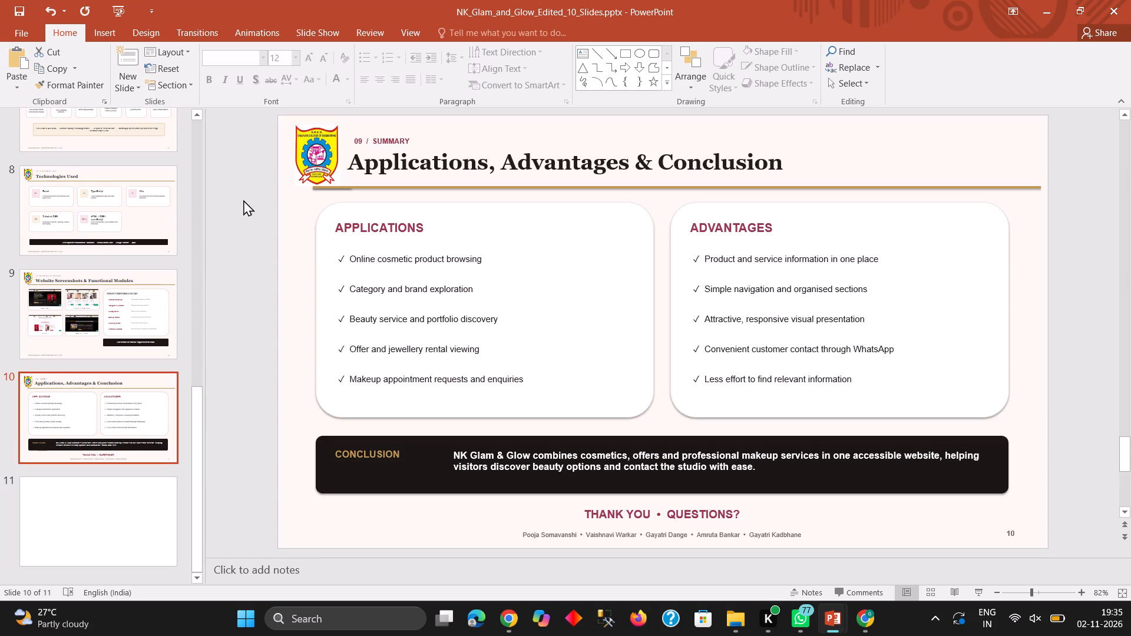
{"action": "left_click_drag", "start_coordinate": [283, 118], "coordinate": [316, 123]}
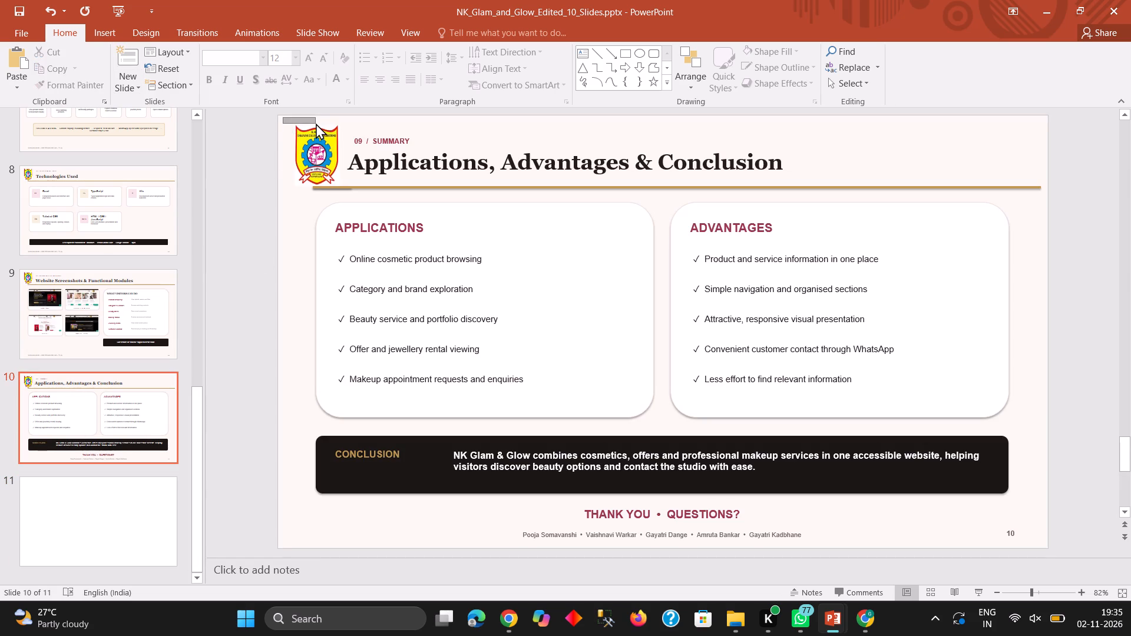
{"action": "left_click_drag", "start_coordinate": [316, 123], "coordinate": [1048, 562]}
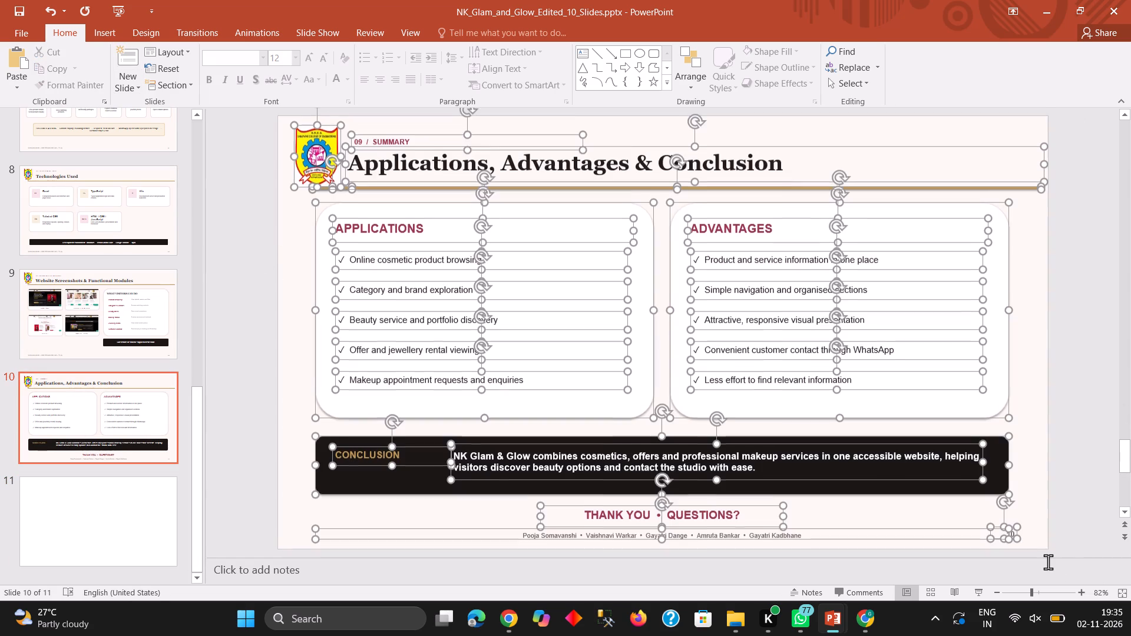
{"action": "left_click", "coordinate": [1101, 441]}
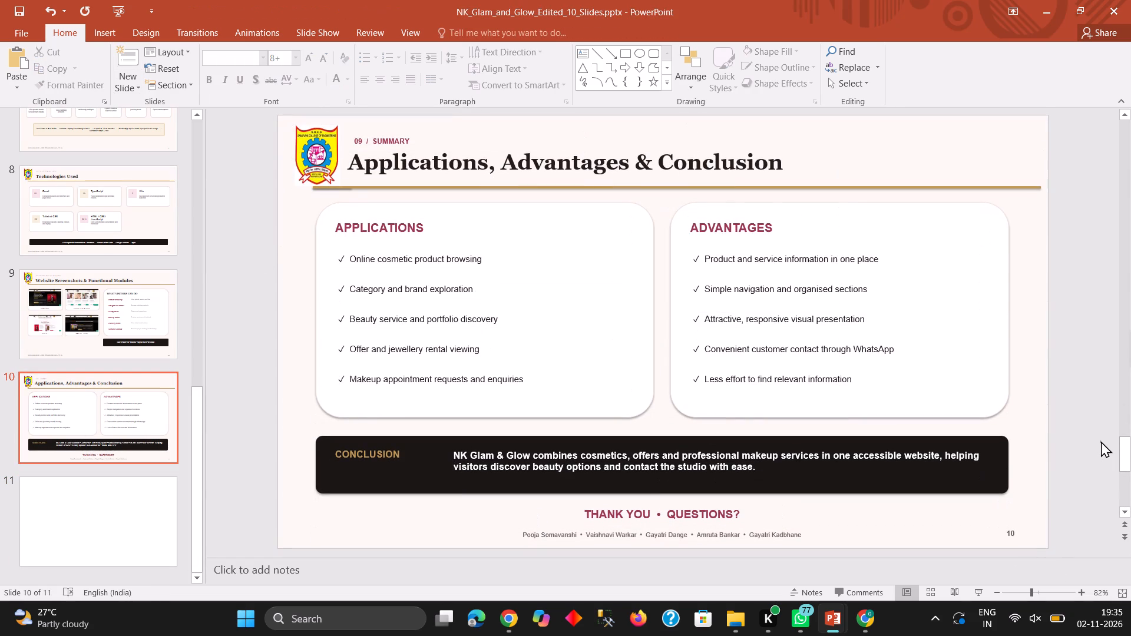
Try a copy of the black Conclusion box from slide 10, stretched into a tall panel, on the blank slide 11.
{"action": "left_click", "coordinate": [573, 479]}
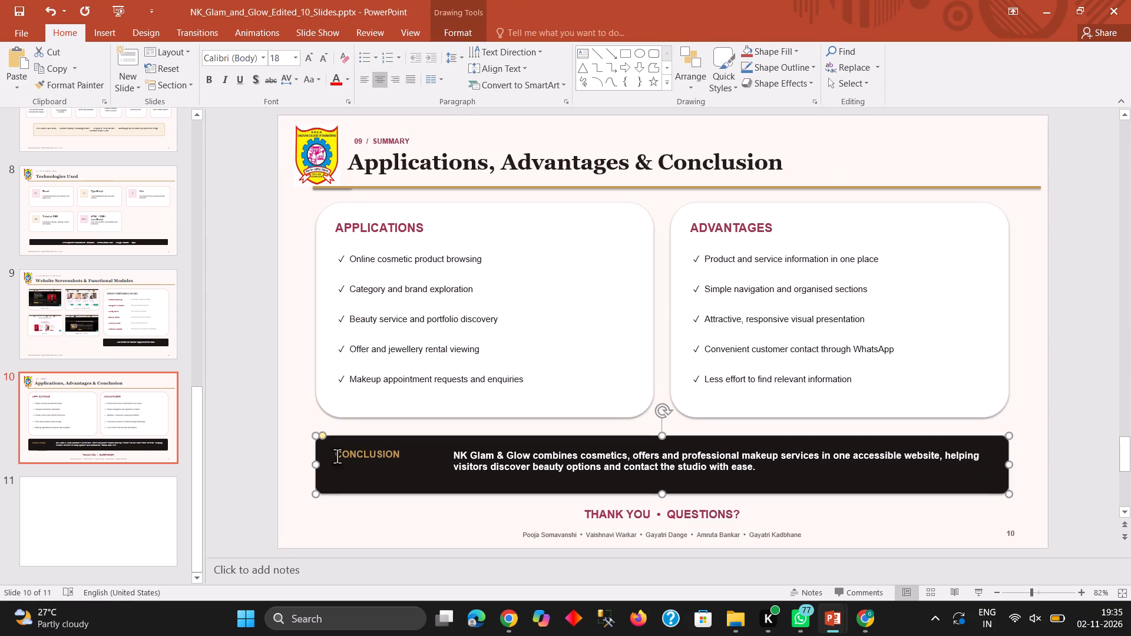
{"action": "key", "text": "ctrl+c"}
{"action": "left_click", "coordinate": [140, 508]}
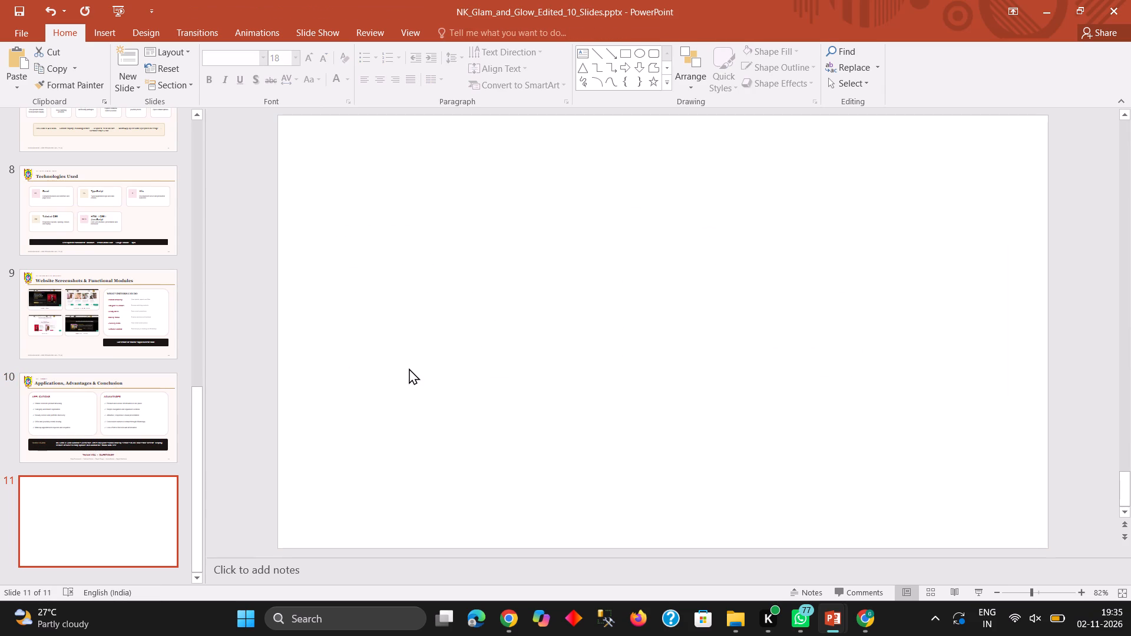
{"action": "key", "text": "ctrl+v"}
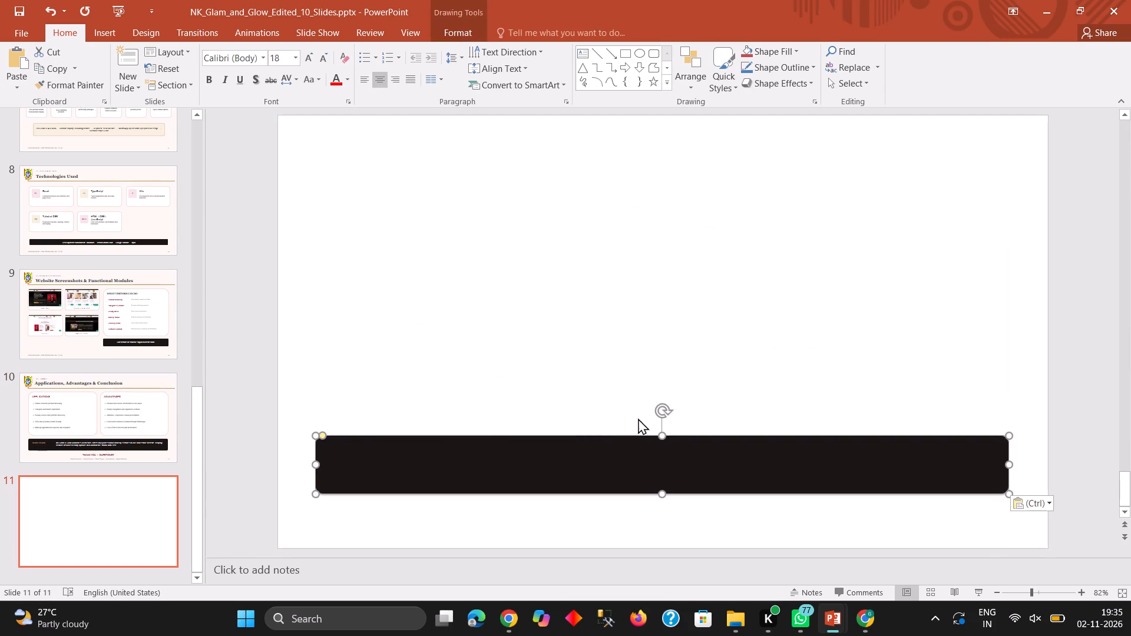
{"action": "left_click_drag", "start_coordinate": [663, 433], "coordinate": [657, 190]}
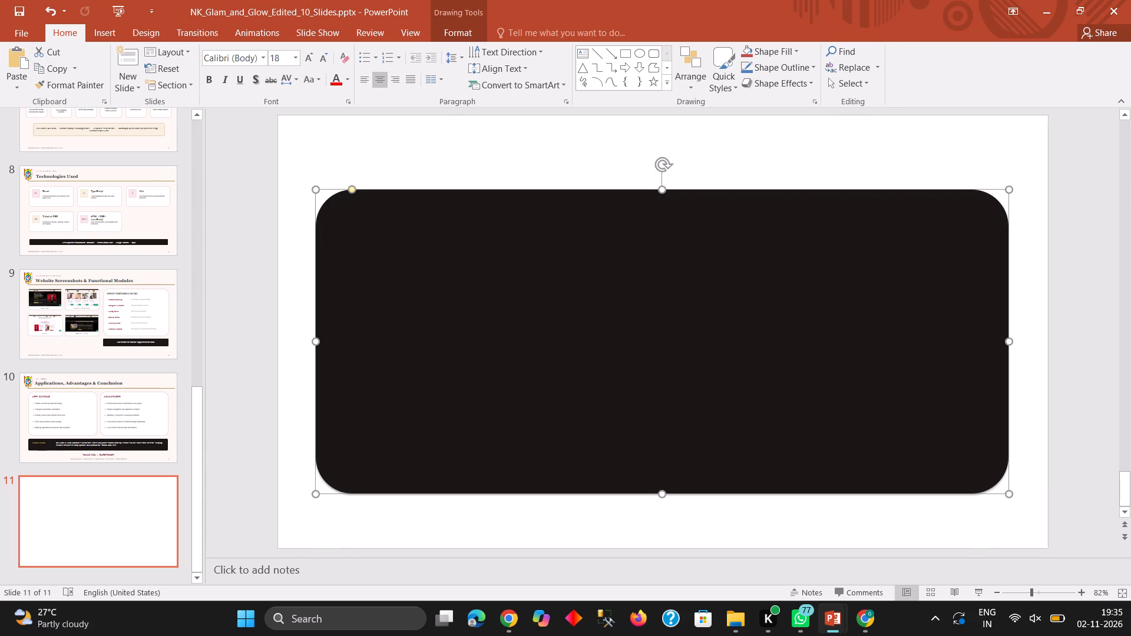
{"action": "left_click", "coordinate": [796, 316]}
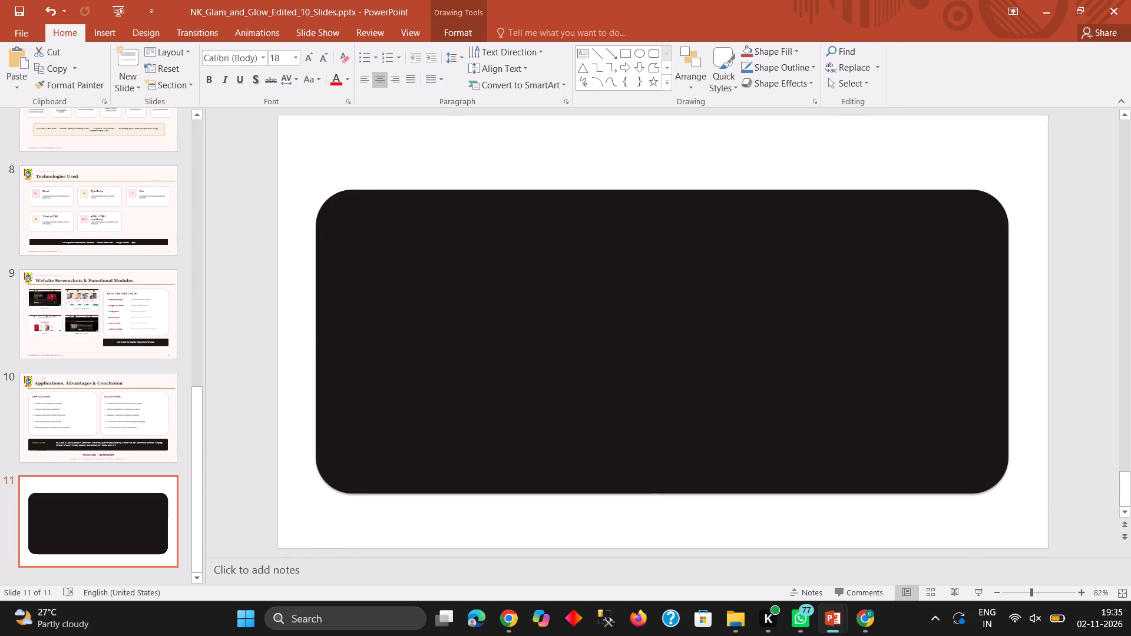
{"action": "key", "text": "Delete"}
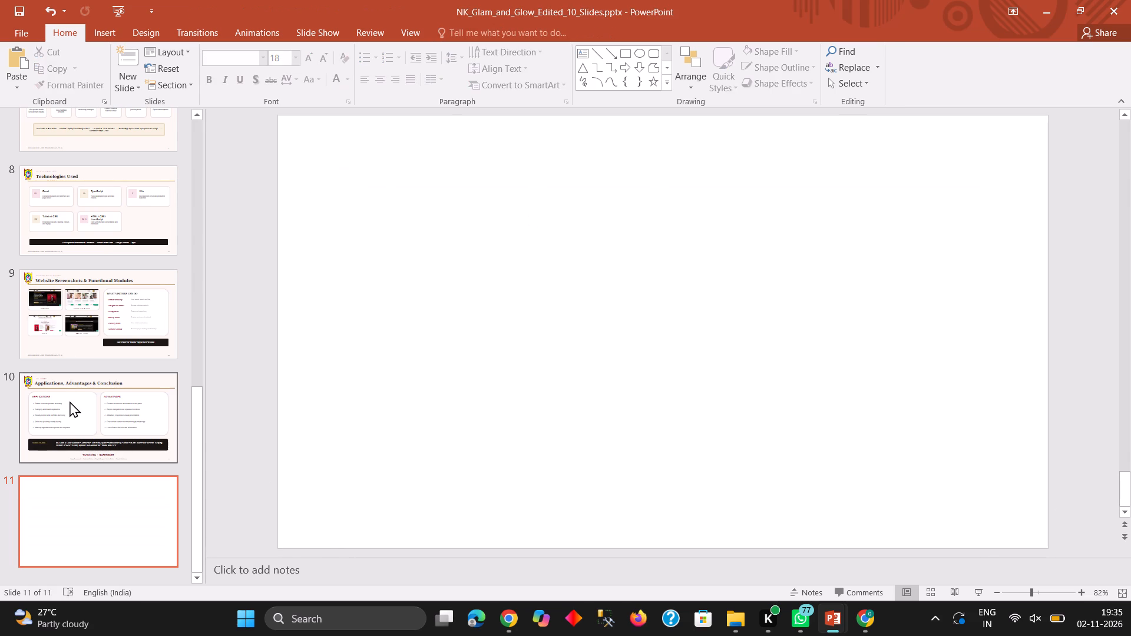
Review the Applications, Advantages & Conclusion slide, examining its conclusion text and thank-you line alongside the earlier slides.
{"action": "left_click", "coordinate": [70, 403]}
{"action": "scroll", "coordinate": [722, 279], "scroll_direction": "down", "scroll_amount": 1}
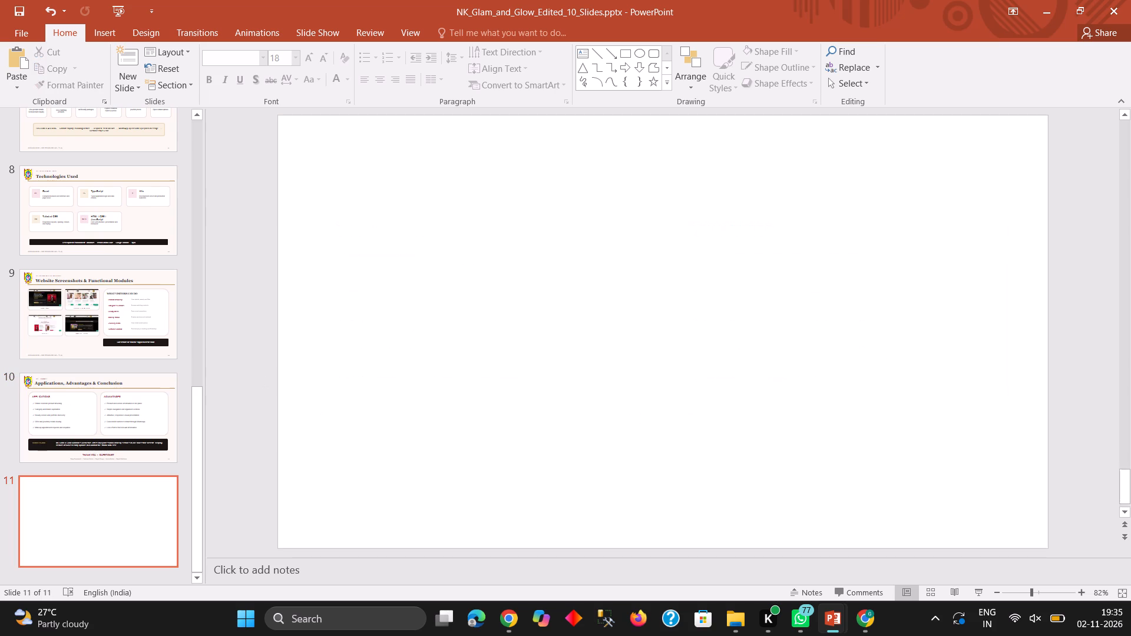
{"action": "scroll", "coordinate": [722, 279], "scroll_direction": "down", "scroll_amount": 1}
{"action": "scroll", "coordinate": [722, 279], "scroll_direction": "up", "scroll_amount": 1}
{"action": "left_click", "coordinate": [82, 420]}
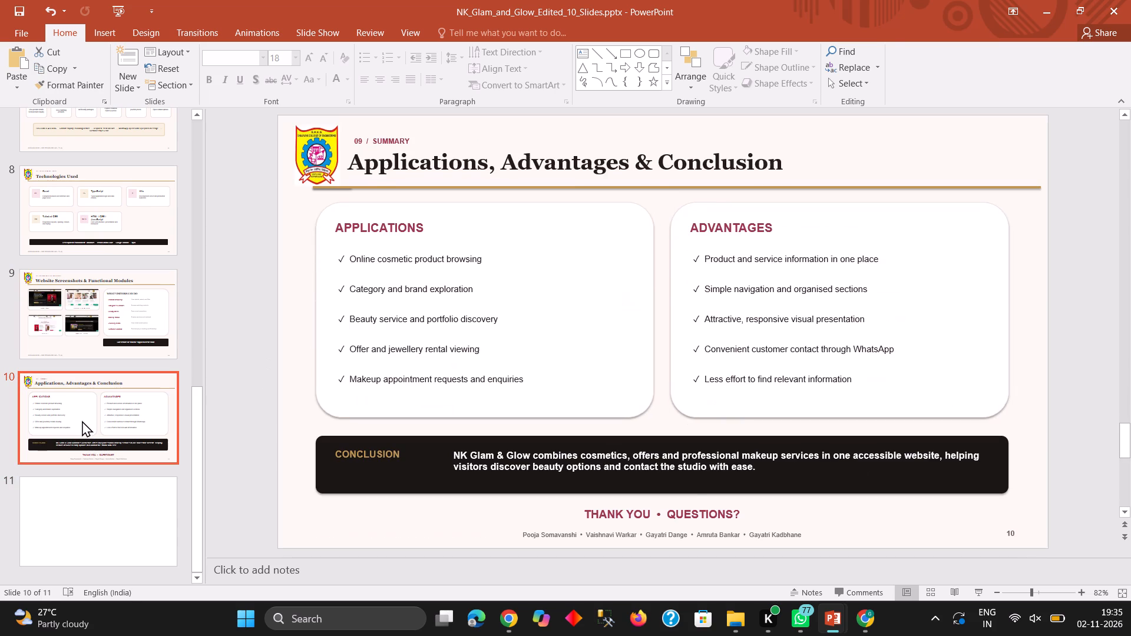
{"action": "scroll", "coordinate": [570, 336], "scroll_direction": "up", "scroll_amount": 1}
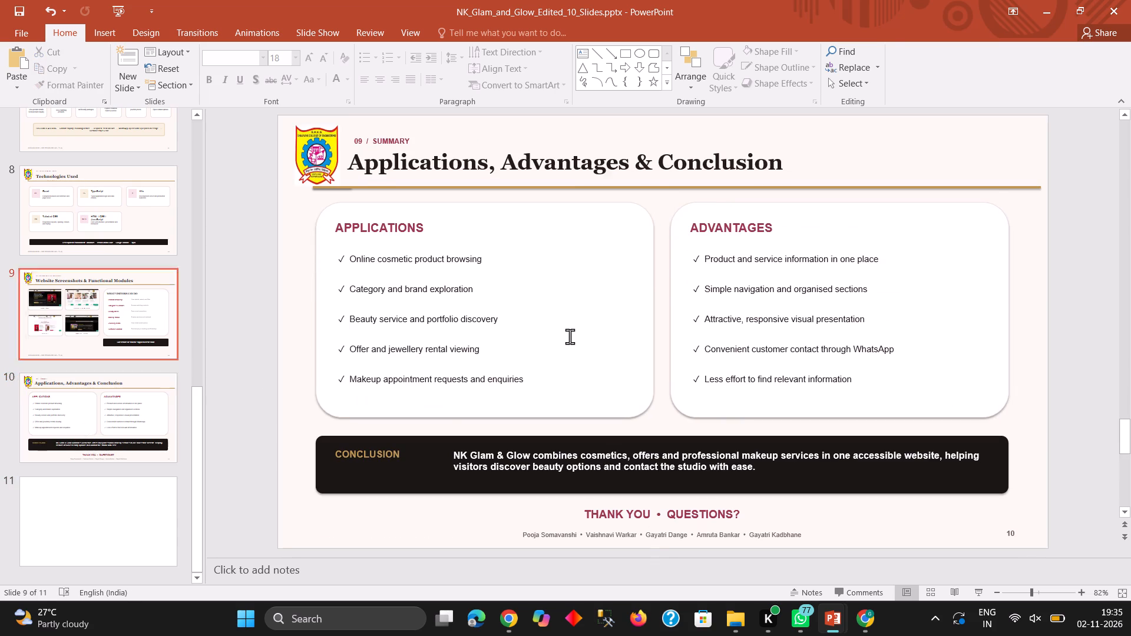
{"action": "scroll", "coordinate": [570, 336], "scroll_direction": "up", "scroll_amount": 1}
{"action": "scroll", "coordinate": [152, 337], "scroll_direction": "down", "scroll_amount": 8}
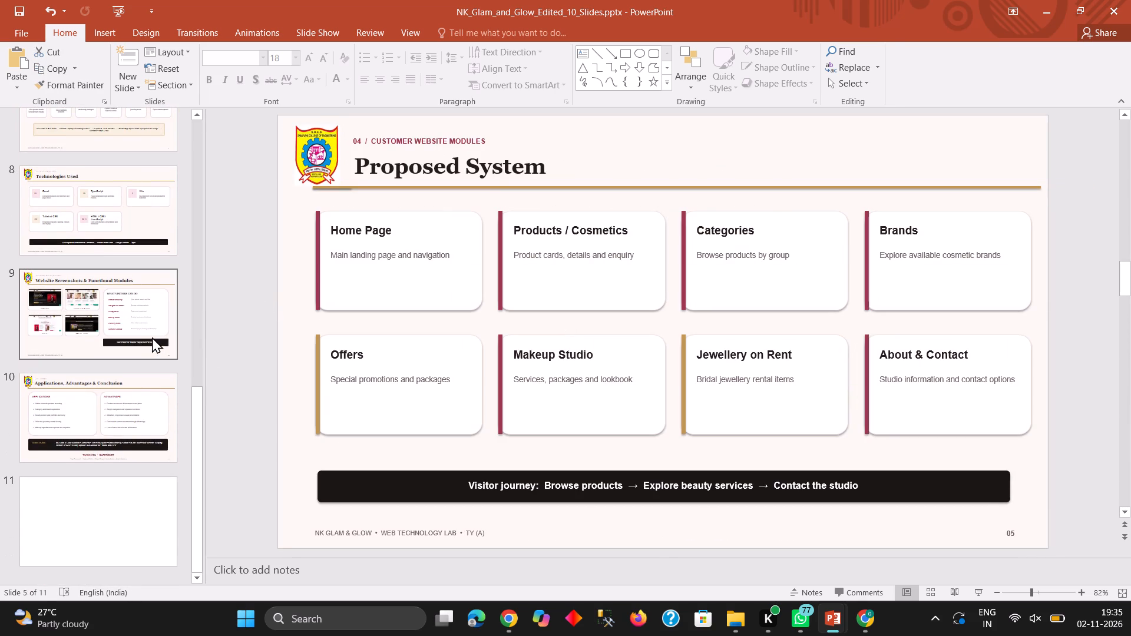
{"action": "left_click", "coordinate": [120, 387]}
{"action": "left_click", "coordinate": [560, 471]}
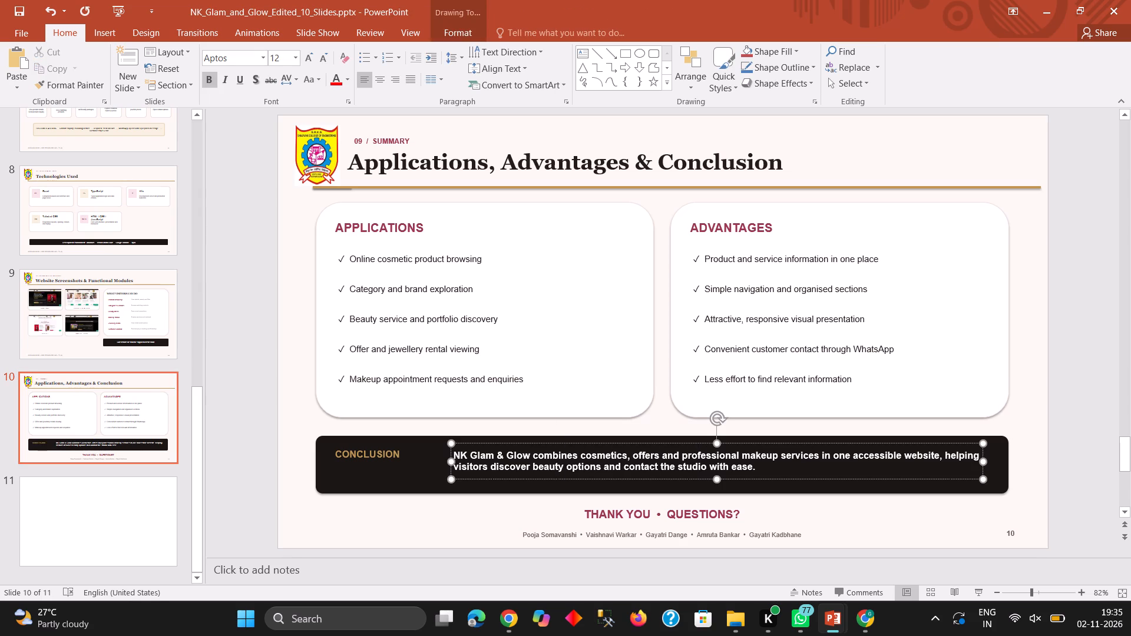
{"action": "left_click", "coordinate": [811, 520]}
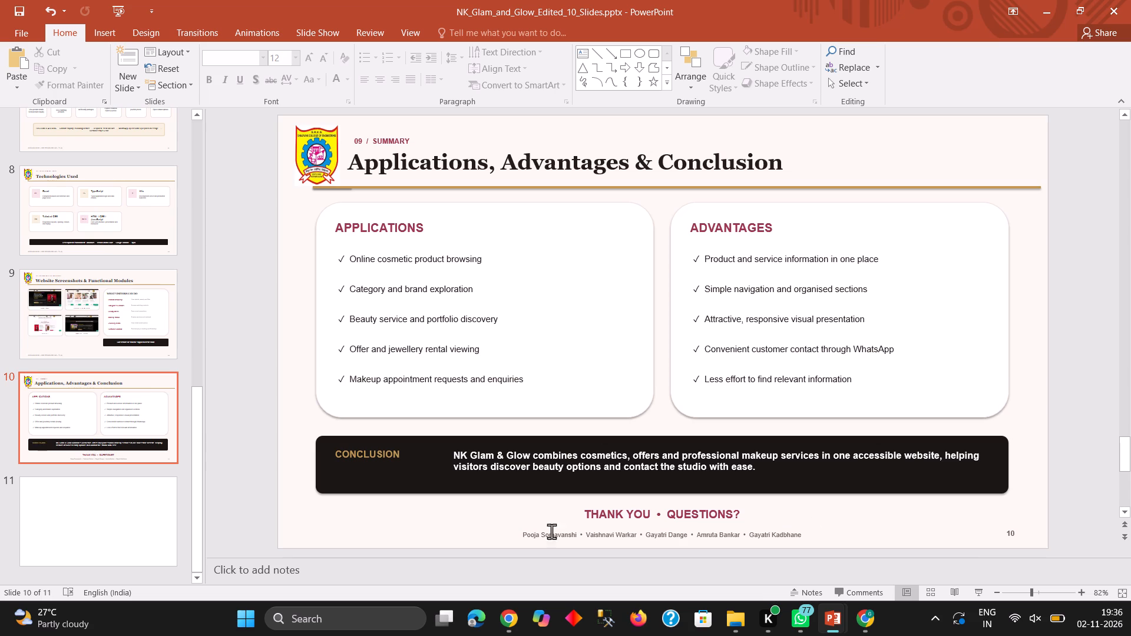
{"action": "left_click_drag", "start_coordinate": [588, 519], "coordinate": [743, 516]}
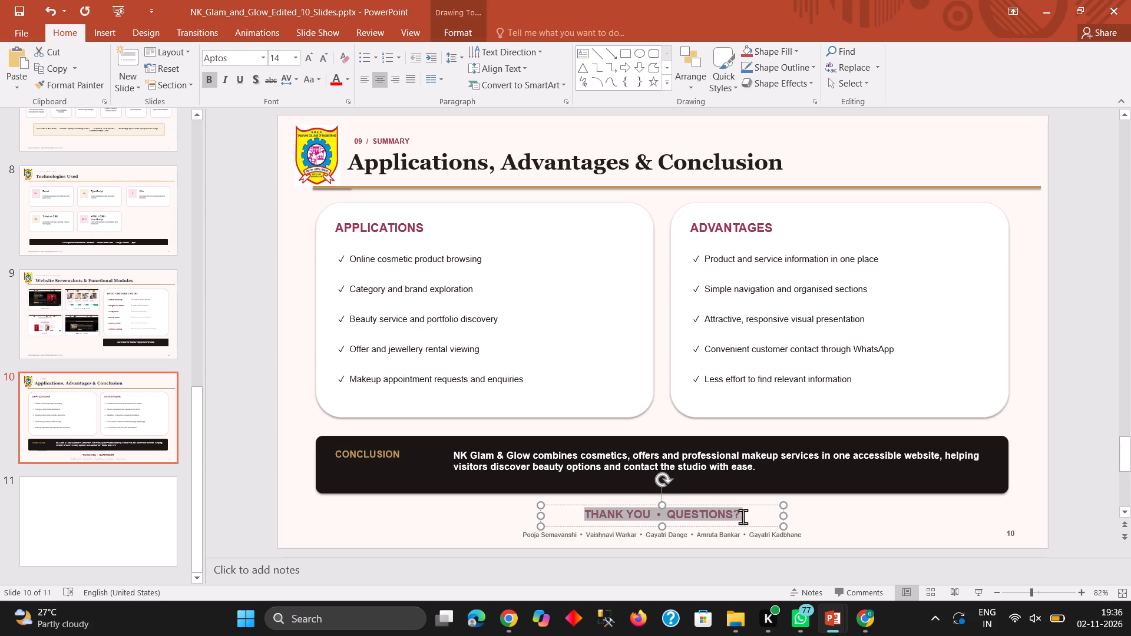
{"action": "left_click_drag", "start_coordinate": [743, 516], "coordinate": [748, 517]}
{"action": "left_click", "coordinate": [853, 481]}
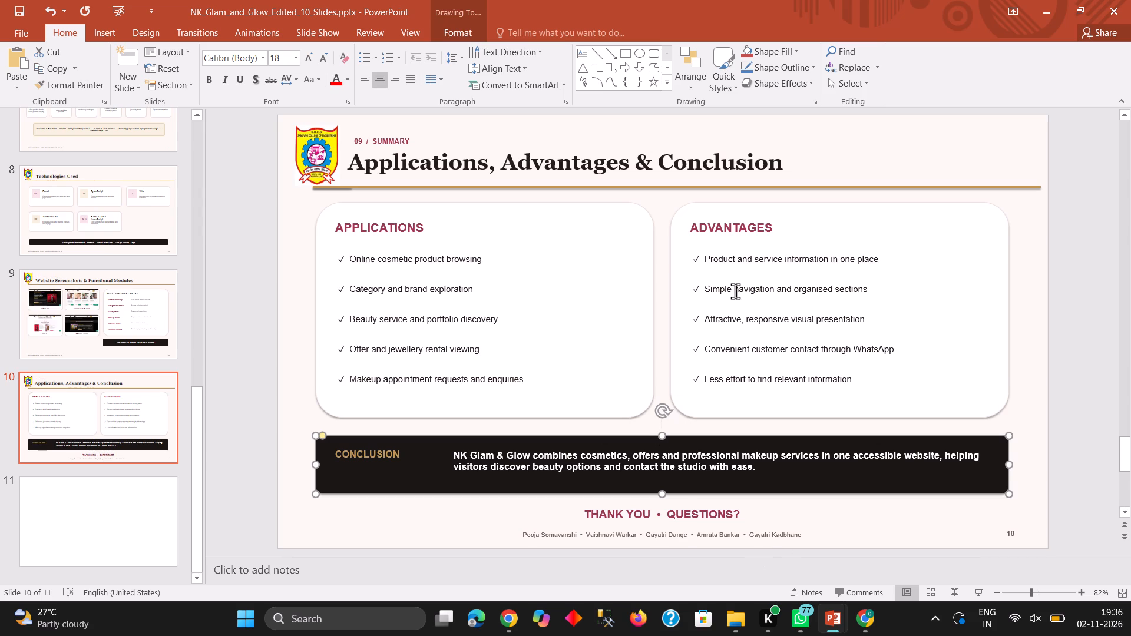
{"action": "scroll", "coordinate": [735, 291], "scroll_direction": "down", "scroll_amount": 1}
{"action": "scroll", "coordinate": [735, 291], "scroll_direction": "up", "scroll_amount": 1}
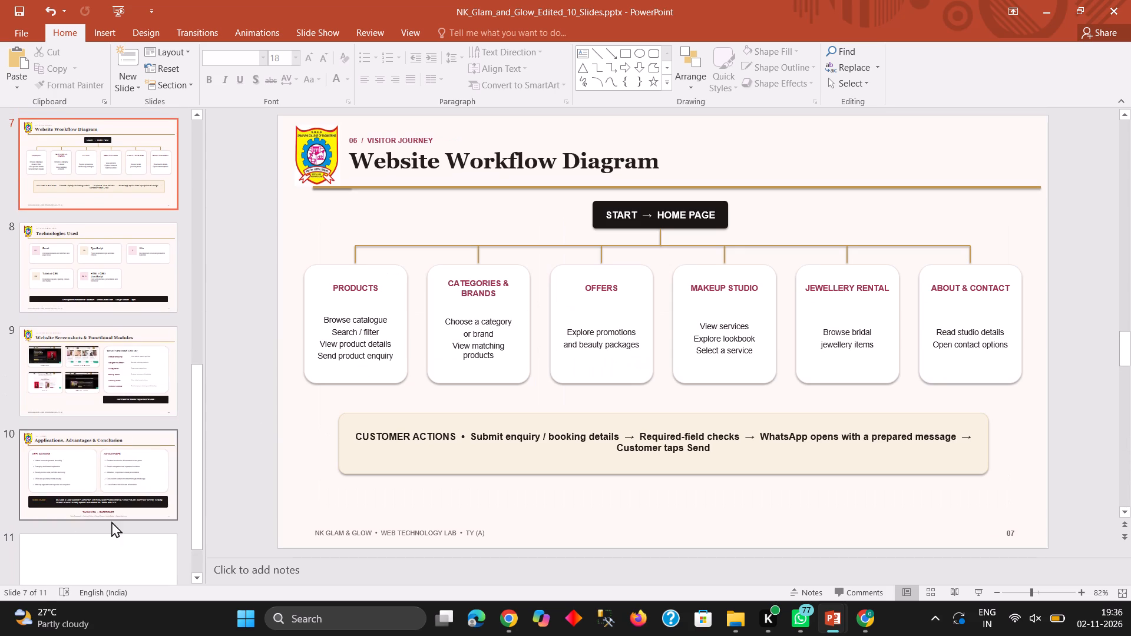
{"action": "left_click", "coordinate": [131, 505]}
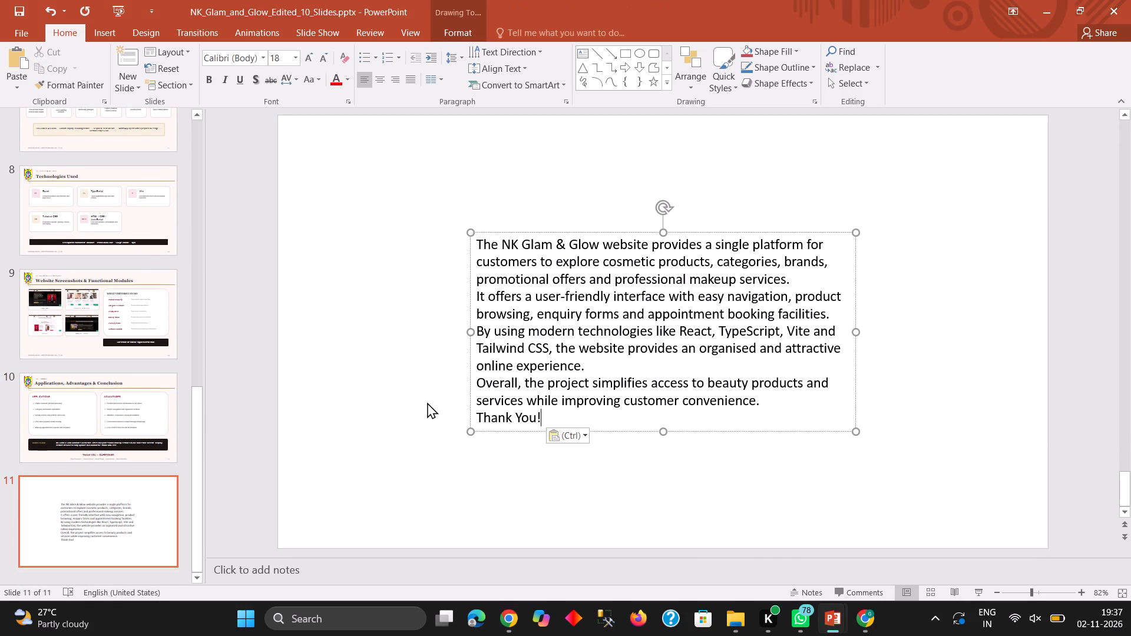
Make the conclusion text on slide 11 a bulleted list with an unbulleted blank line before "Thank You!", in a wider text box.
{"action": "left_click_drag", "start_coordinate": [476, 241], "coordinate": [548, 426]}
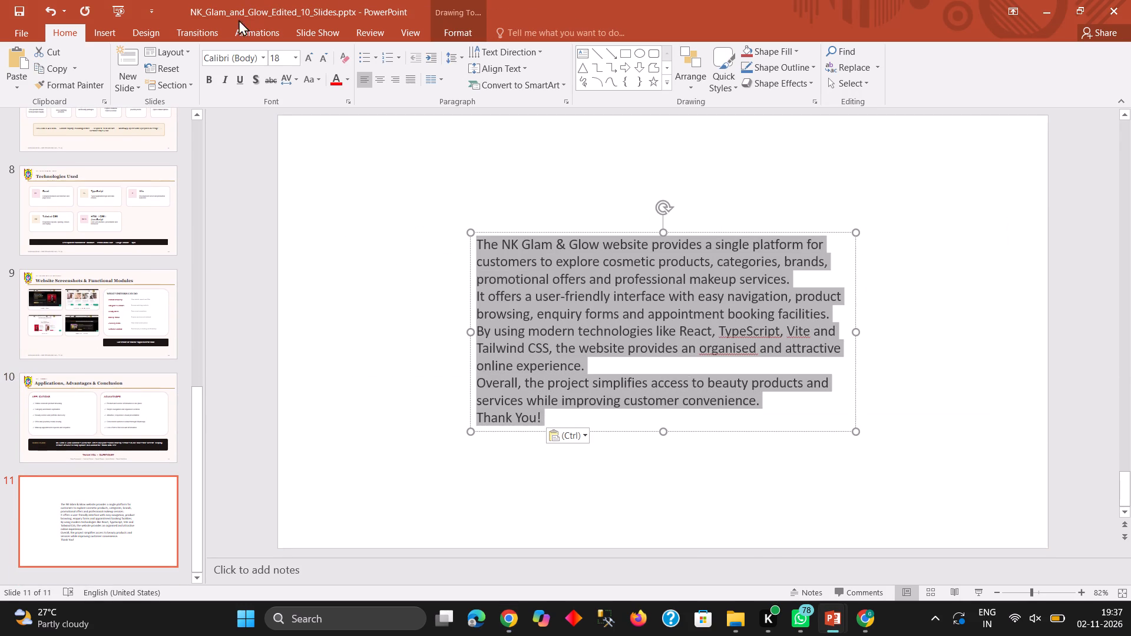
{"action": "left_click", "coordinate": [363, 61]}
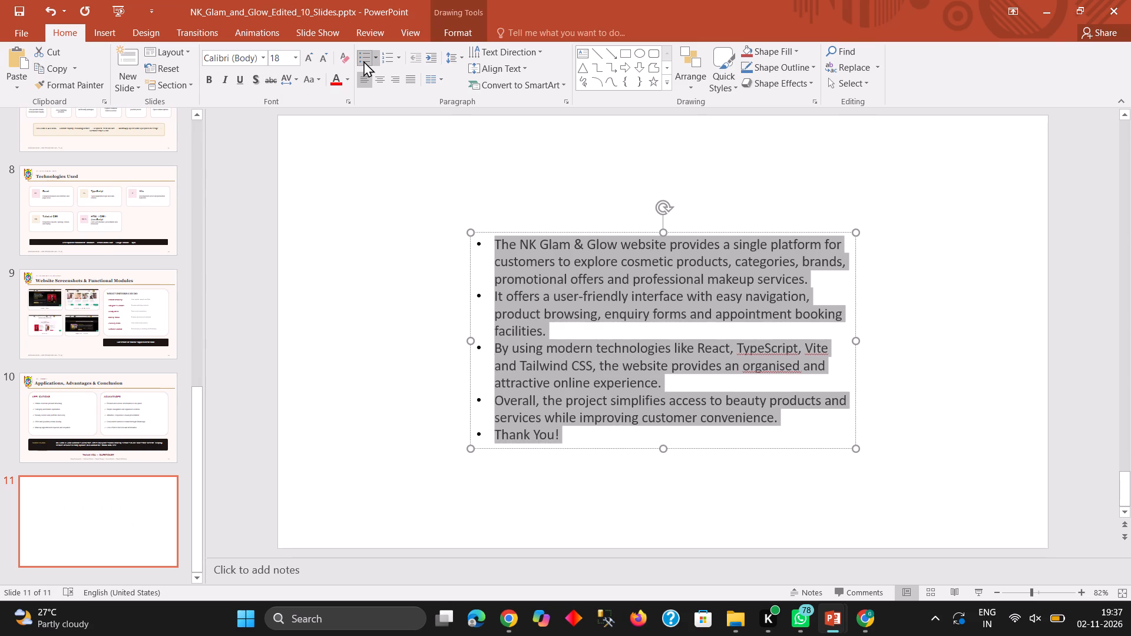
{"action": "left_click", "coordinate": [786, 423]}
{"action": "key", "text": "Return"}
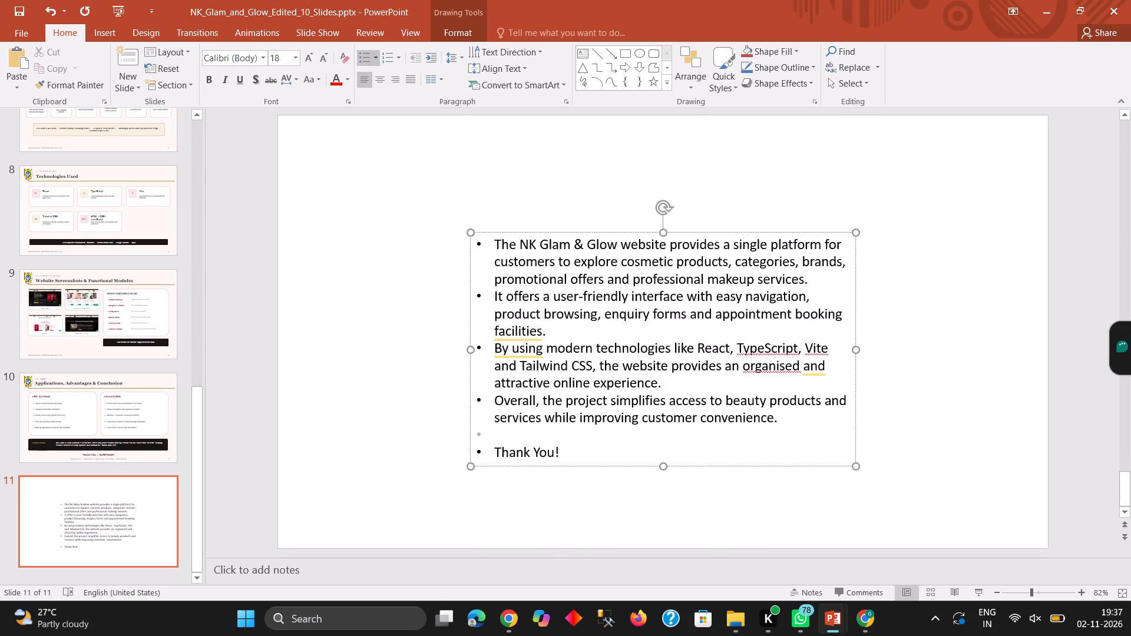
{"action": "key", "text": "BackSpace"}
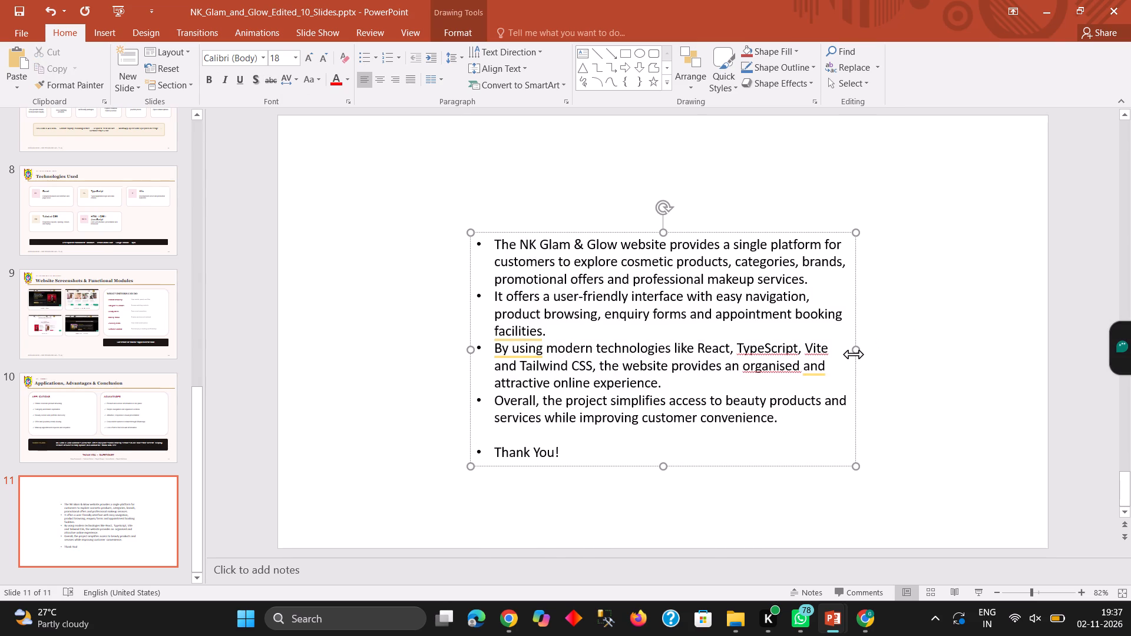
{"action": "left_click_drag", "start_coordinate": [853, 353], "coordinate": [1019, 332]}
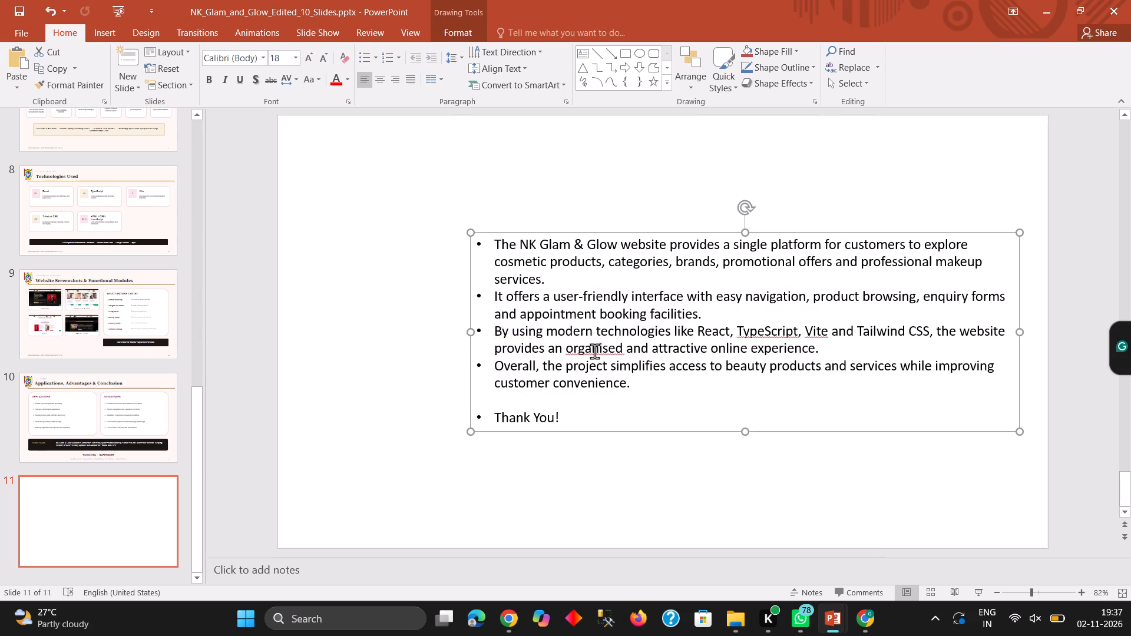
Copy the white rounded Applications card from slide 10 onto slide 11 and bring the conclusion text in front of it.
{"action": "left_click", "coordinate": [107, 409]}
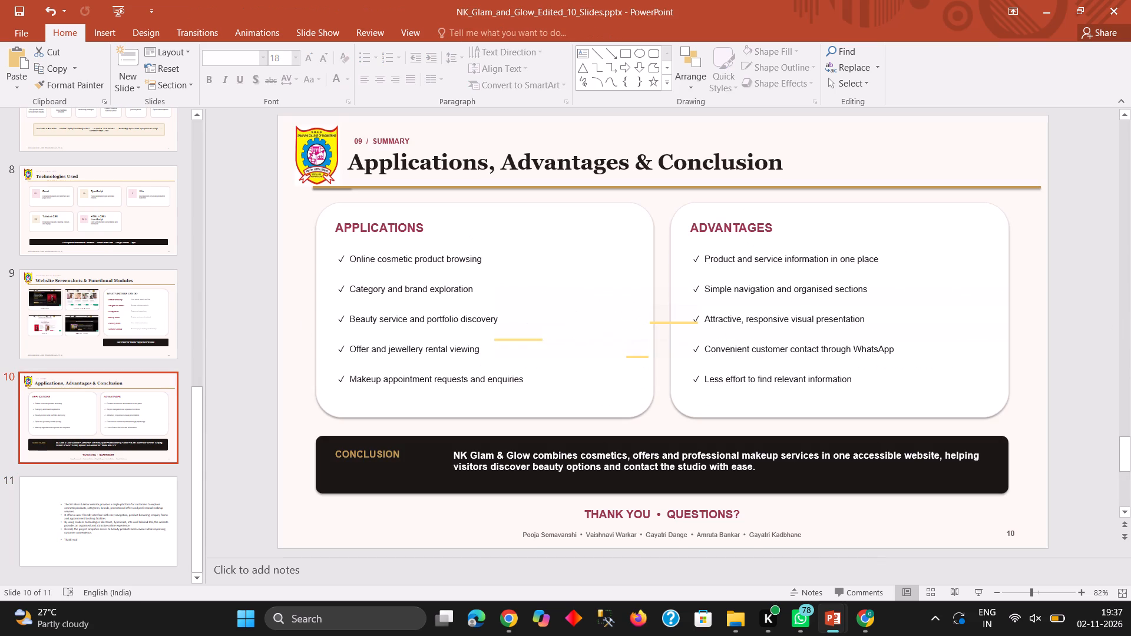
{"action": "left_click", "coordinate": [492, 210]}
{"action": "key", "text": "ctrl+c"}
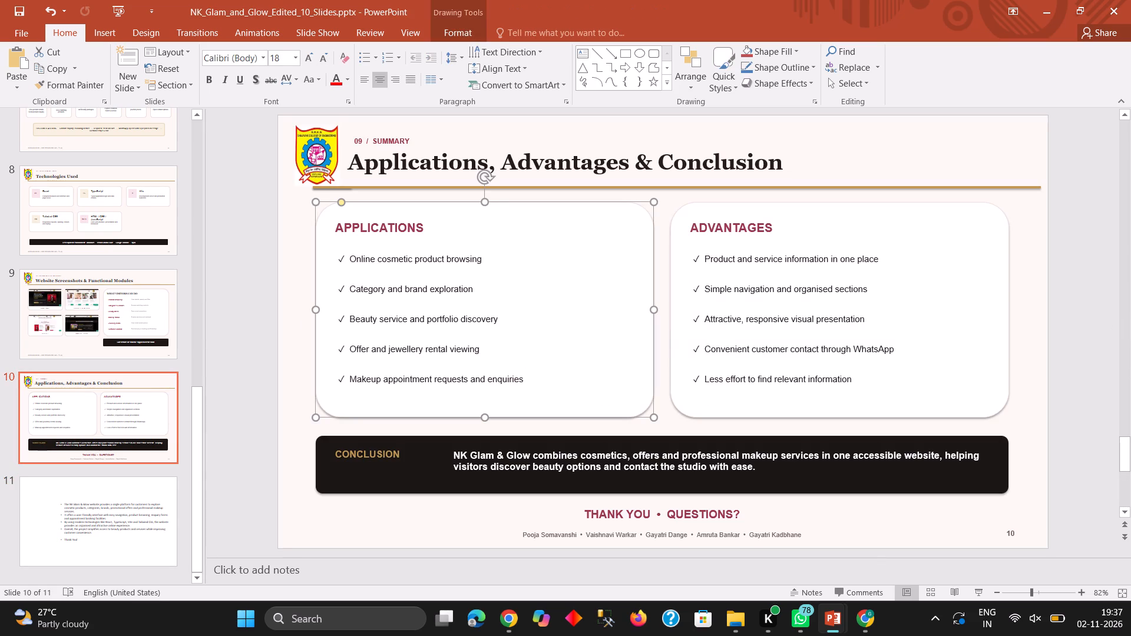
{"action": "left_click", "coordinate": [63, 544]}
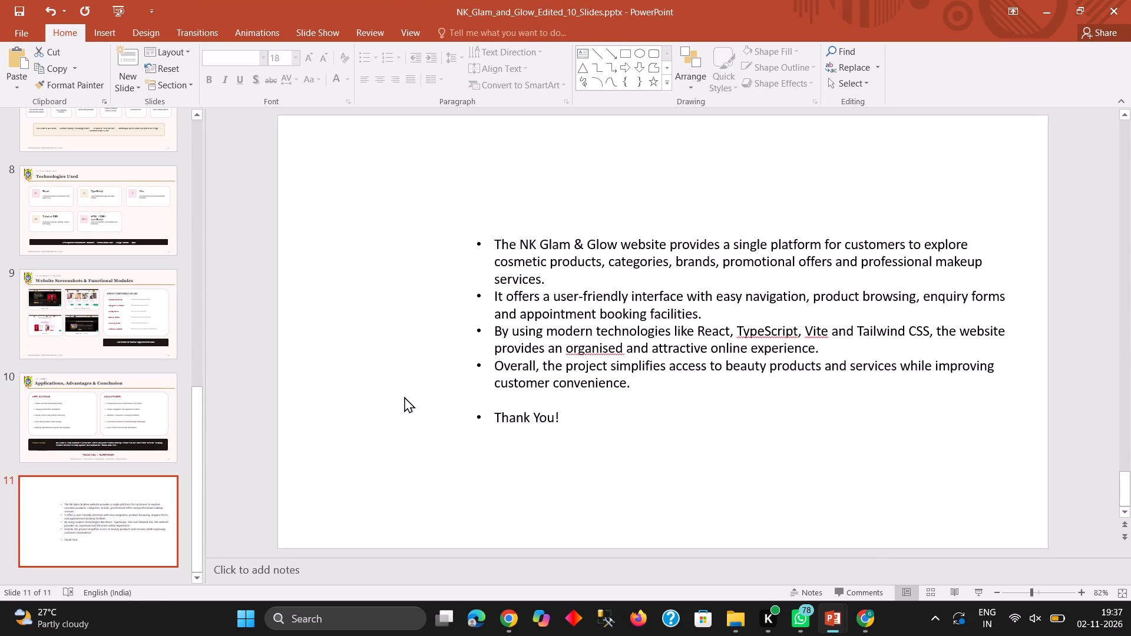
{"action": "key", "text": "ctrl+v"}
{"action": "left_click", "coordinate": [910, 302]}
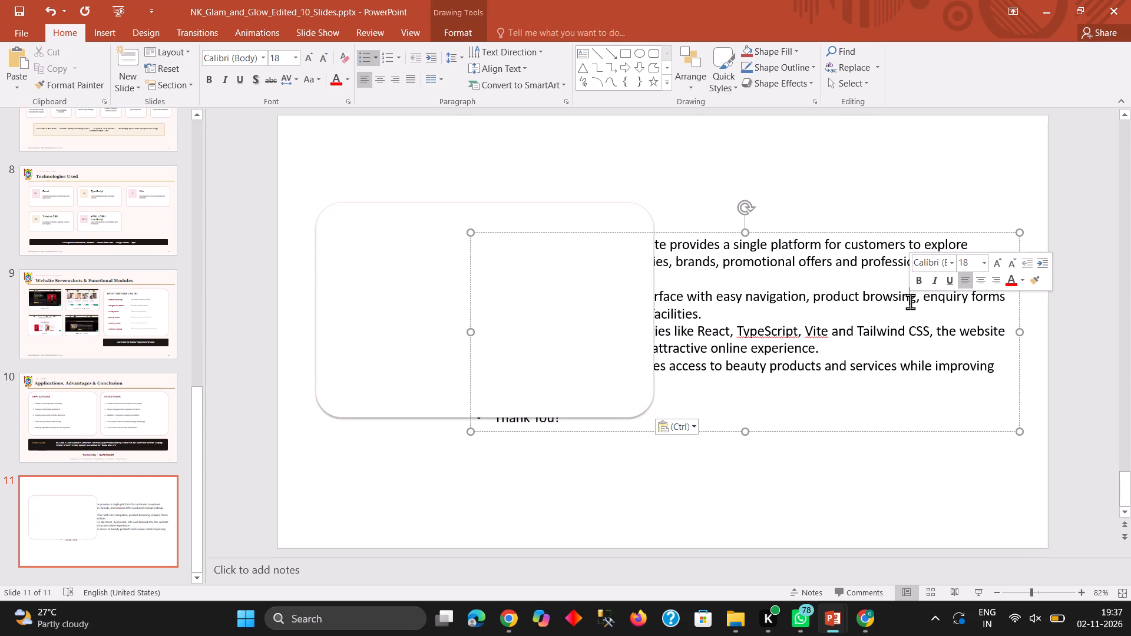
{"action": "left_click", "coordinate": [694, 71]}
{"action": "left_click", "coordinate": [697, 125]}
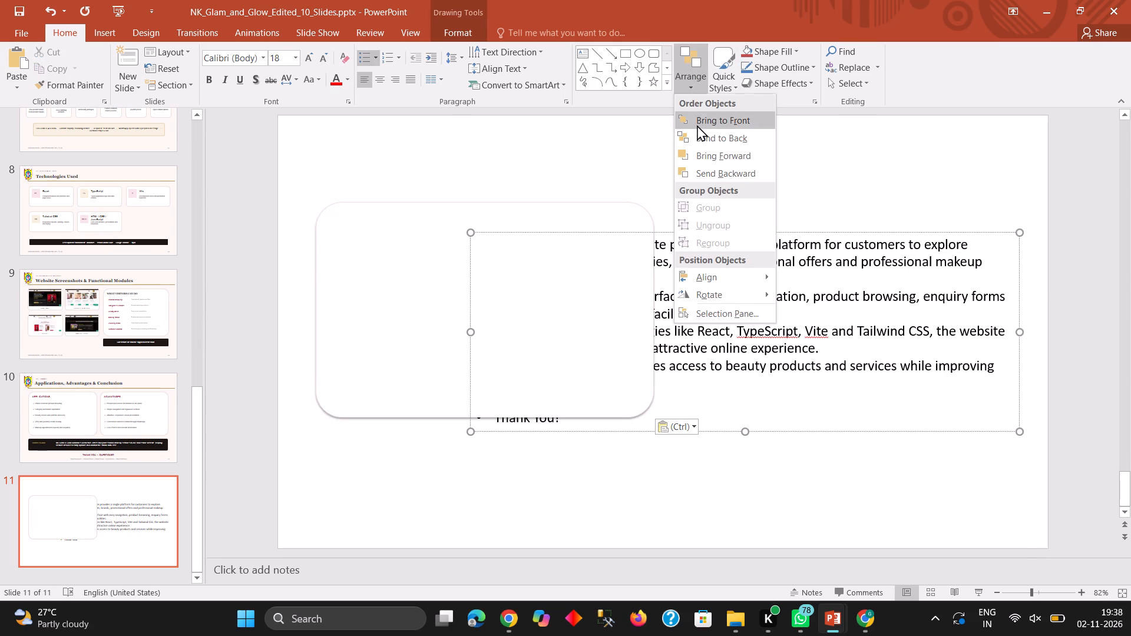
Enlarge the white card to span most of slide 11 and widen the conclusion text box to fit the card's width.
{"action": "left_click", "coordinate": [402, 230]}
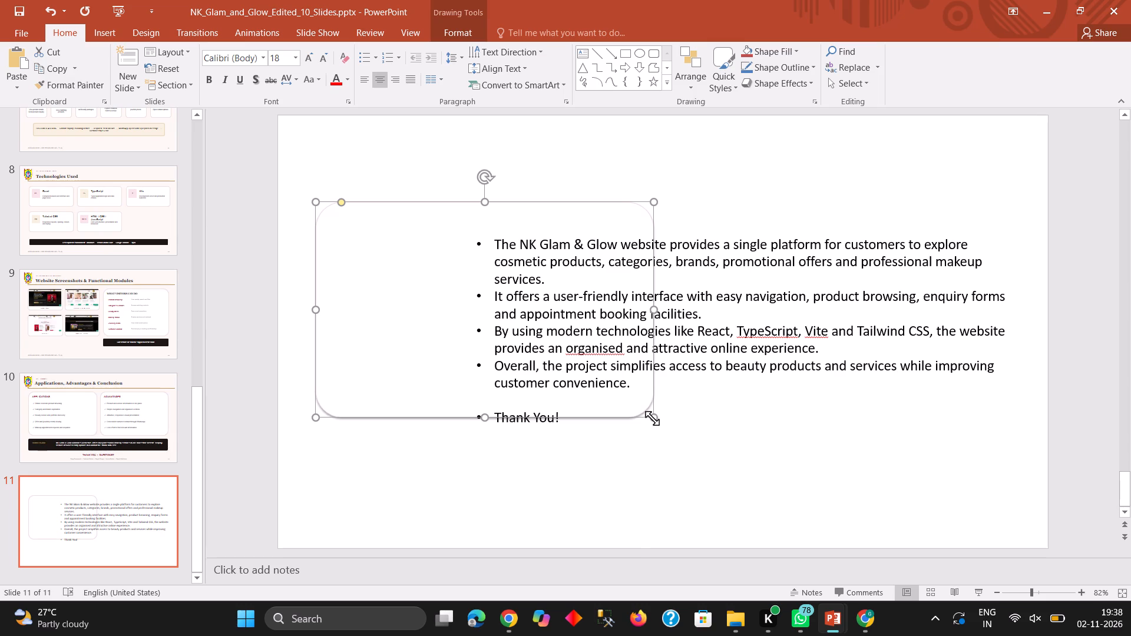
{"action": "left_click_drag", "start_coordinate": [652, 414], "coordinate": [1033, 492]}
{"action": "left_click", "coordinate": [823, 377]}
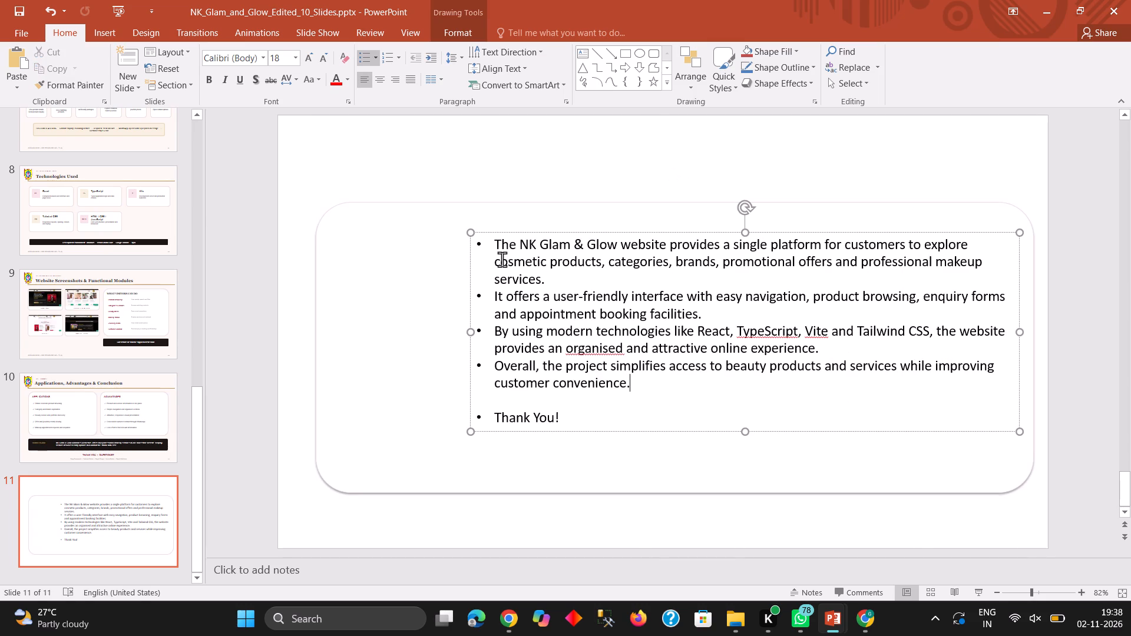
{"action": "left_click", "coordinate": [475, 235]}
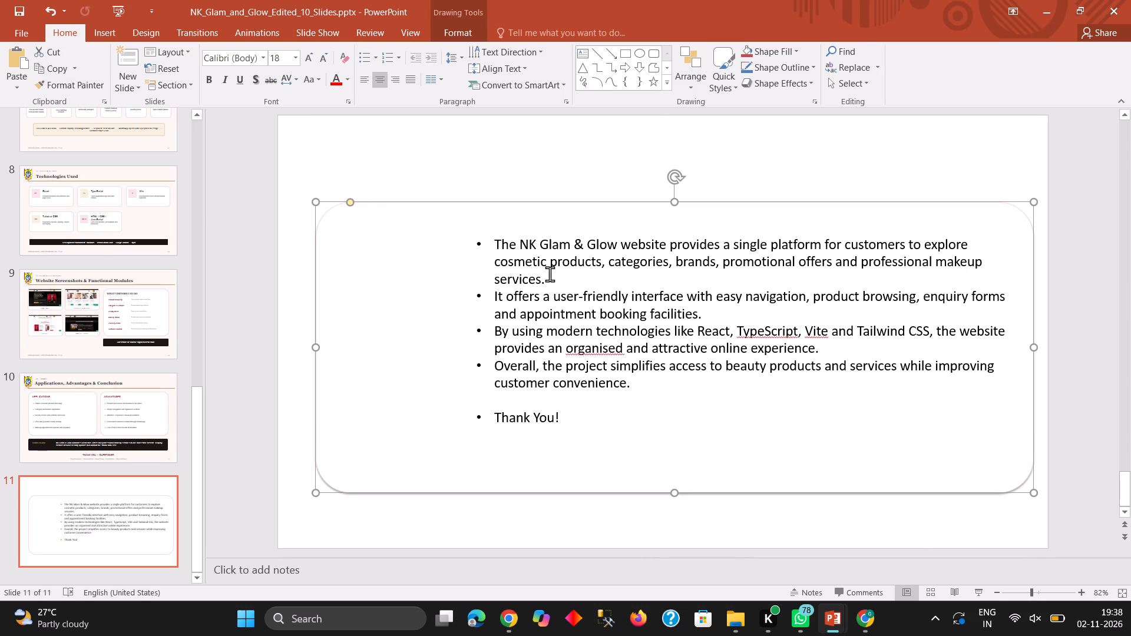
{"action": "left_click", "coordinate": [550, 274]}
{"action": "left_click_drag", "start_coordinate": [471, 233], "coordinate": [356, 226]}
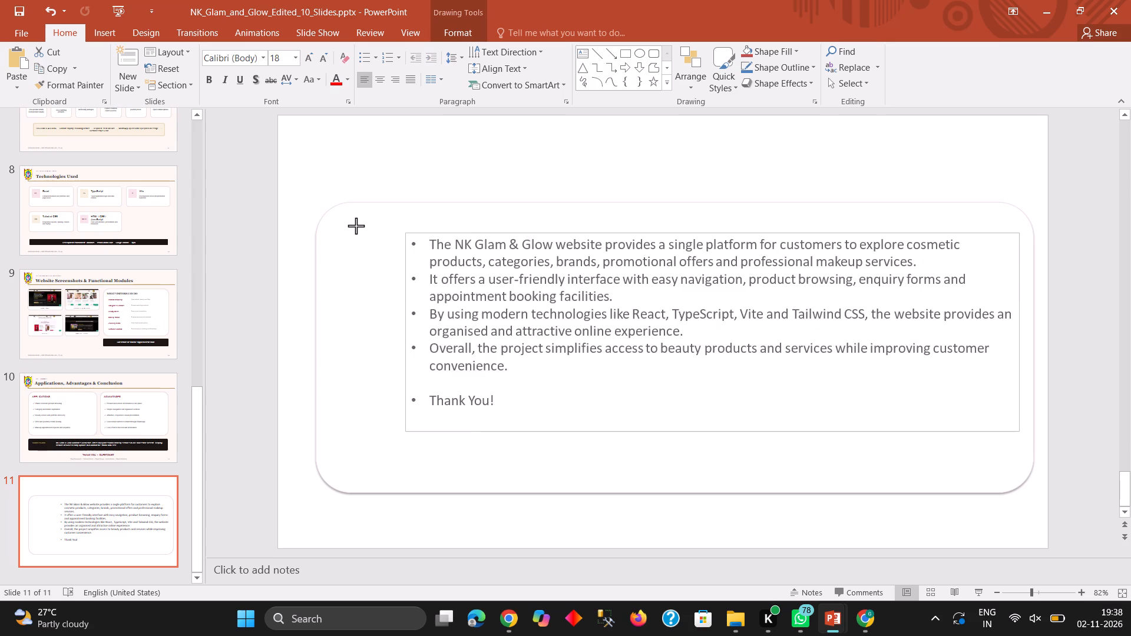
{"action": "left_click_drag", "start_coordinate": [356, 226], "coordinate": [332, 236]}
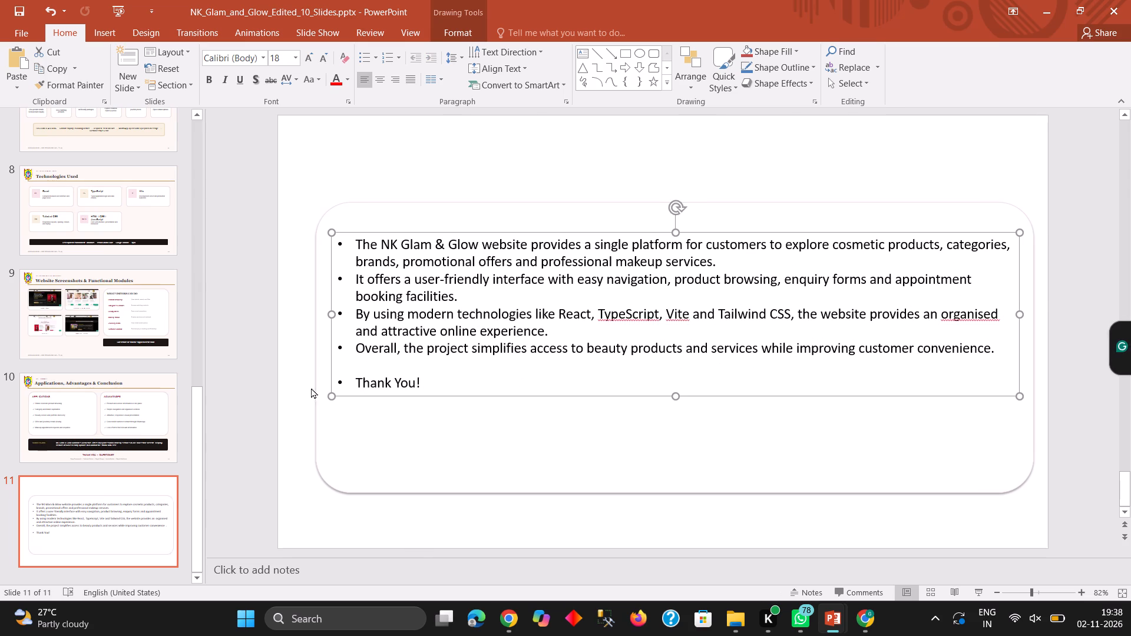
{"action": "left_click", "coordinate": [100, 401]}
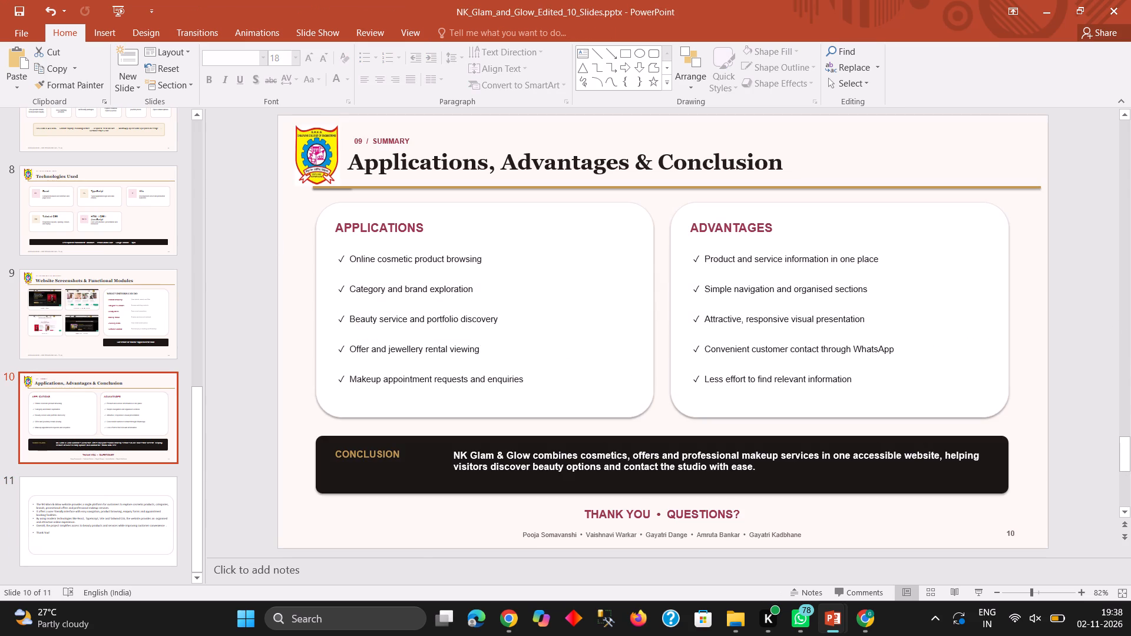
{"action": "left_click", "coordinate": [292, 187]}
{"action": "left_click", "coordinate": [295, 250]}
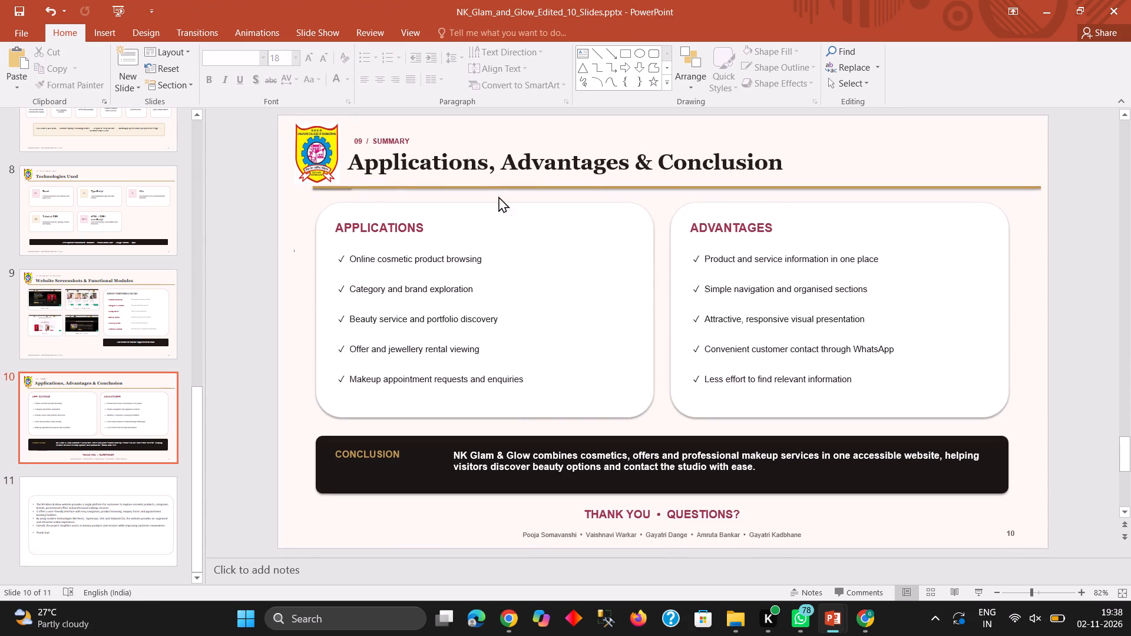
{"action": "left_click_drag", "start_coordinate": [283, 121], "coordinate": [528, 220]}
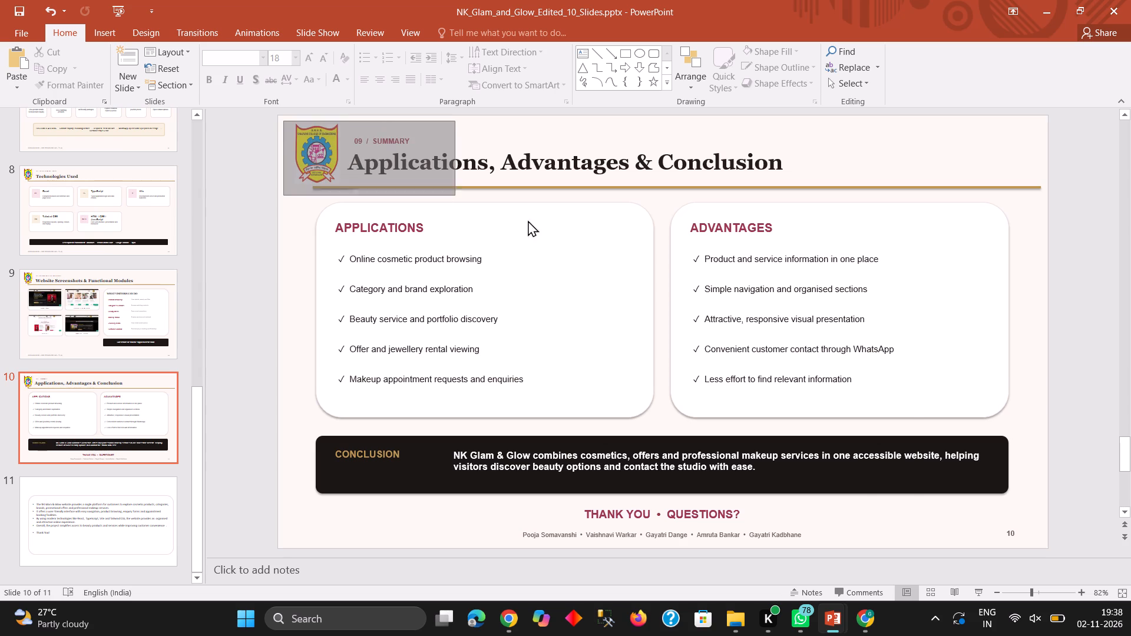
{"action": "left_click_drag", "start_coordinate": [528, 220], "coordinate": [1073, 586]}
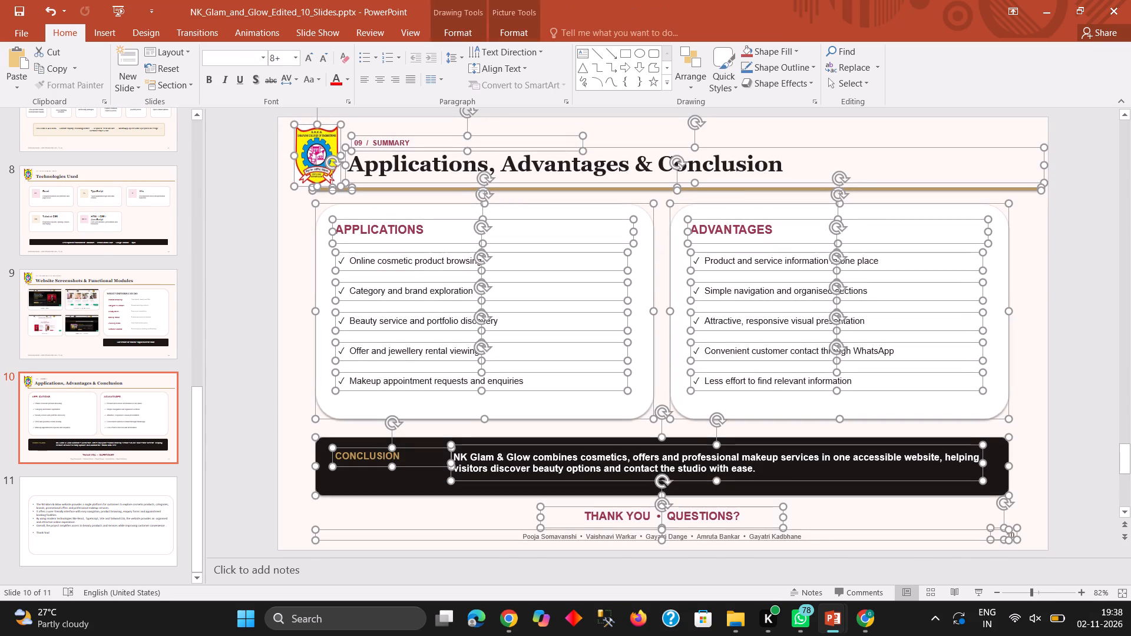
Duplicate slide 10, Applications, Advantages & Conclusion.
{"action": "left_click", "coordinate": [173, 432]}
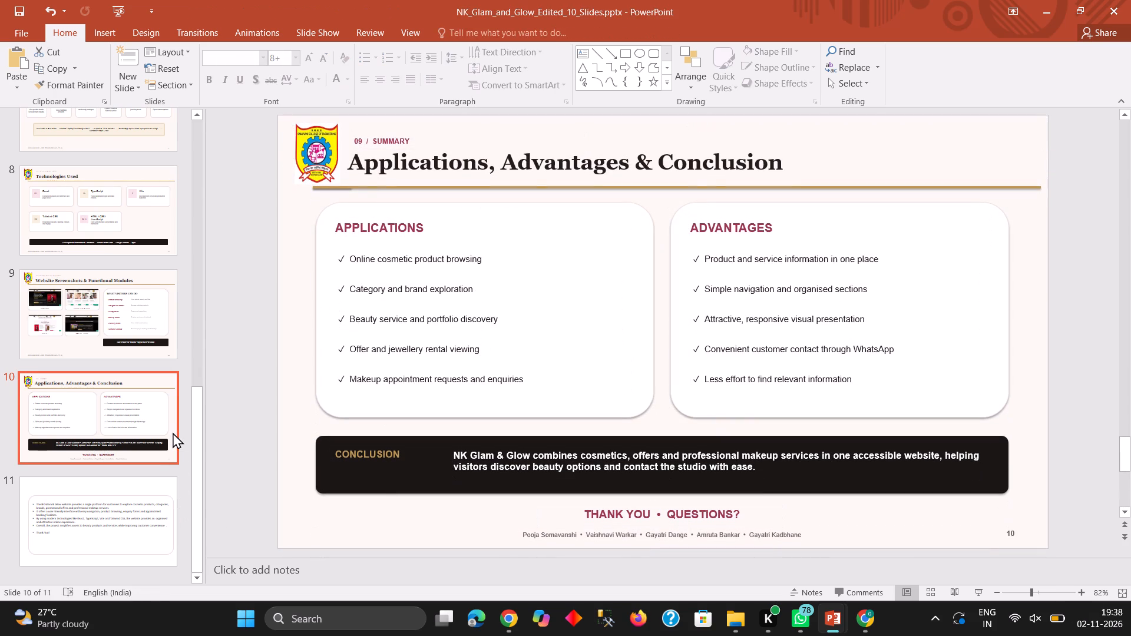
{"action": "right_click", "coordinate": [173, 432]}
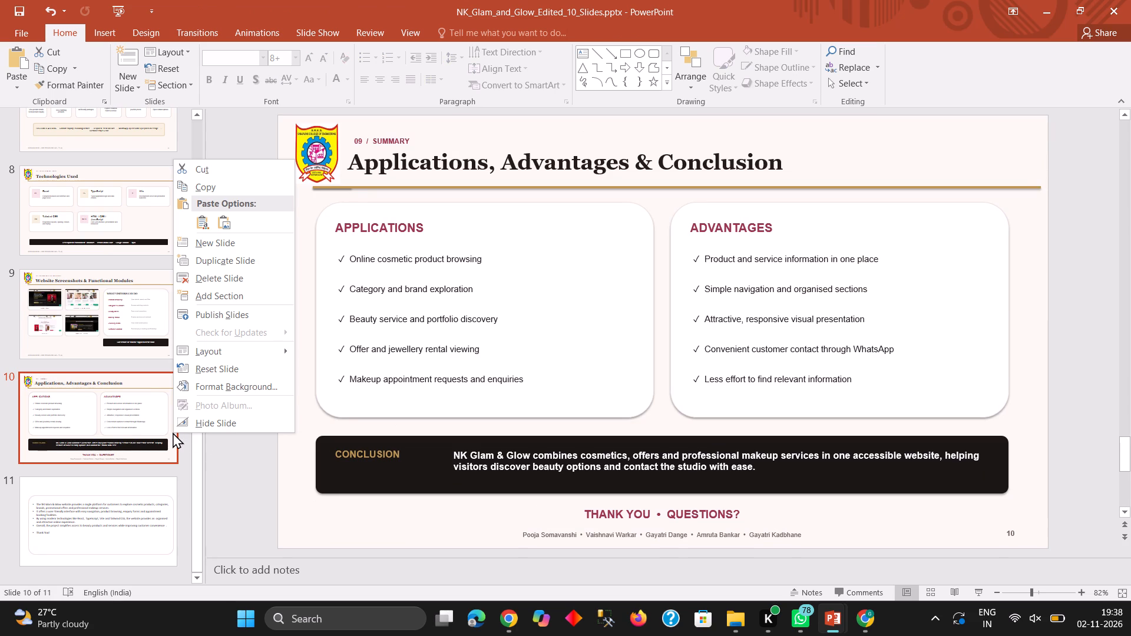
{"action": "left_click", "coordinate": [256, 257]}
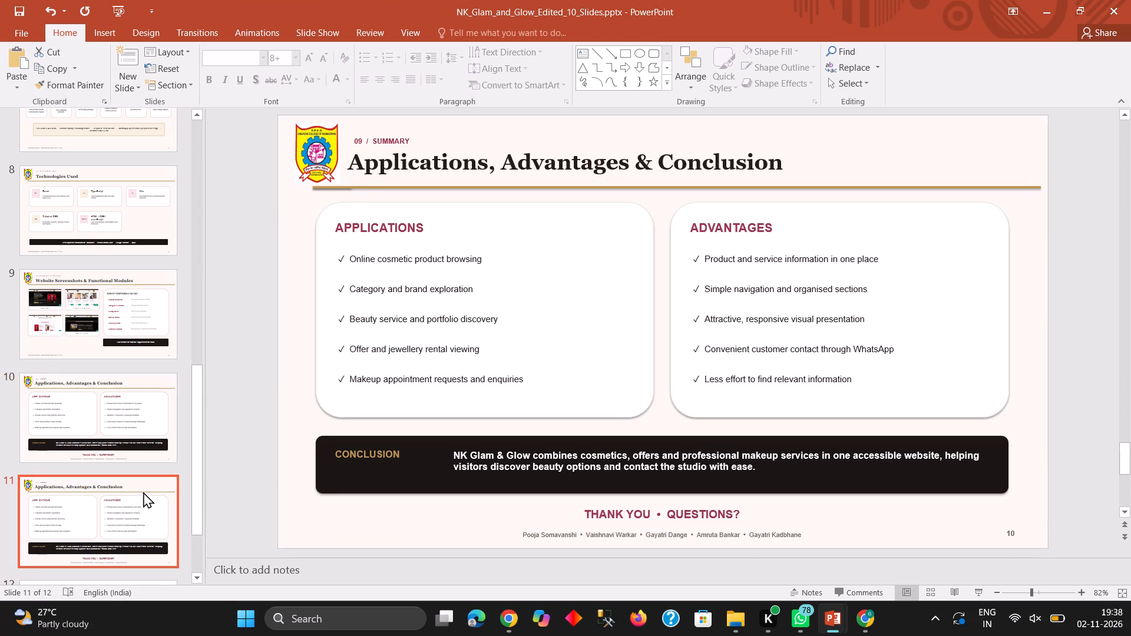
Shorten the title of the duplicated slide 11 to "Conclusion".
{"action": "left_click", "coordinate": [139, 495]}
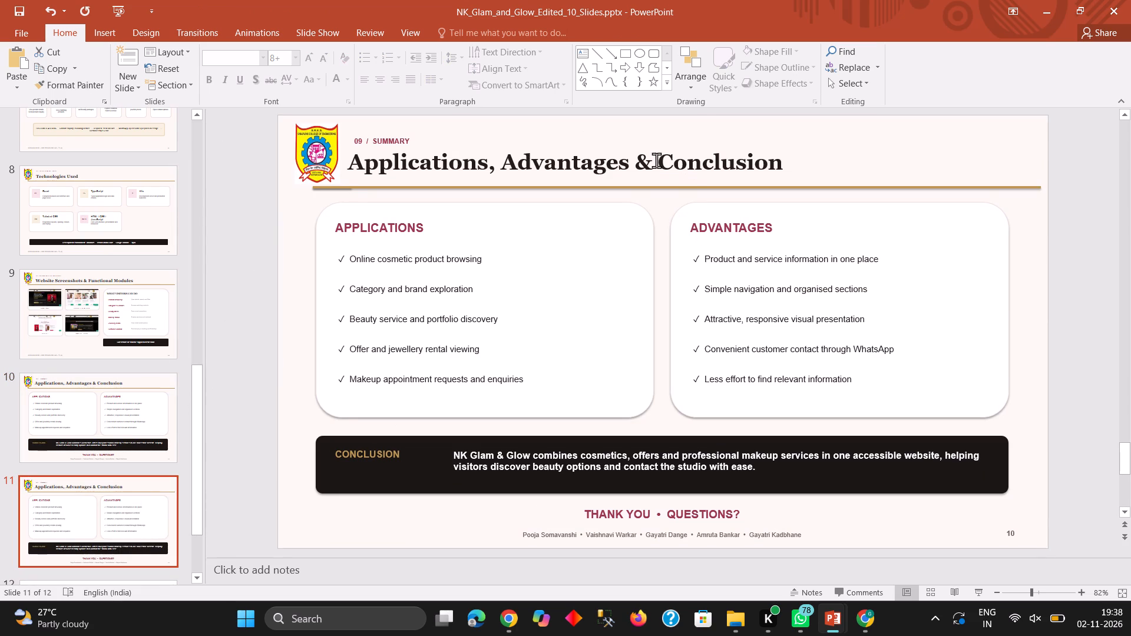
{"action": "left_click_drag", "start_coordinate": [656, 160], "coordinate": [365, 178]}
{"action": "key", "text": "BackSpace"}
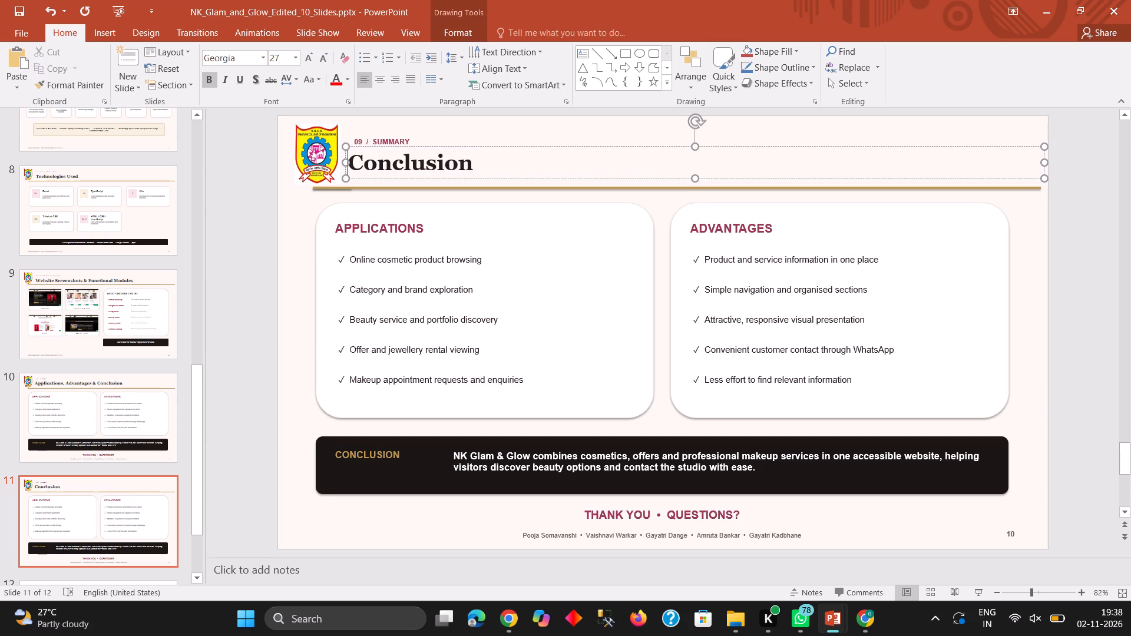
Change the section label above the Conclusion title on slide 11 to "09 / conclusion".
{"action": "left_click", "coordinate": [418, 138]}
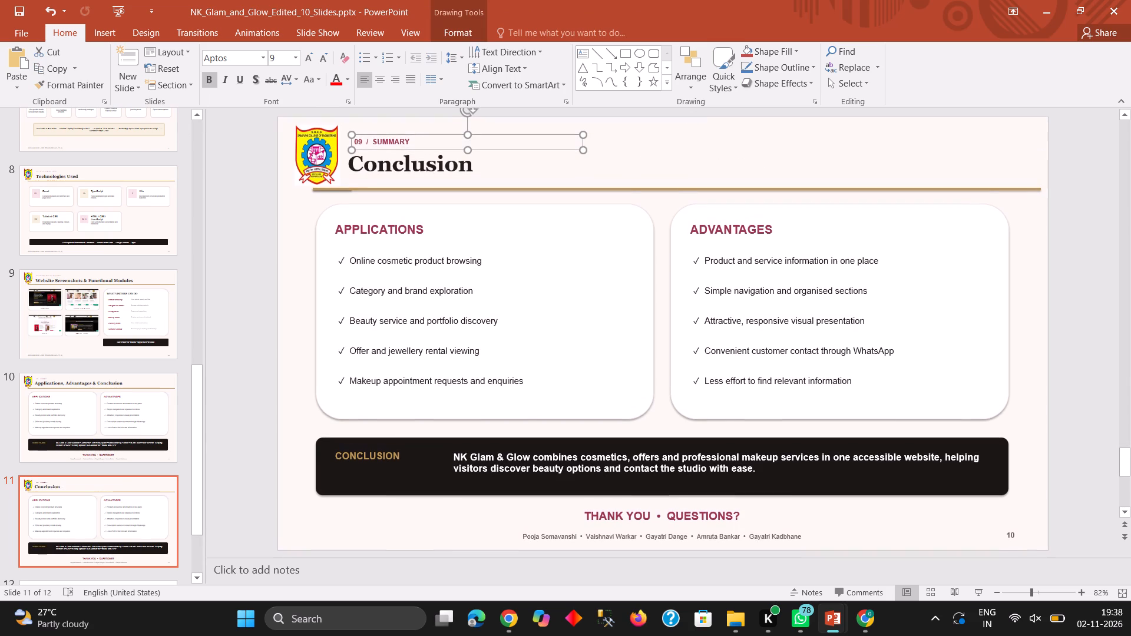
{"action": "left_click", "coordinate": [406, 144]}
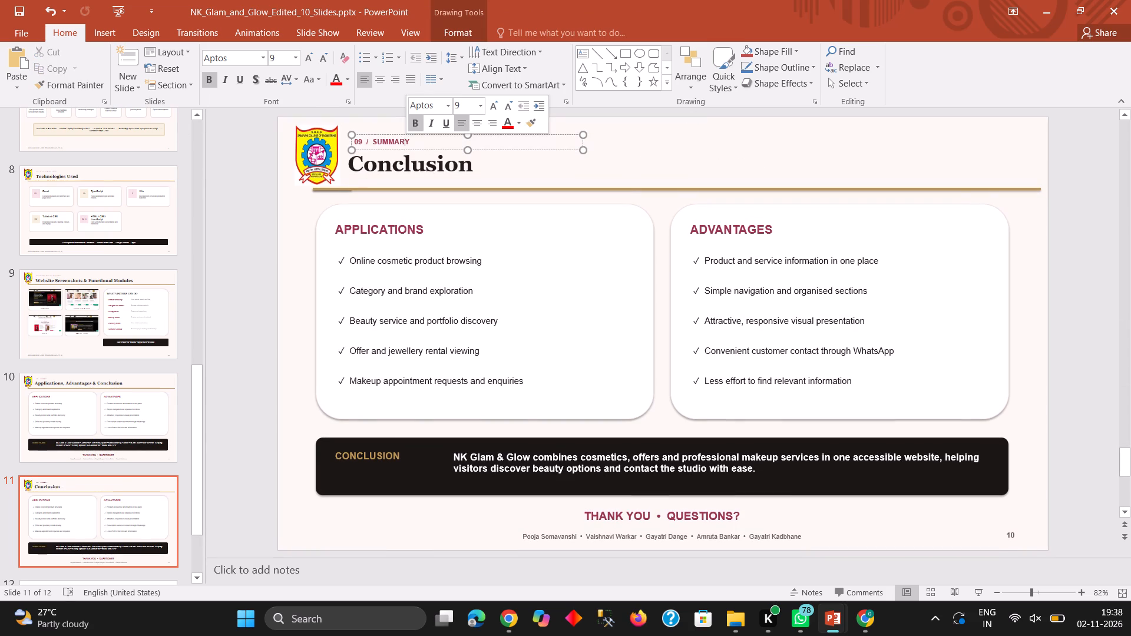
{"action": "key", "text": "Right"}
{"action": "key", "text": "BackSpace"}
{"action": "key", "text": "BackSpace"}
{"action": "key", "text": "BackSpace"}
{"action": "key", "text": "BackSpace"}
{"action": "key", "text": "BackSpace"}
{"action": "key", "text": "BackSpace"}
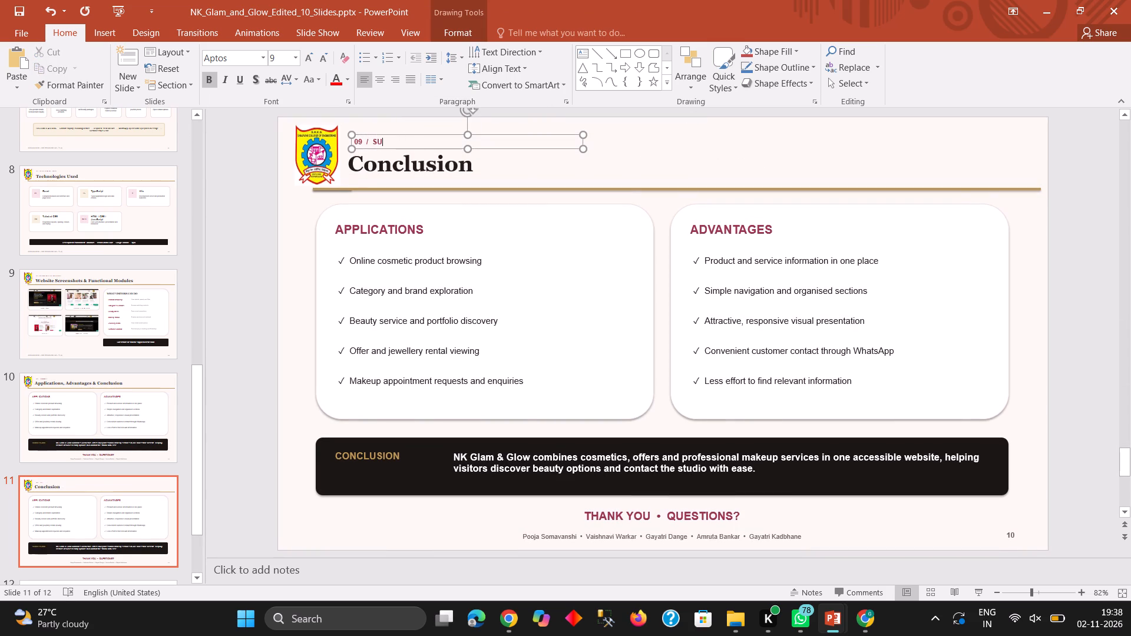
{"action": "key", "text": "BackSpace"}
{"action": "type", "text": "cons"}
{"action": "key", "text": "BackSpace"}
{"action": "type", "text": "clusion"}
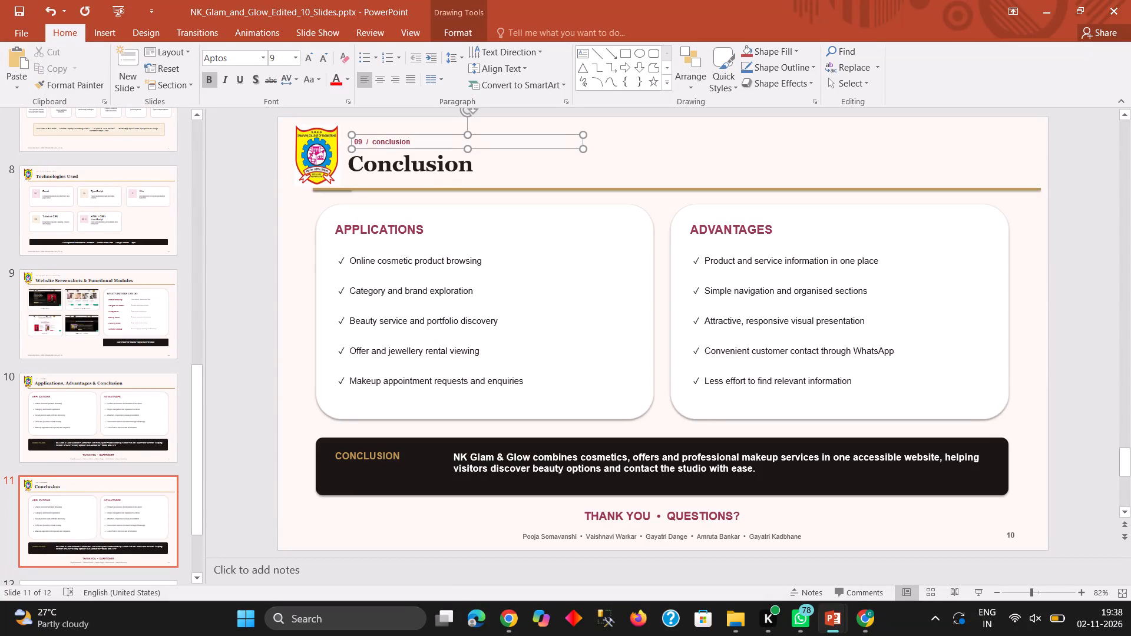
Copy all the conclusion bullet text on slide 12, from "The NK Glam & Glow website" through "Thank You!".
{"action": "scroll", "coordinate": [489, 278], "scroll_direction": "down", "scroll_amount": 1}
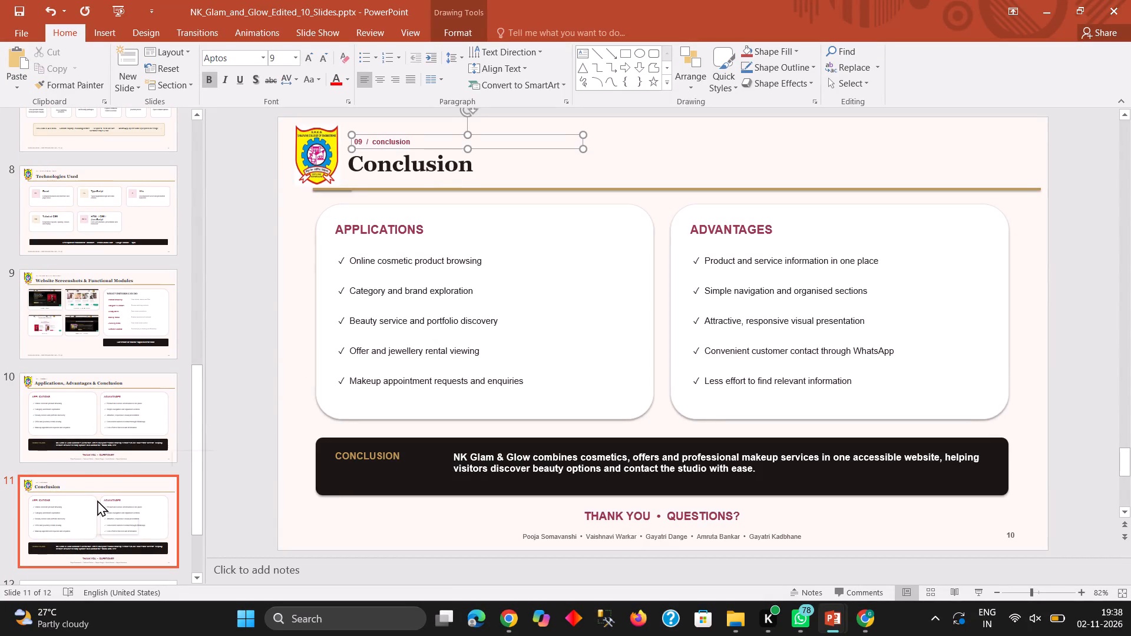
{"action": "scroll", "coordinate": [143, 439], "scroll_direction": "down", "scroll_amount": 3}
{"action": "left_click", "coordinate": [126, 518]}
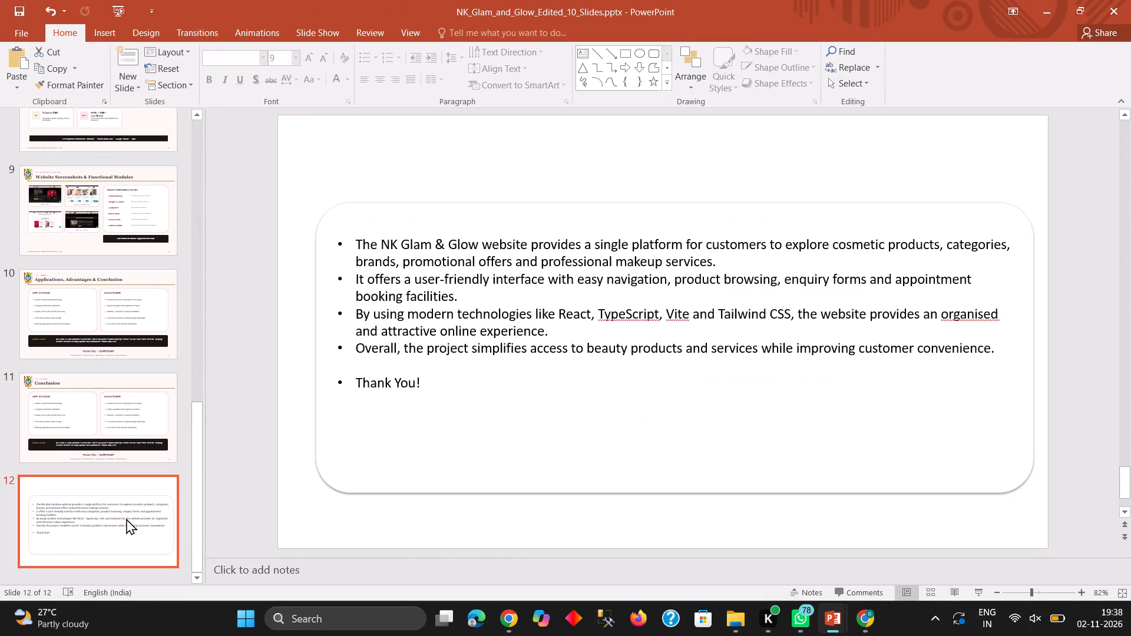
{"action": "left_click_drag", "start_coordinate": [356, 241], "coordinate": [431, 395]}
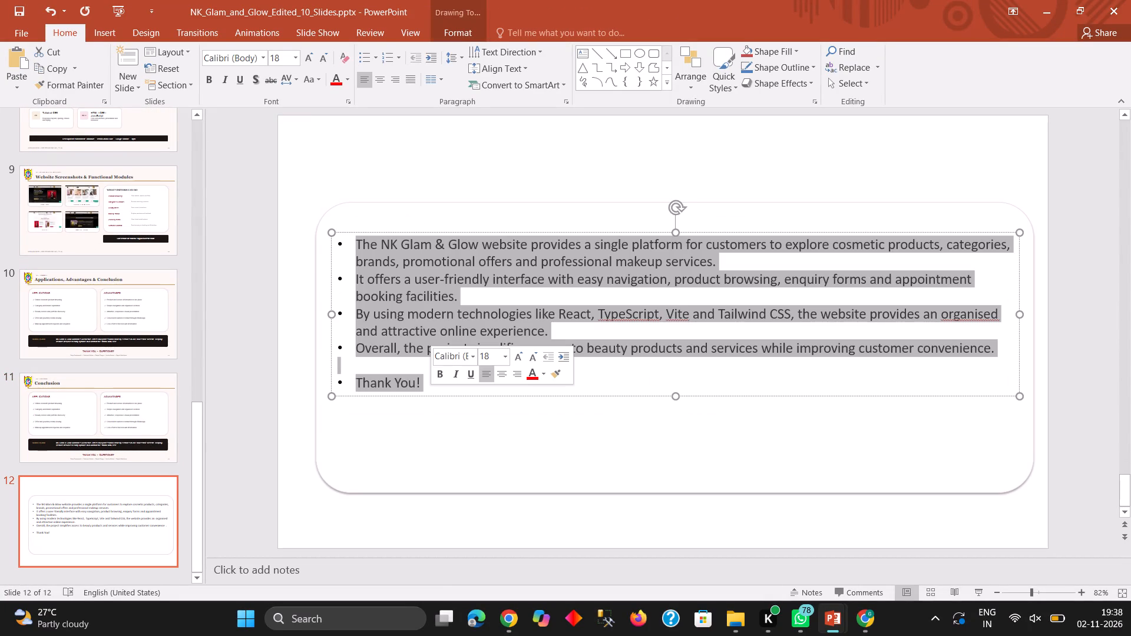
{"action": "key", "text": "c"}
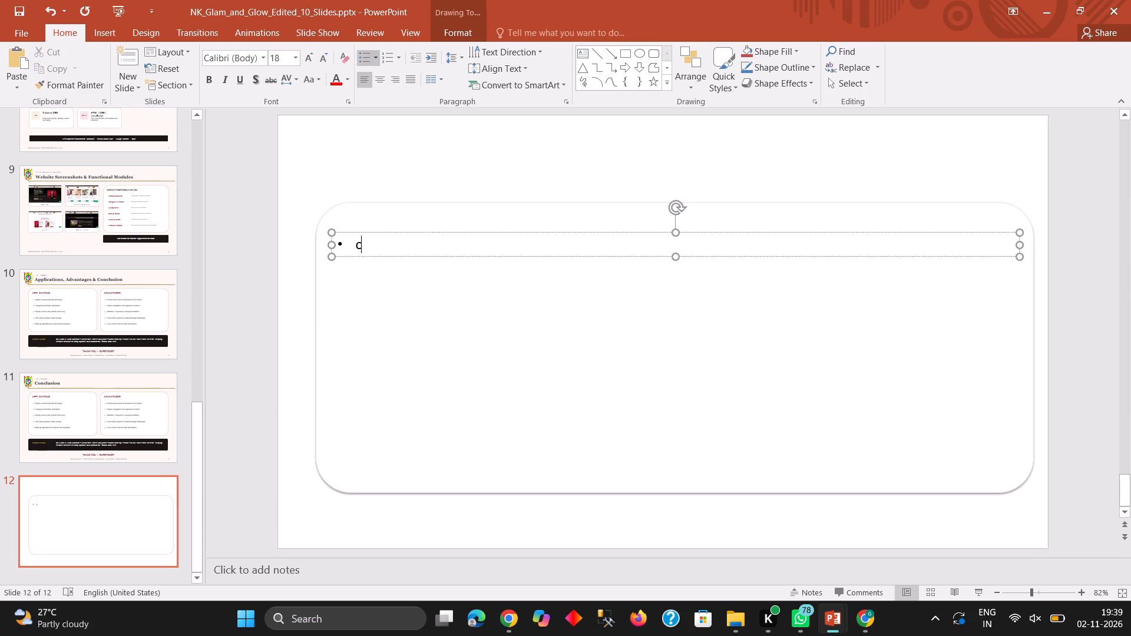
{"action": "key", "text": "ctrl+x"}
{"action": "key", "text": "ctrl+z"}
{"action": "key", "text": "ctrl+c"}
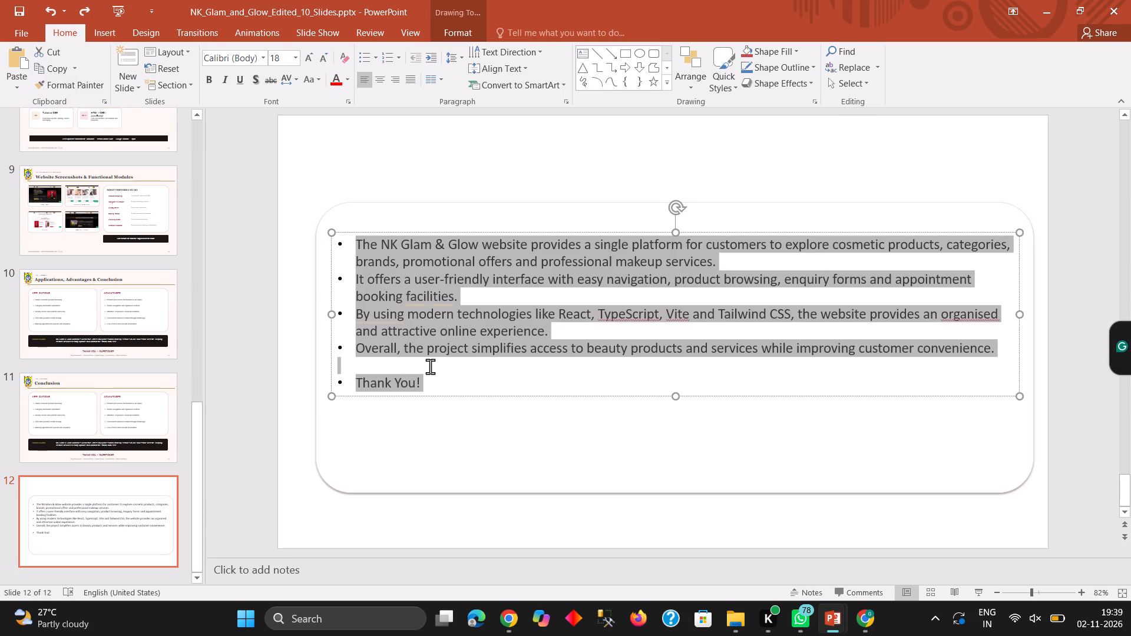
Delete the white rounded card behind the Advantages list on slide 11.
{"action": "left_click", "coordinate": [70, 406]}
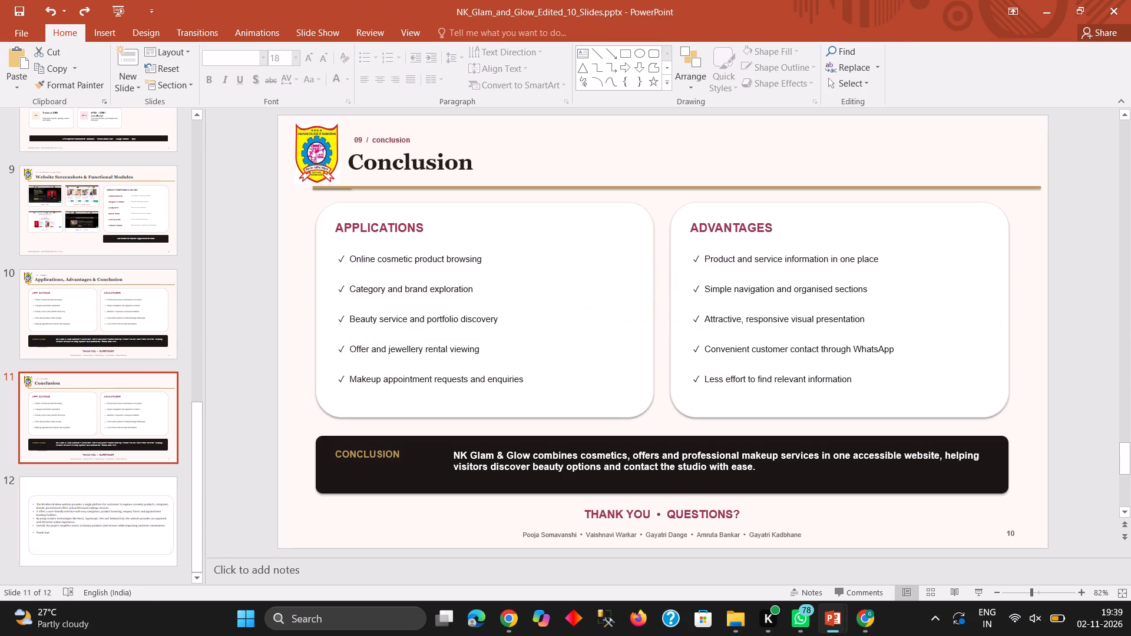
{"action": "left_click", "coordinate": [750, 333]}
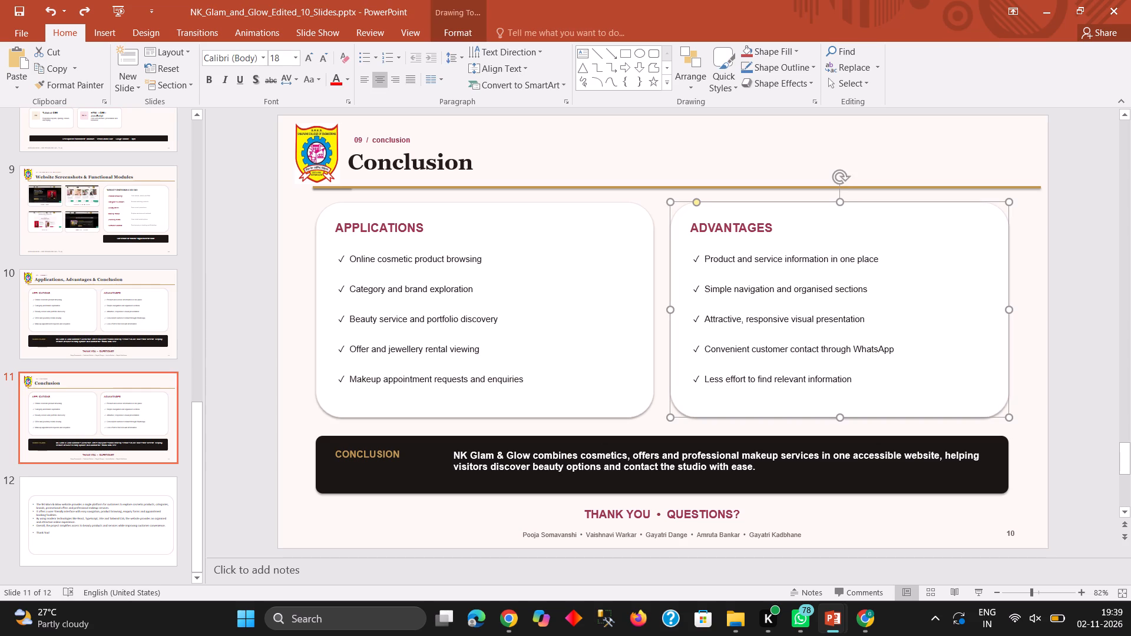
{"action": "key", "text": "Delete"}
Delete the ADVANTAGES heading and all its checklist lines from slide 11.
{"action": "left_click", "coordinate": [750, 333]}
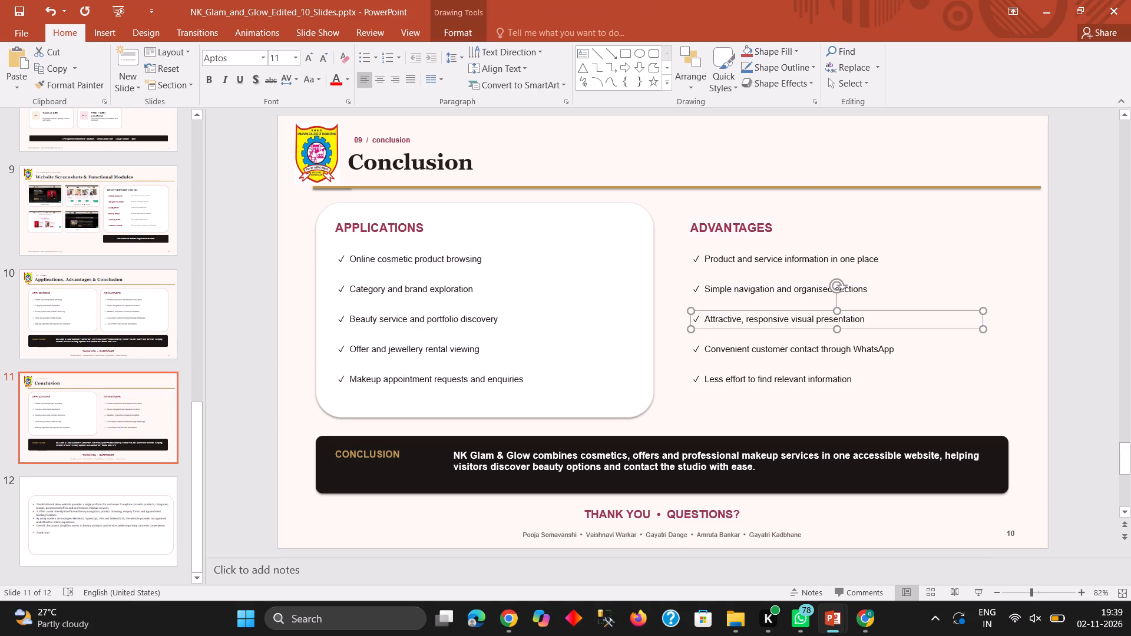
{"action": "left_click", "coordinate": [683, 215]}
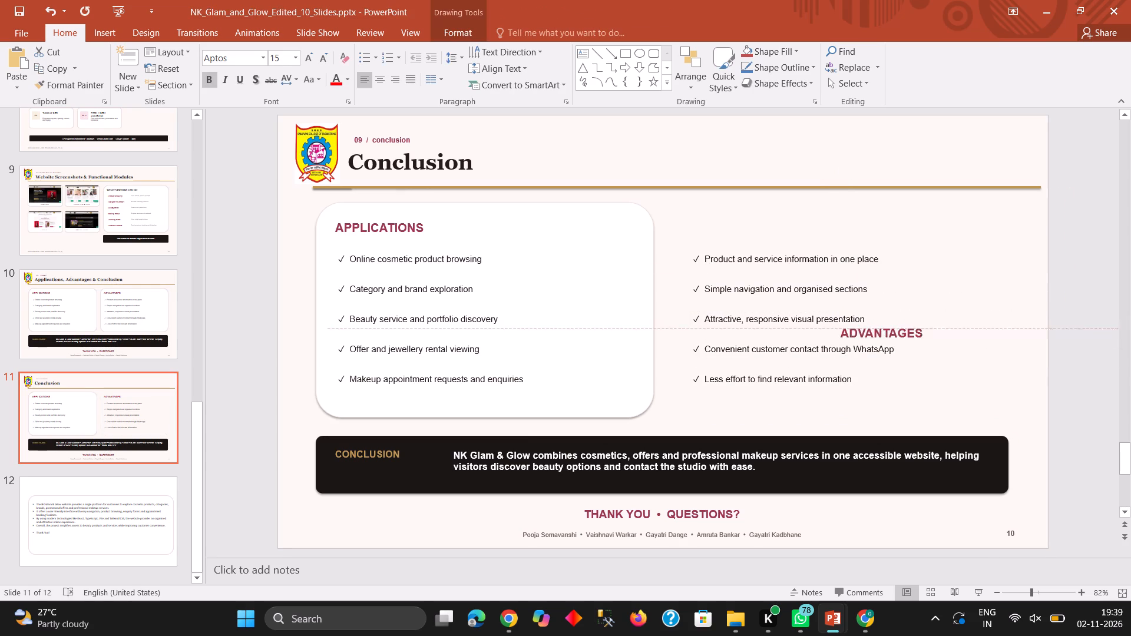
{"action": "left_click_drag", "start_coordinate": [661, 199], "coordinate": [792, 271]}
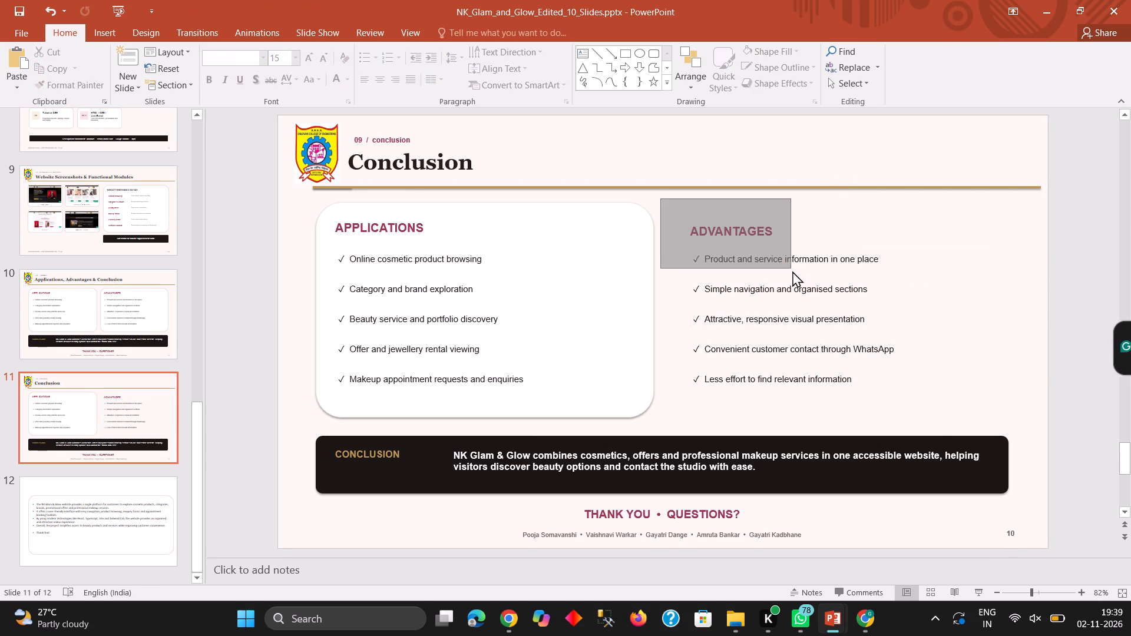
{"action": "left_click_drag", "start_coordinate": [792, 271], "coordinate": [934, 422]}
{"action": "left_click_drag", "start_coordinate": [667, 206], "coordinate": [917, 406]}
{"action": "left_click", "coordinate": [742, 237]}
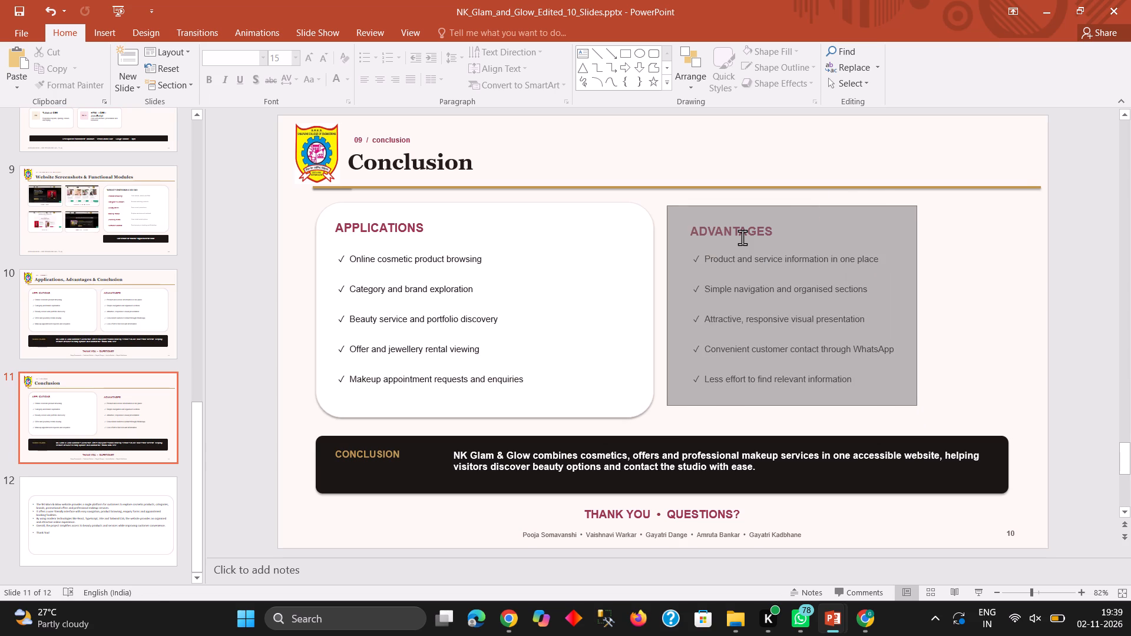
{"action": "left_click", "coordinate": [752, 259]}
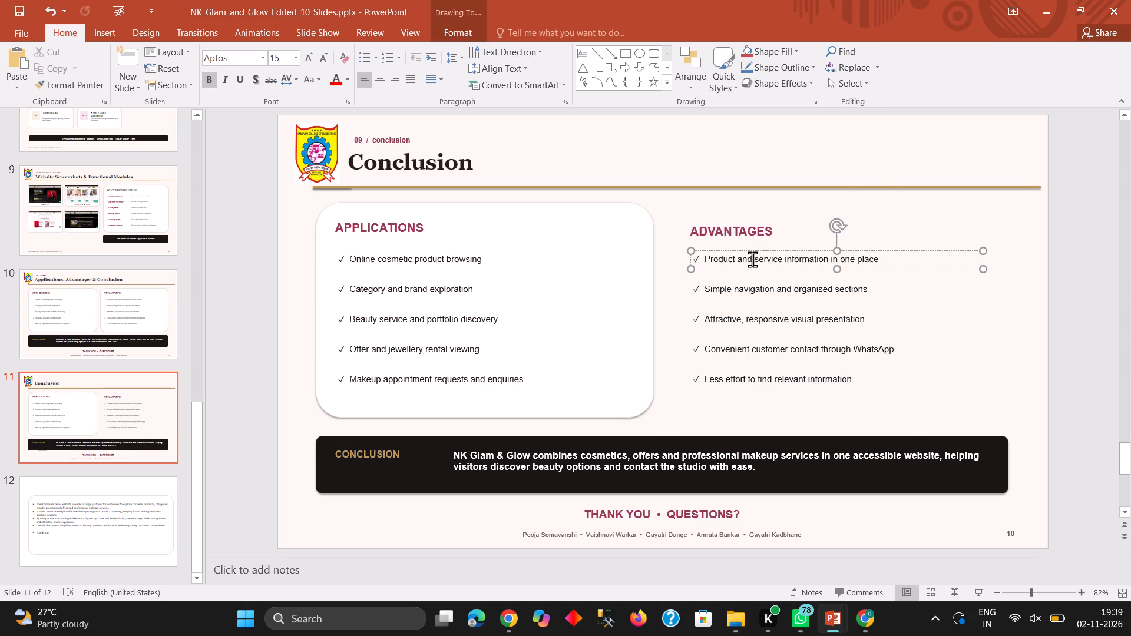
{"action": "left_click", "coordinate": [745, 236], "text": "shift"}
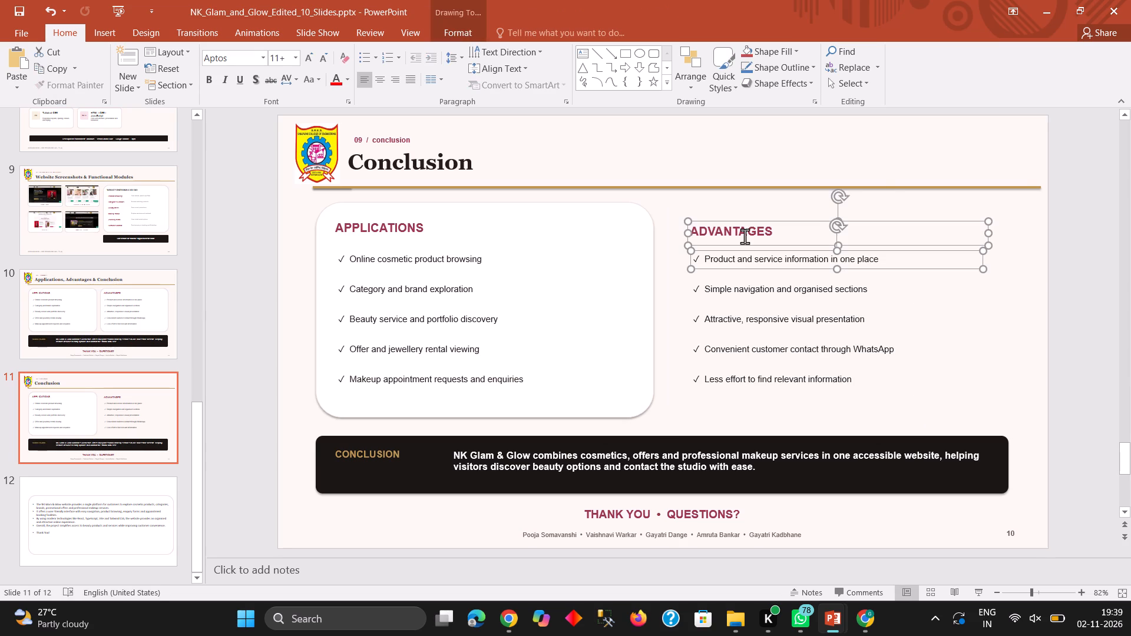
{"action": "left_click", "coordinate": [733, 286], "text": "shift"}
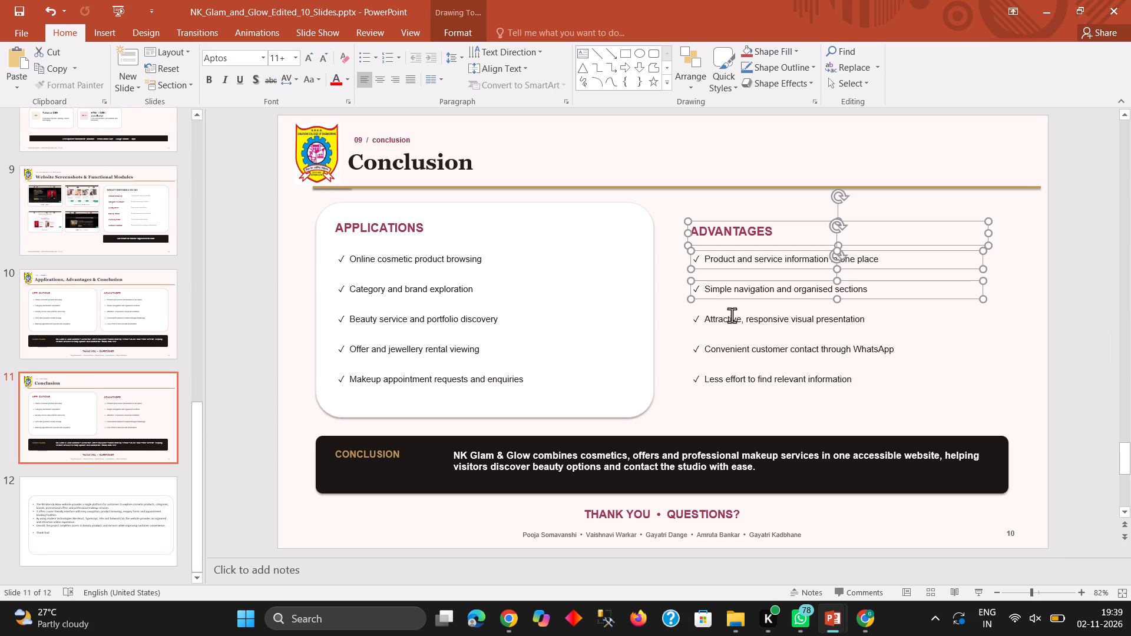
{"action": "left_click", "coordinate": [732, 315], "text": "shift"}
{"action": "left_click", "coordinate": [732, 342], "text": "shift"}
{"action": "left_click", "coordinate": [731, 372], "text": "shift"}
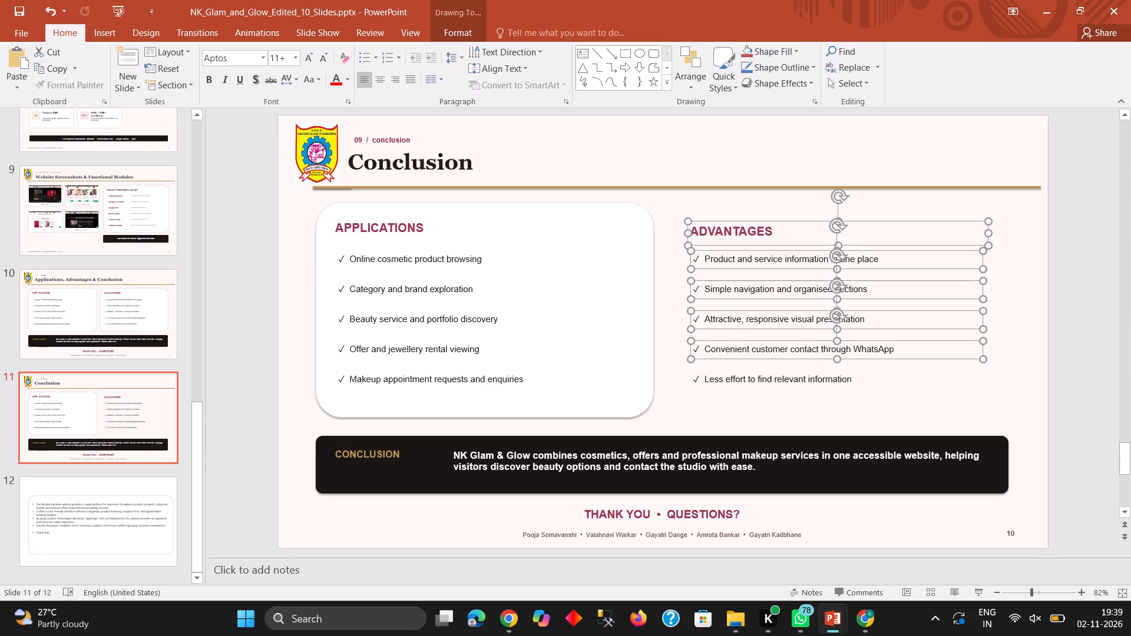
{"action": "key", "text": "Delete"}
Widen the white Applications card on slide 11 to span about the full width of the black Conclusion banner.
{"action": "left_click", "coordinate": [583, 310]}
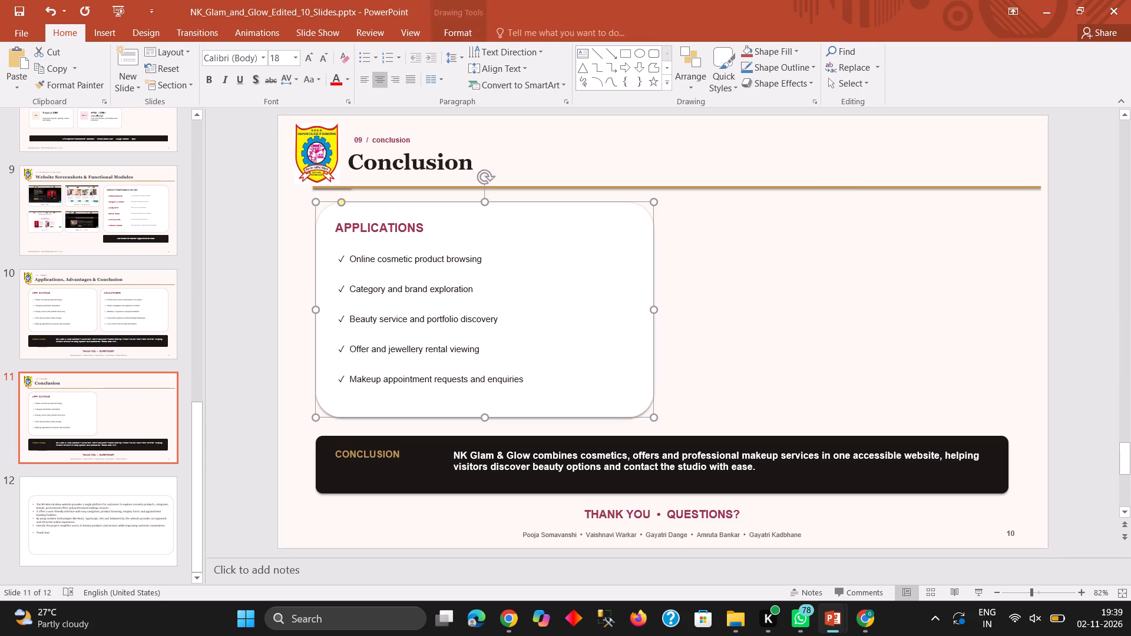
{"action": "left_click_drag", "start_coordinate": [650, 312], "coordinate": [1006, 322]}
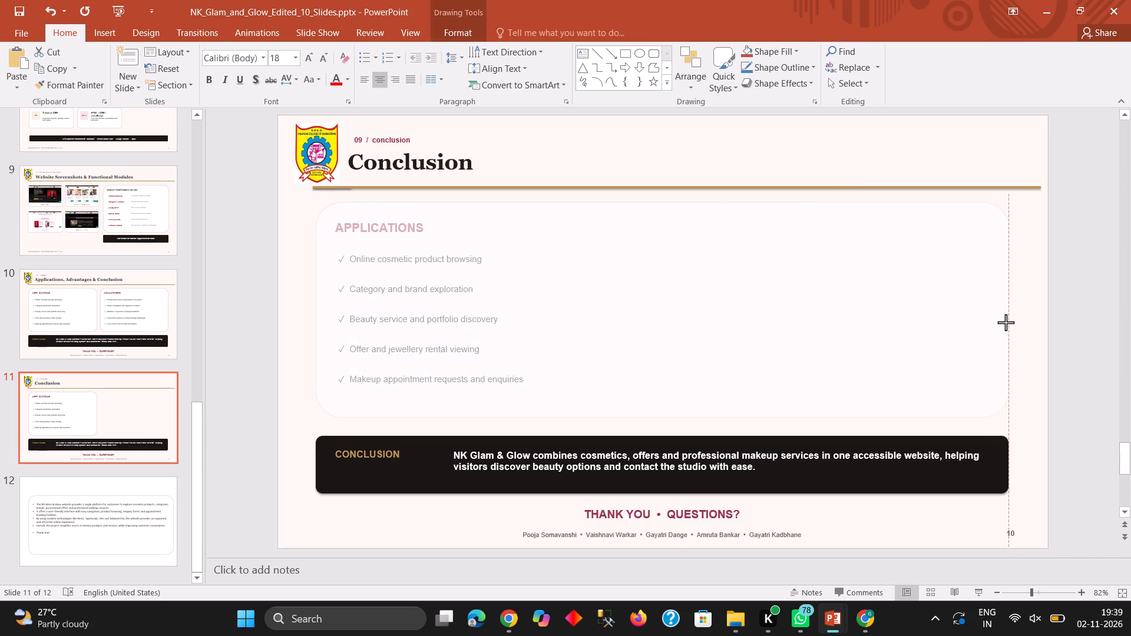
{"action": "left_click_drag", "start_coordinate": [1006, 322], "coordinate": [1014, 327]}
Paste the copied conclusion bullets in place of the APPLICATIONS heading and shift the first bullet toward the card's middle.
{"action": "left_click", "coordinate": [432, 231]}
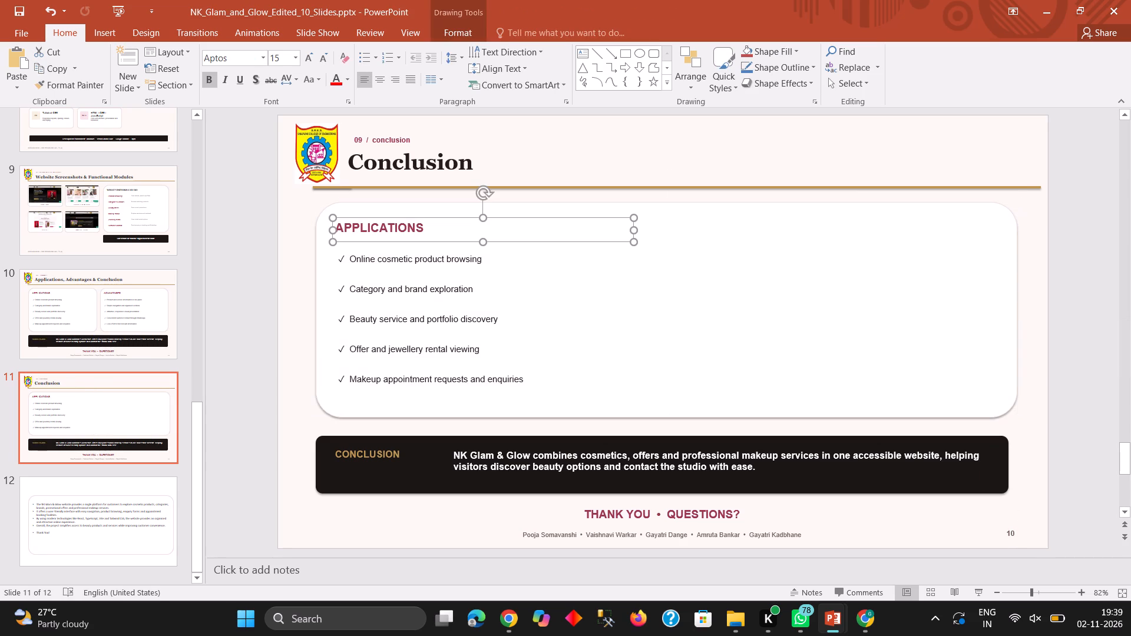
{"action": "key", "text": "ctrl+v"}
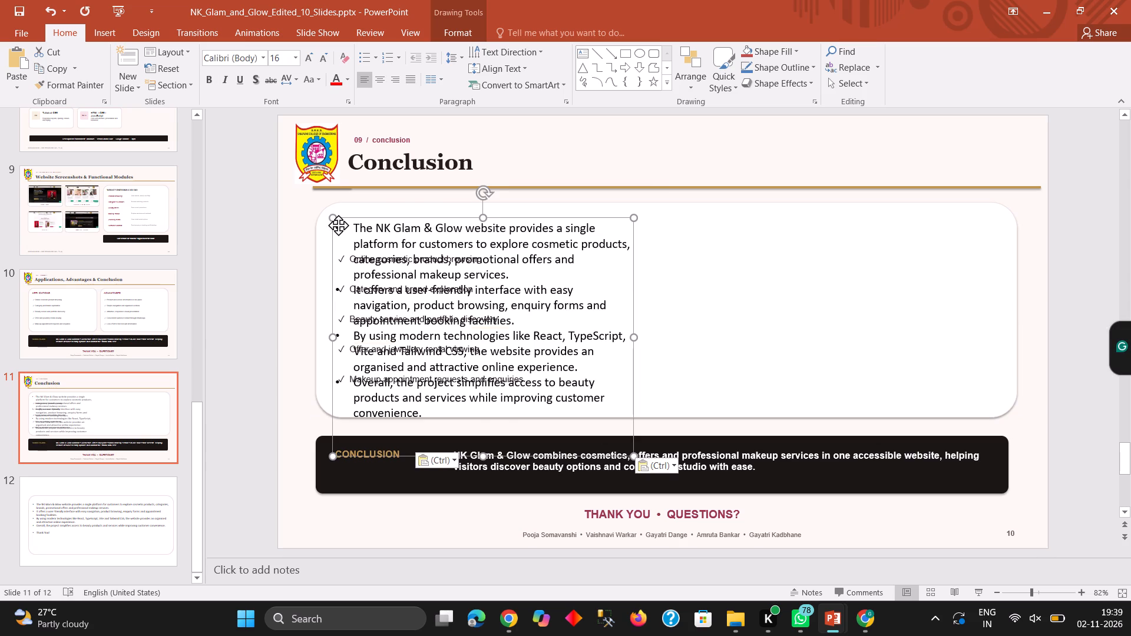
{"action": "left_click_drag", "start_coordinate": [338, 225], "coordinate": [578, 248]}
Select the Applications checklist lines in slide 11's white card, starting with "Online cosmetic product browsing".
{"action": "left_click", "coordinate": [444, 301]}
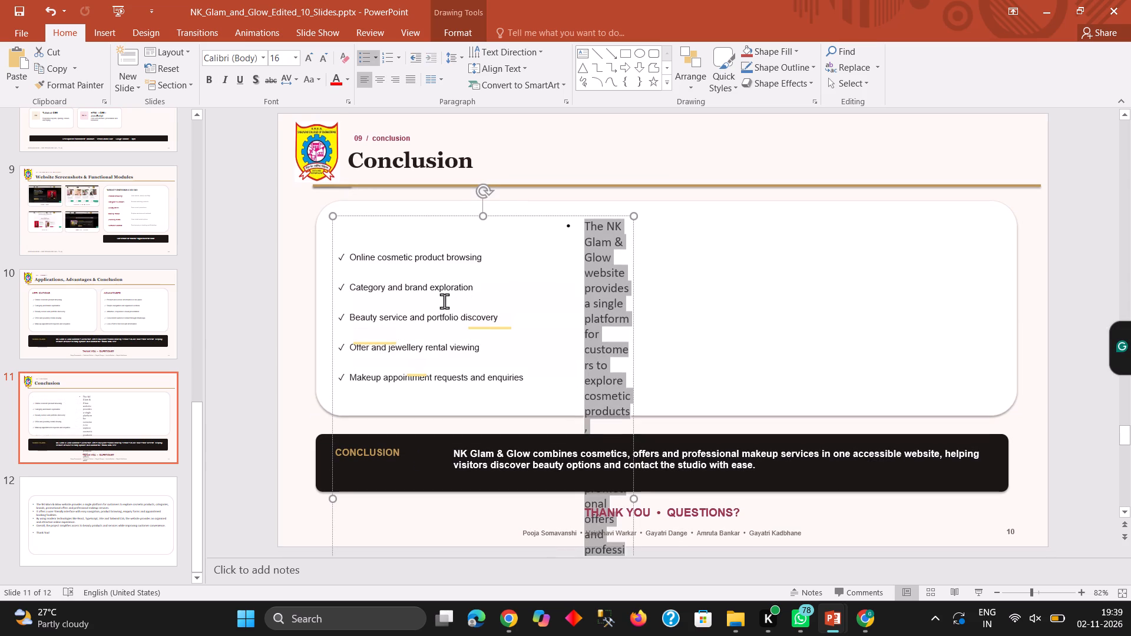
{"action": "left_click", "coordinate": [421, 254]}
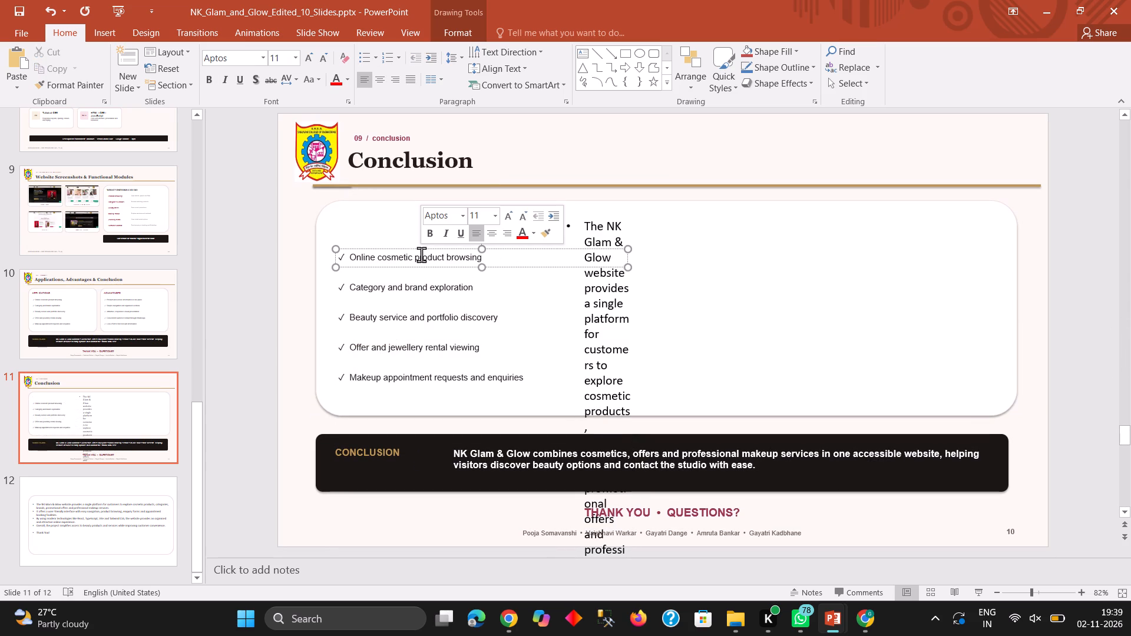
{"action": "left_click", "coordinate": [404, 283], "text": "shift"}
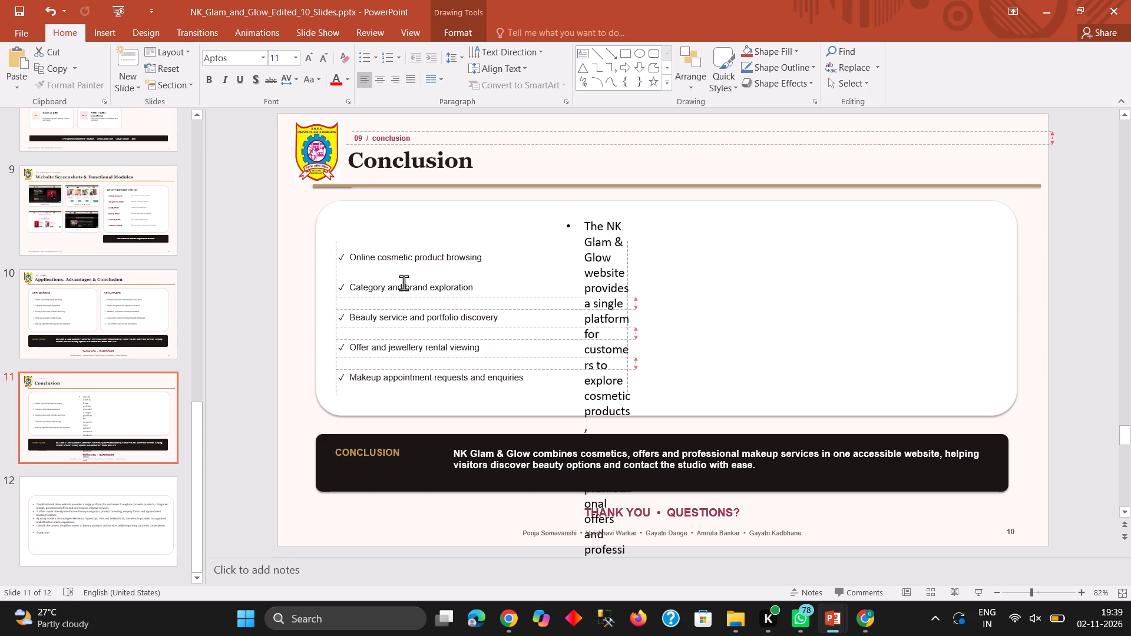
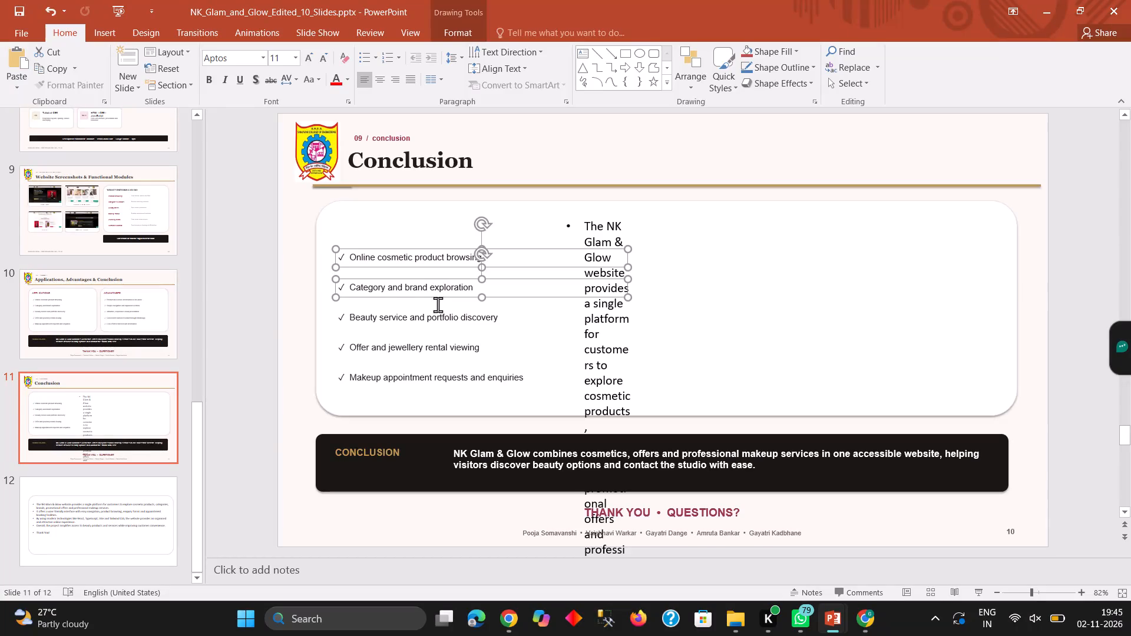
Delete the five Applications checklist lines, from "Online cosmetic product browsing" to "Makeup appointment requests and enquiries", from slide 11's white card.
{"action": "left_click", "coordinate": [427, 314]}
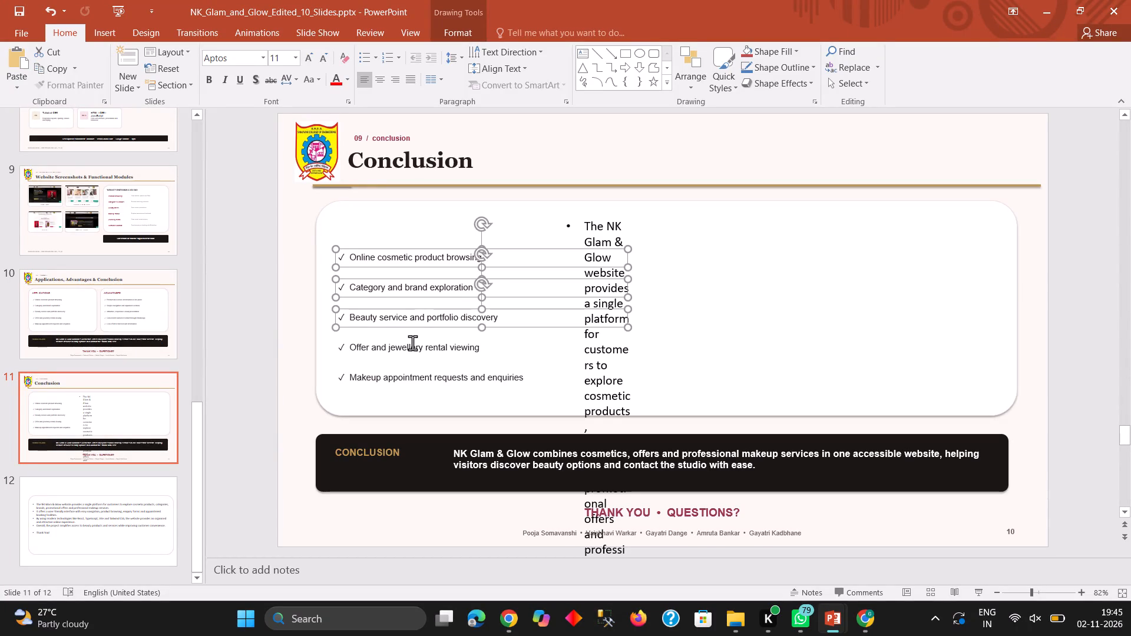
{"action": "left_click", "coordinate": [412, 343]}
{"action": "left_click", "coordinate": [412, 372]}
{"action": "key", "text": "Delete"}
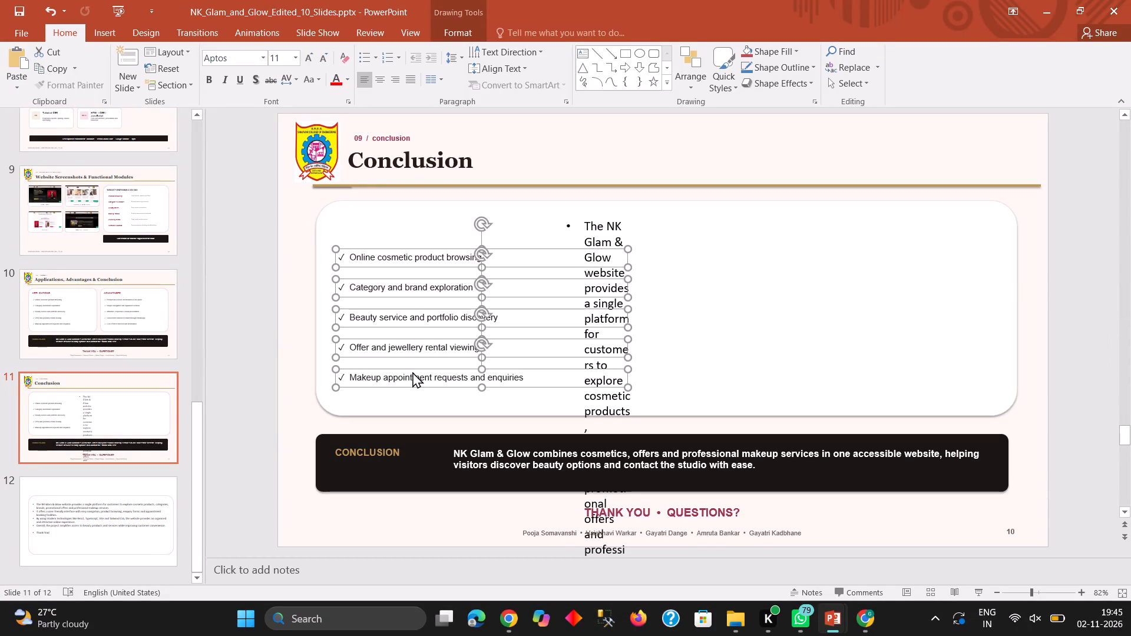
Widen the pasted conclusion text box on slide 11 to span nearly the full width of the white card.
{"action": "left_click", "coordinate": [587, 272]}
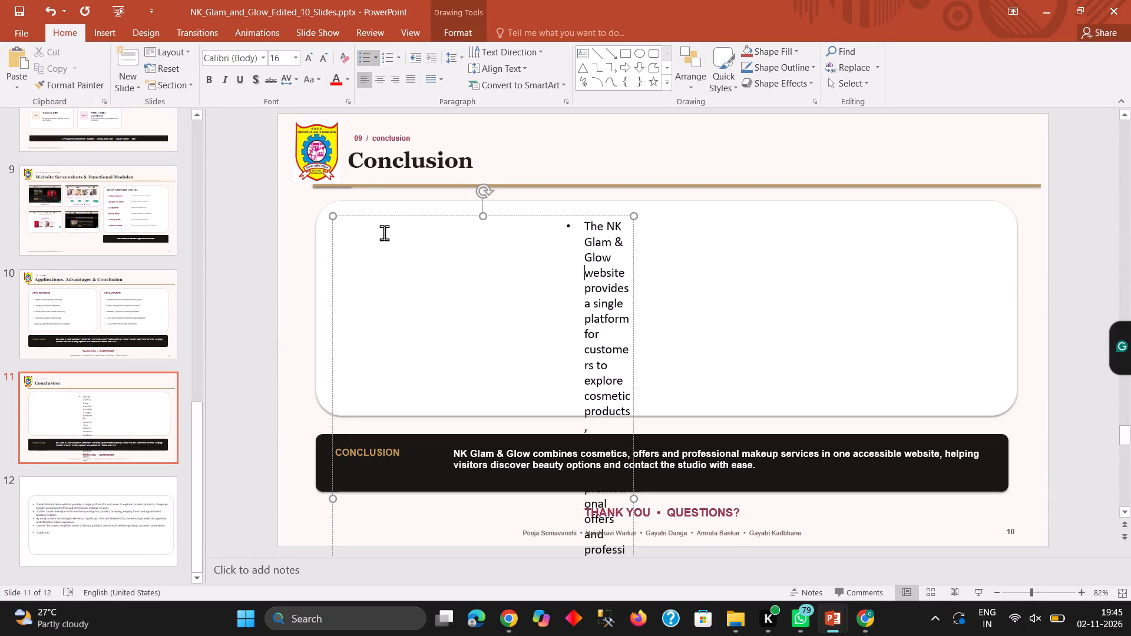
{"action": "key", "text": "Delete"}
{"action": "key", "text": "ctrl+z"}
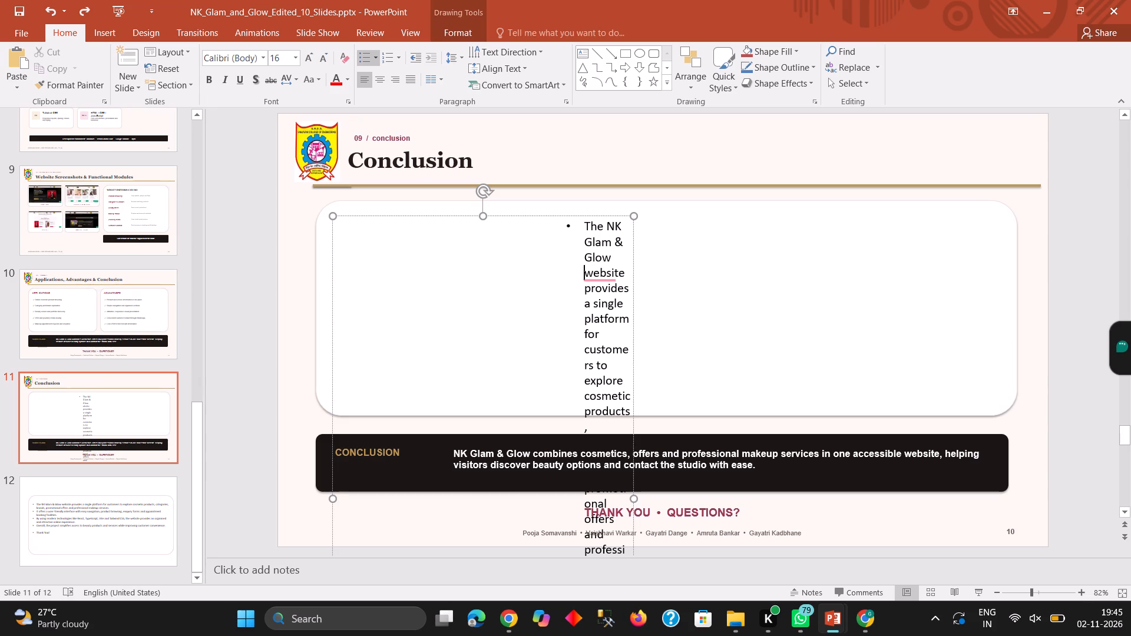
{"action": "left_click", "coordinate": [620, 280]}
{"action": "left_click_drag", "start_coordinate": [632, 495], "coordinate": [1006, 426]}
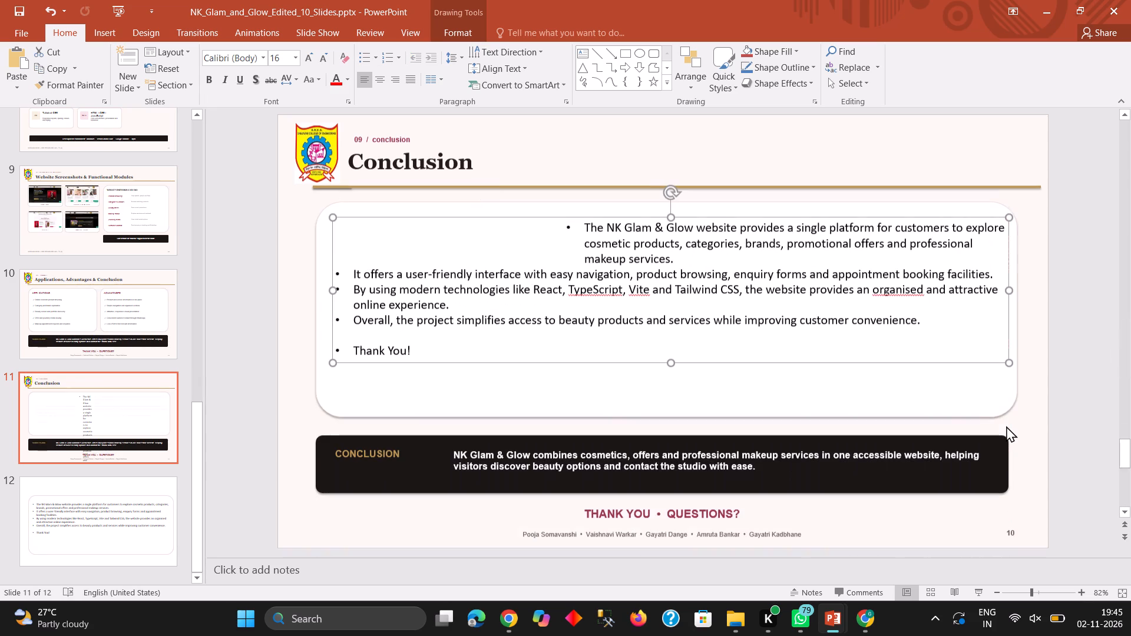
Decrease the first conclusion bullet's indent until it lines up with the other bullets.
{"action": "left_click", "coordinate": [574, 229]}
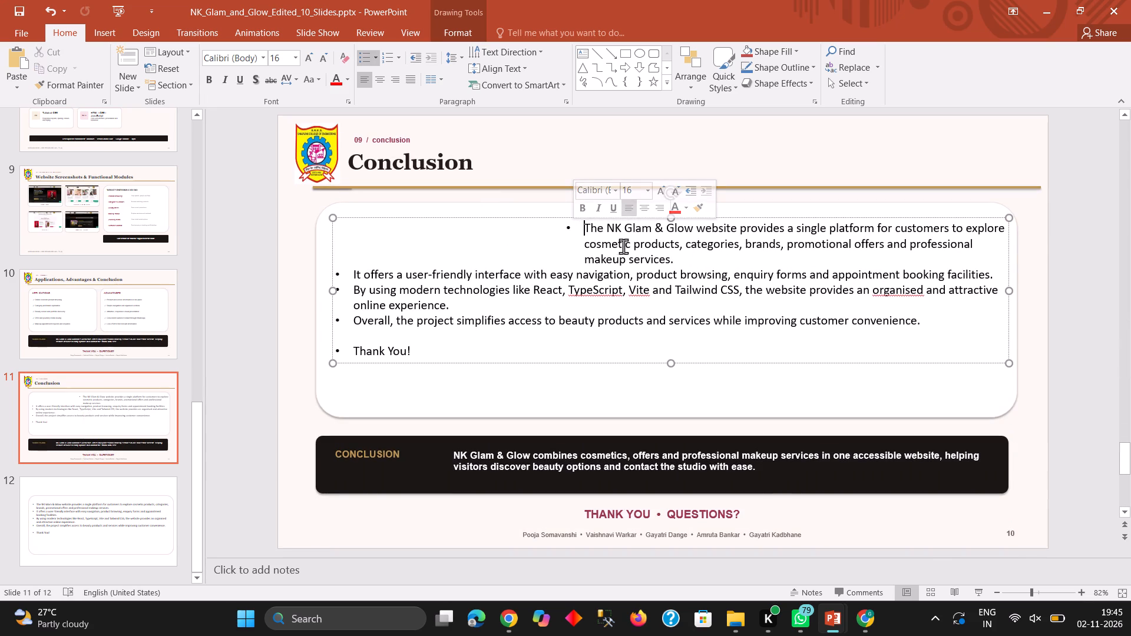
{"action": "left_click_drag", "start_coordinate": [584, 229], "coordinate": [683, 256]}
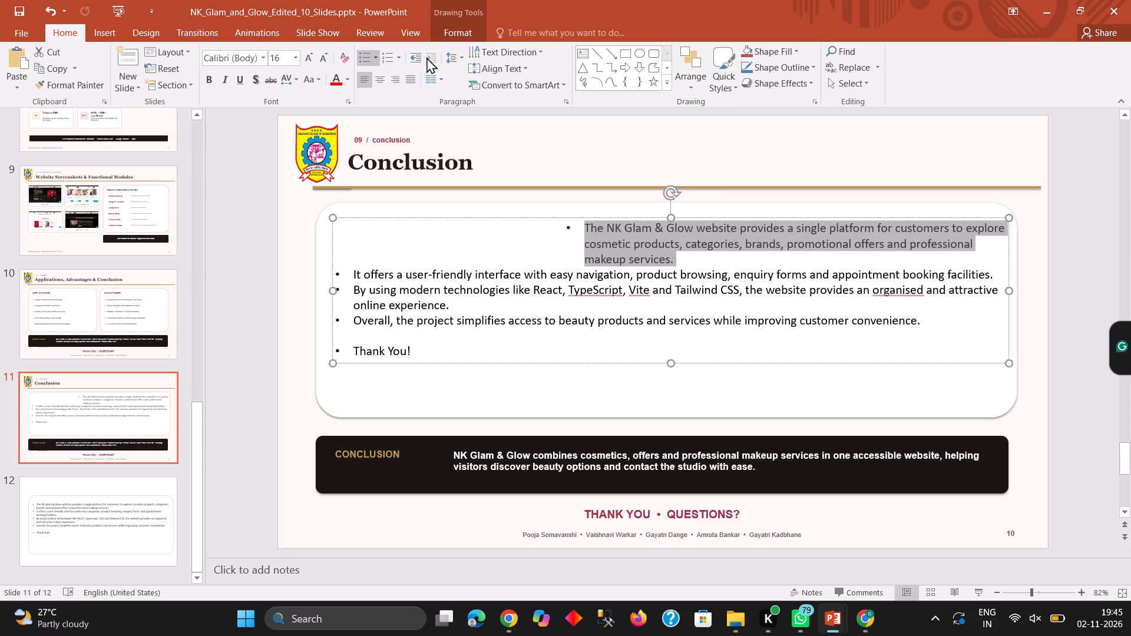
{"action": "left_click", "coordinate": [416, 57]}
{"action": "triple_click", "coordinate": [416, 57]}
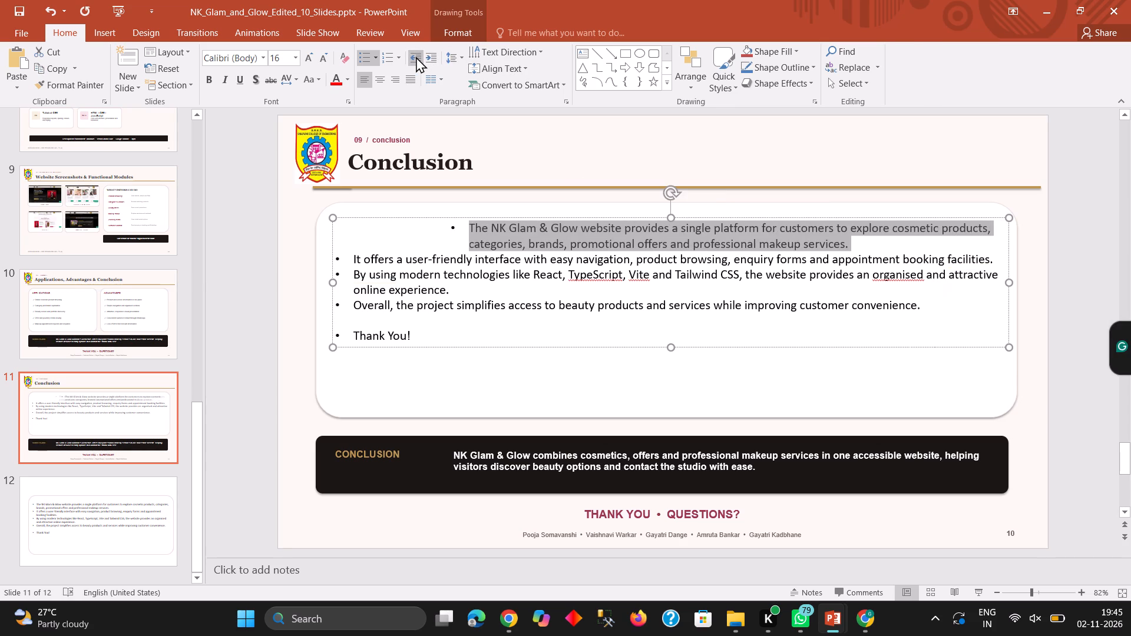
{"action": "triple_click", "coordinate": [416, 57]}
{"action": "left_click", "coordinate": [416, 57]}
{"action": "left_click", "coordinate": [416, 57]}
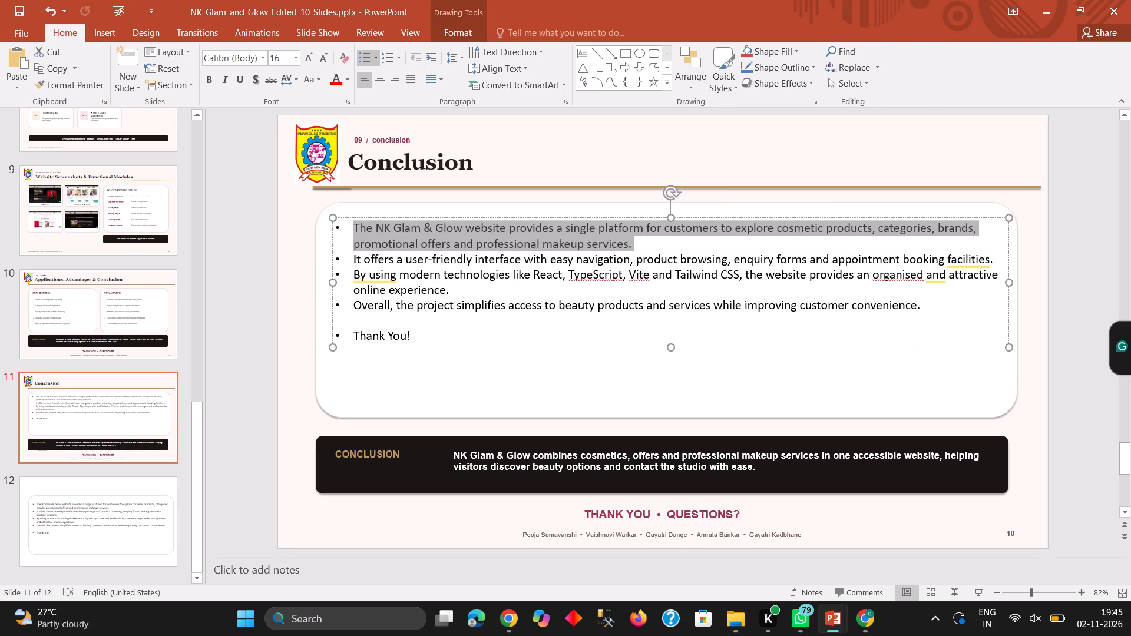
{"action": "left_click", "coordinate": [755, 349]}
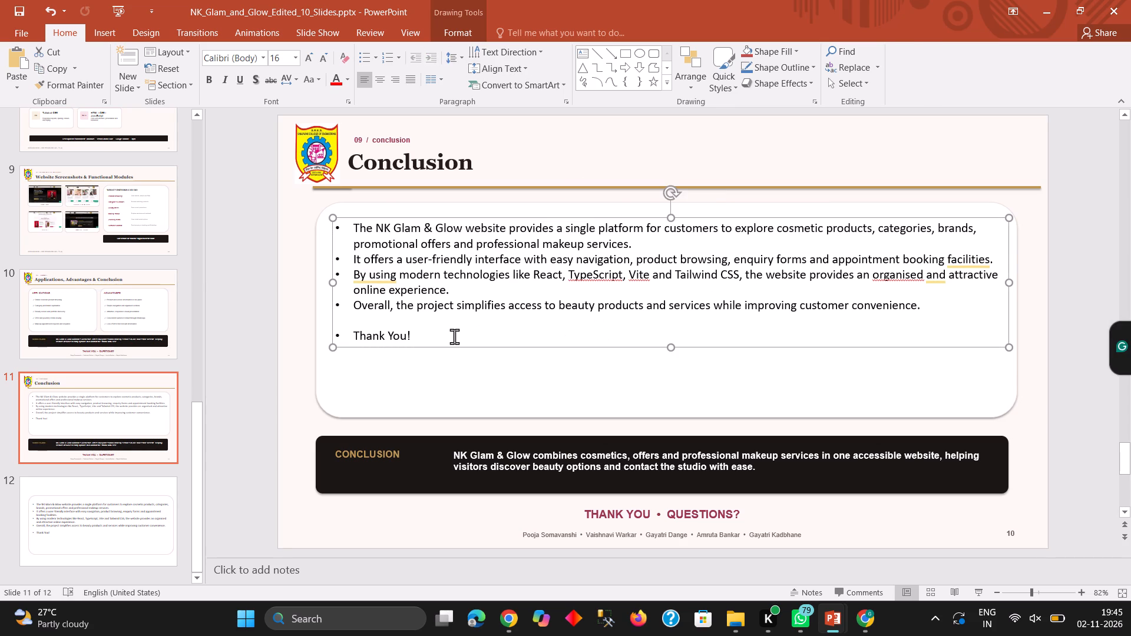
Cut the "Thank You!" bullet from the end of the conclusion text on slide 11.
{"action": "left_click_drag", "start_coordinate": [451, 335], "coordinate": [320, 340]}
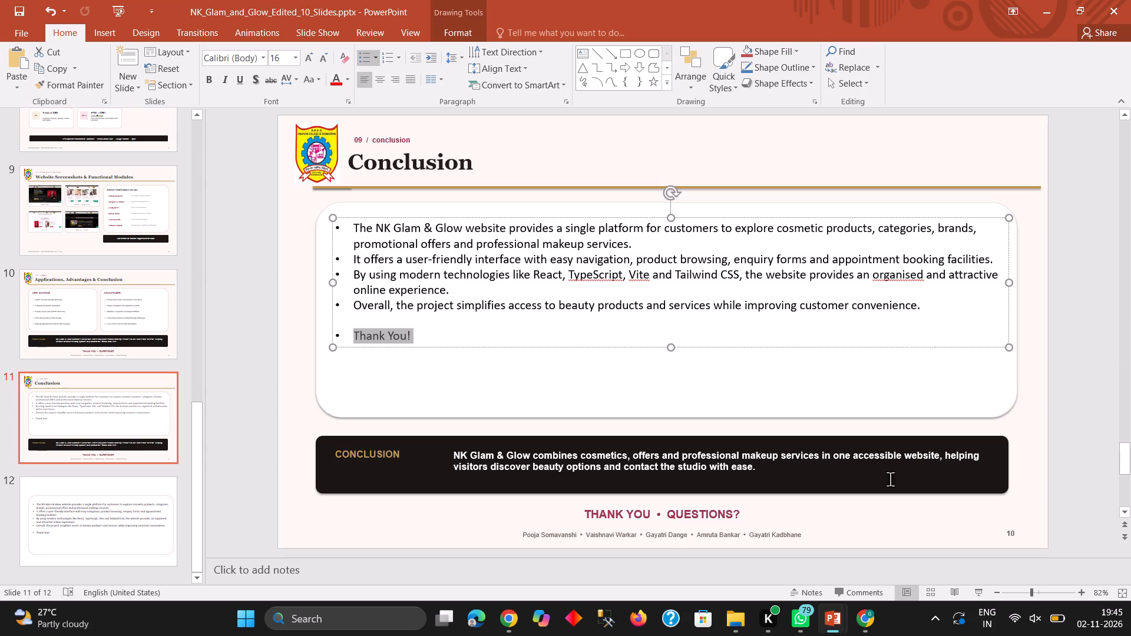
{"action": "left_click", "coordinate": [890, 453]}
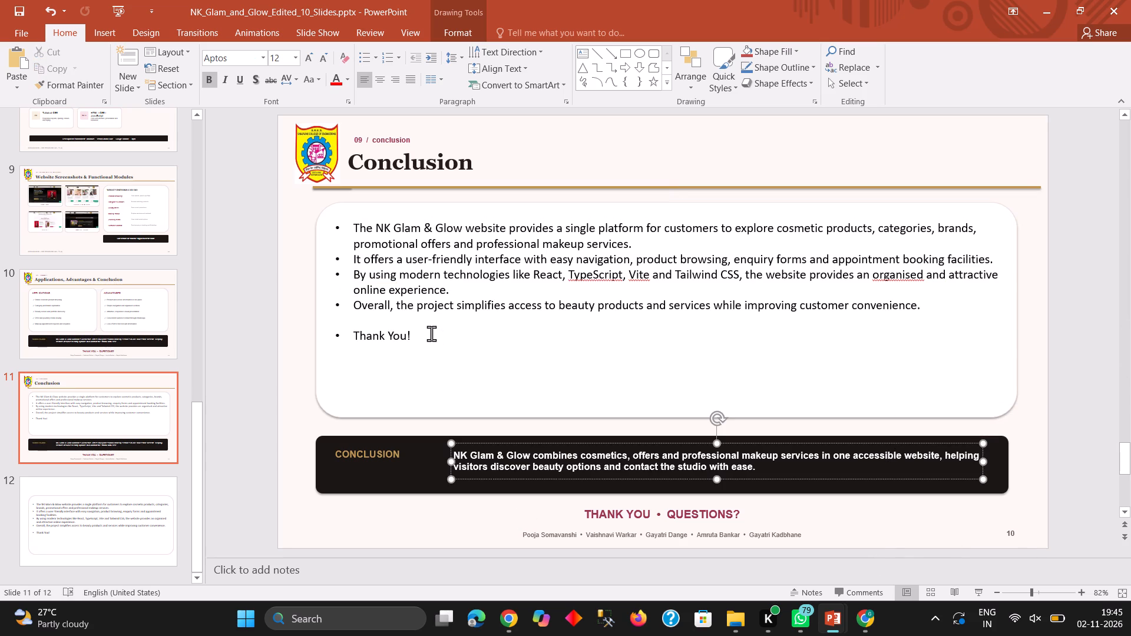
{"action": "left_click_drag", "start_coordinate": [431, 333], "coordinate": [339, 339]}
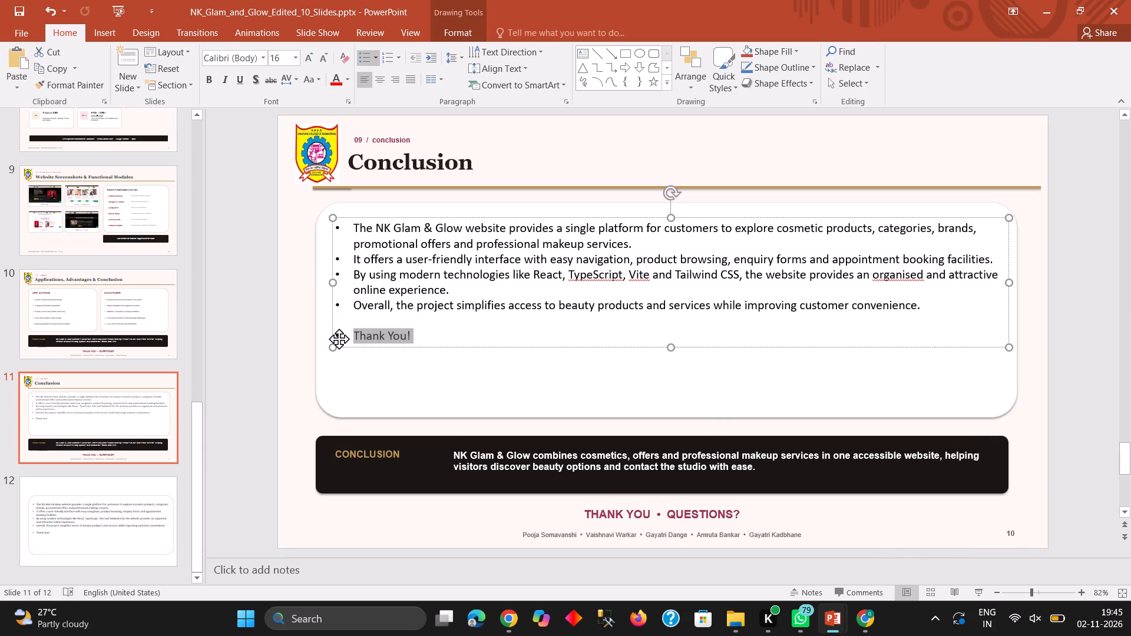
{"action": "key", "text": "ctrl+x"}
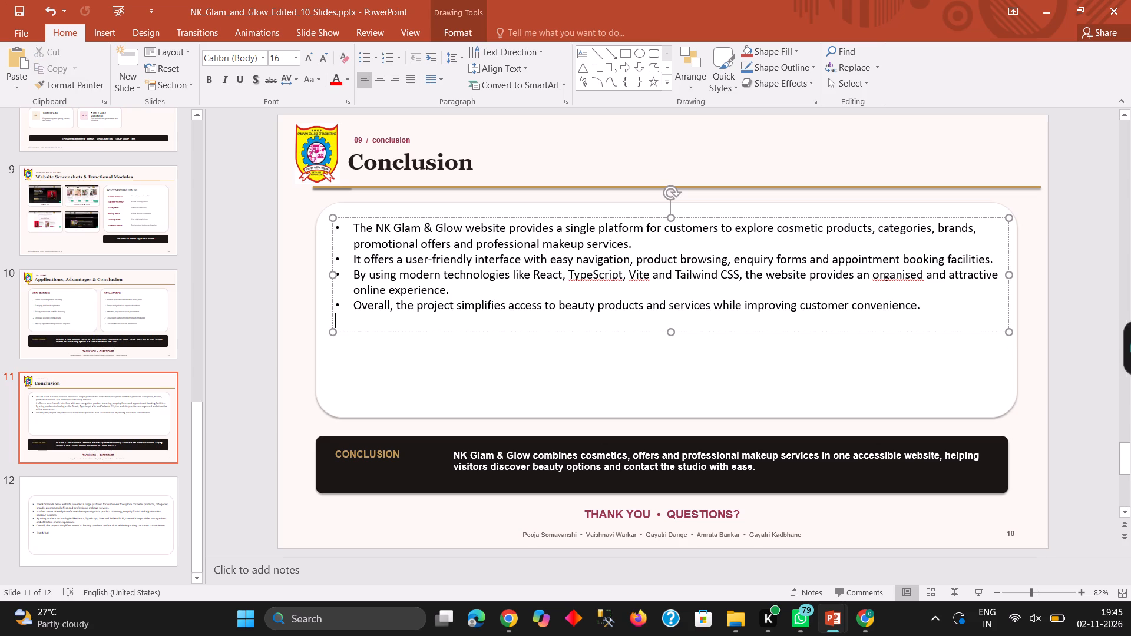
Set the font size of all the conclusion bullets on slide 11 to 18.
{"action": "left_click_drag", "start_coordinate": [353, 229], "coordinate": [974, 353]}
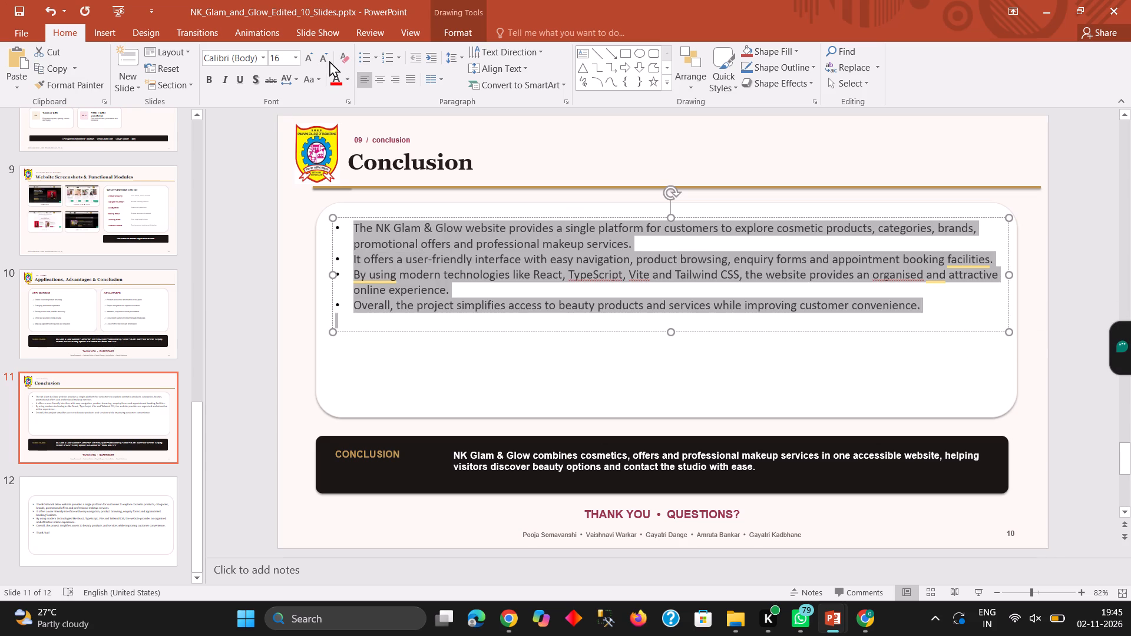
{"action": "double_click", "coordinate": [313, 54]}
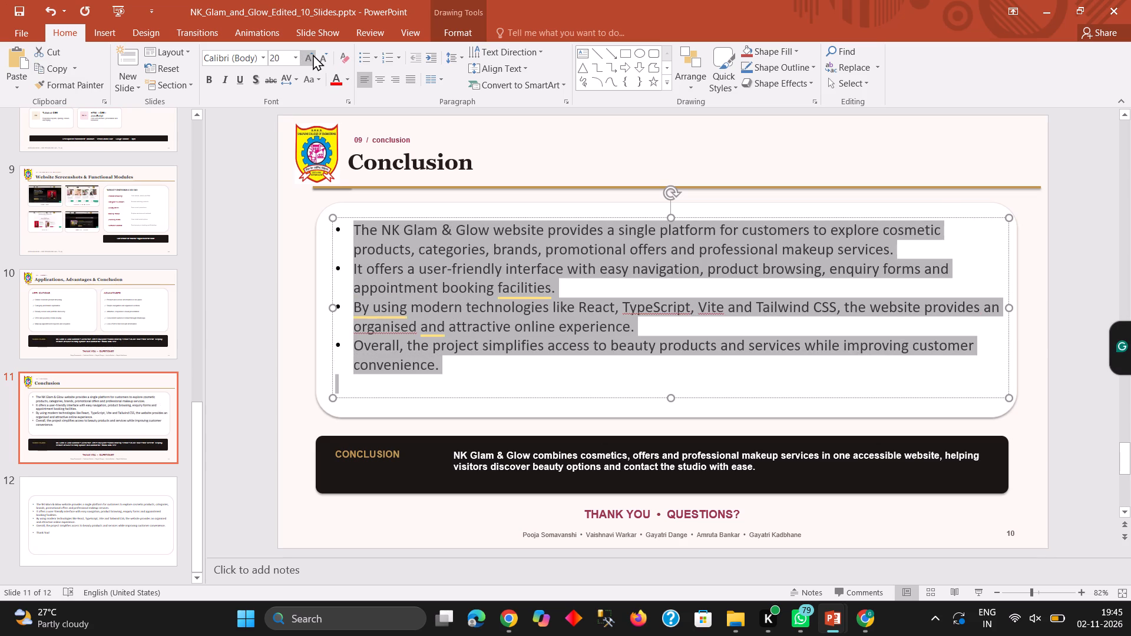
{"action": "left_click", "coordinate": [320, 58]}
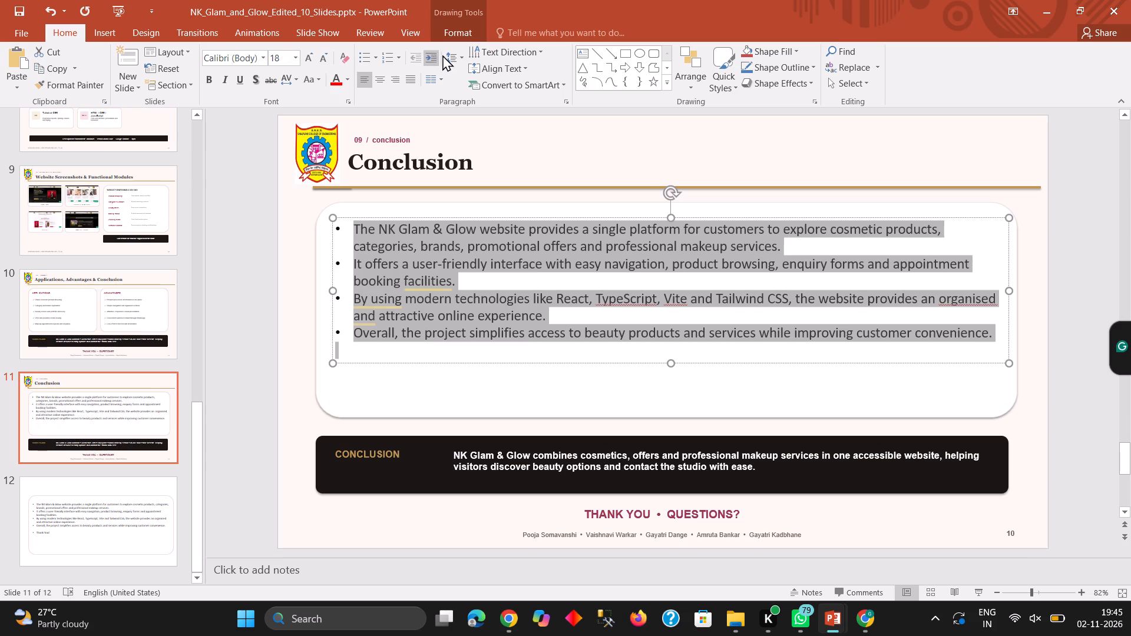
Set the conclusion bullets' line spacing to 1.5 and pull the text box's bottom edge up inside the white card.
{"action": "left_click", "coordinate": [455, 57]}
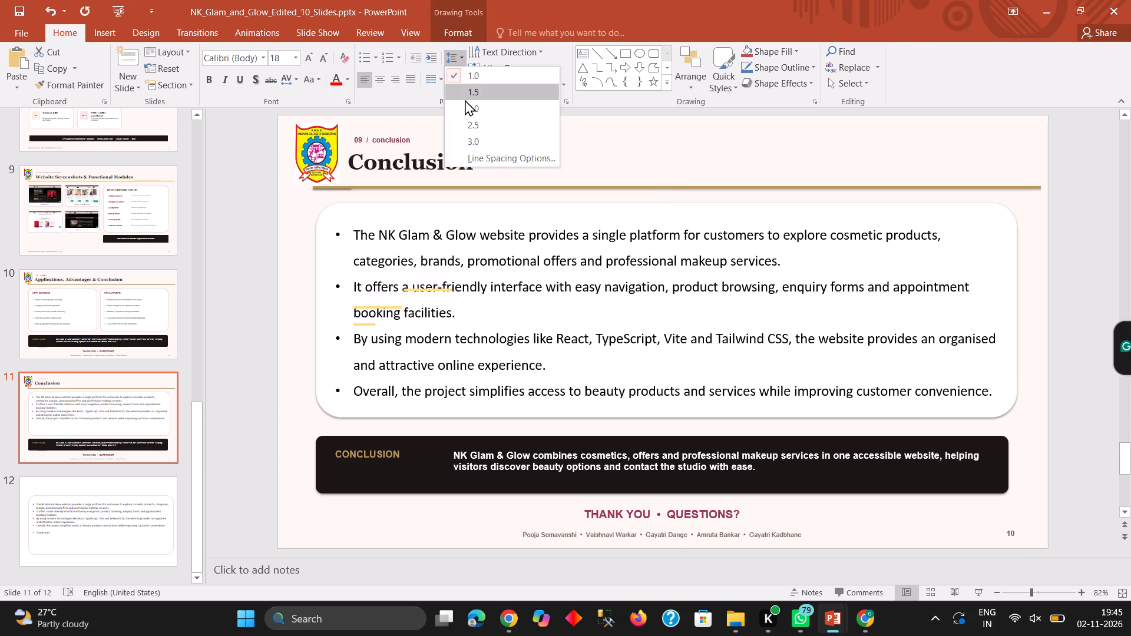
{"action": "left_click", "coordinate": [465, 100]}
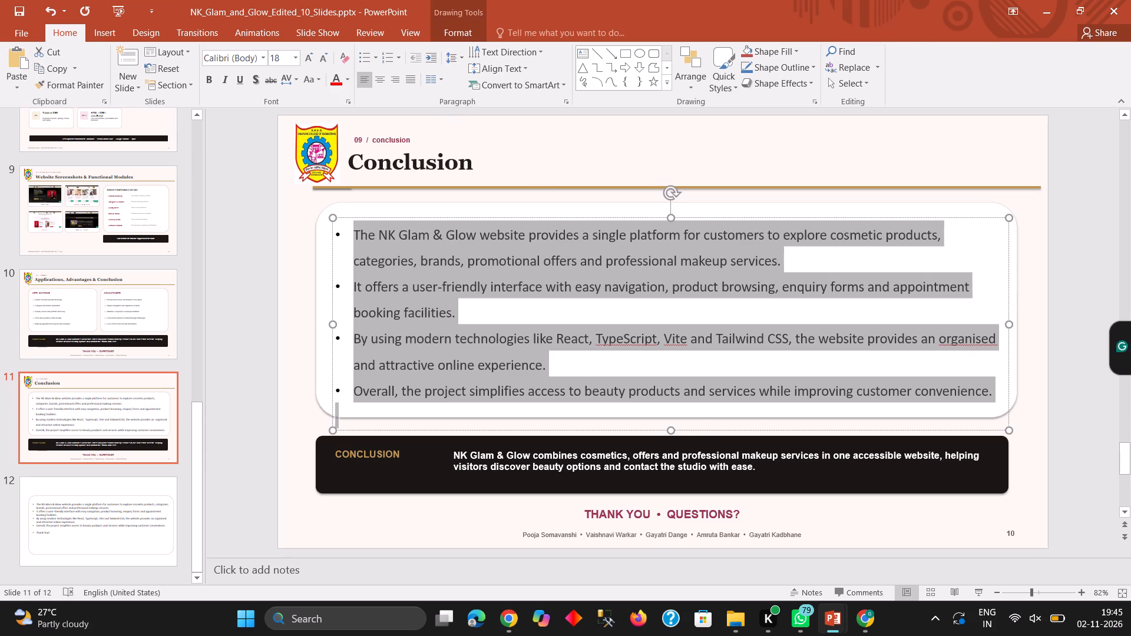
{"action": "left_click_drag", "start_coordinate": [669, 428], "coordinate": [674, 399]}
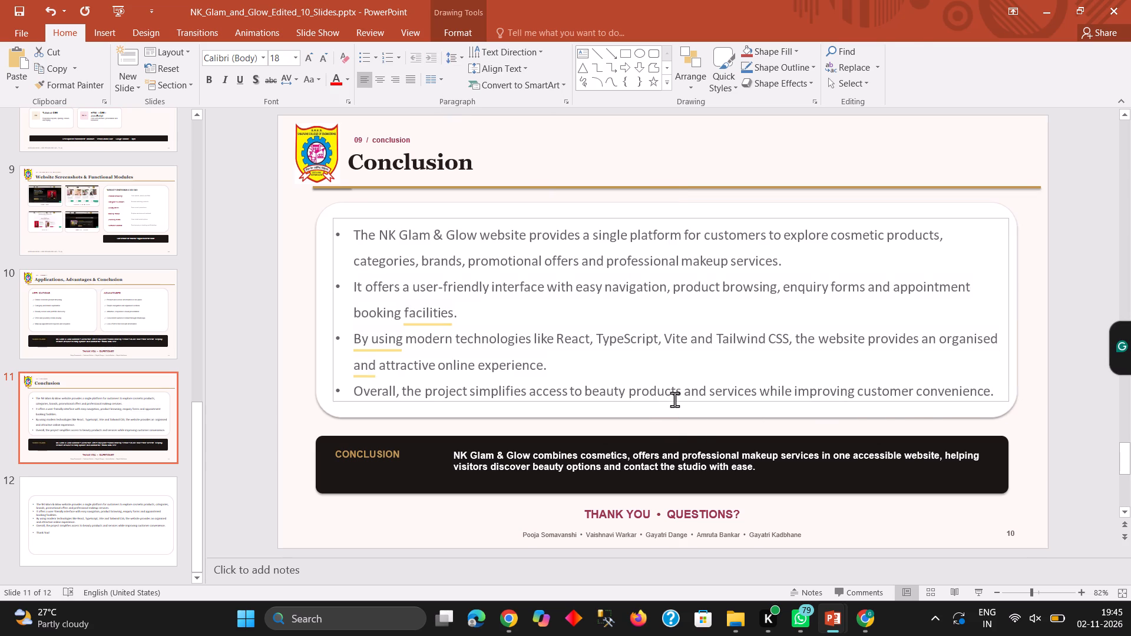
Delete the CONCLUSION label and the "NK Glam & Glow combines cosmetics" sentence from slide 11's black banner.
{"action": "left_click", "coordinate": [675, 447]}
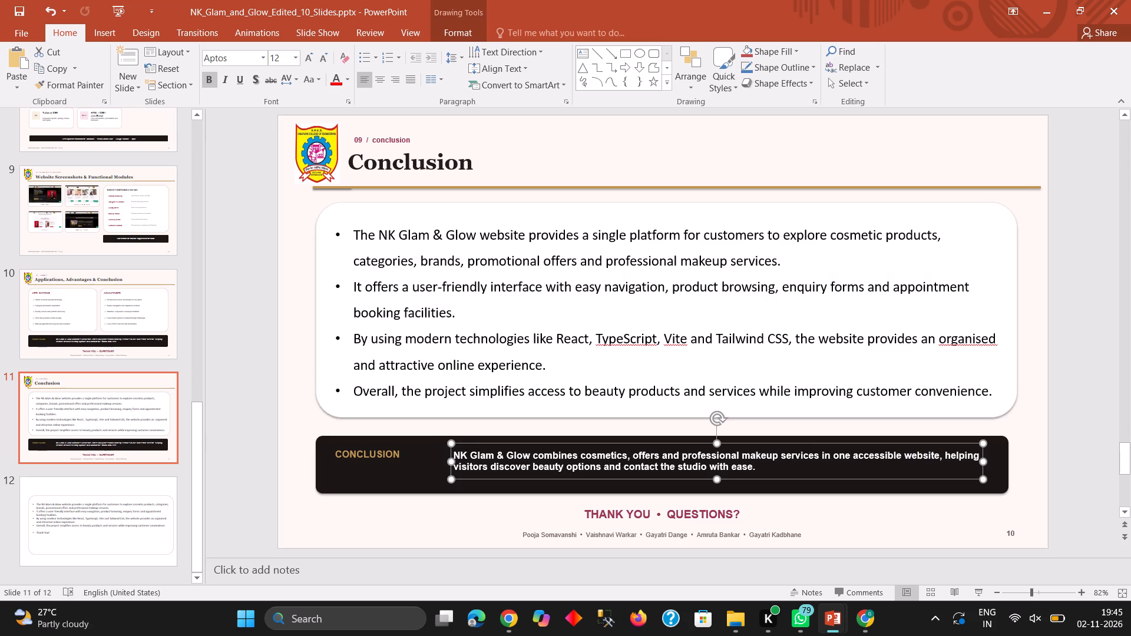
{"action": "left_click", "coordinate": [416, 451]}
{"action": "key", "text": "Delete"}
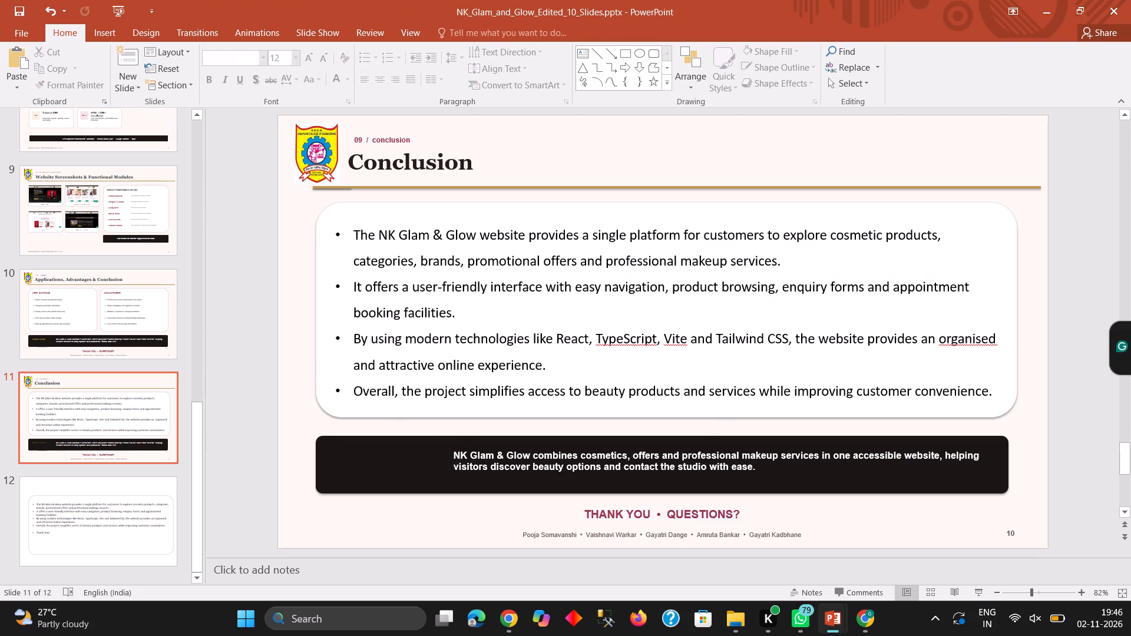
{"action": "left_click", "coordinate": [523, 466]}
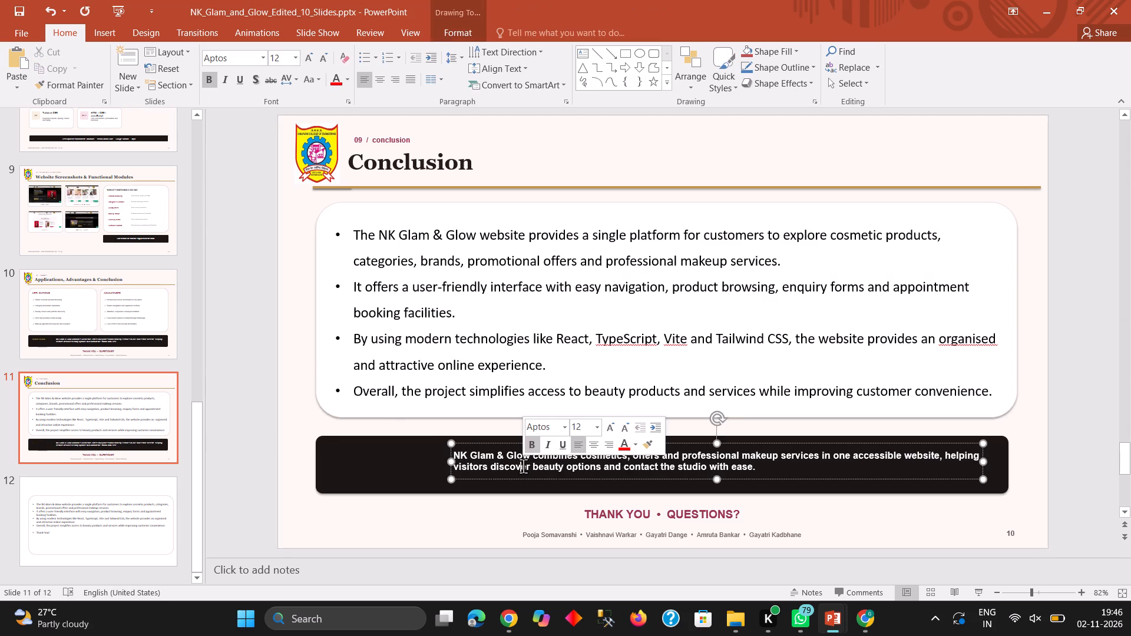
{"action": "key", "text": "Delete"}
{"action": "key", "text": "ctrl+a"}
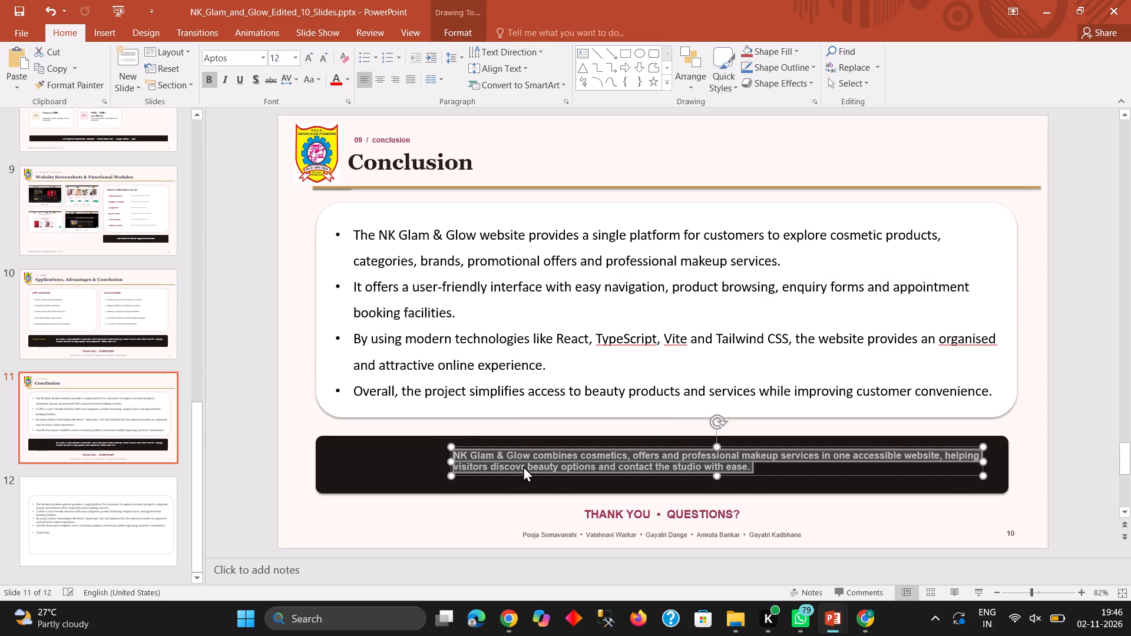
{"action": "key", "text": "Delete"}
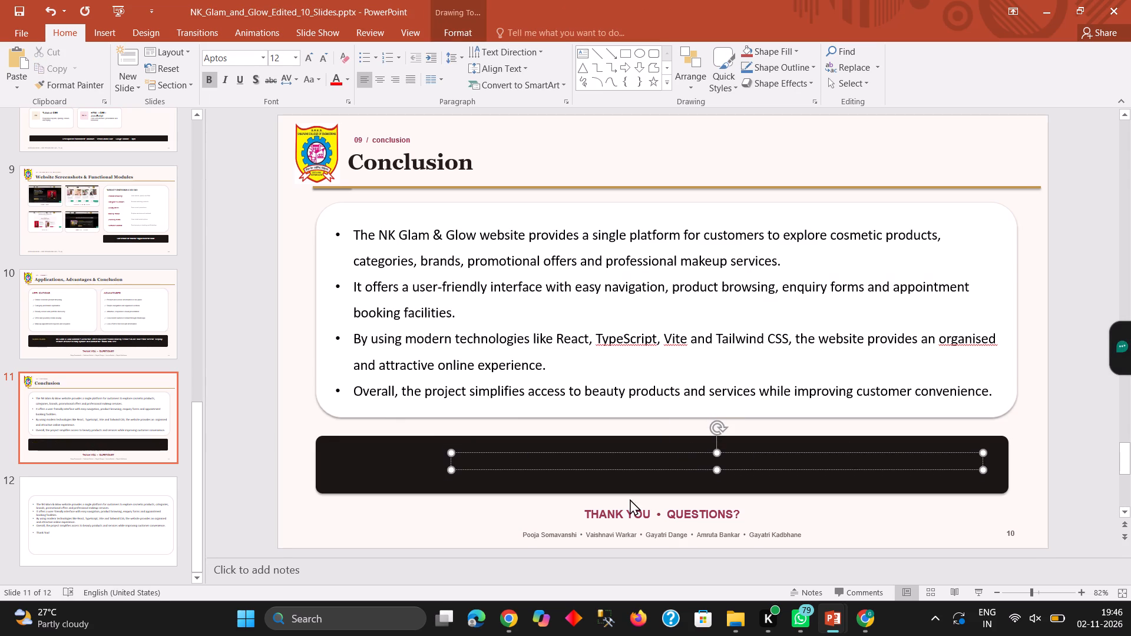
Move the "THANK YOU • QUESTIONS?" text up into the middle of the black banner on slide 11.
{"action": "left_click", "coordinate": [668, 514]}
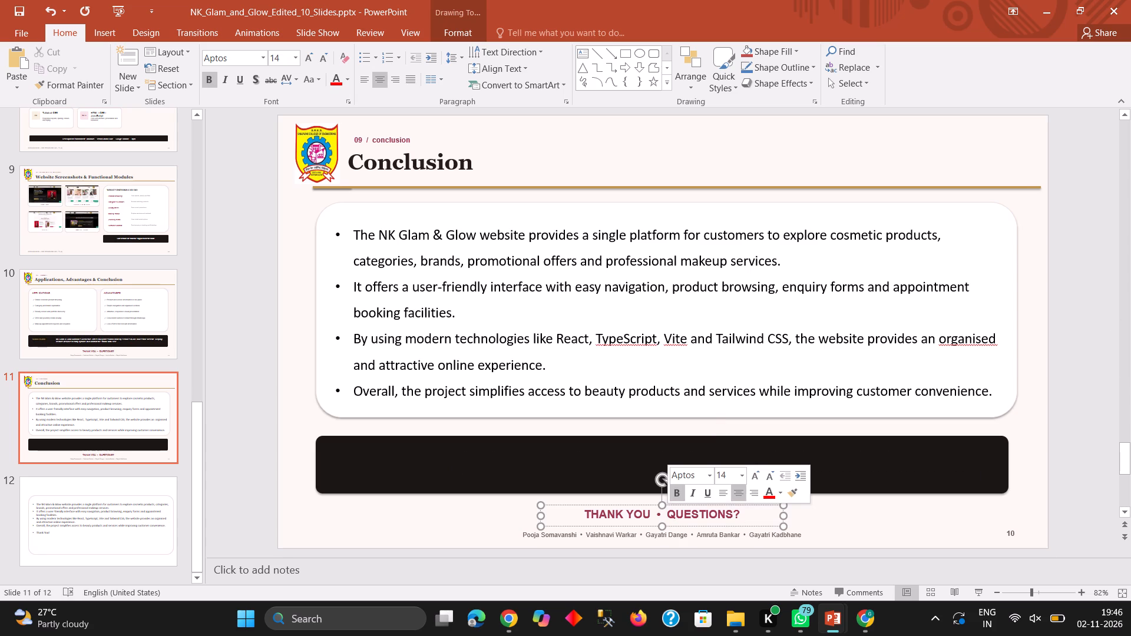
{"action": "left_click_drag", "start_coordinate": [758, 508], "coordinate": [742, 516]}
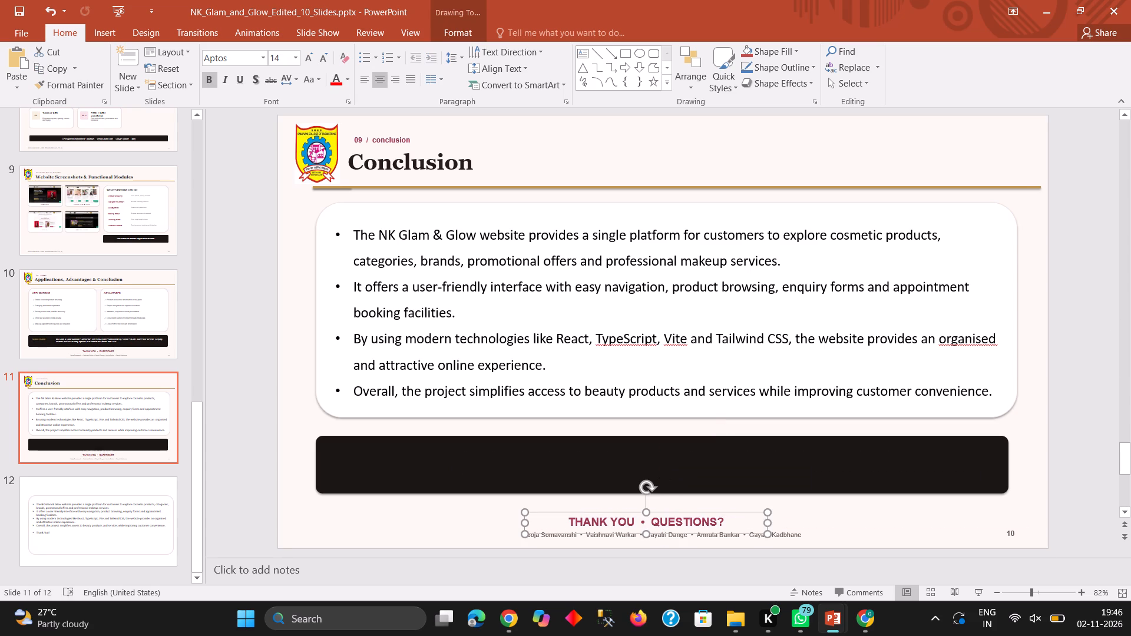
{"action": "left_click", "coordinate": [732, 524]}
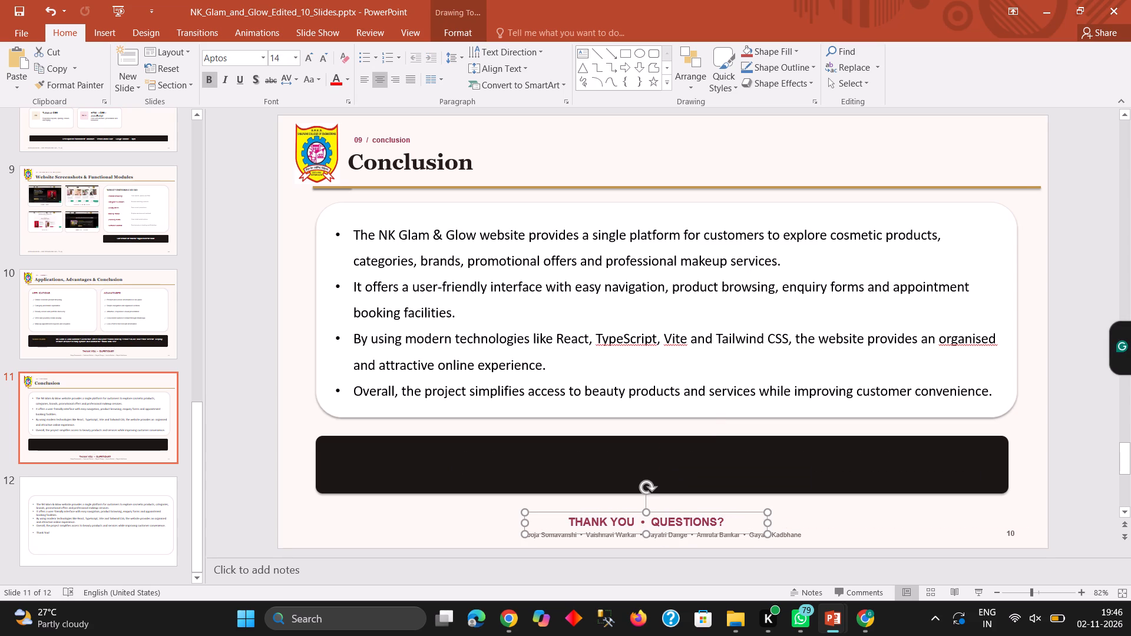
{"action": "left_click", "coordinate": [726, 521]}
{"action": "left_click_drag", "start_coordinate": [735, 521], "coordinate": [719, 470]}
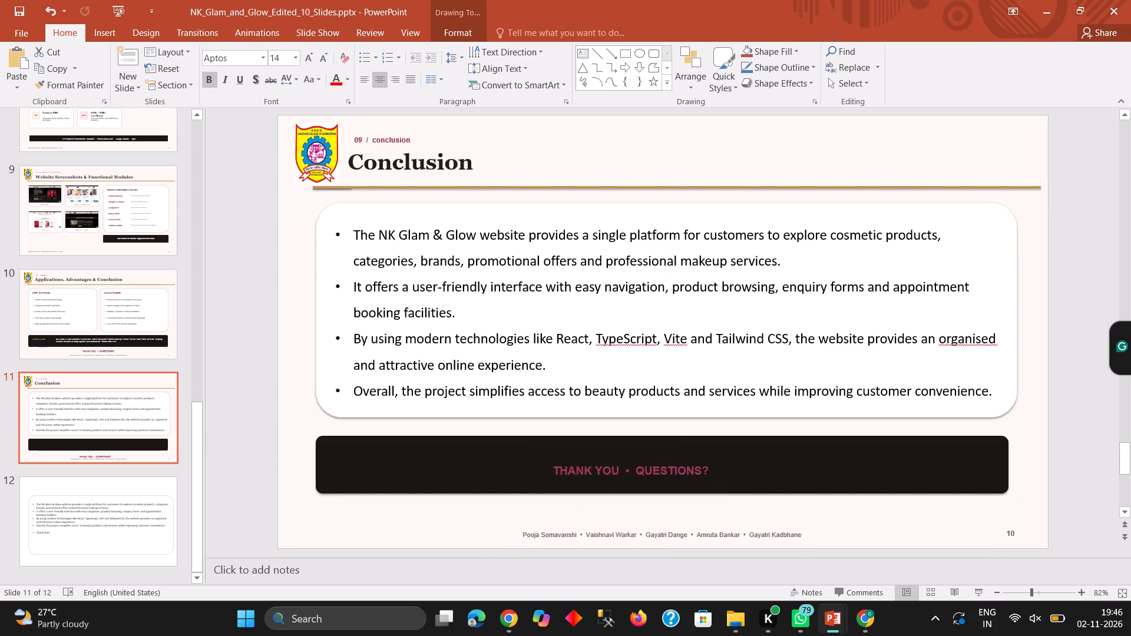
{"action": "left_click_drag", "start_coordinate": [719, 470], "coordinate": [715, 464]}
Change the font colour of the "THANK YOU • QUESTIONS?" text in the black banner to white.
{"action": "left_click", "coordinate": [656, 467]}
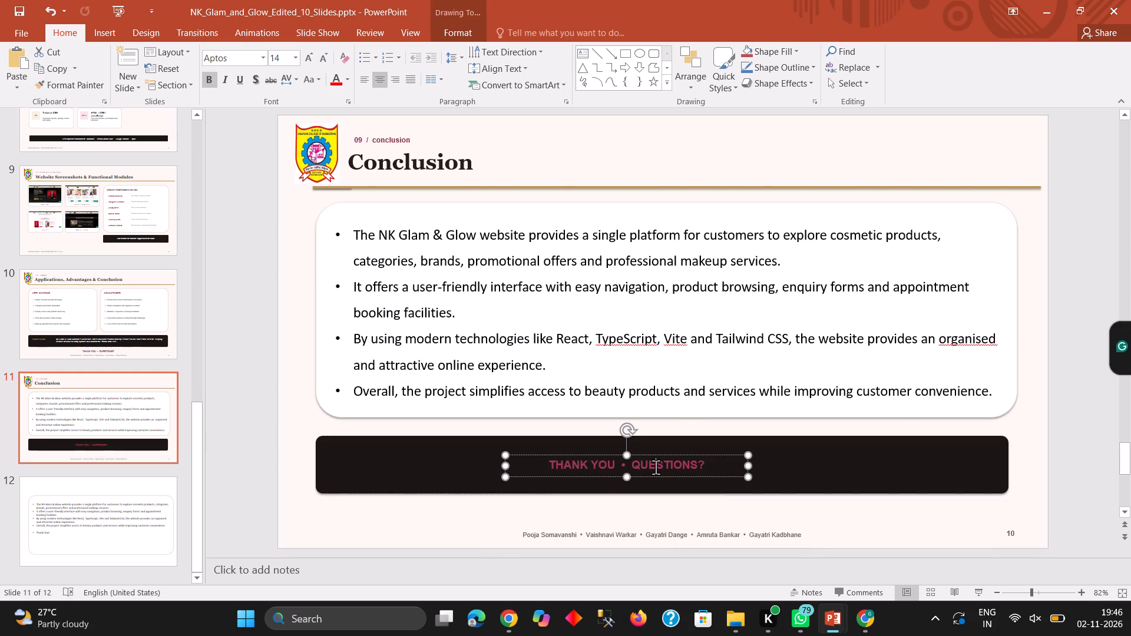
{"action": "key", "text": "ctrl+a"}
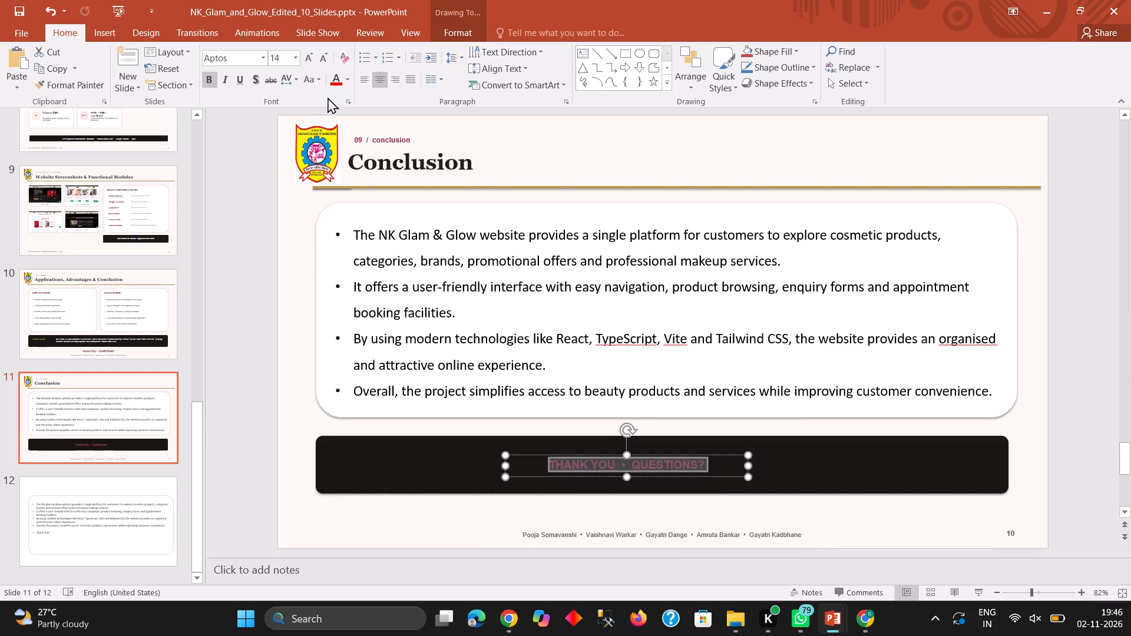
{"action": "left_click", "coordinate": [345, 84]}
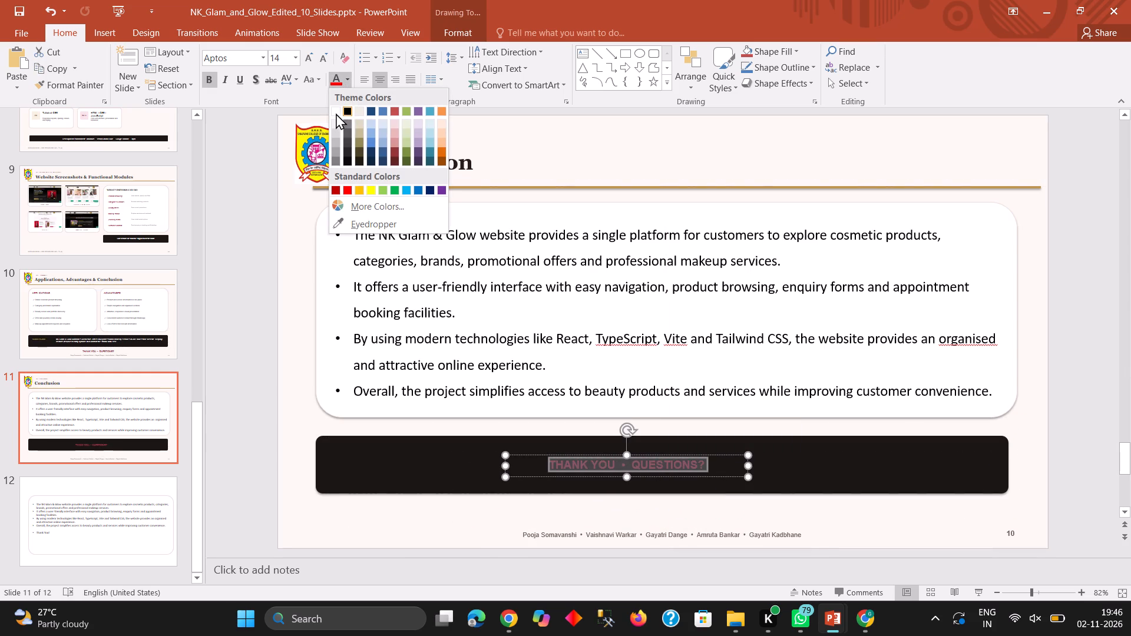
{"action": "left_click", "coordinate": [333, 114]}
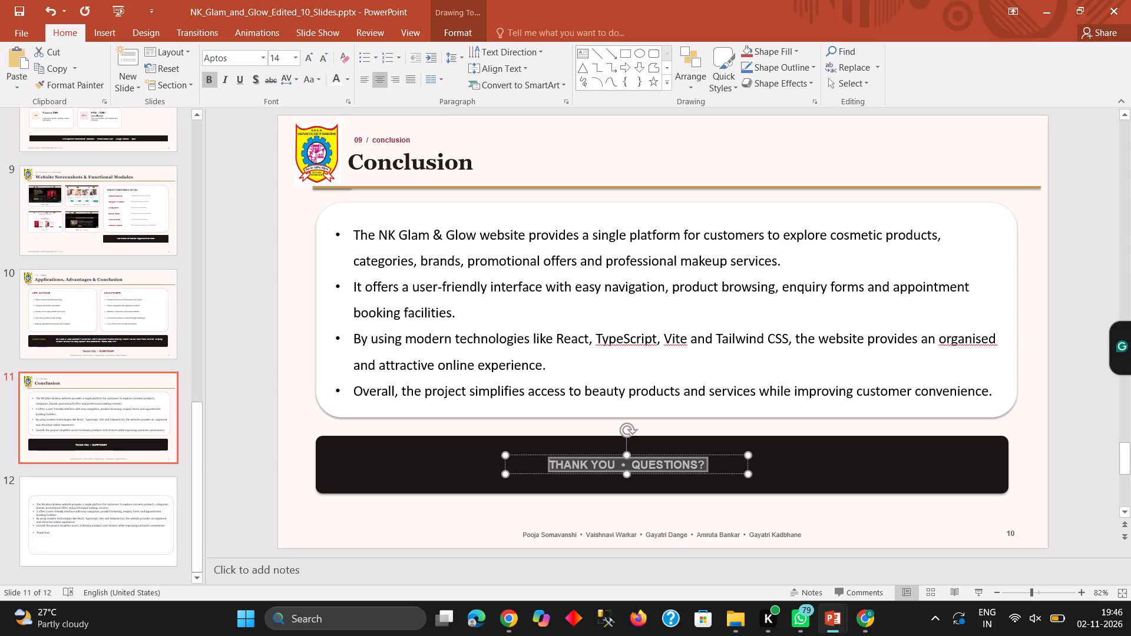
Widen the "THANK YOU • QUESTIONS?" text box in slide 11's black banner and increase its font size to 32.
{"action": "left_click_drag", "start_coordinate": [749, 470], "coordinate": [872, 478]}
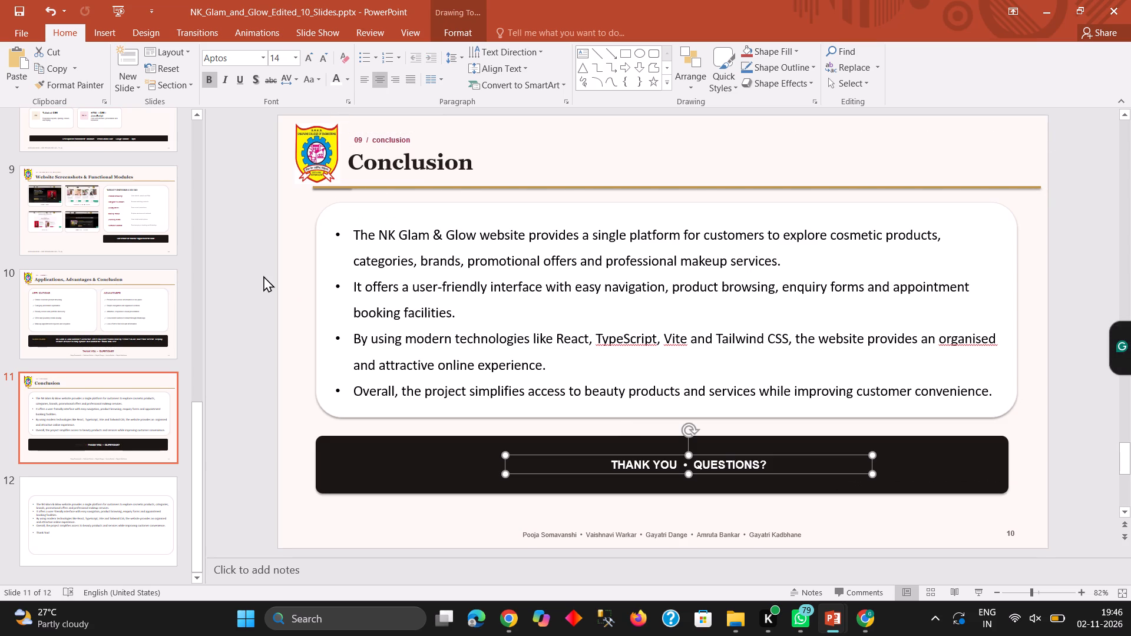
{"action": "triple_click", "coordinate": [314, 59]}
{"action": "triple_click", "coordinate": [314, 59]}
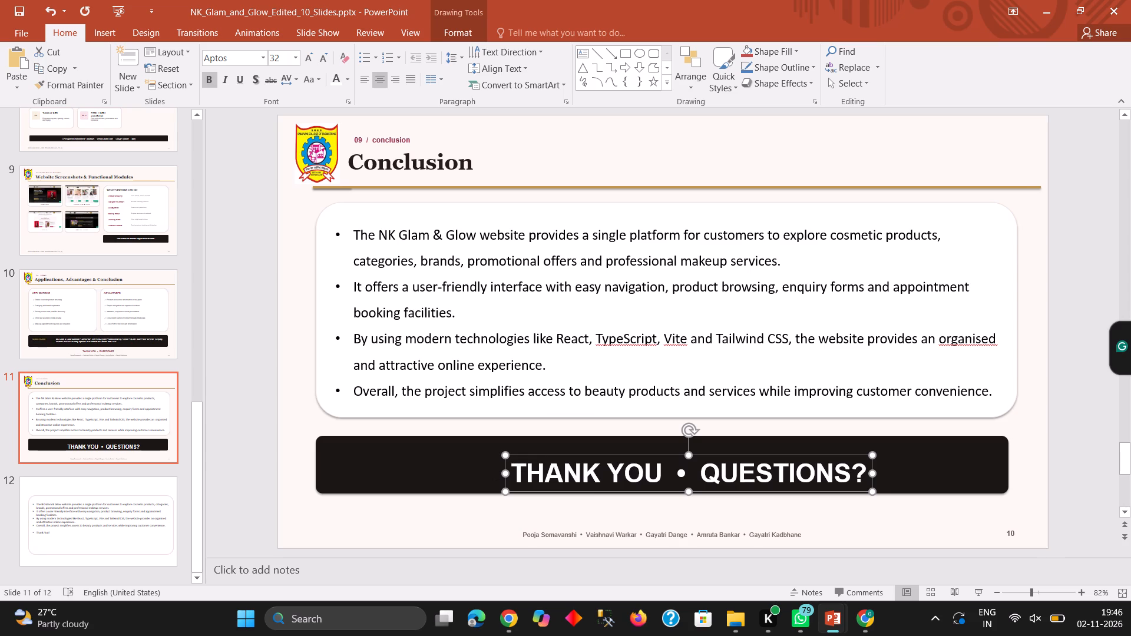
Shift the "THANK YOU • QUESTIONS?" text box up and left inside the banner, and extend its right edge just past the banner's end.
{"action": "left_click_drag", "start_coordinate": [510, 470], "coordinate": [496, 458]}
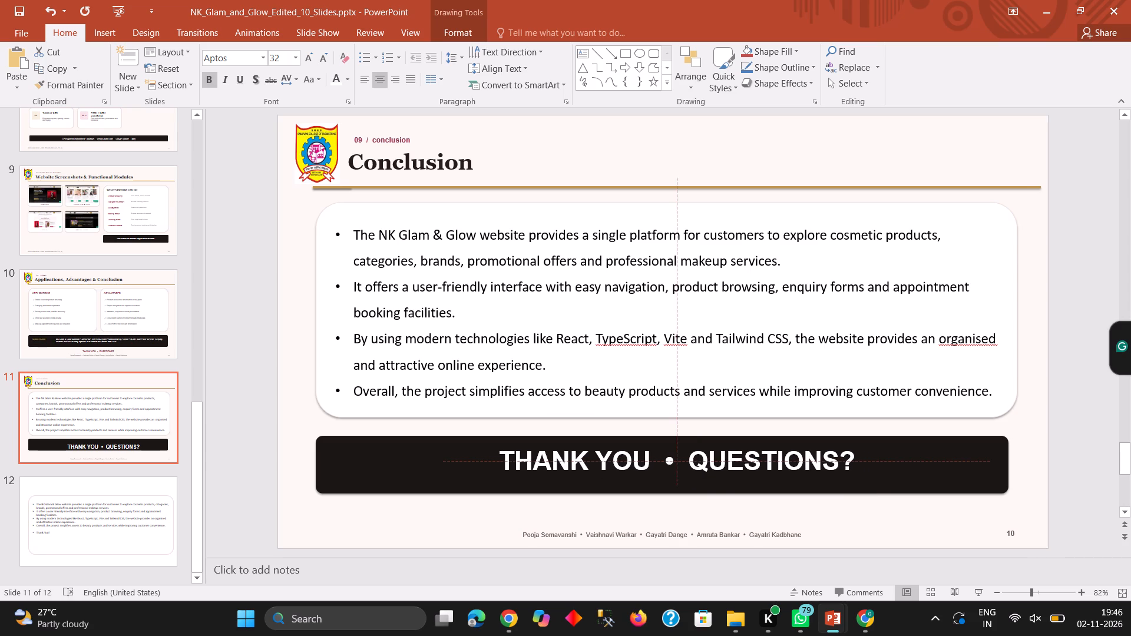
{"action": "left_click_drag", "start_coordinate": [496, 458], "coordinate": [478, 460]}
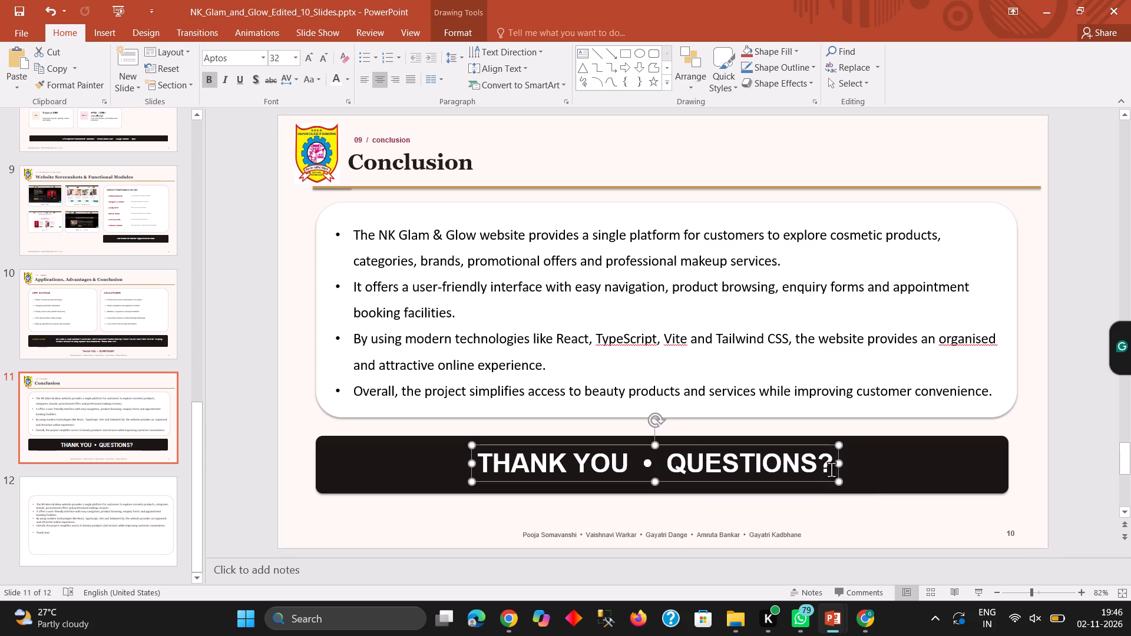
{"action": "left_click", "coordinate": [834, 467]}
{"action": "left_click", "coordinate": [833, 457]}
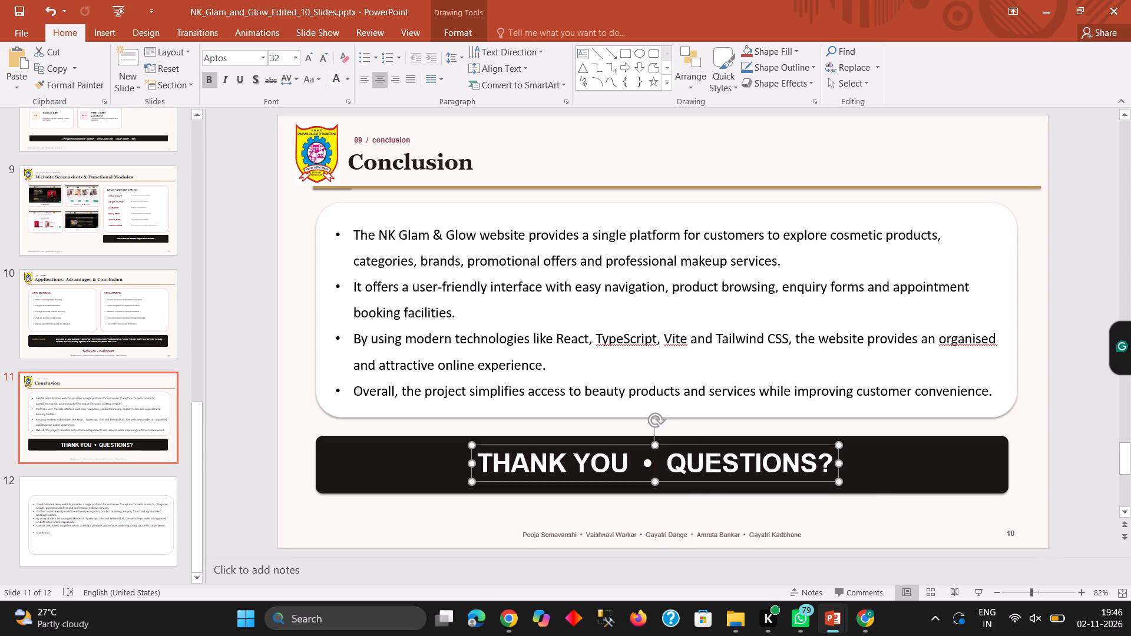
{"action": "left_click", "coordinate": [834, 468]}
{"action": "left_click_drag", "start_coordinate": [842, 460], "coordinate": [1015, 458]}
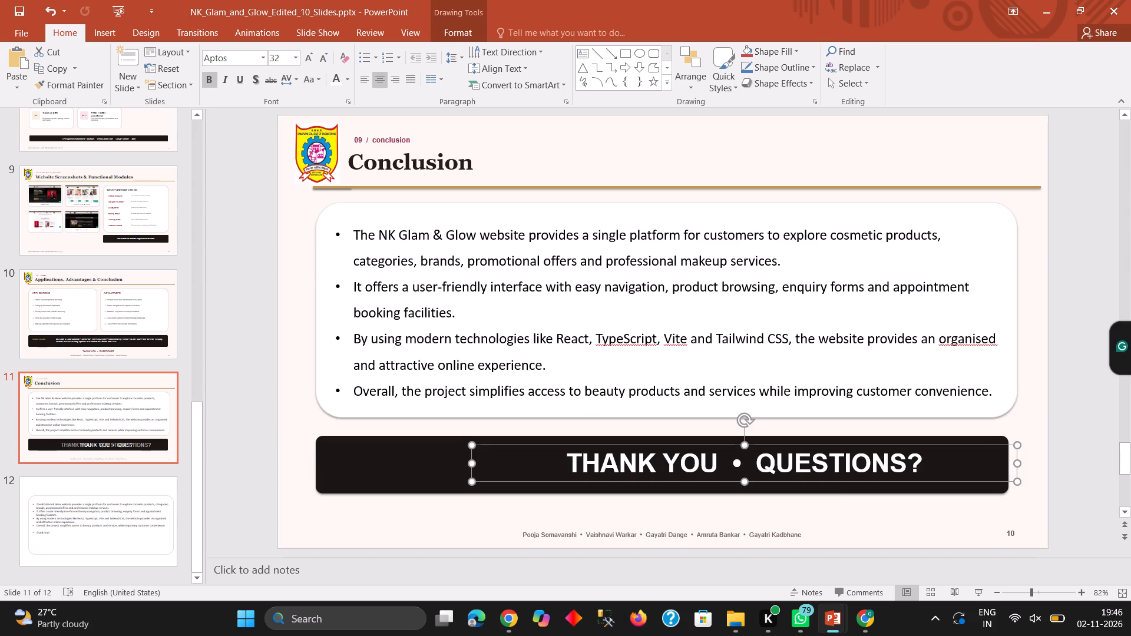
Delete the bullet and "QUESTIONS?" from the banner text, leaving only "THANK YOU".
{"action": "left_click", "coordinate": [960, 461]}
{"action": "double_click", "coordinate": [894, 470]}
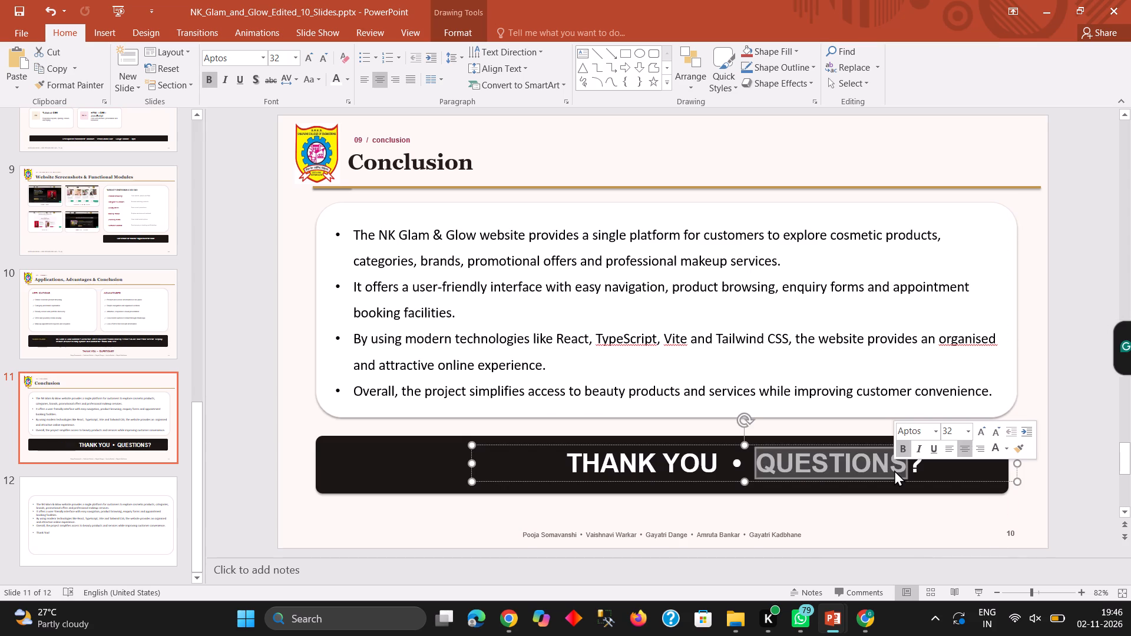
{"action": "key", "text": "Delete"}
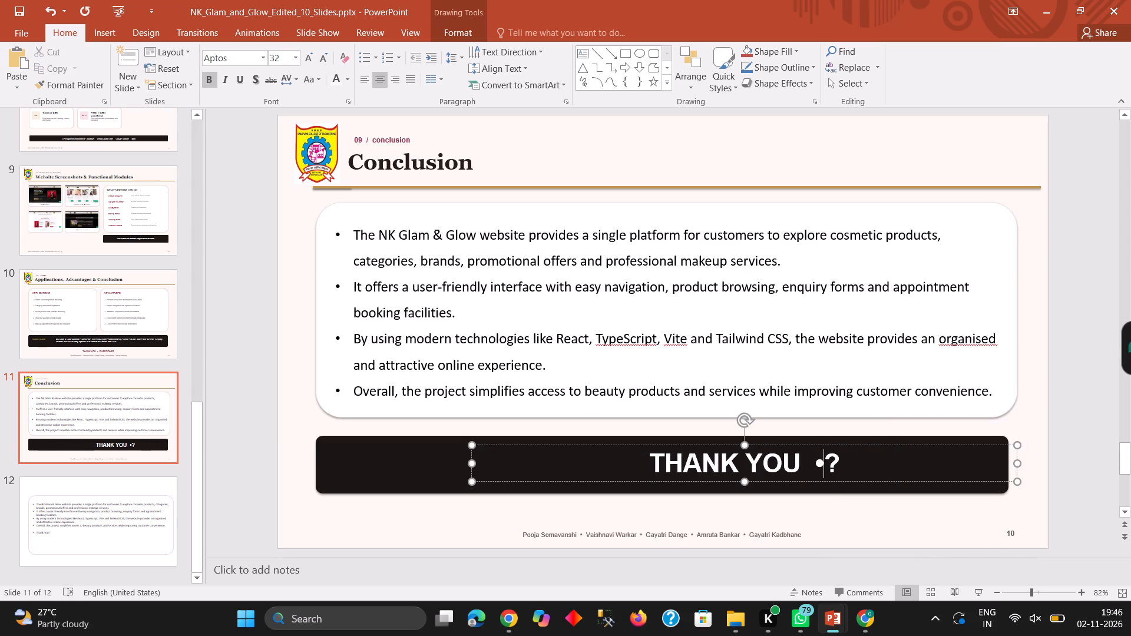
{"action": "key", "text": "Right"}
{"action": "key", "text": "BackSpace"}
{"action": "key", "text": "BackSpace"}
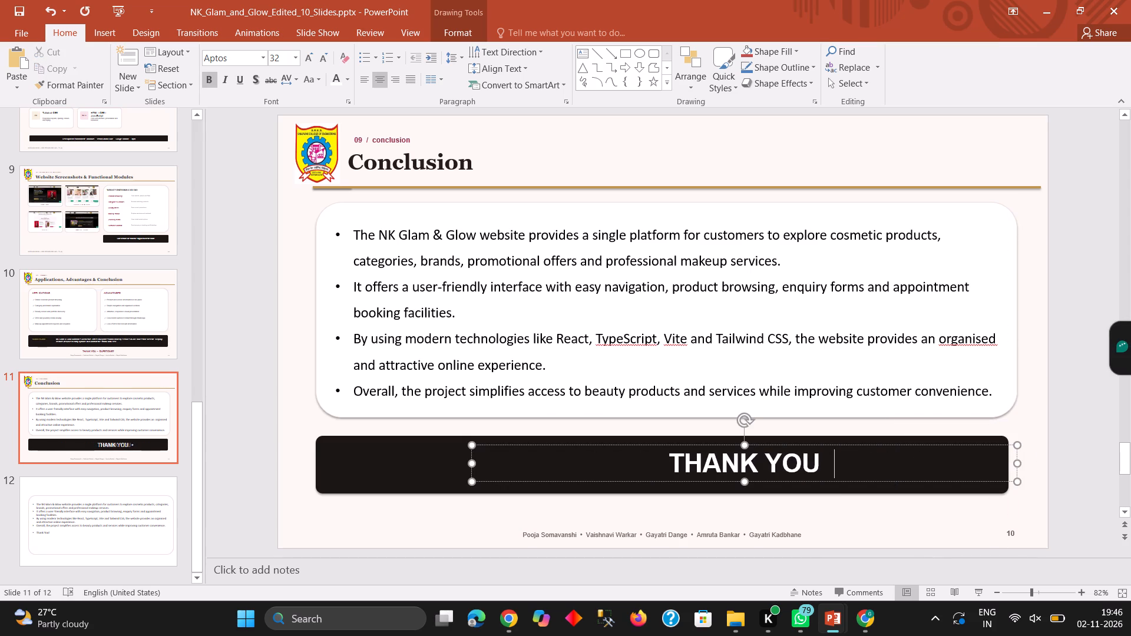
Move the "THANK YOU" text box left and widen it to span most of the black banner, roughly centred.
{"action": "left_click_drag", "start_coordinate": [539, 471], "coordinate": [437, 472]}
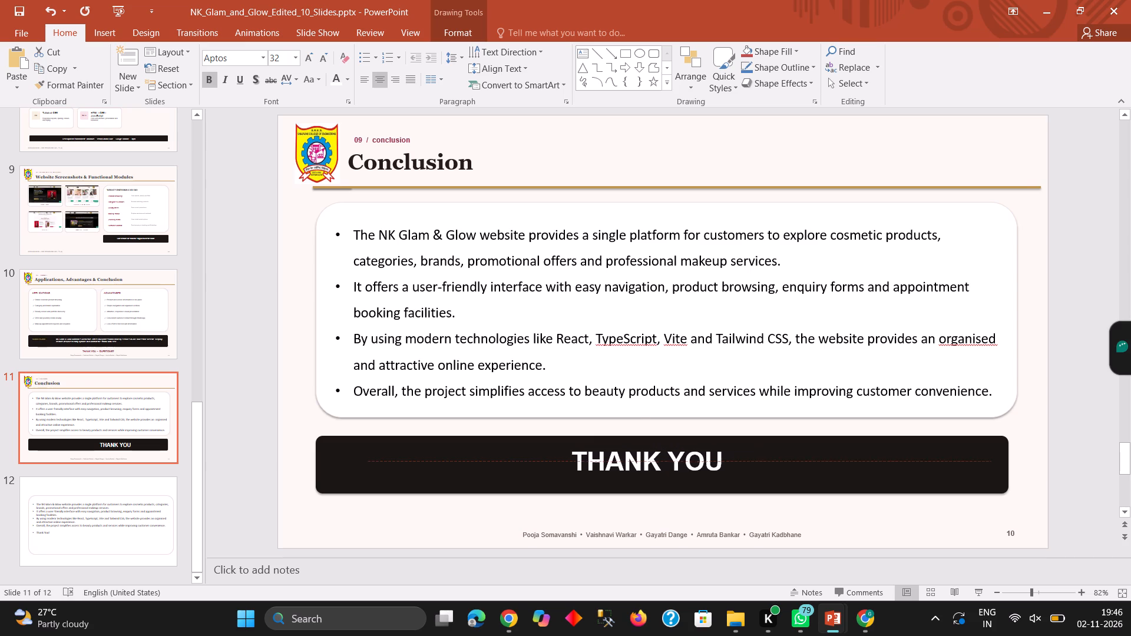
{"action": "left_click_drag", "start_coordinate": [437, 472], "coordinate": [428, 472]}
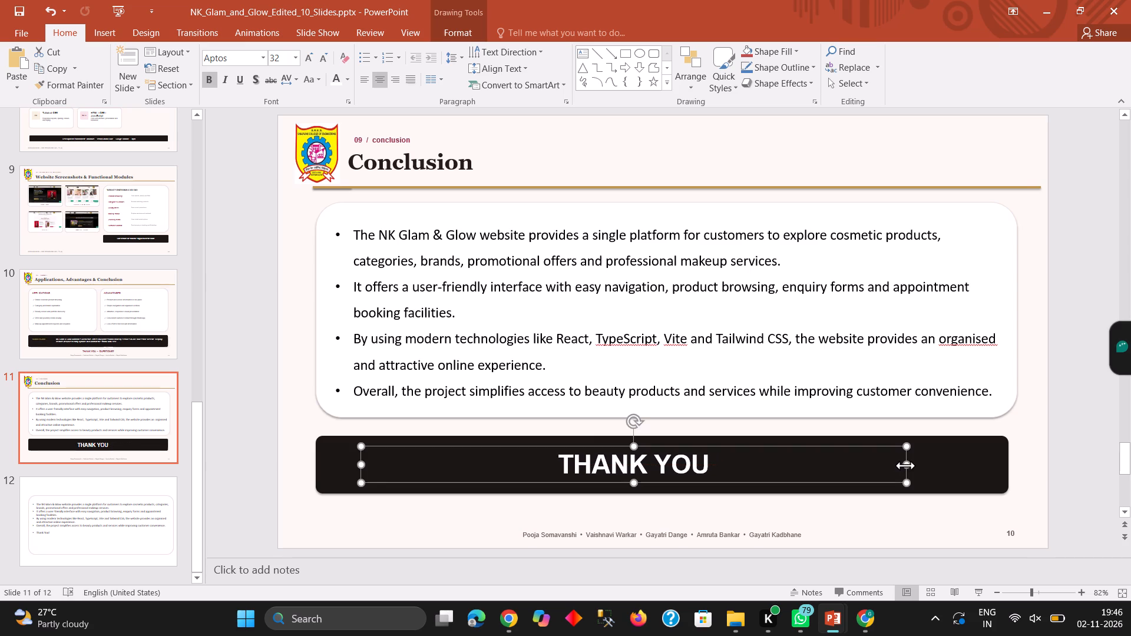
{"action": "left_click_drag", "start_coordinate": [905, 465], "coordinate": [971, 472]}
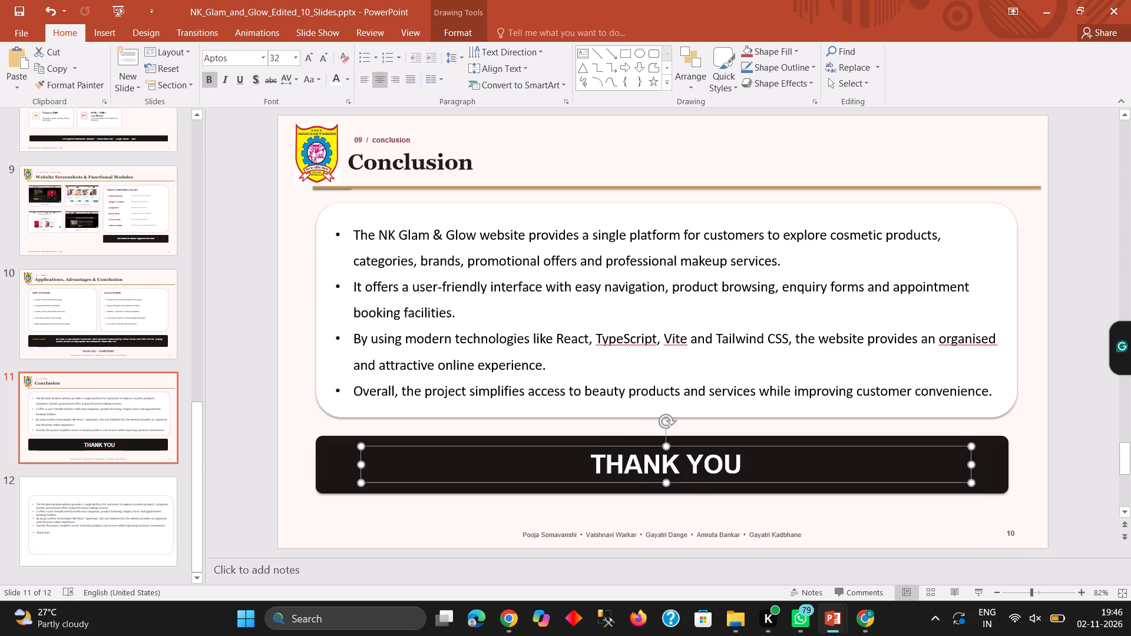
{"action": "left_click_drag", "start_coordinate": [797, 471], "coordinate": [763, 471]}
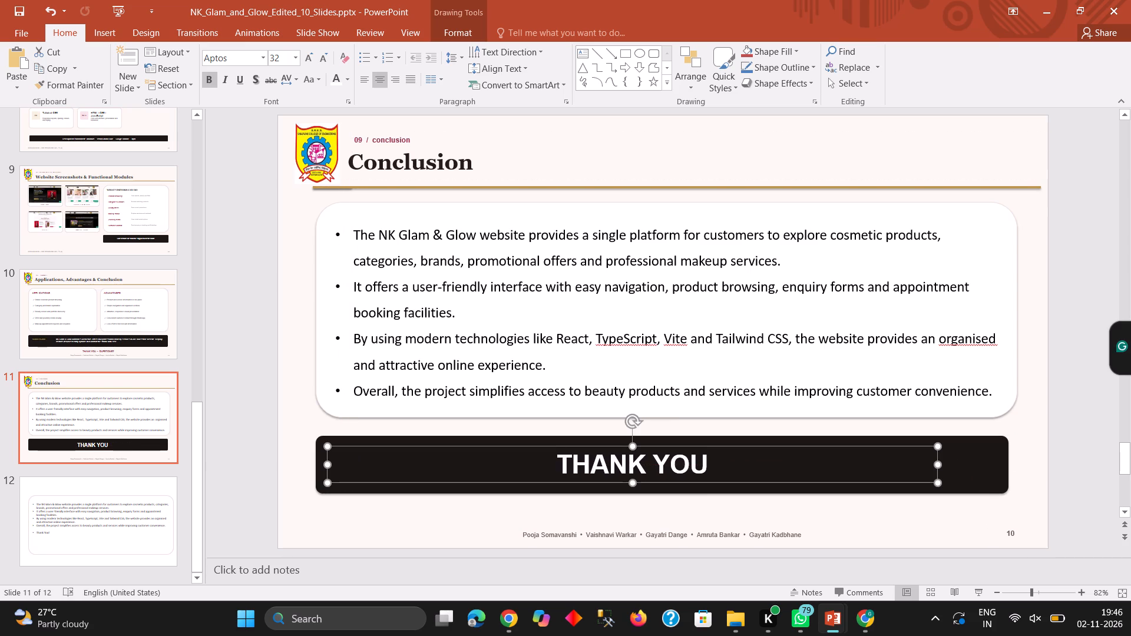
{"action": "left_click_drag", "start_coordinate": [763, 471], "coordinate": [775, 475]}
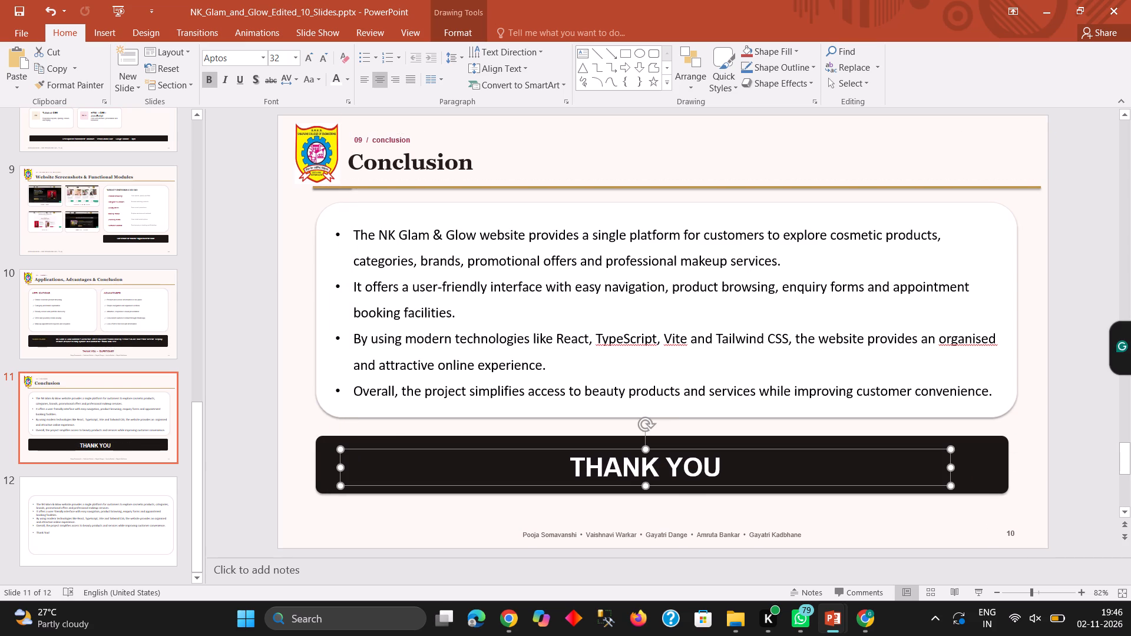
Extend the black banner's bottom edge down to just above the footer names on slide 11.
{"action": "left_click", "coordinate": [987, 482]}
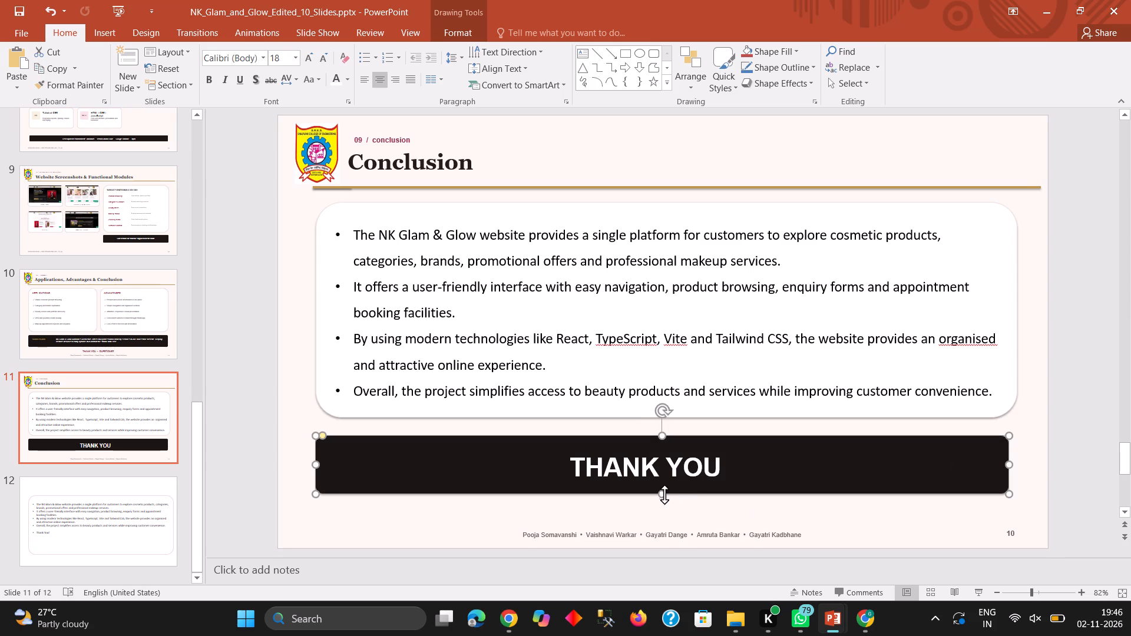
{"action": "left_click_drag", "start_coordinate": [662, 493], "coordinate": [659, 519]}
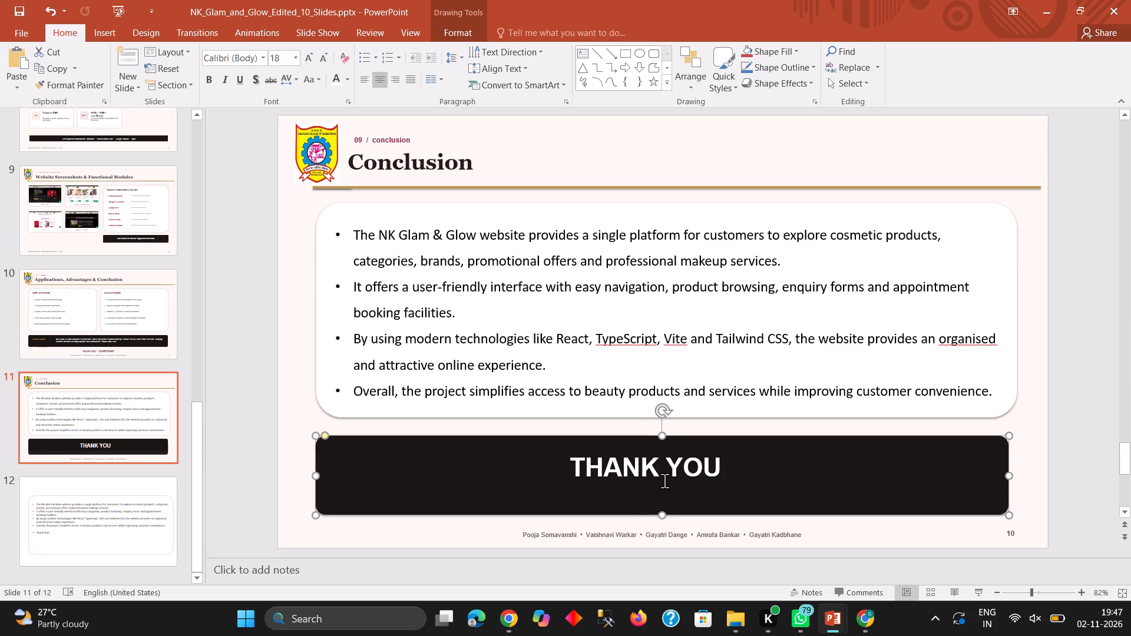
Increase the font size of the banner's "THANK YOU" text to 48.
{"action": "left_click", "coordinate": [664, 481]}
{"action": "left_click_drag", "start_coordinate": [646, 487], "coordinate": [646, 509]}
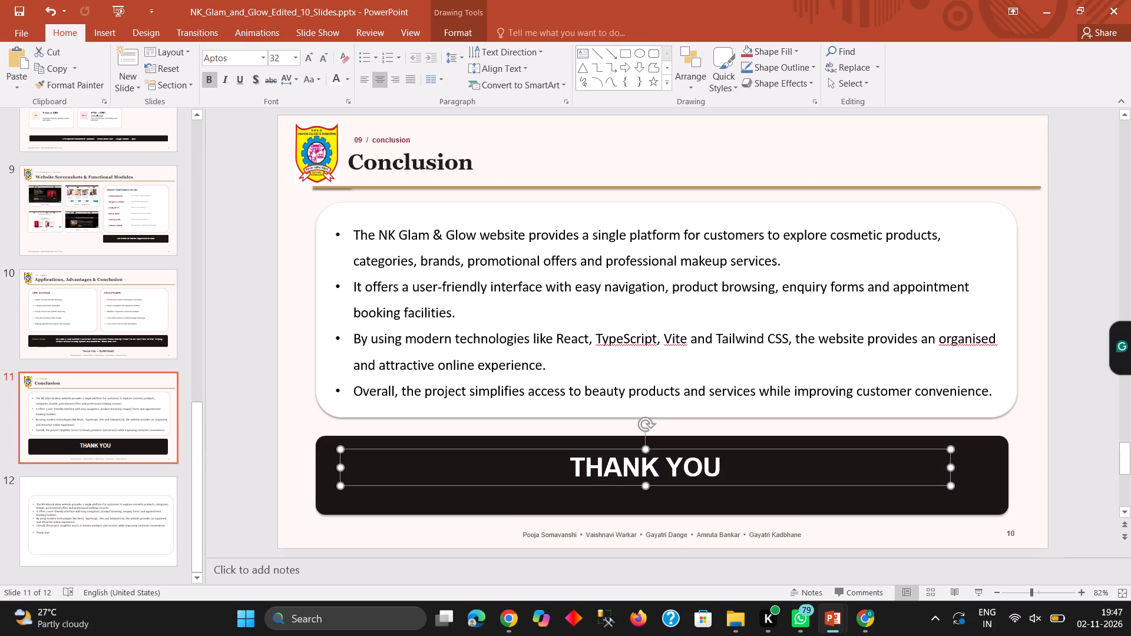
{"action": "left_click", "coordinate": [329, 52]}
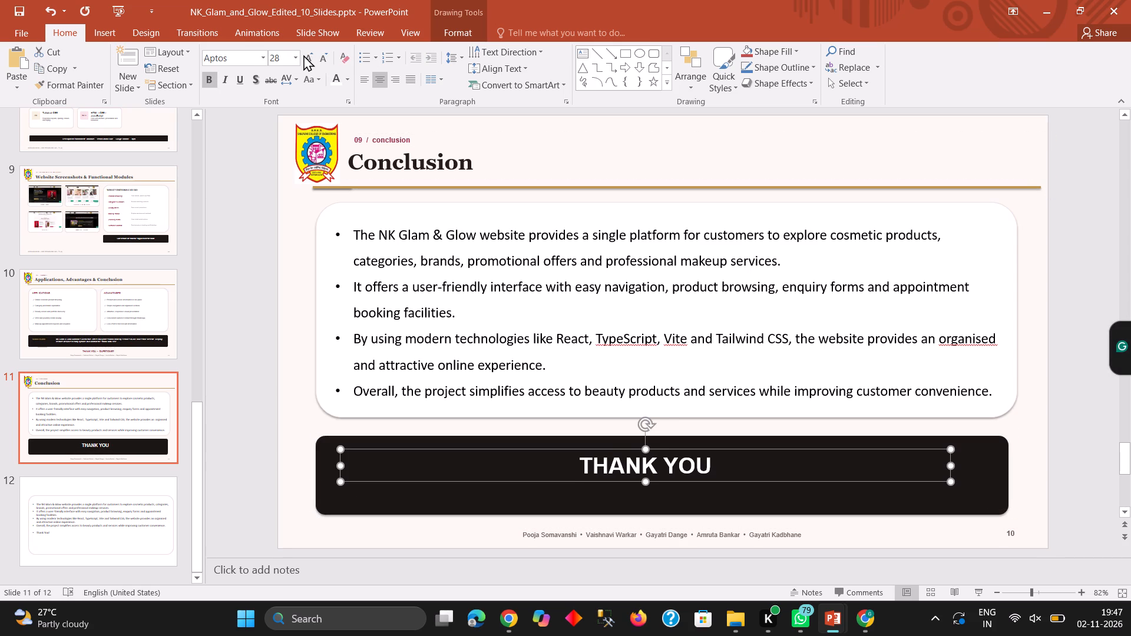
{"action": "double_click", "coordinate": [303, 55]}
{"action": "left_click", "coordinate": [303, 55]}
{"action": "double_click", "coordinate": [303, 55]}
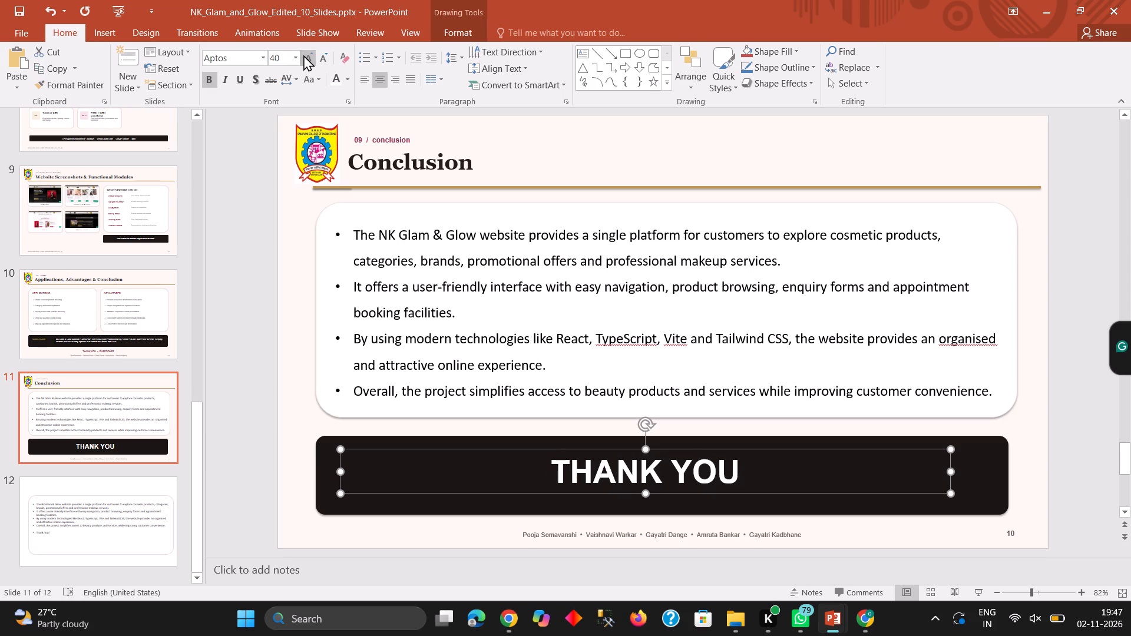
Replace the trailing space after "THANK YOU" in the banner with "..!!".
{"action": "left_click", "coordinate": [781, 492]}
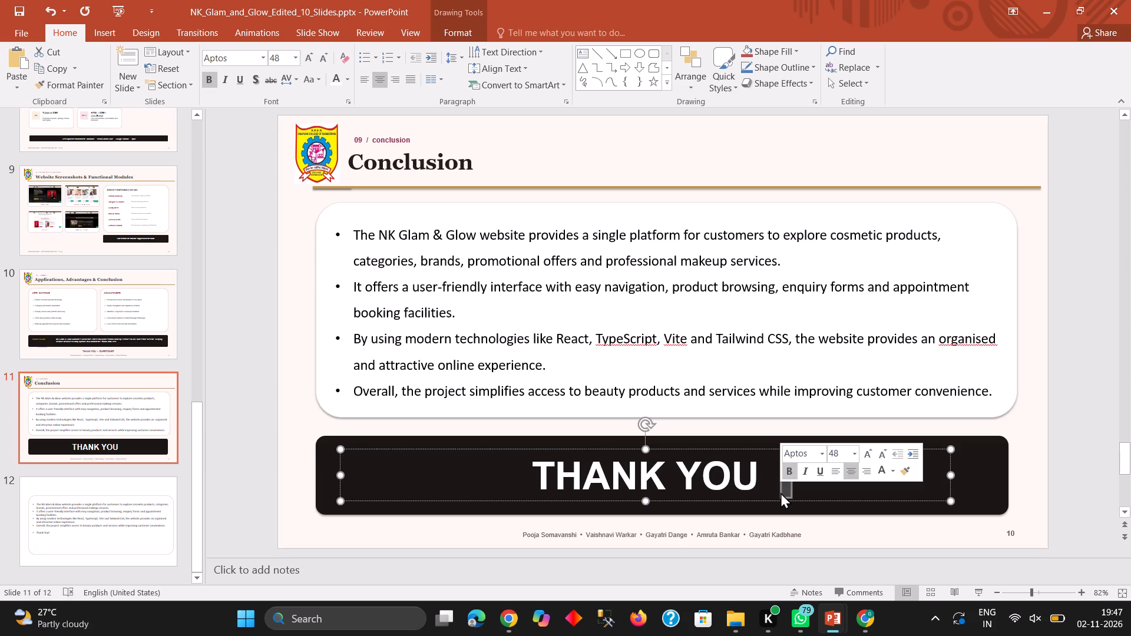
{"action": "key", "text": "BackSpace"}
{"action": "type", "text": ".."}
{"action": "type", "text": "!!"}
{"action": "left_click", "coordinate": [1036, 264]}
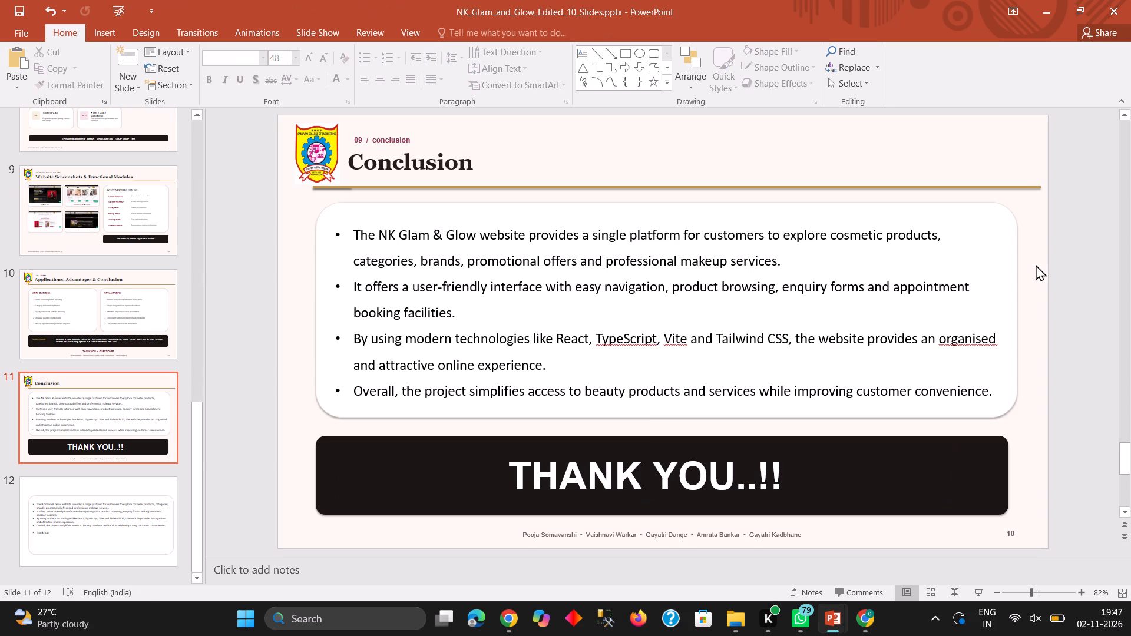
Delete slide 12, the leftover slide holding the duplicate conclusion bullets.
{"action": "left_click", "coordinate": [23, 510]}
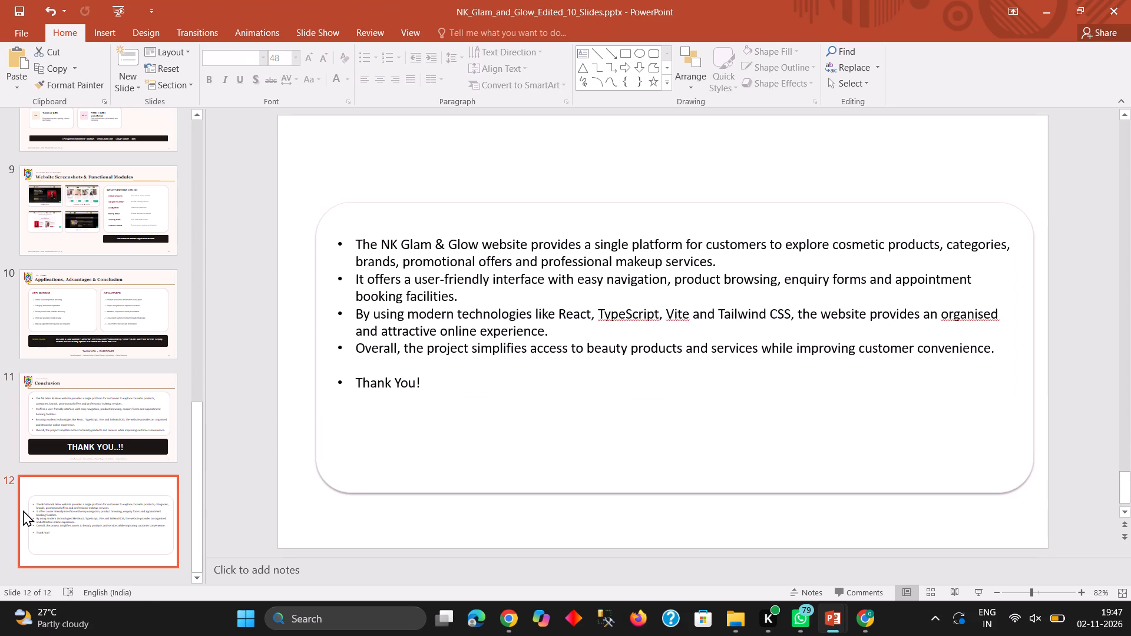
{"action": "key", "text": "Delete"}
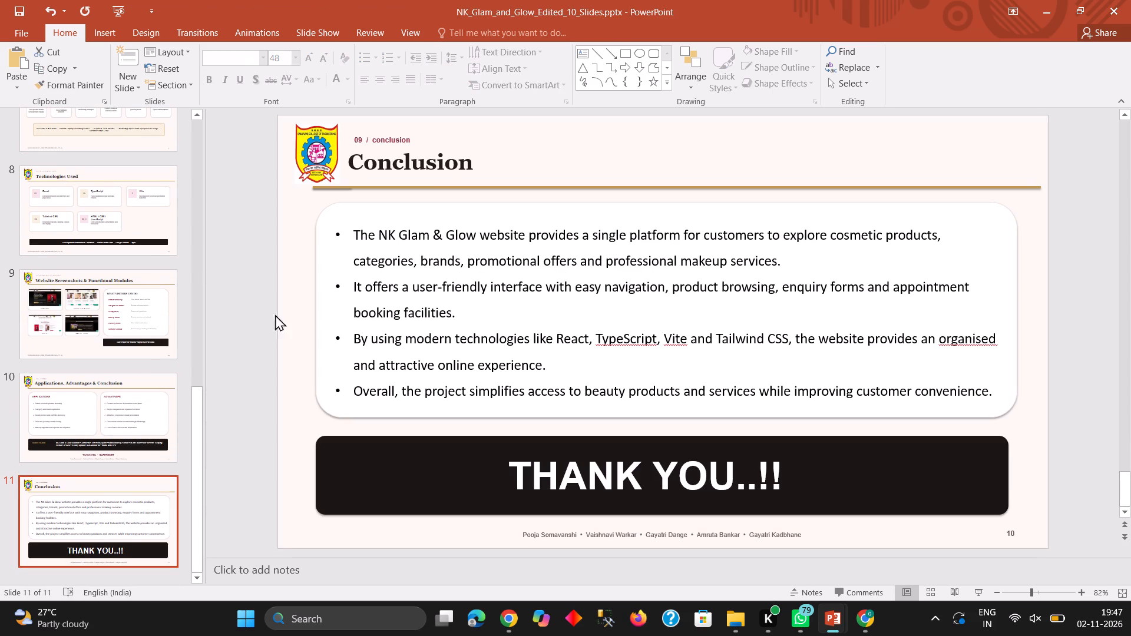
Set the font size of the five numbered team member lines on slide 1 to 16.
{"action": "scroll", "coordinate": [54, 218], "scroll_direction": "up", "scroll_amount": 9}
{"action": "left_click", "coordinate": [73, 195]}
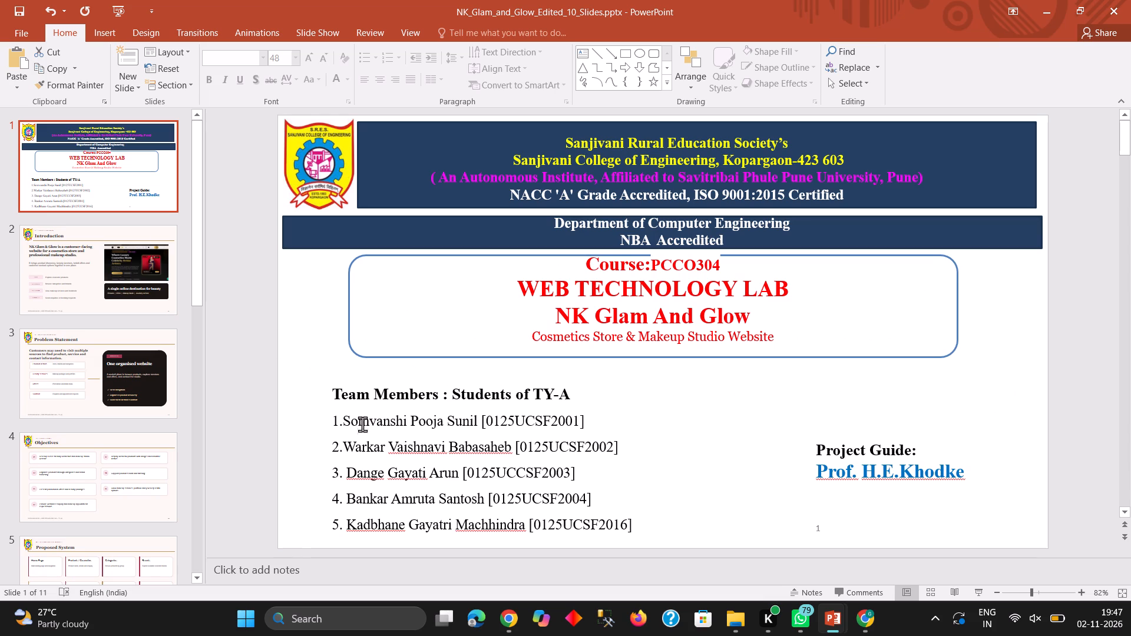
{"action": "left_click_drag", "start_coordinate": [343, 421], "coordinate": [644, 525]}
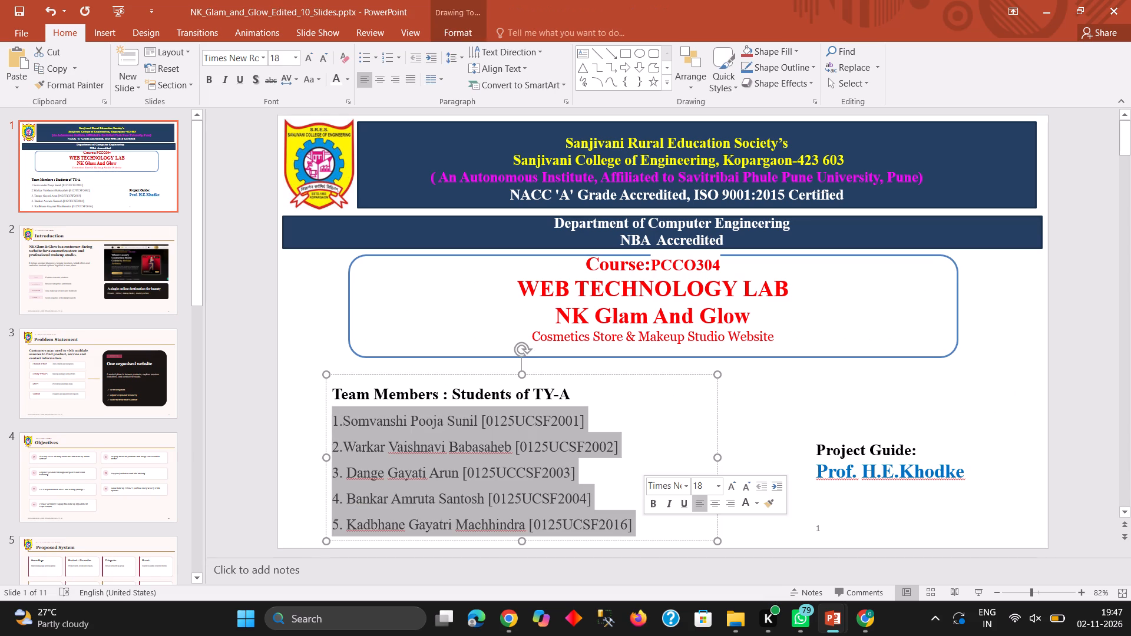
{"action": "left_click", "coordinate": [709, 489]}
{"action": "key", "text": "BackSpace"}
{"action": "key", "text": "BackSpace"}
{"action": "key", "text": "6"}
{"action": "key", "text": "BackSpace"}
{"action": "key", "text": "BackSpace"}
{"action": "type", "text": "16"}
{"action": "key", "text": "Return"}
{"action": "left_click", "coordinate": [605, 454]}
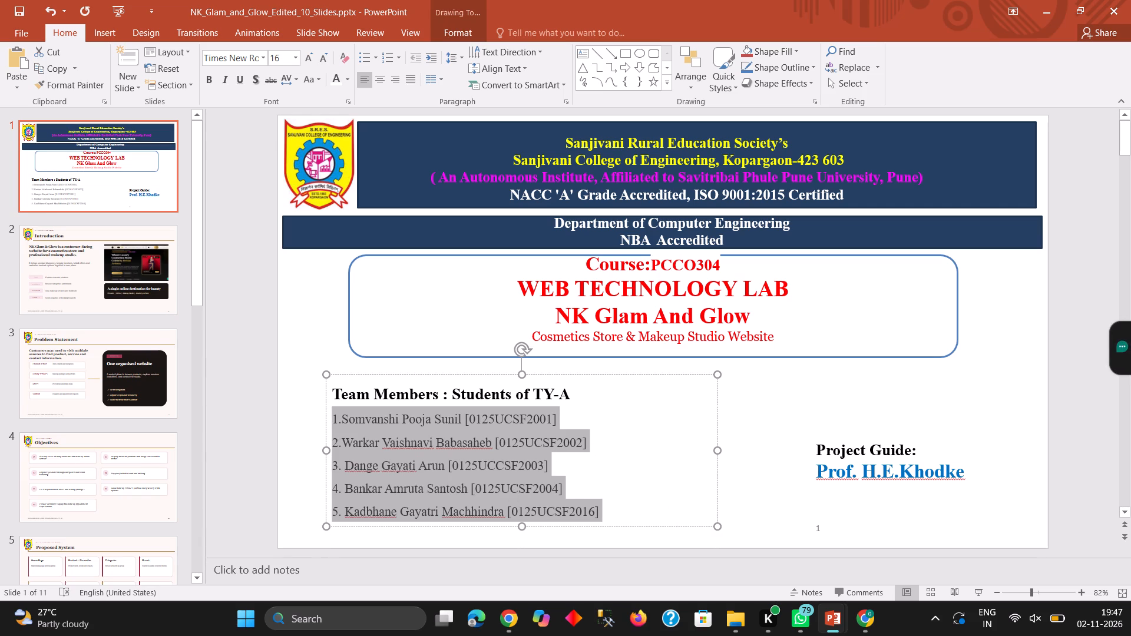
{"action": "left_click", "coordinate": [758, 489]}
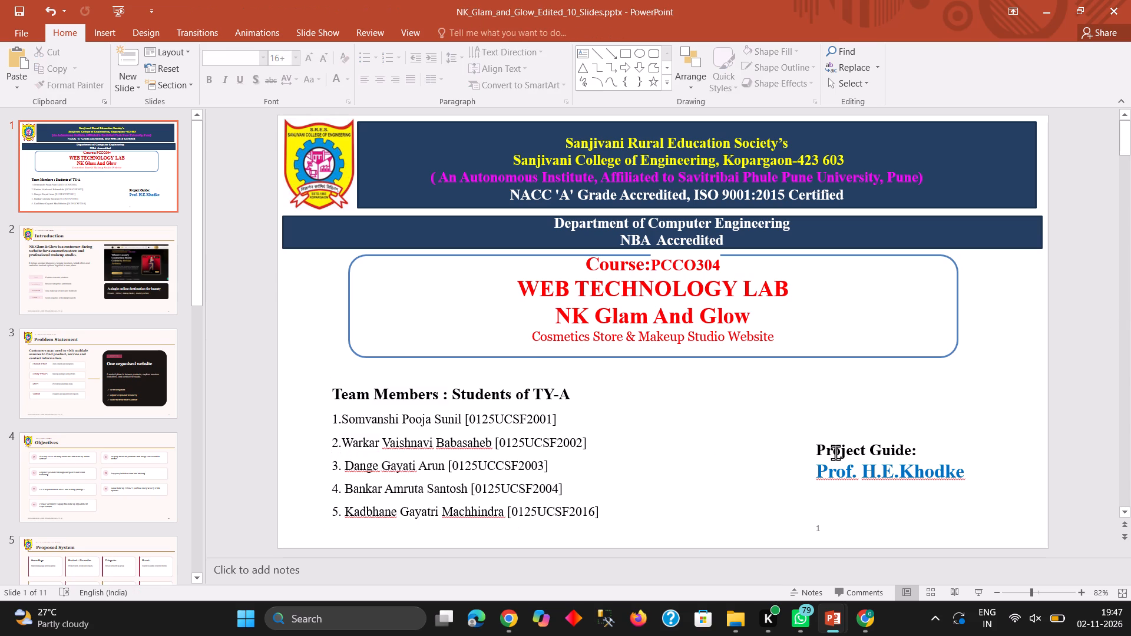
Delete the short gold line between the white cards and the black panel on slide 3, Problem Statement.
{"action": "key", "text": "Down"}
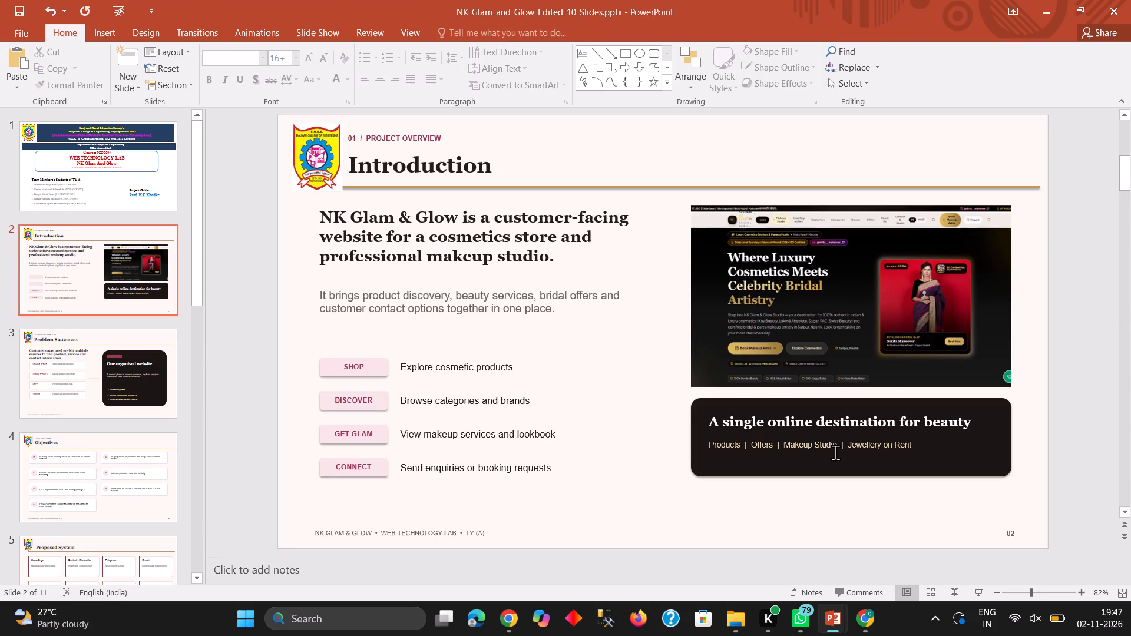
{"action": "key", "text": "Down"}
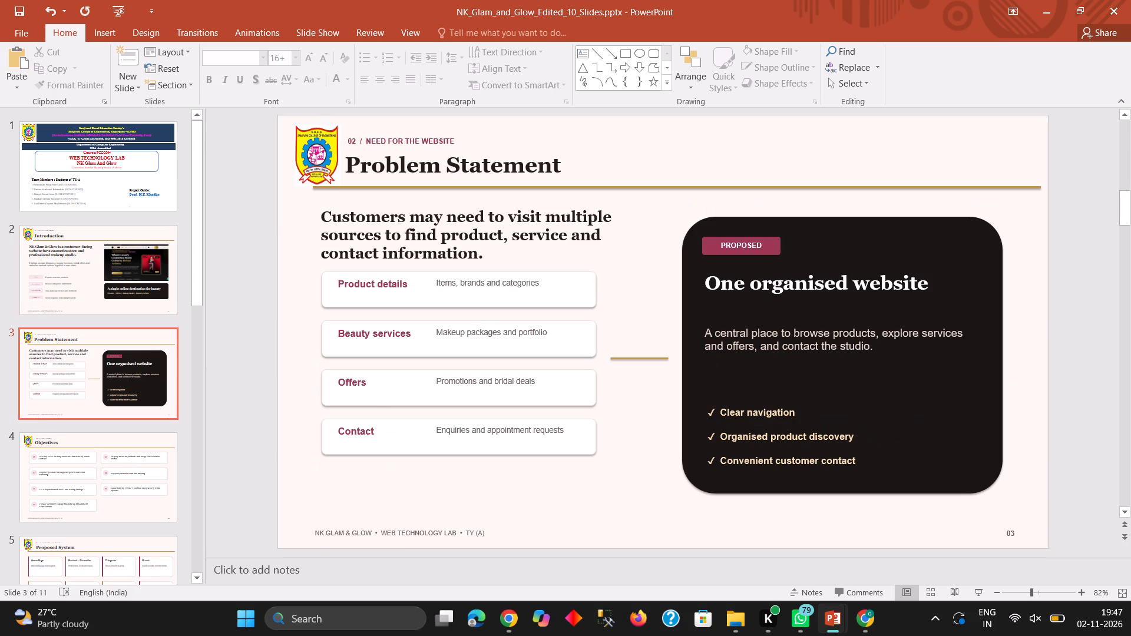
{"action": "left_click", "coordinate": [655, 364]}
{"action": "key", "text": "Delete"}
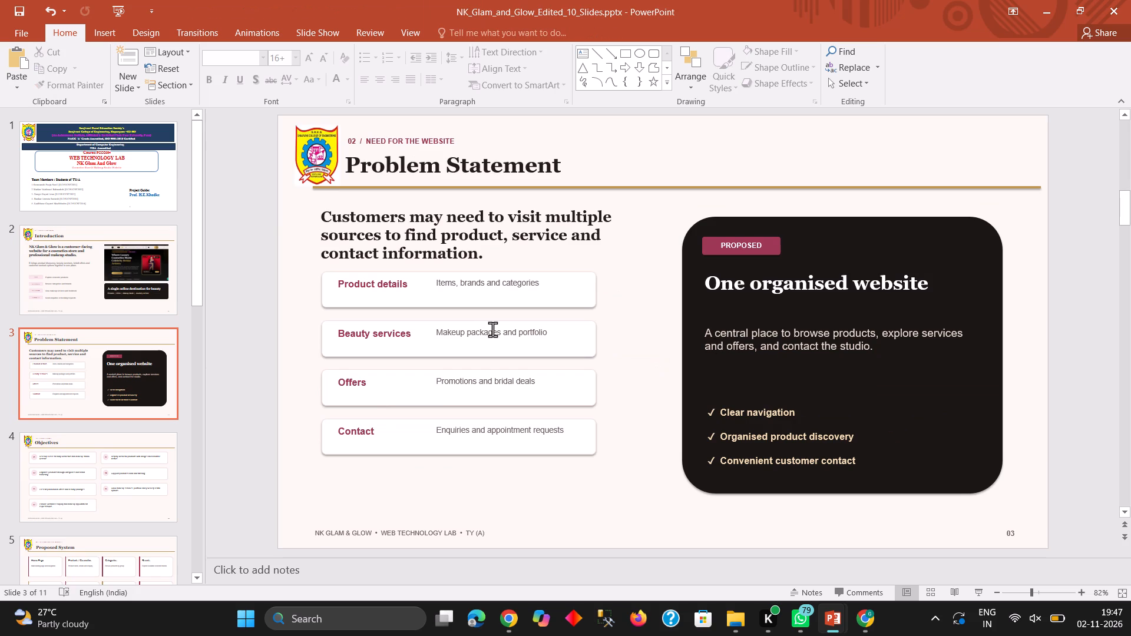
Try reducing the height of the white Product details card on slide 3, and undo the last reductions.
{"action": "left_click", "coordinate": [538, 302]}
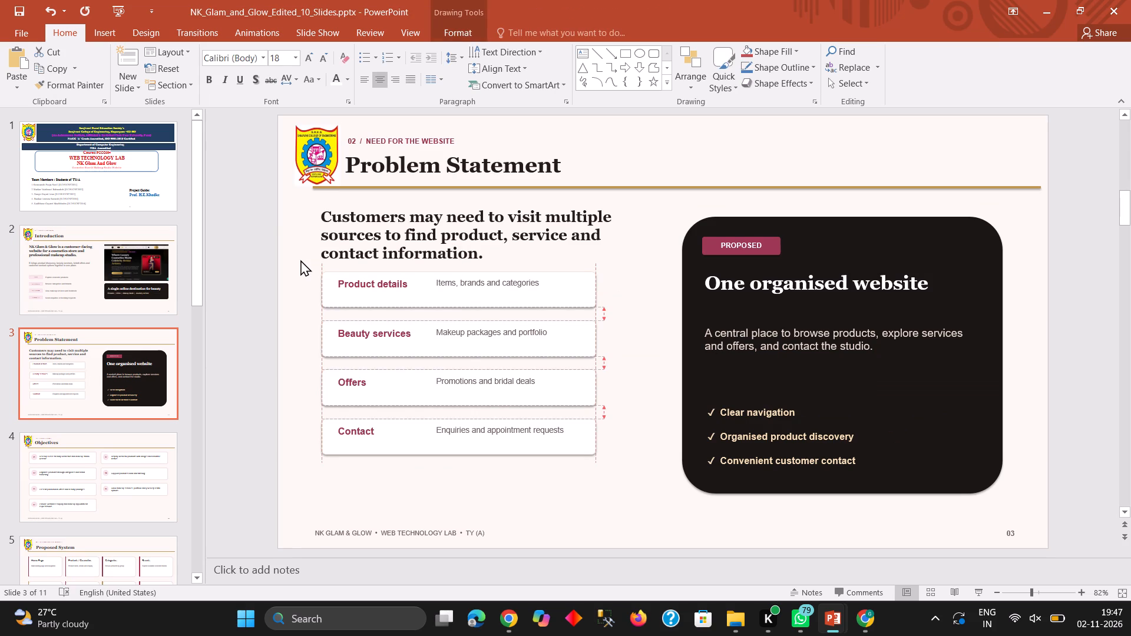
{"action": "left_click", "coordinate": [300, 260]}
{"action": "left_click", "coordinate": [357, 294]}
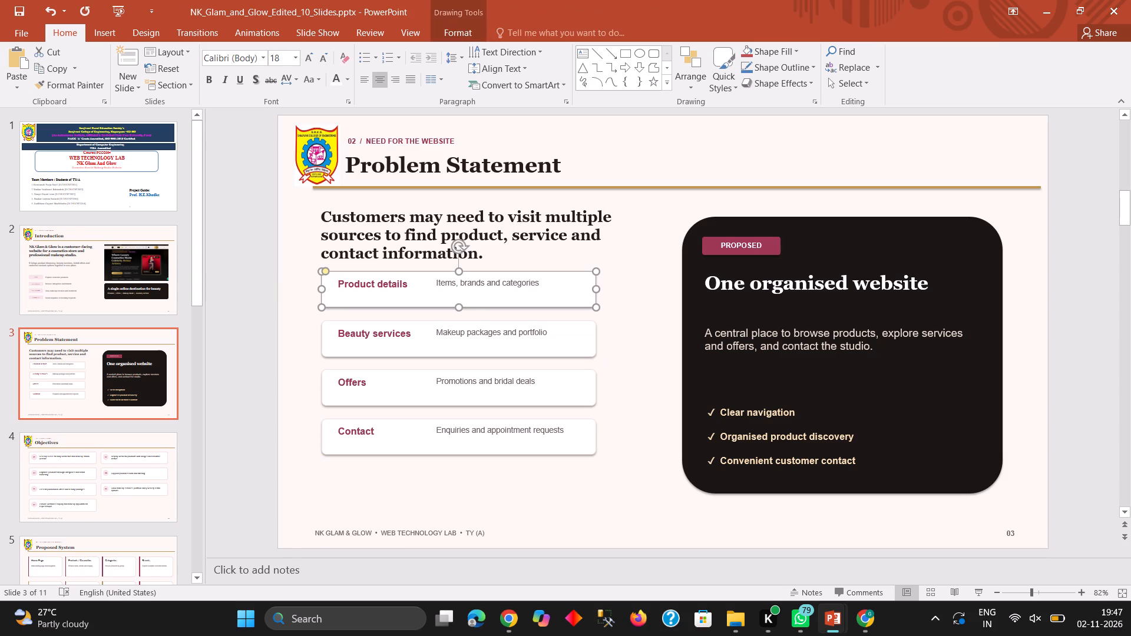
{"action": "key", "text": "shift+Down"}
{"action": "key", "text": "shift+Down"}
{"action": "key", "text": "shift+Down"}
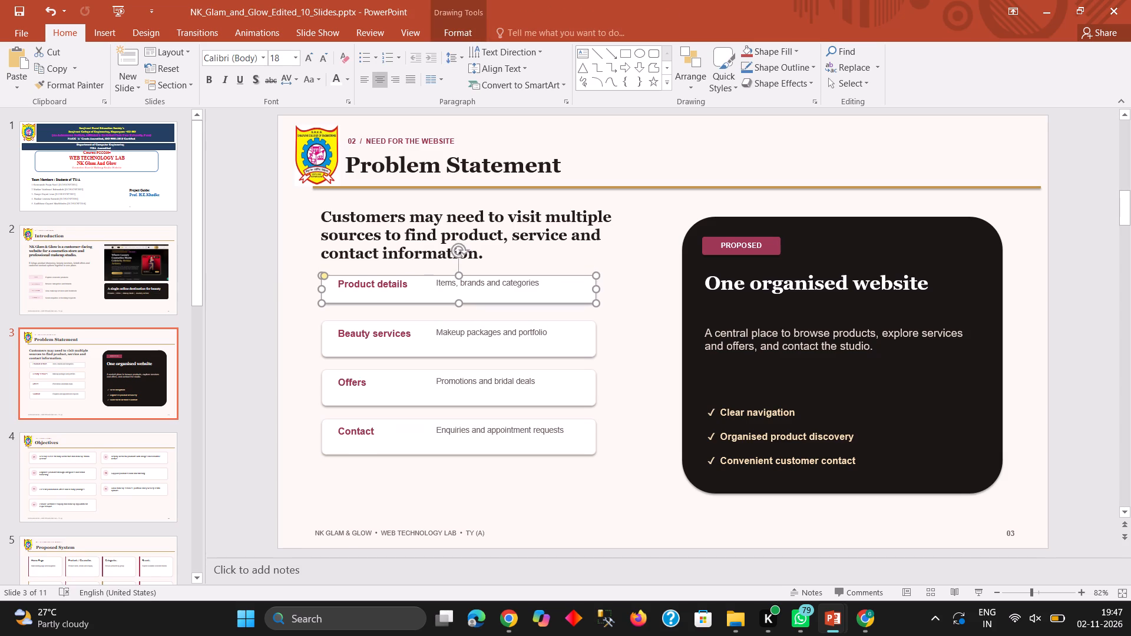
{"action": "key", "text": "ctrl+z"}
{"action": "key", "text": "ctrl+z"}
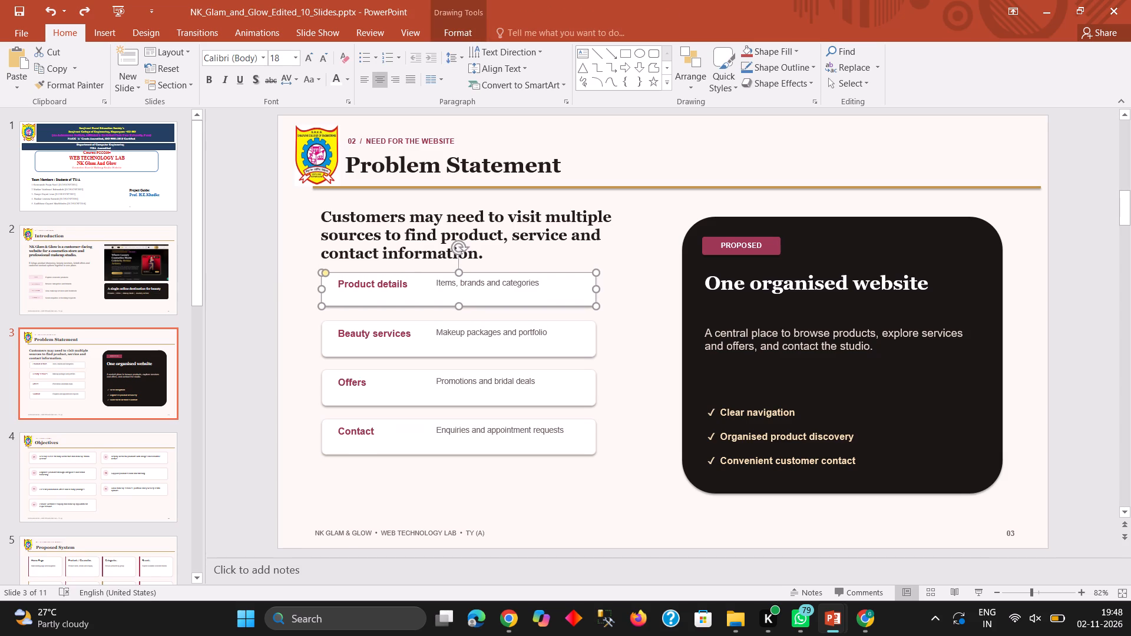
Change the font of the four card descriptions, from Product details to Contact, to Times New Roman.
{"action": "left_click", "coordinate": [444, 283]}
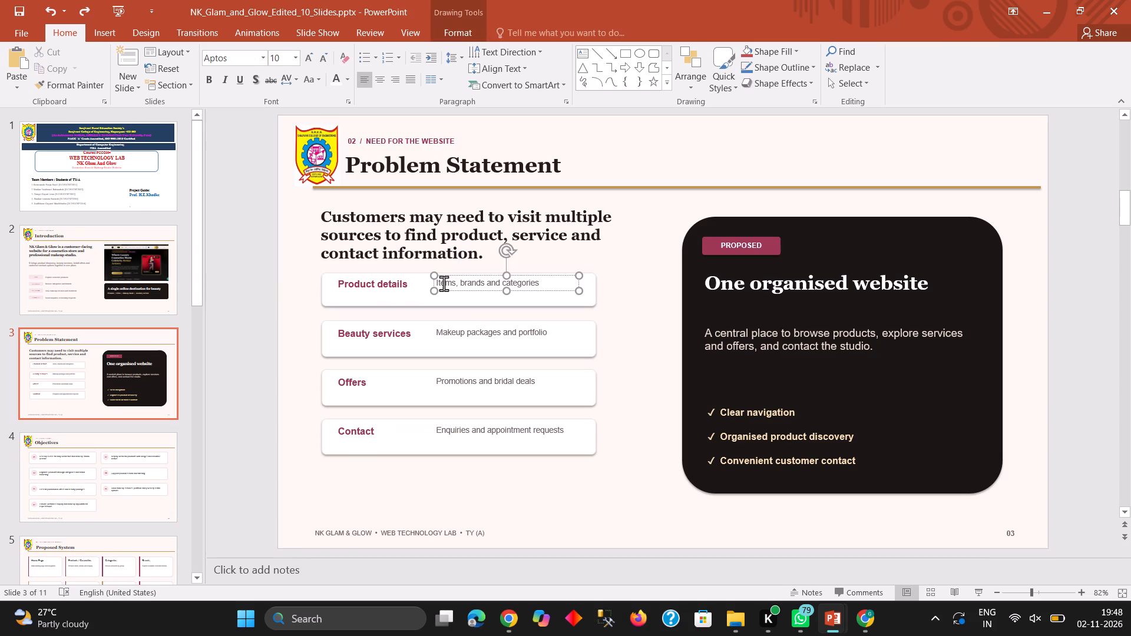
{"action": "left_click", "coordinate": [461, 333], "text": "shift"}
{"action": "left_click", "coordinate": [459, 382], "text": "shift"}
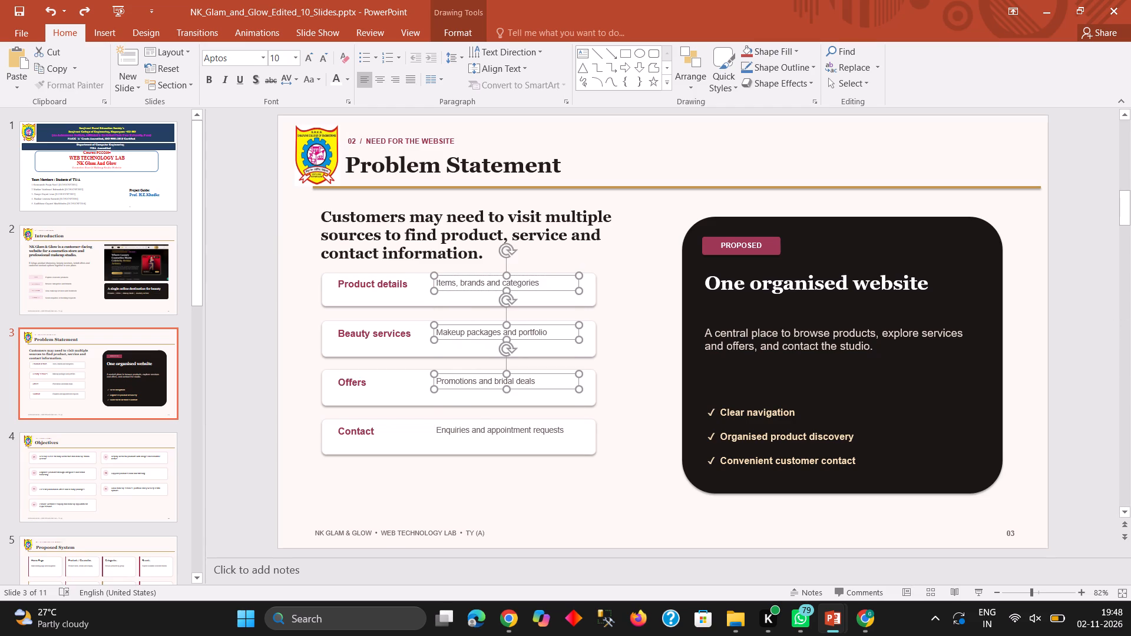
{"action": "left_click", "coordinate": [464, 424], "text": "shift"}
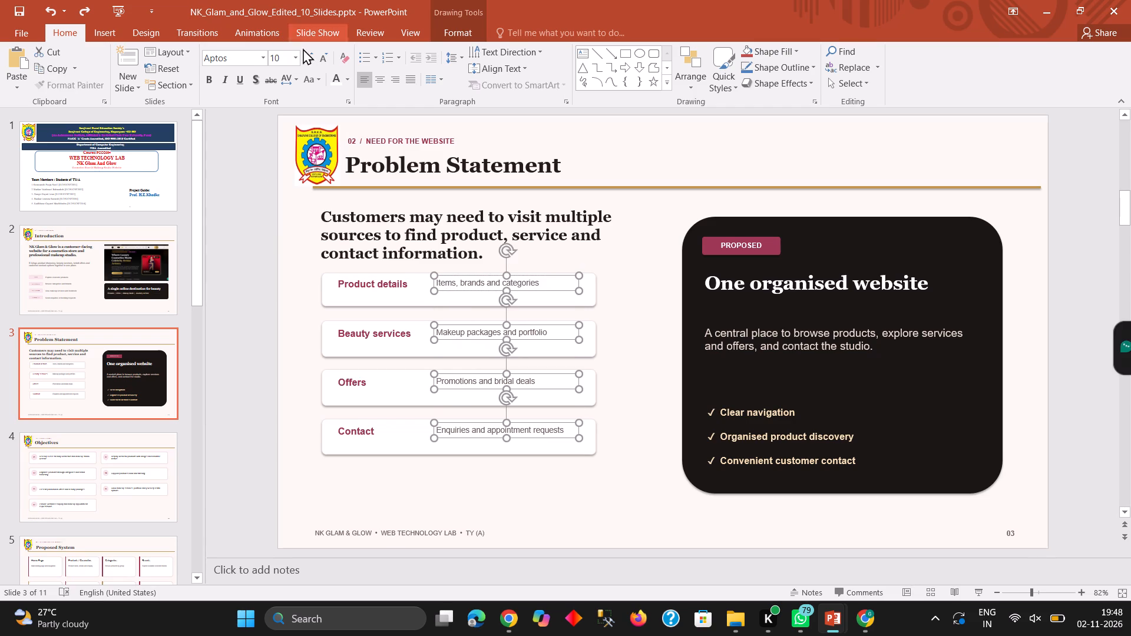
{"action": "left_click", "coordinate": [242, 58]}
{"action": "key", "text": "BackSpace"}
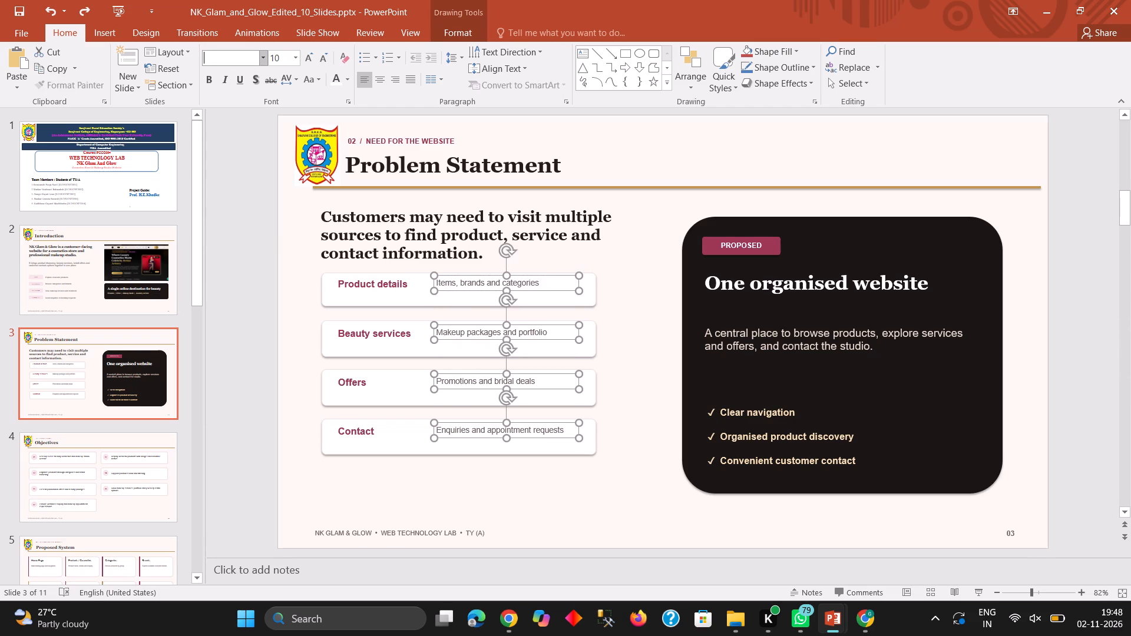
{"action": "key", "text": "t"}
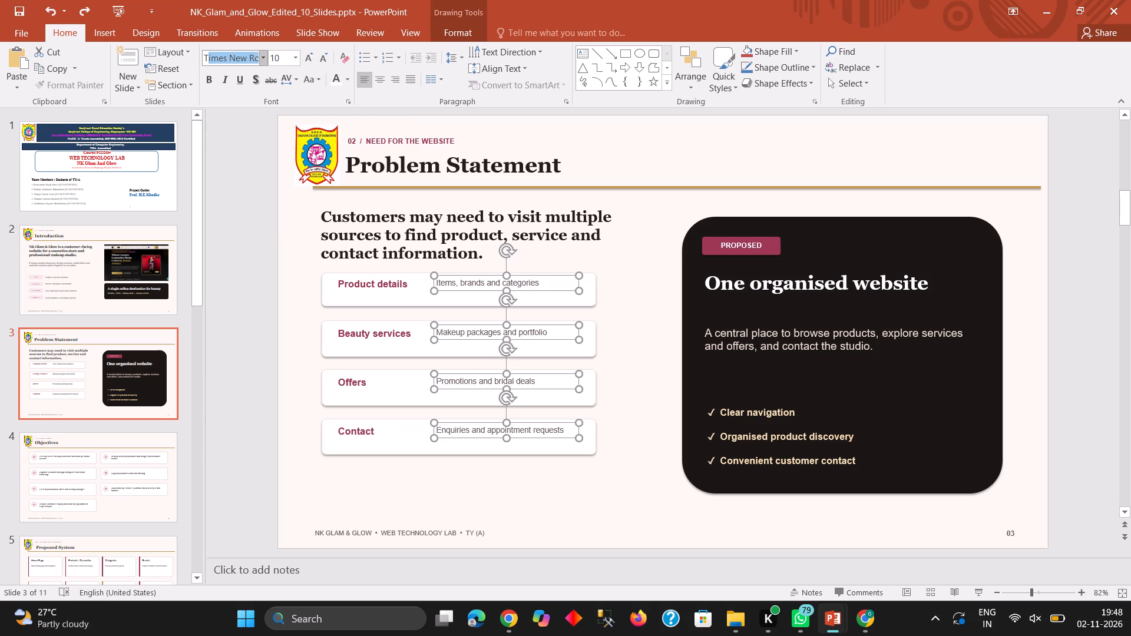
{"action": "type", "text": "im"}
{"action": "key", "text": "Return"}
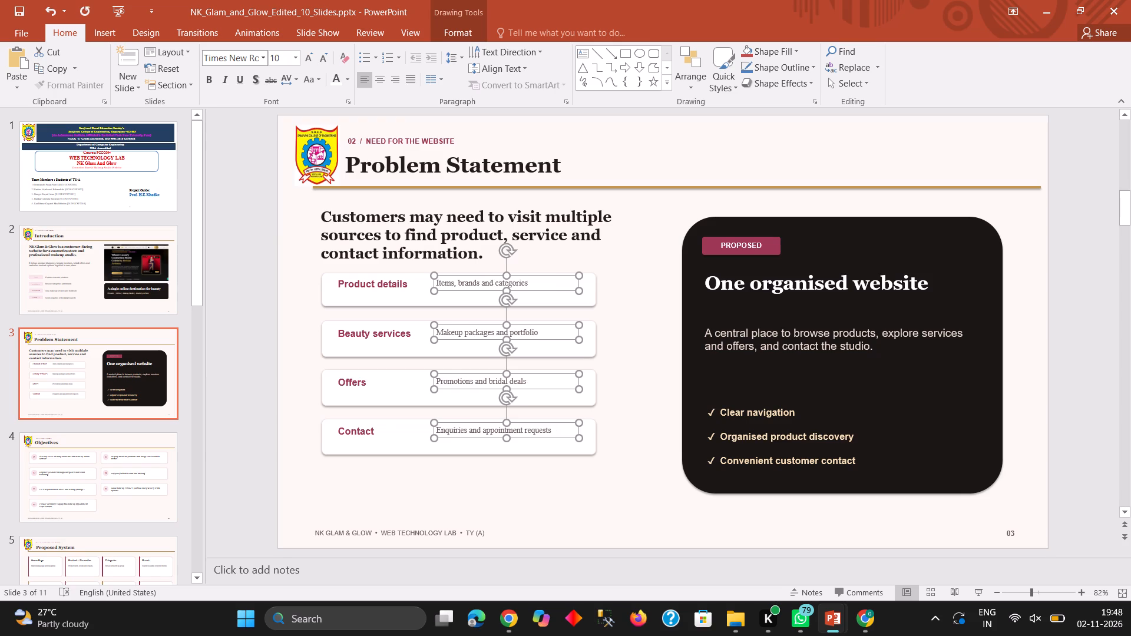
Set the font size of the four card descriptions to 14.
{"action": "left_click", "coordinate": [310, 57]}
{"action": "double_click", "coordinate": [310, 57]}
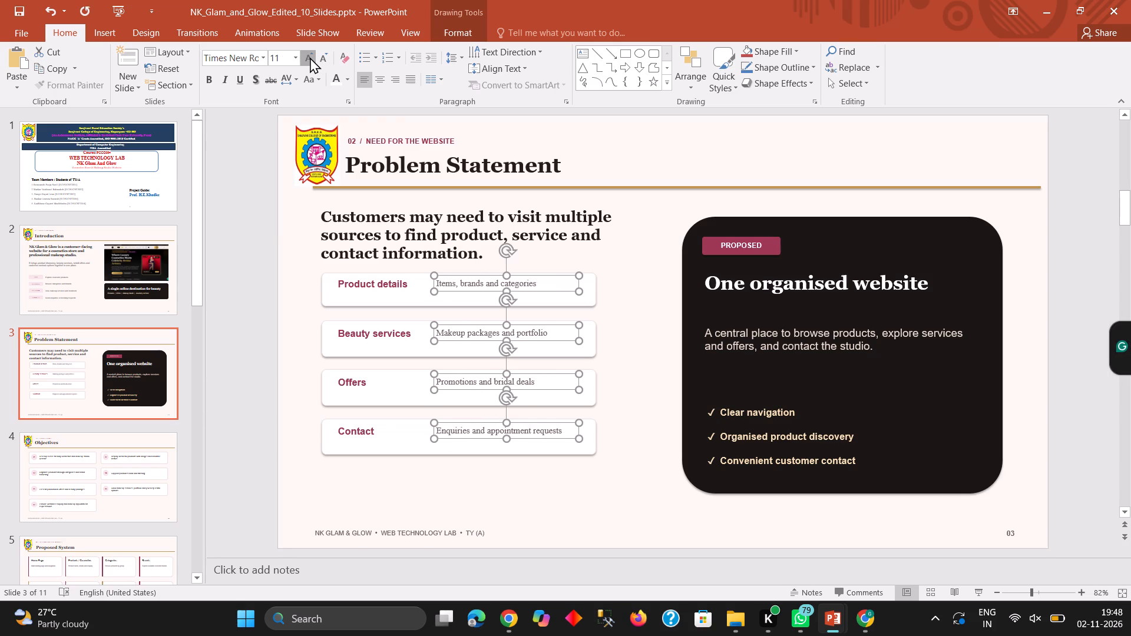
{"action": "double_click", "coordinate": [310, 57]}
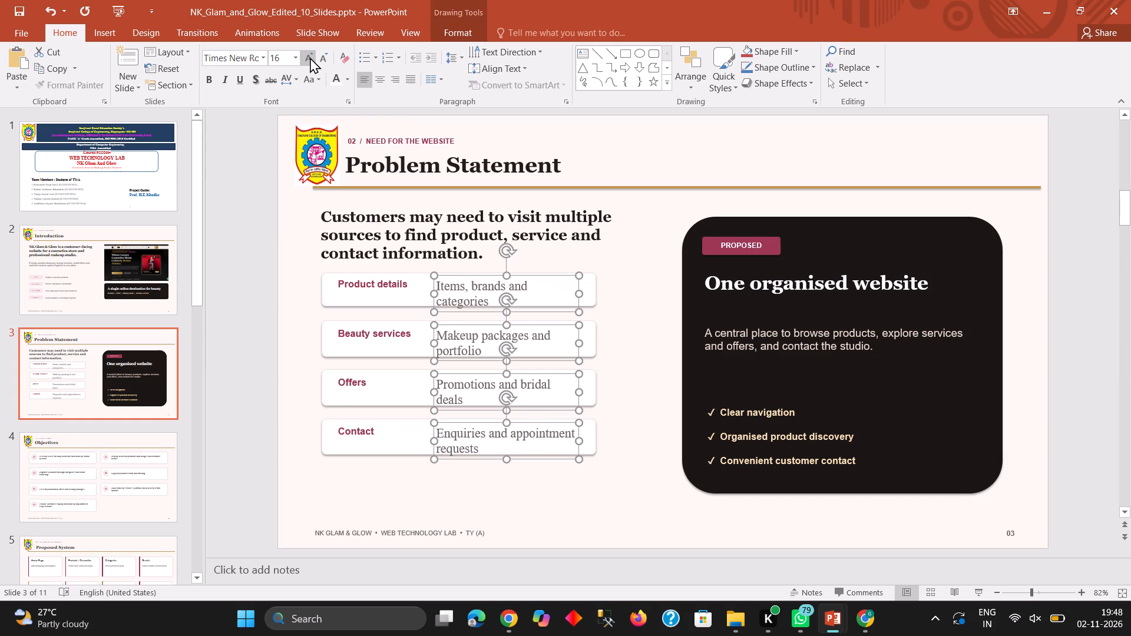
{"action": "left_click", "coordinate": [326, 59]}
{"action": "left_click", "coordinate": [326, 59]}
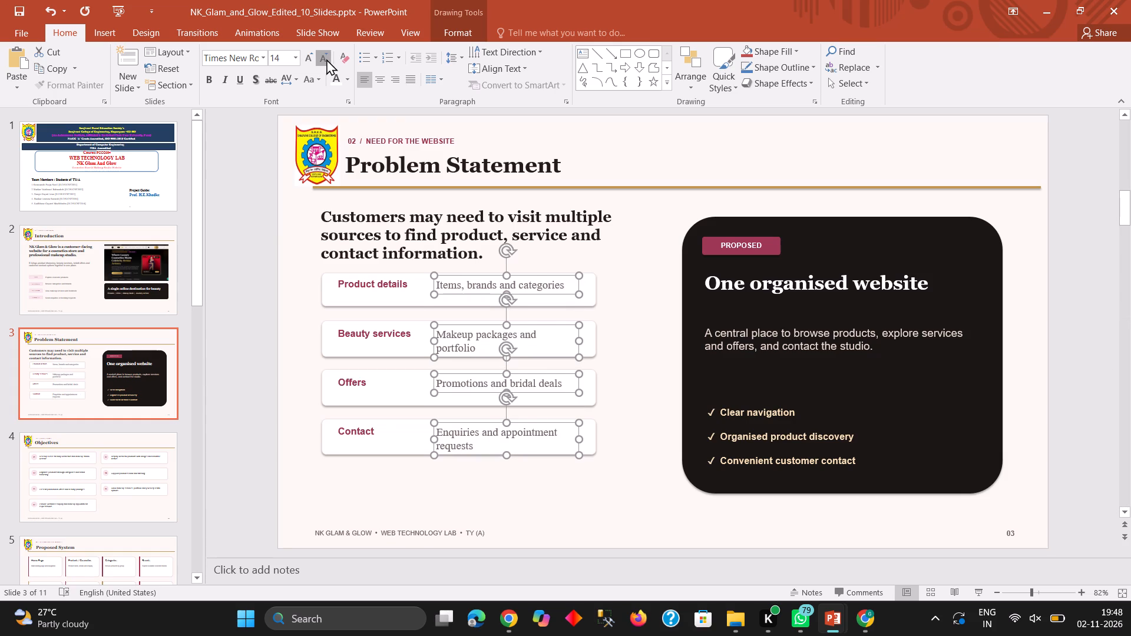
{"action": "left_click", "coordinate": [310, 61]}
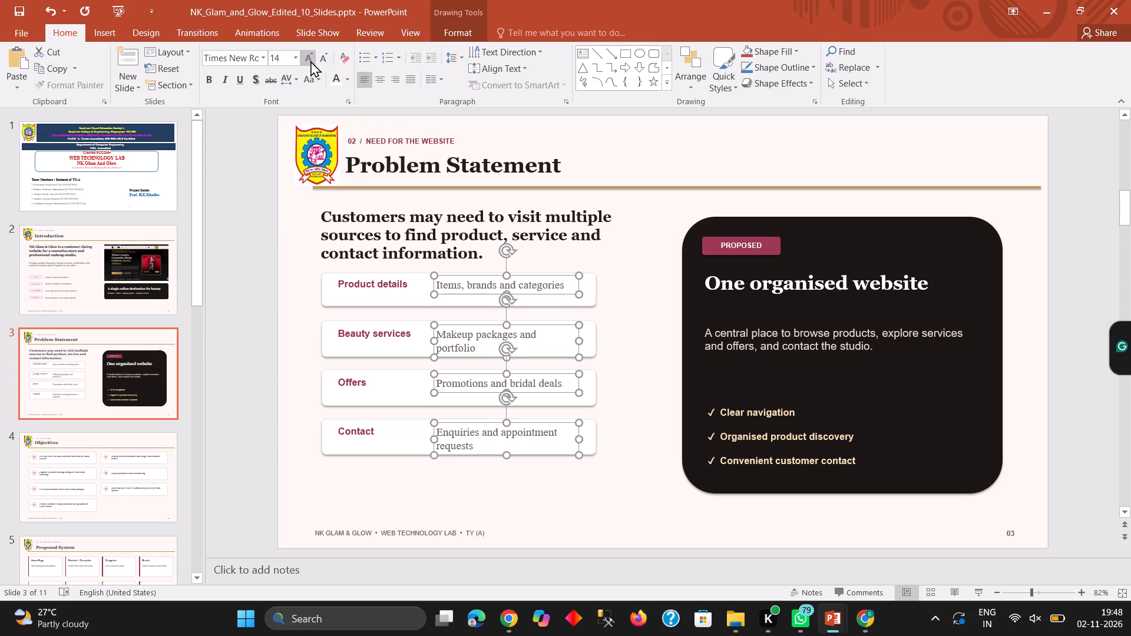
Colour the text of the four card descriptions black.
{"action": "left_click", "coordinate": [344, 75]}
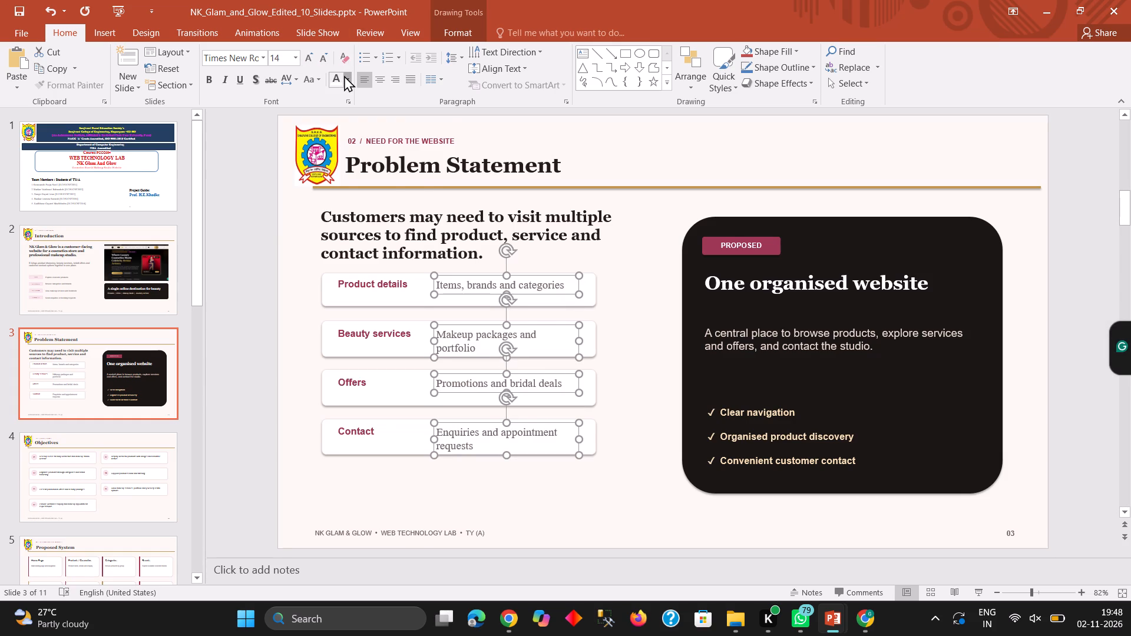
{"action": "left_click", "coordinate": [347, 108]}
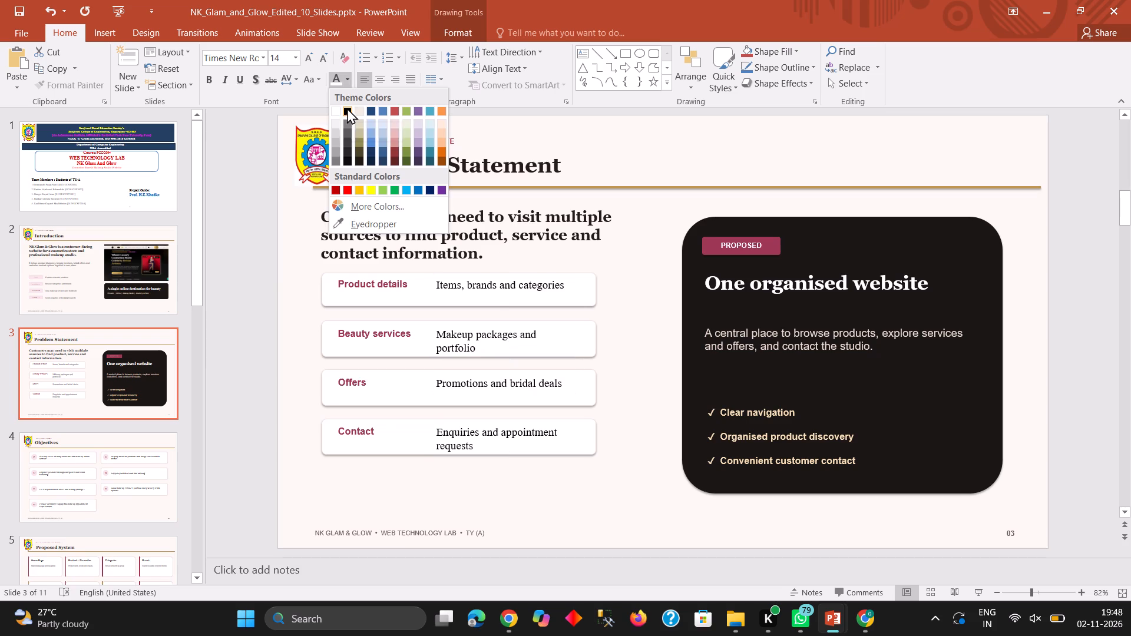
{"action": "left_click", "coordinate": [418, 309]}
{"action": "left_click", "coordinate": [404, 336]}
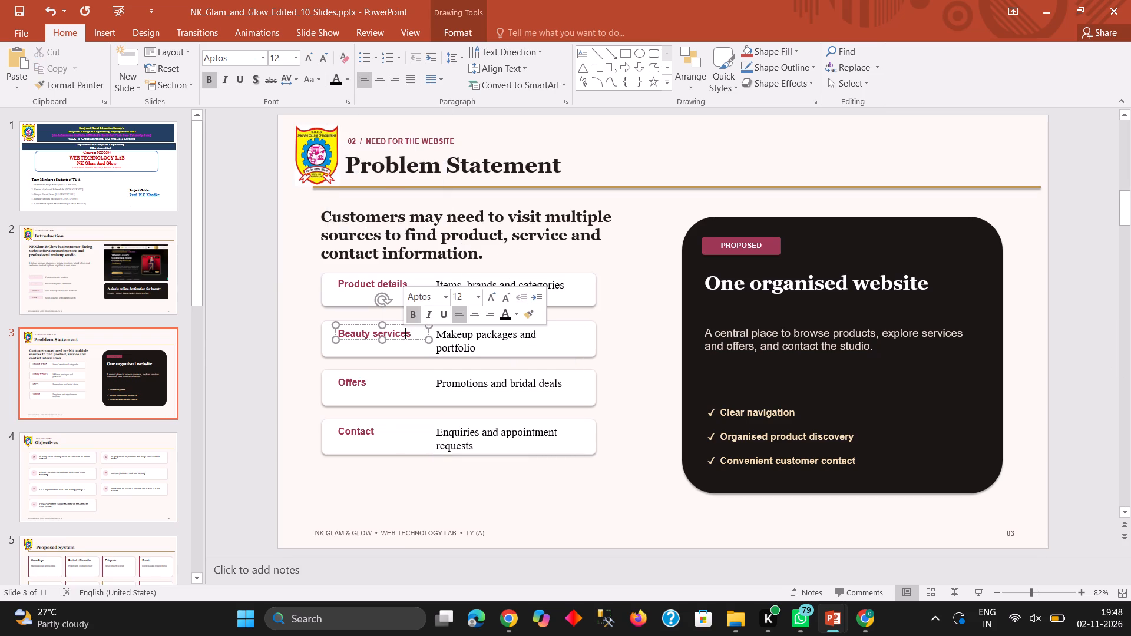
{"action": "left_click", "coordinate": [599, 485]}
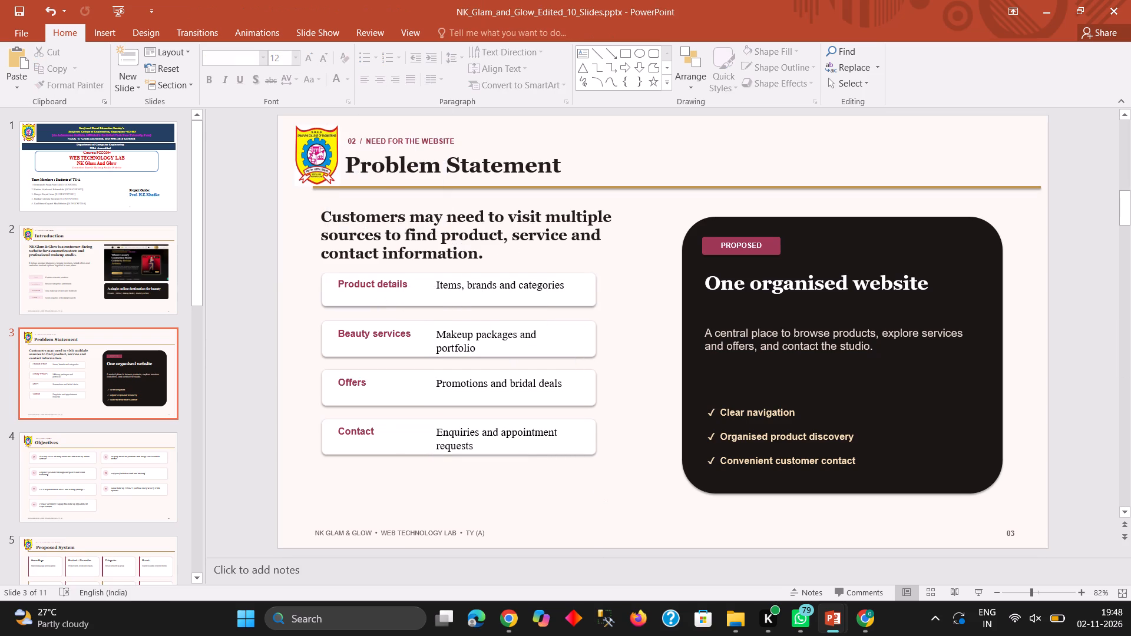
Make the Product details, Beauty services and Contact cards and the Offers label box slightly taller.
{"action": "left_click", "coordinate": [417, 298]}
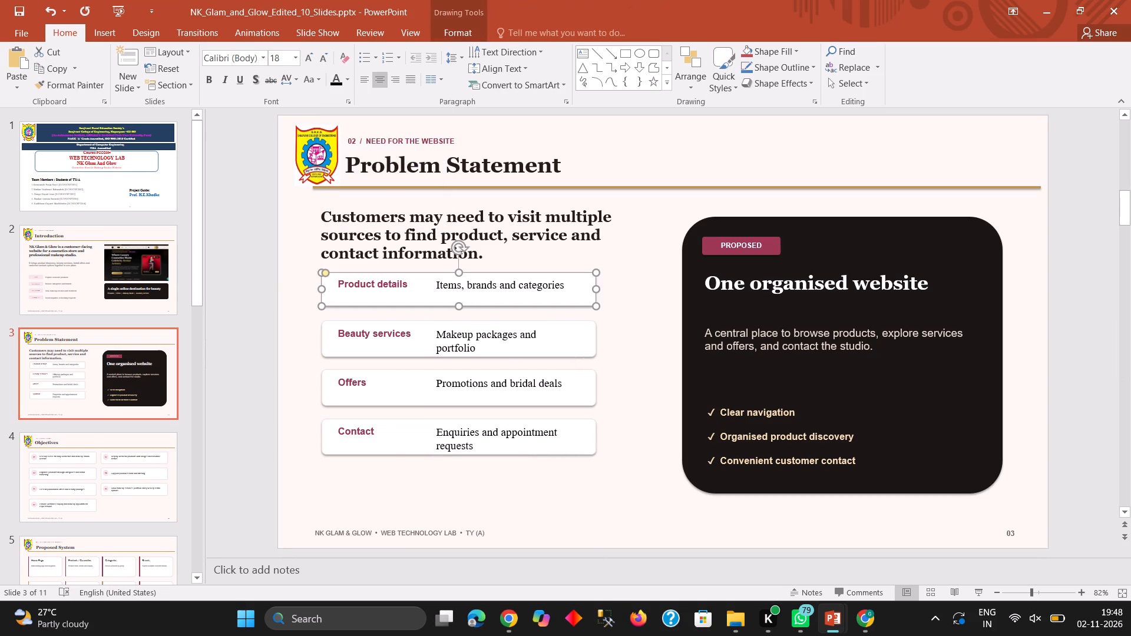
{"action": "key", "text": "shift+Down"}
{"action": "key", "text": "shift+Up"}
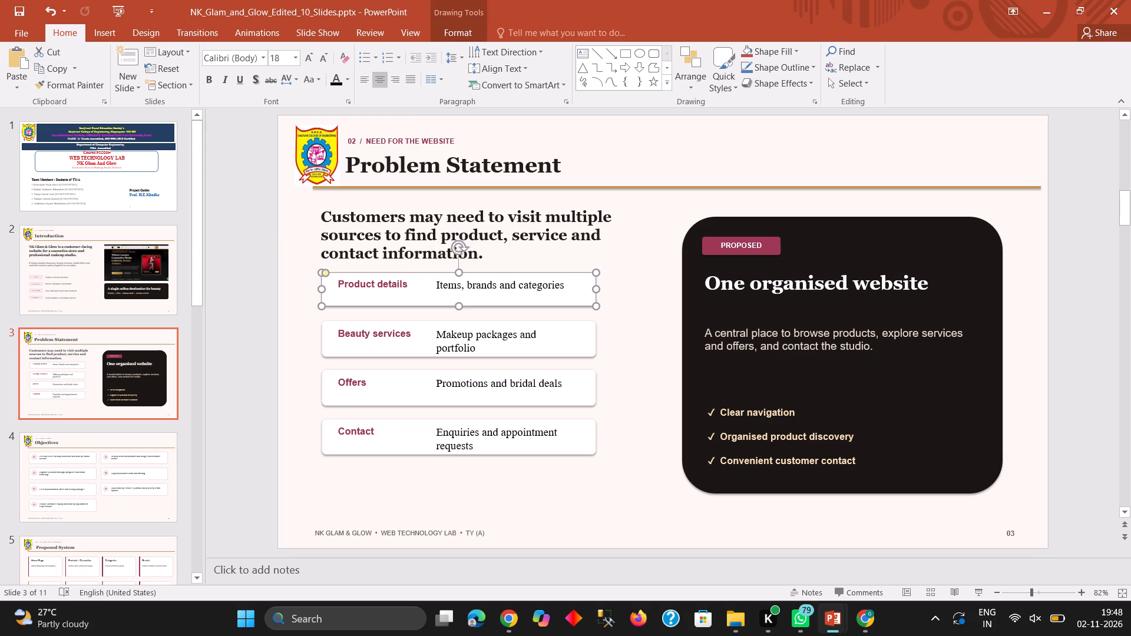
{"action": "left_click", "coordinate": [408, 341], "text": "shift"}
{"action": "left_click", "coordinate": [406, 388], "text": "shift"}
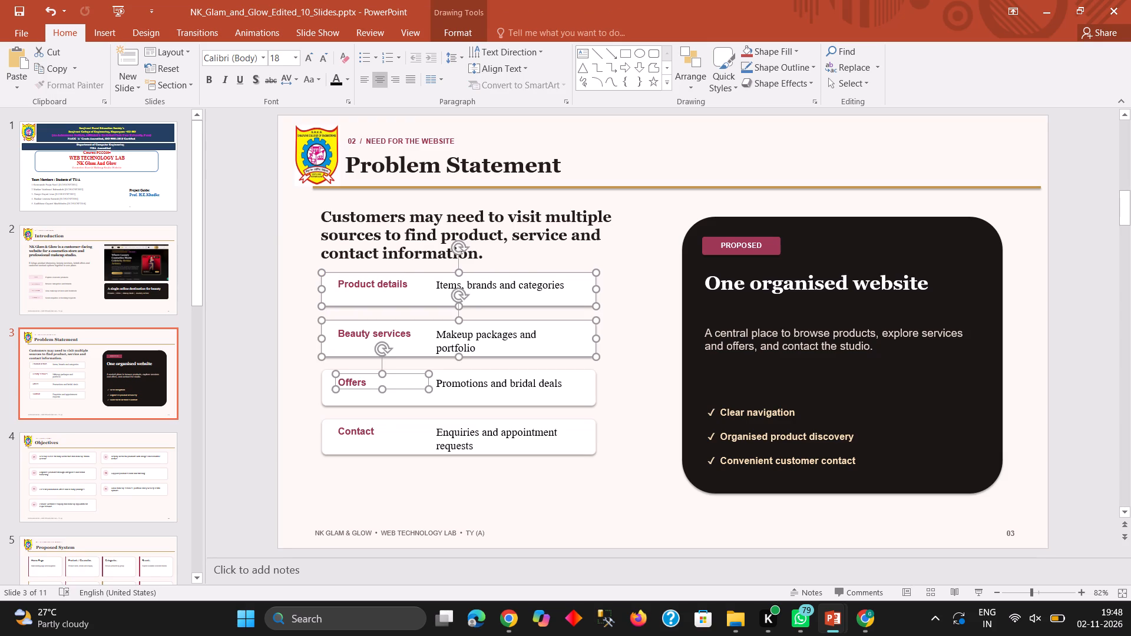
{"action": "left_click", "coordinate": [392, 438], "text": "shift"}
{"action": "key", "text": "shift+Up"}
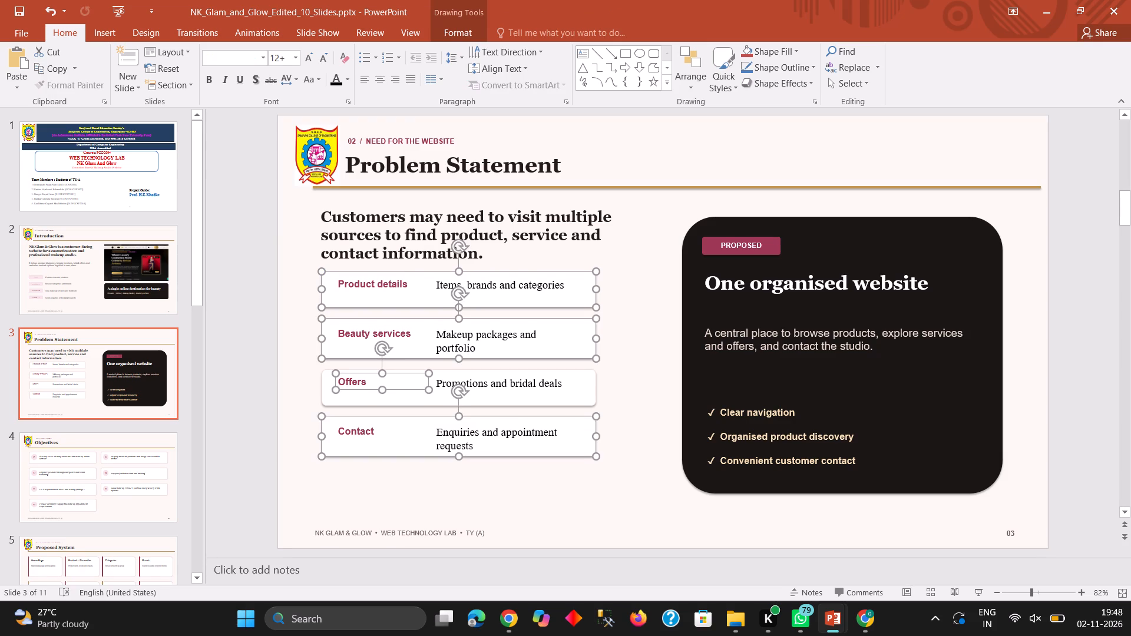
{"action": "key", "text": "shift+Up"}
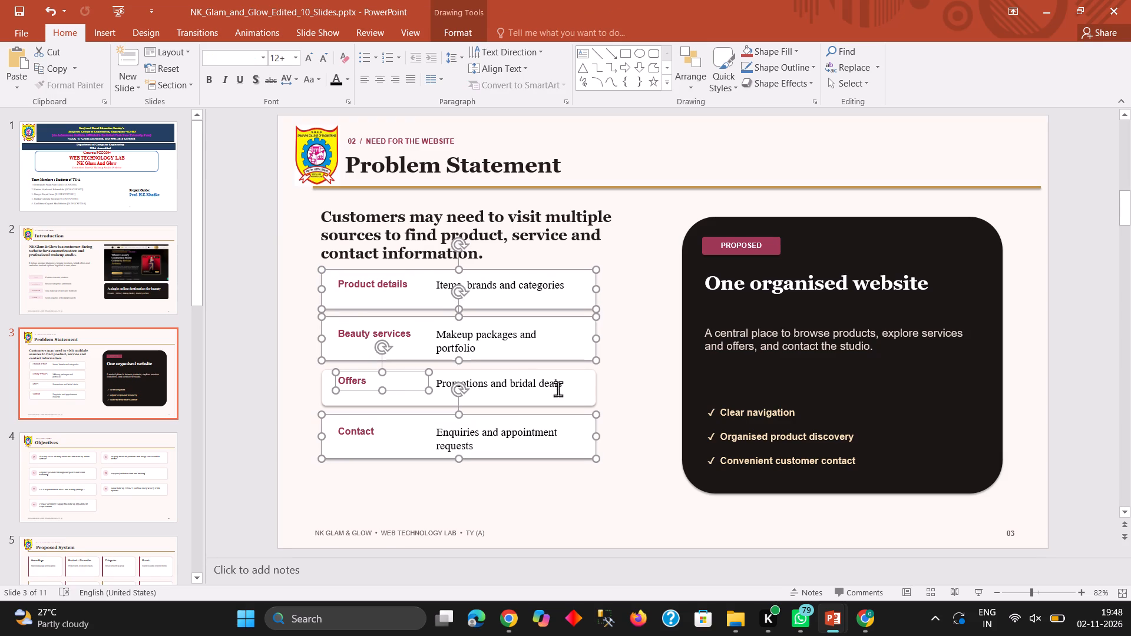
{"action": "left_click", "coordinate": [620, 387]}
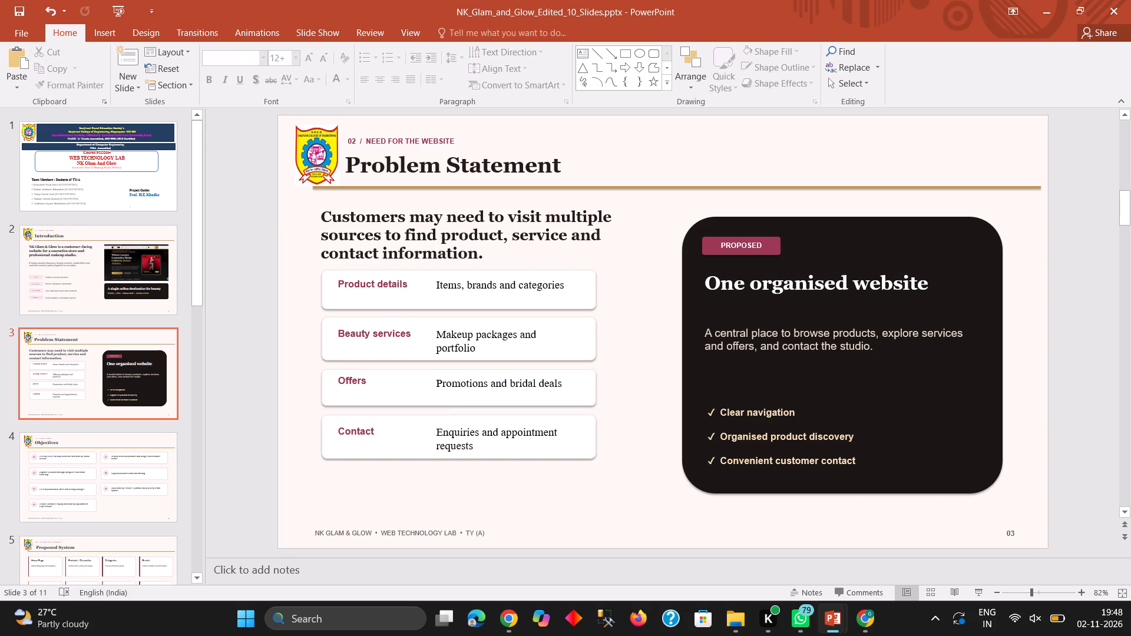
Set the font size of the Product details, Beauty services, Offers and Contact labels to 14.
{"action": "left_click", "coordinate": [361, 276]}
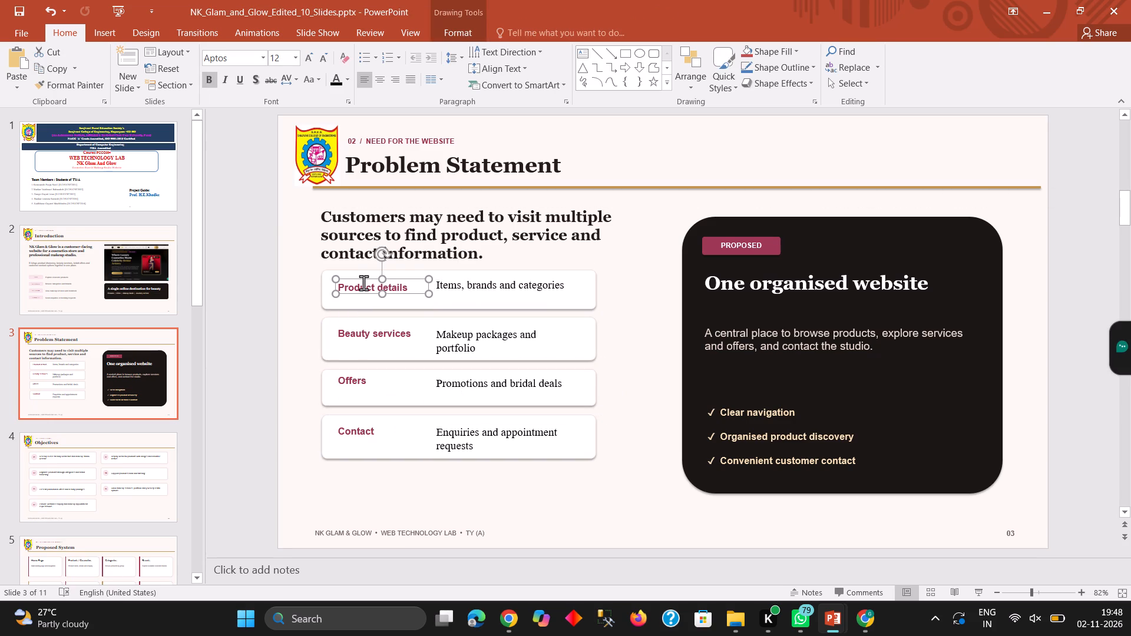
{"action": "left_click", "coordinate": [355, 327], "text": "shift"}
{"action": "left_click", "coordinate": [345, 379], "text": "shift"}
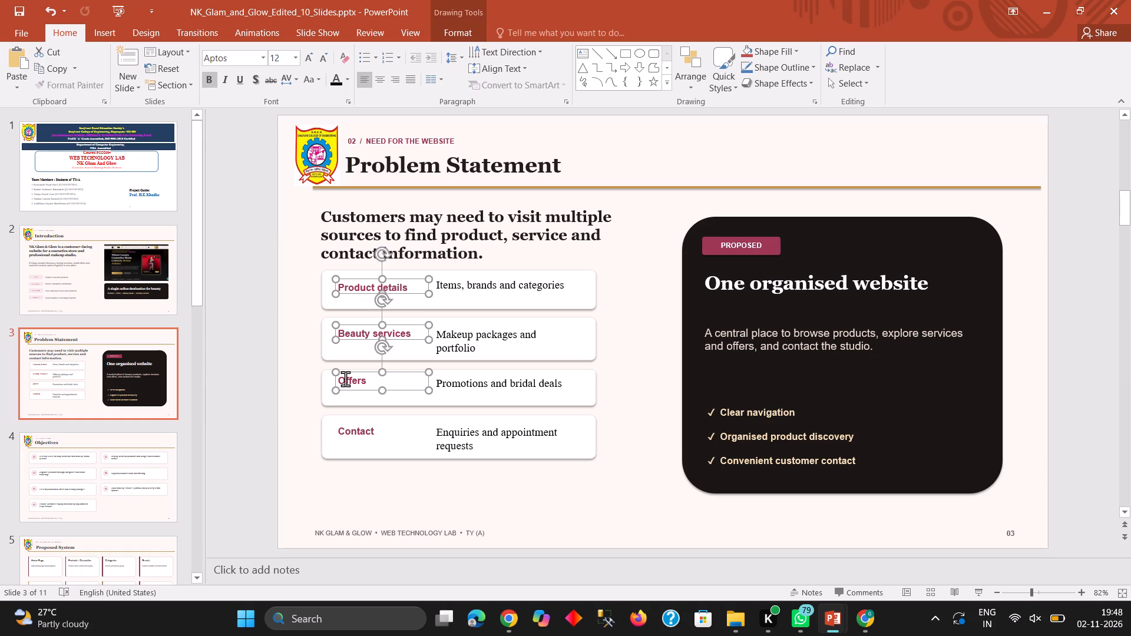
{"action": "left_click", "coordinate": [350, 430], "text": "shift"}
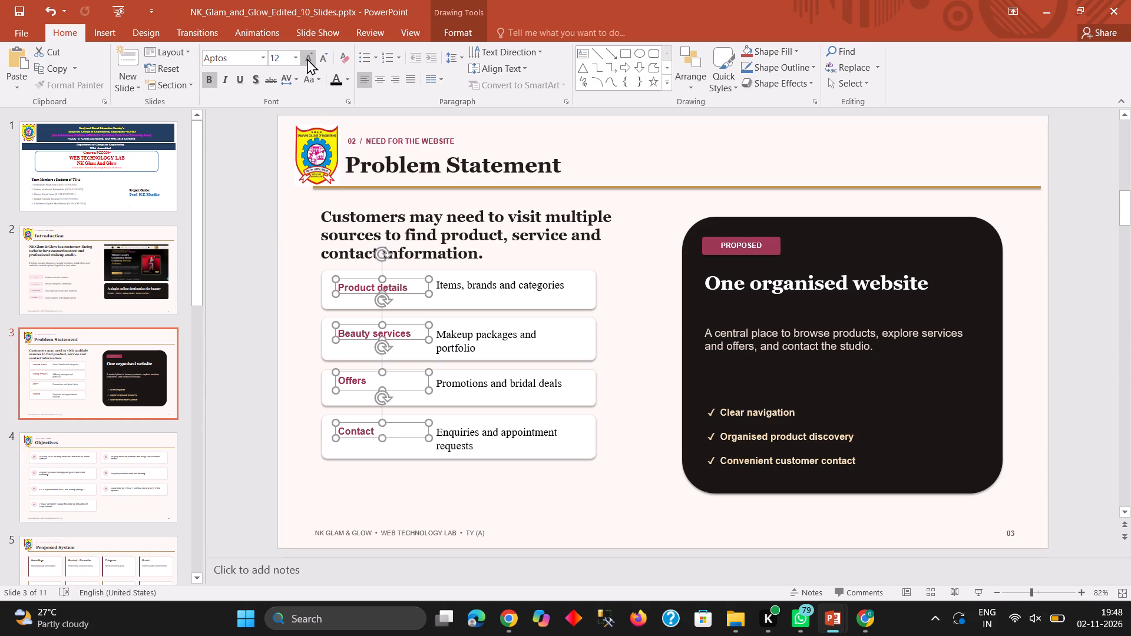
{"action": "double_click", "coordinate": [307, 59]}
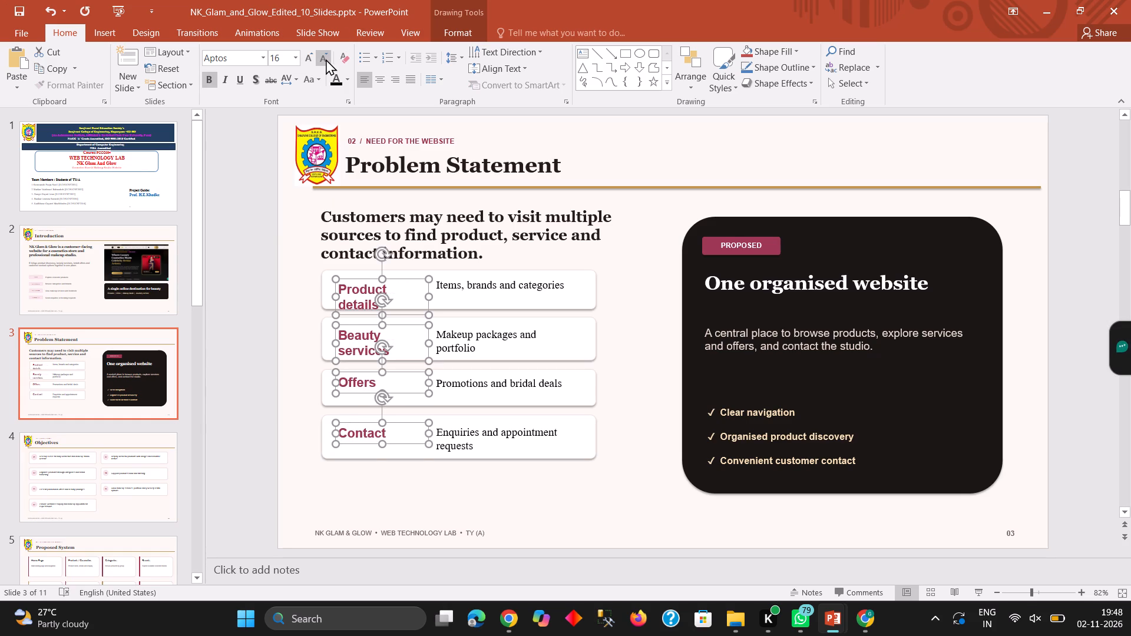
{"action": "left_click", "coordinate": [326, 59]}
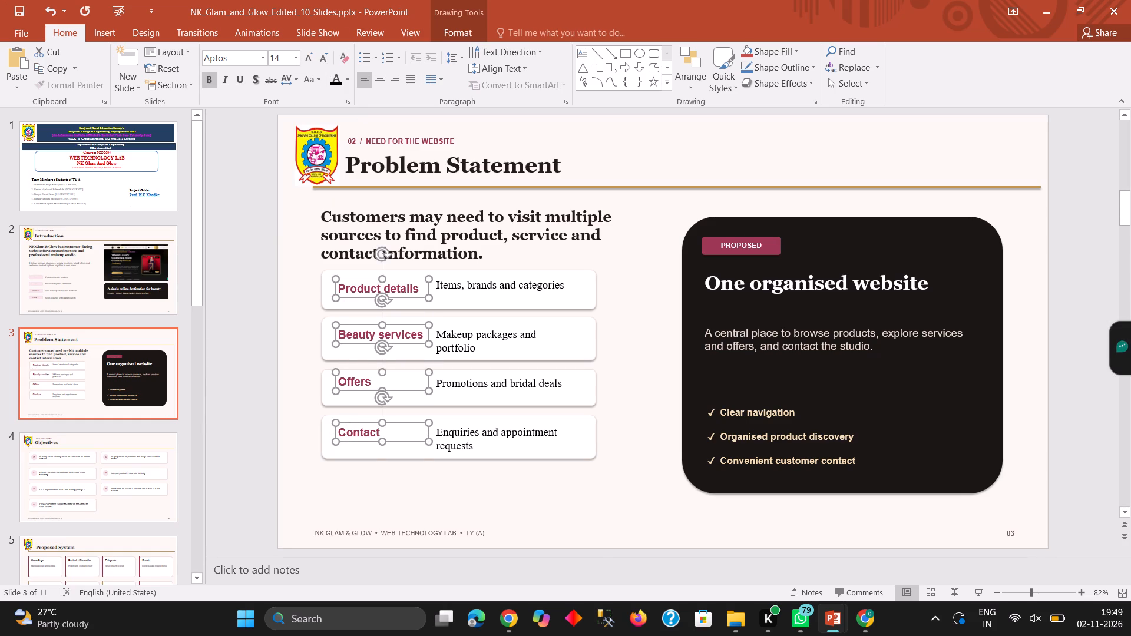
{"action": "left_click", "coordinate": [610, 356]}
Shift the black rounded panel behind the One organised website text slightly towards the white cards and a little downward.
{"action": "left_click", "coordinate": [881, 322]}
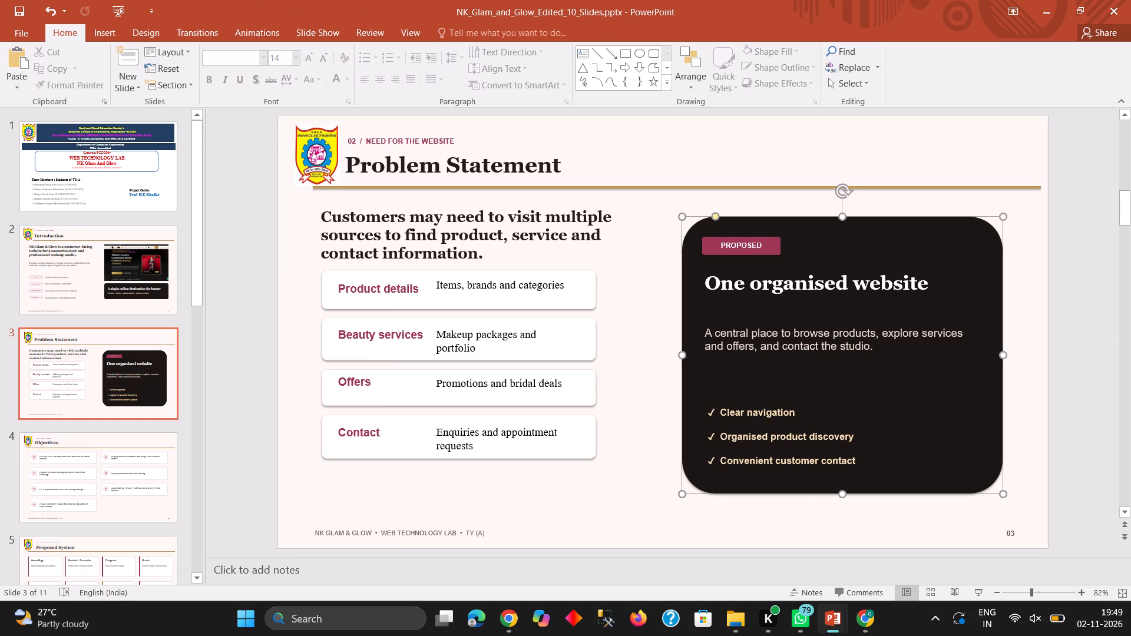
{"action": "left_click", "coordinate": [774, 416]}
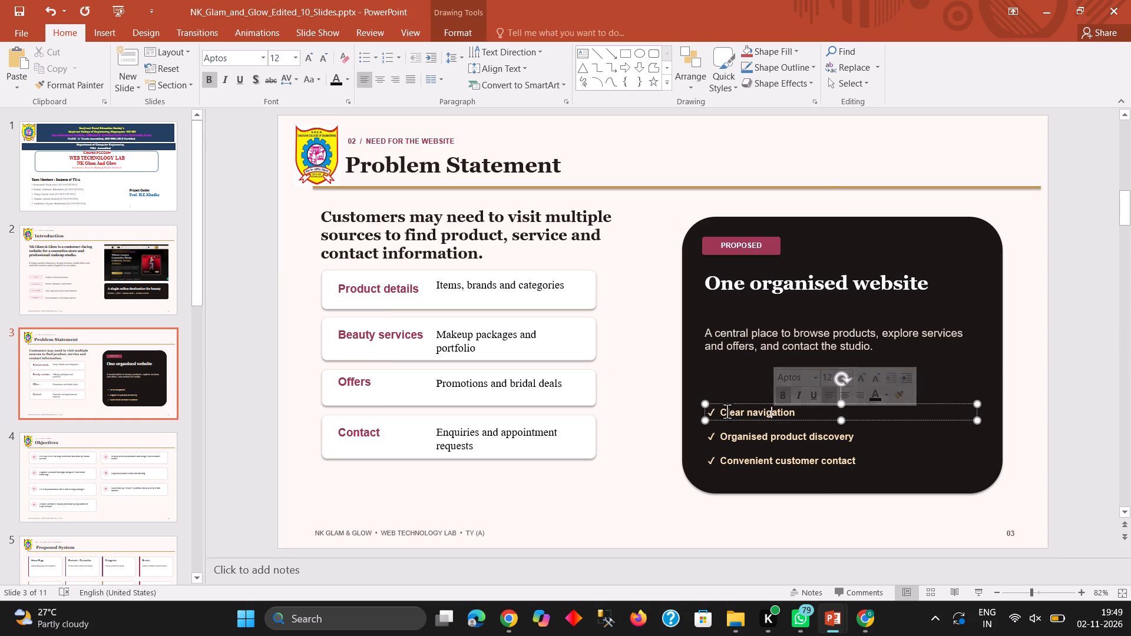
{"action": "left_click_drag", "start_coordinate": [707, 409], "coordinate": [707, 394]}
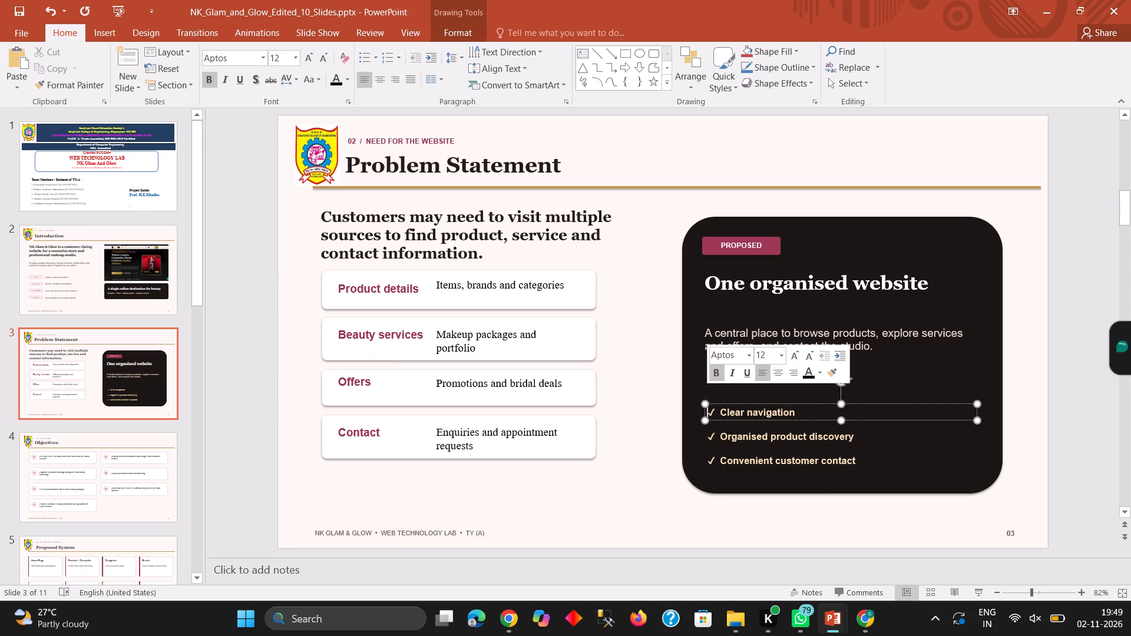
{"action": "left_click", "coordinate": [694, 385]}
{"action": "left_click_drag", "start_coordinate": [694, 385], "coordinate": [714, 424]}
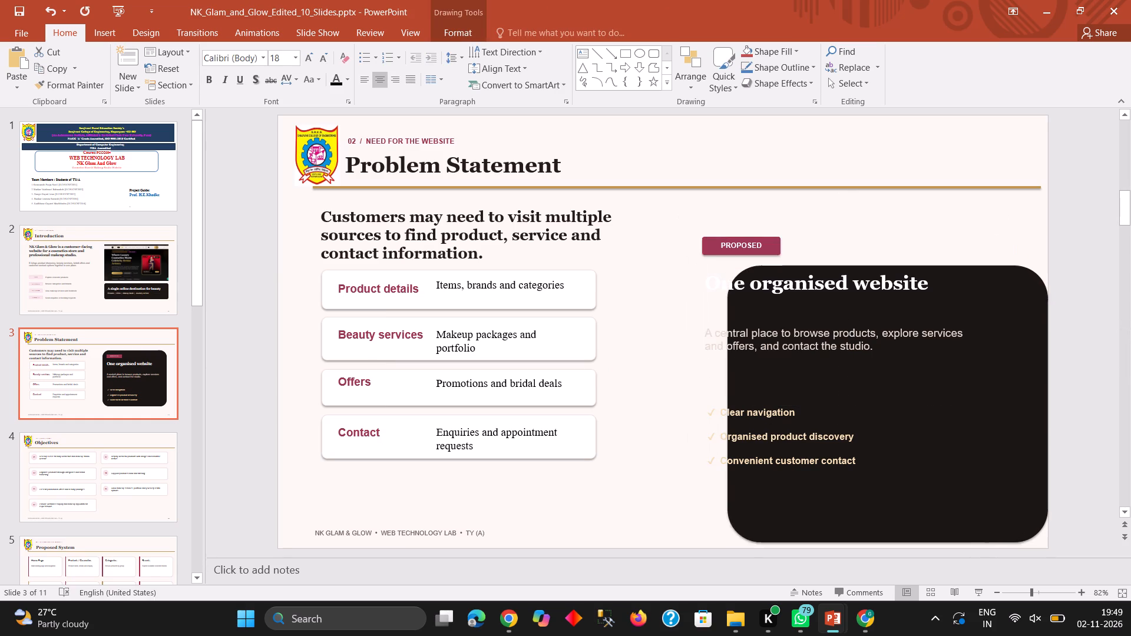
{"action": "left_click_drag", "start_coordinate": [714, 424], "coordinate": [676, 392]}
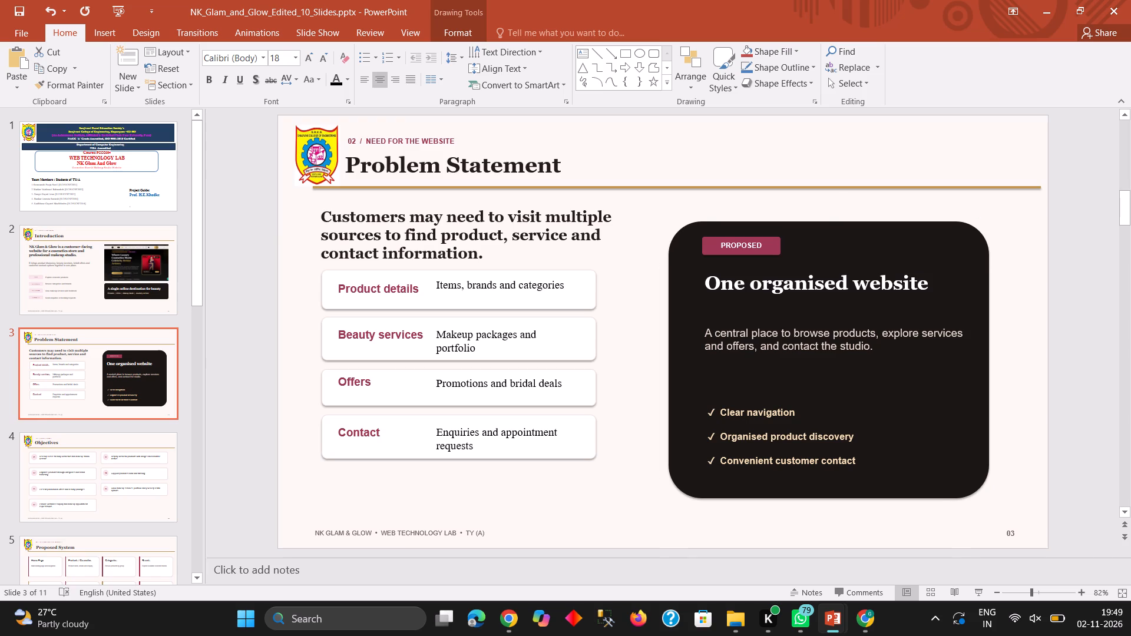
{"action": "left_click_drag", "start_coordinate": [676, 392], "coordinate": [676, 392]}
{"action": "left_click", "coordinate": [598, 444]}
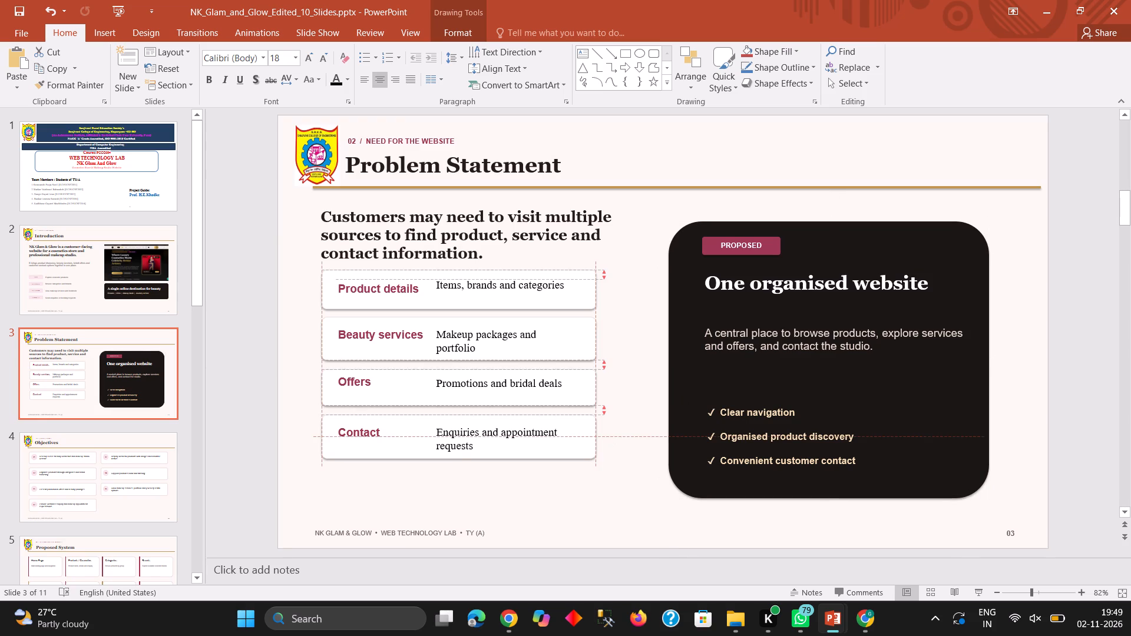
On slide 6, System Architecture, move the introductory sentence slightly down, closer to the row of five cards.
{"action": "left_click", "coordinate": [129, 488]}
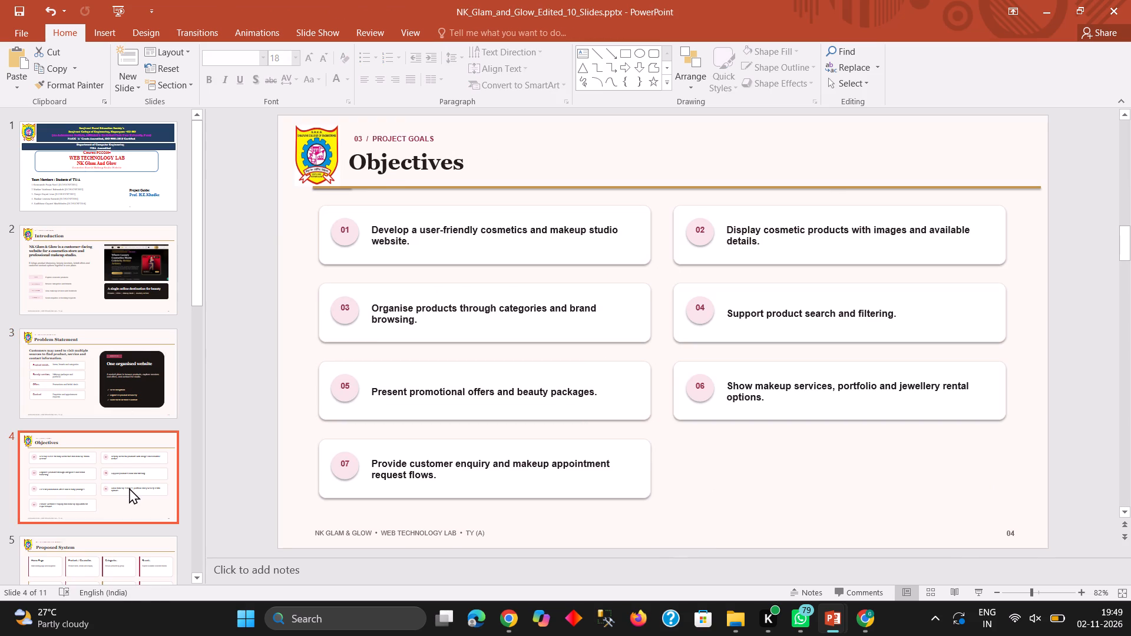
{"action": "key", "text": "Down"}
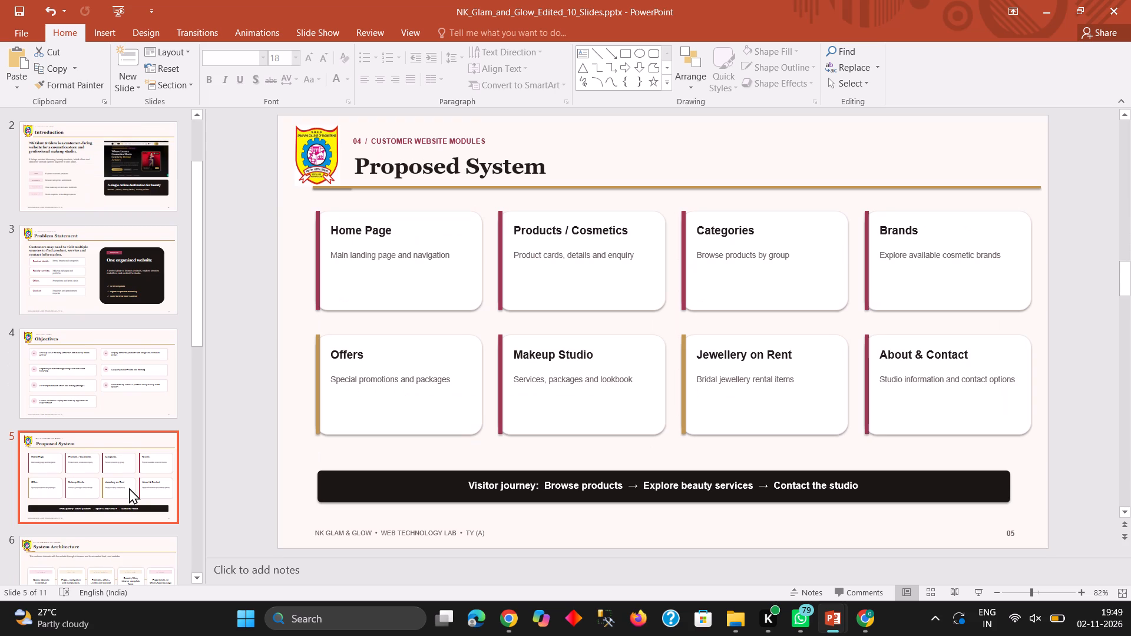
{"action": "key", "text": "Down"}
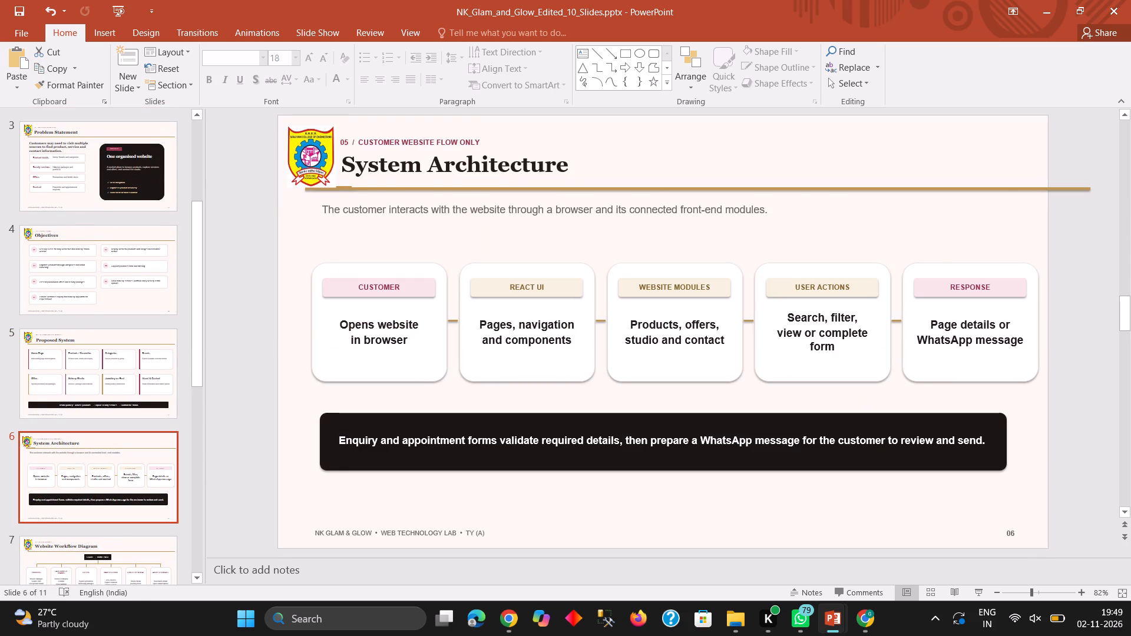
{"action": "left_click_drag", "start_coordinate": [815, 202], "coordinate": [808, 214]}
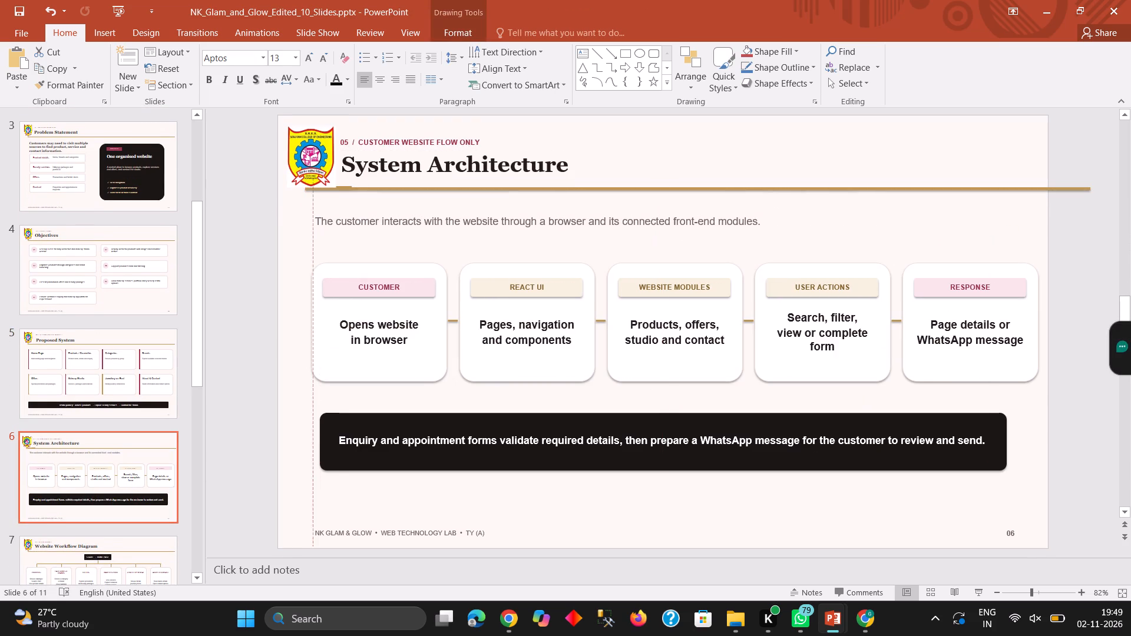
{"action": "left_click_drag", "start_coordinate": [808, 214], "coordinate": [815, 217]}
Format the System Architecture introductory sentence in Times New Roman, size 18, with black text.
{"action": "left_click", "coordinate": [760, 227]}
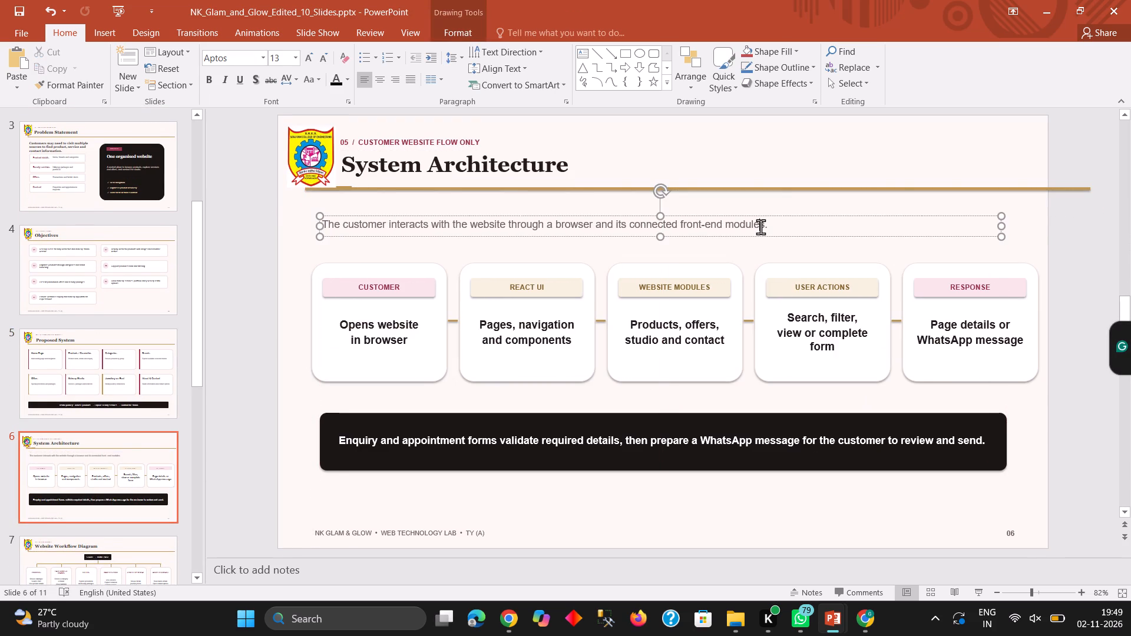
{"action": "key", "text": "ctrl+a"}
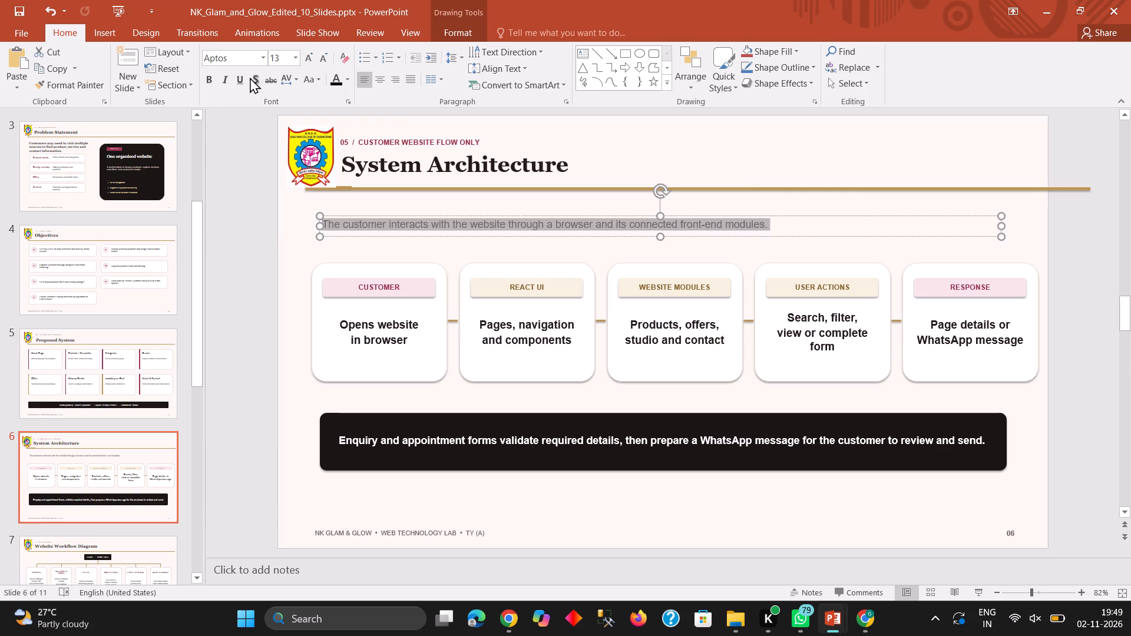
{"action": "left_click", "coordinate": [249, 59]}
{"action": "key", "text": "BackSpace"}
{"action": "type", "text": "time"}
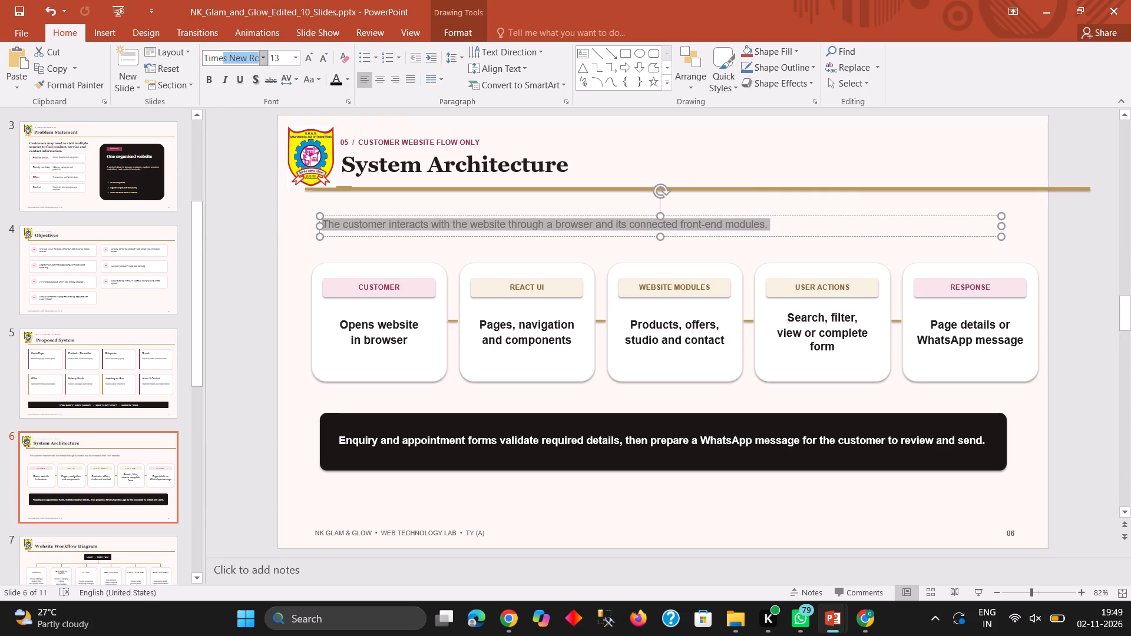
{"action": "key", "text": "Return"}
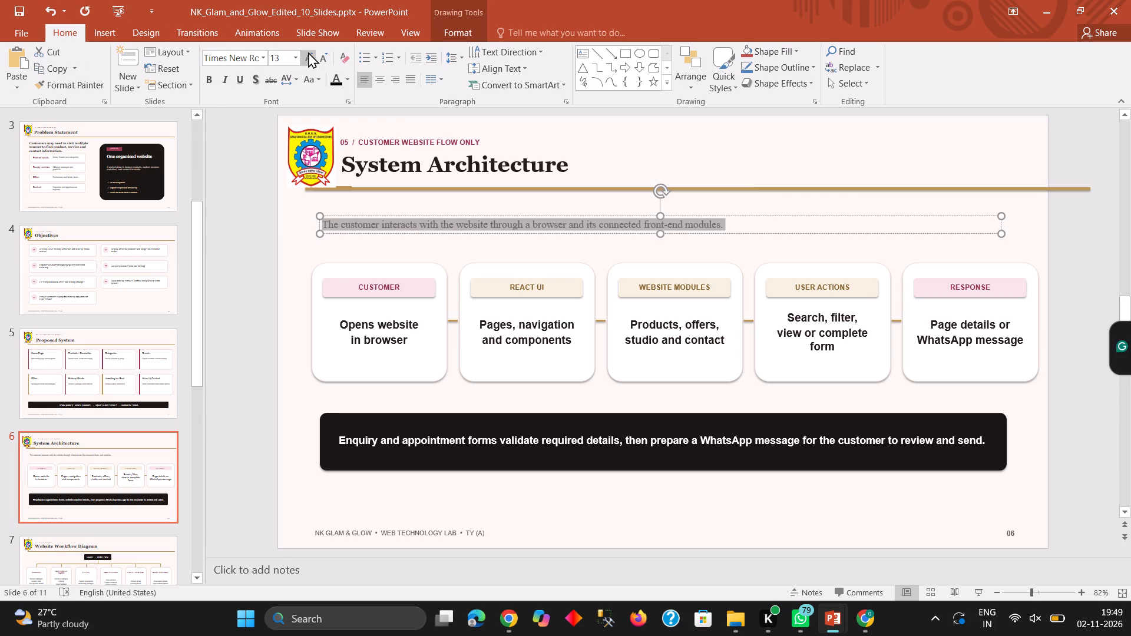
{"action": "double_click", "coordinate": [312, 57]}
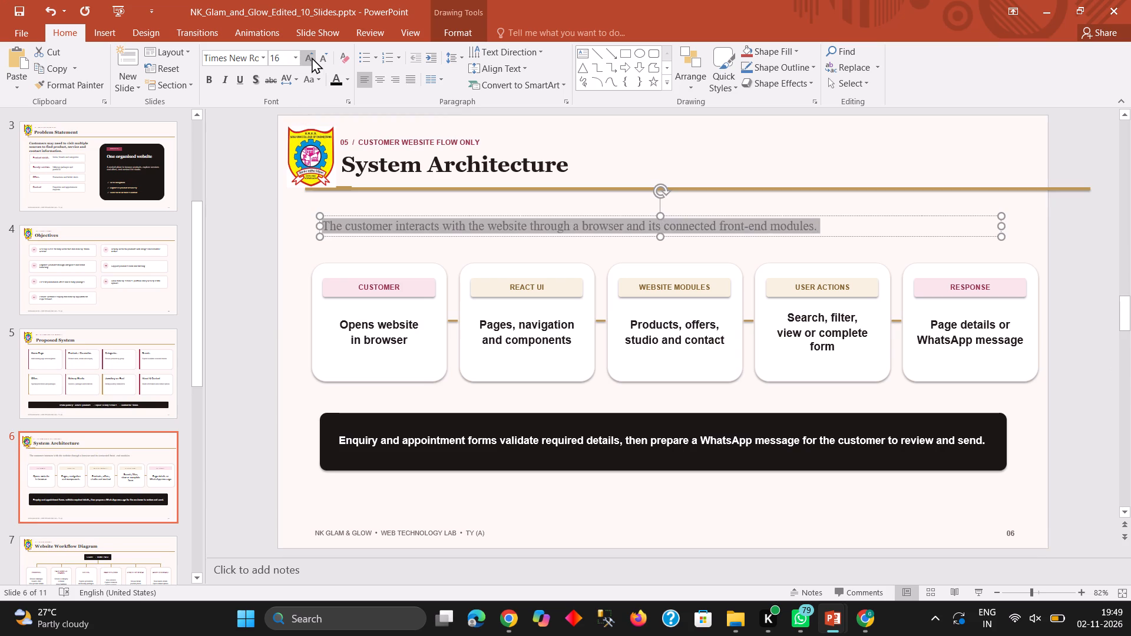
{"action": "left_click", "coordinate": [333, 79]}
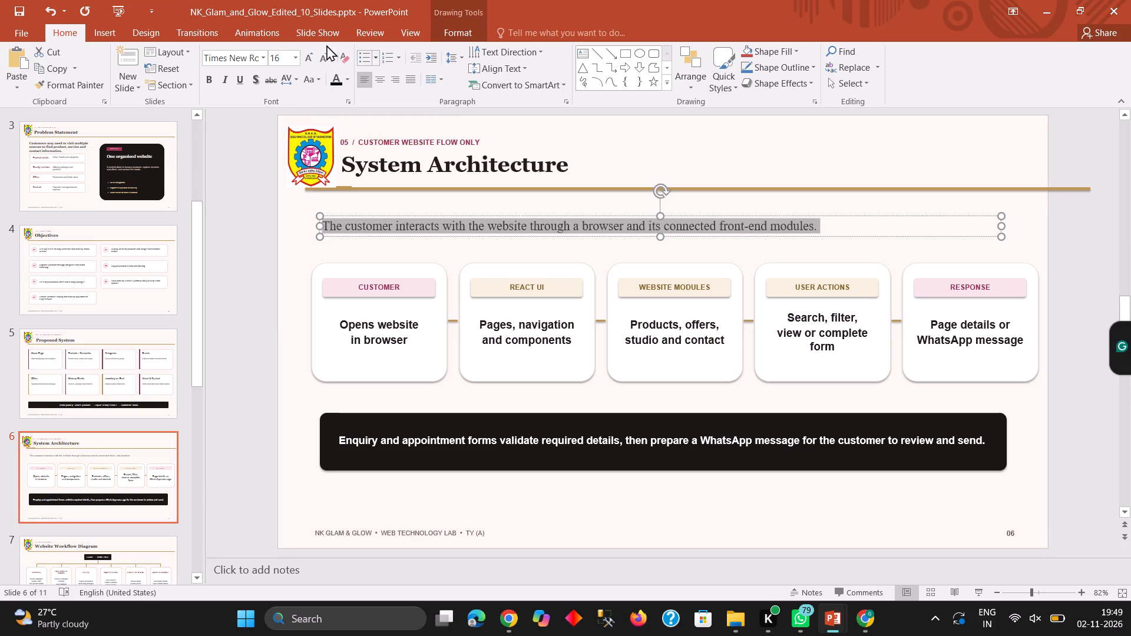
{"action": "left_click", "coordinate": [310, 59]}
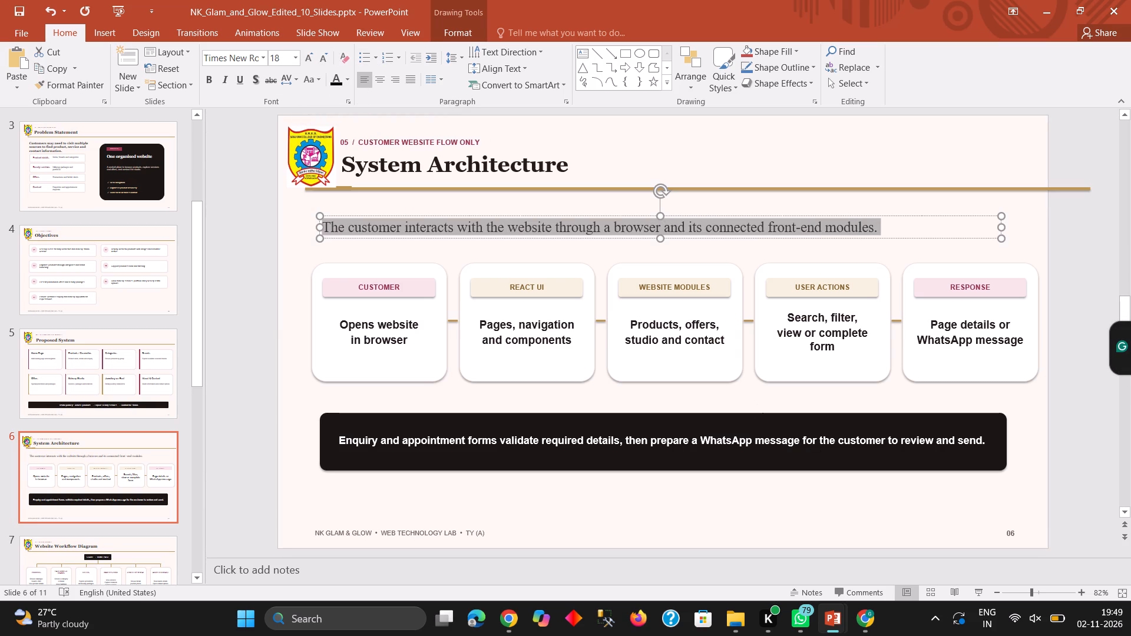
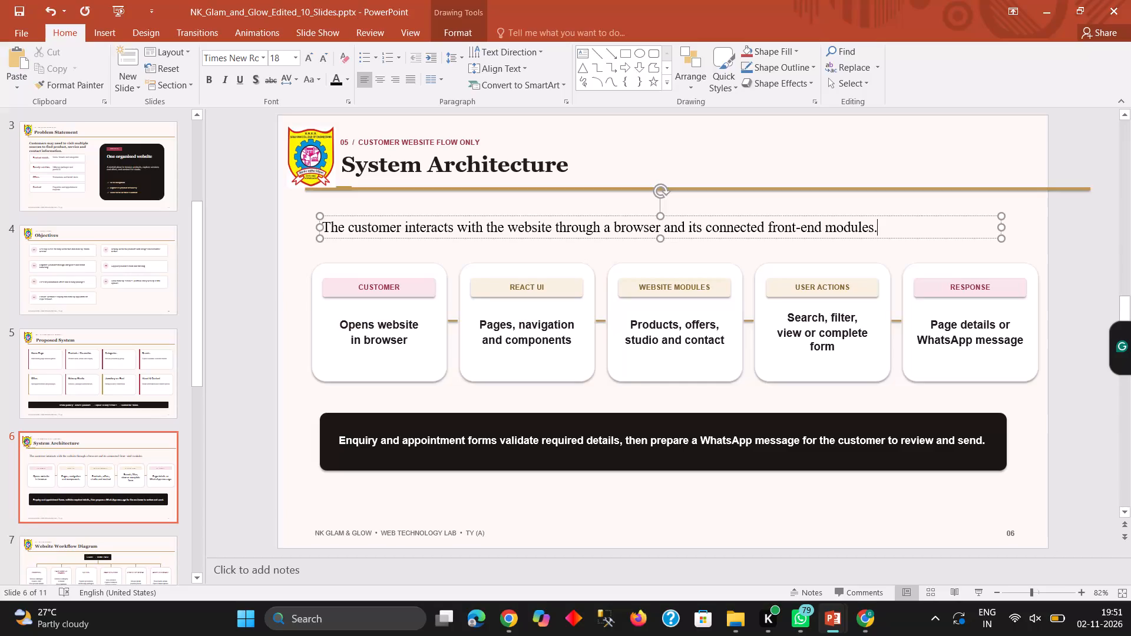
Review slides 7 to 11, from Website Workflow Diagram to Conclusion, for remaining styling and layout fixes.
{"action": "left_click", "coordinate": [785, 479]}
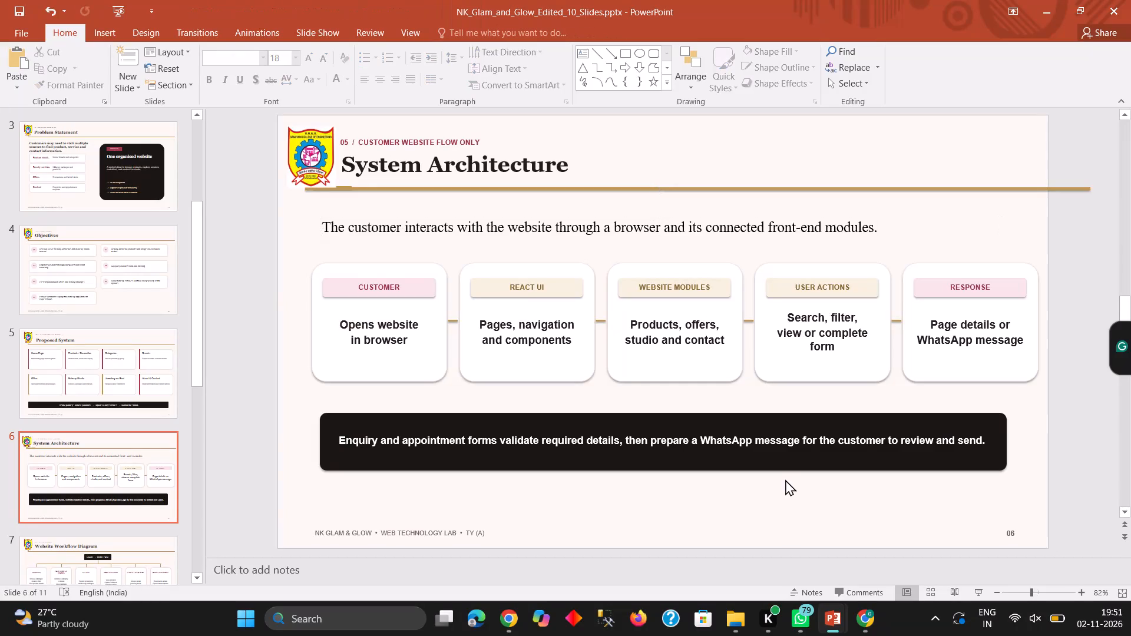
{"action": "key", "text": "Down"}
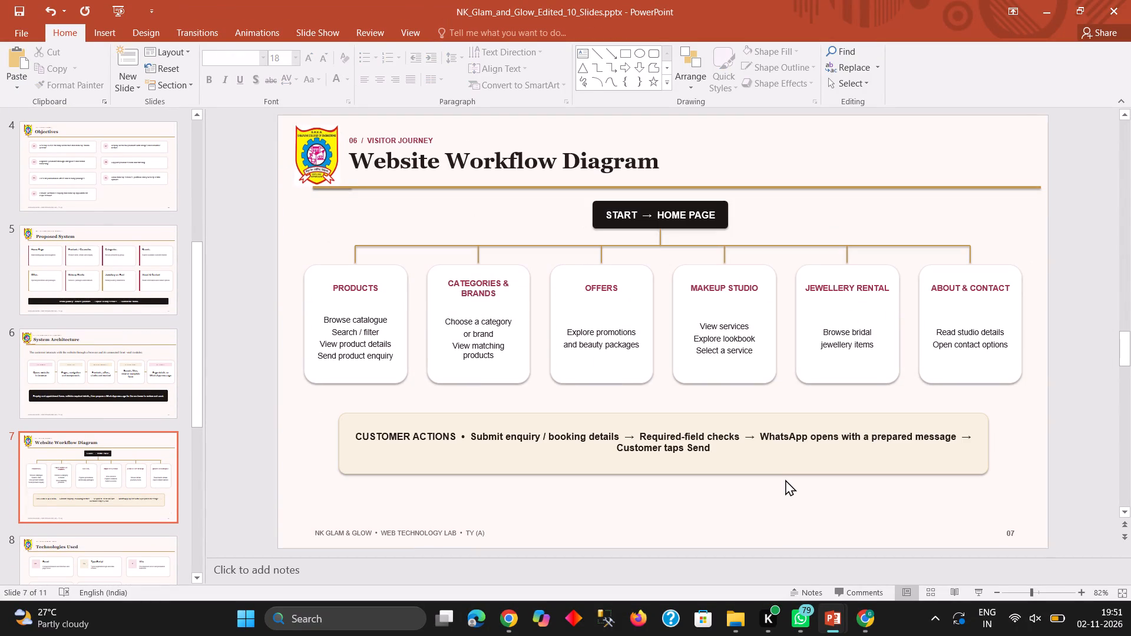
{"action": "key", "text": "Down"}
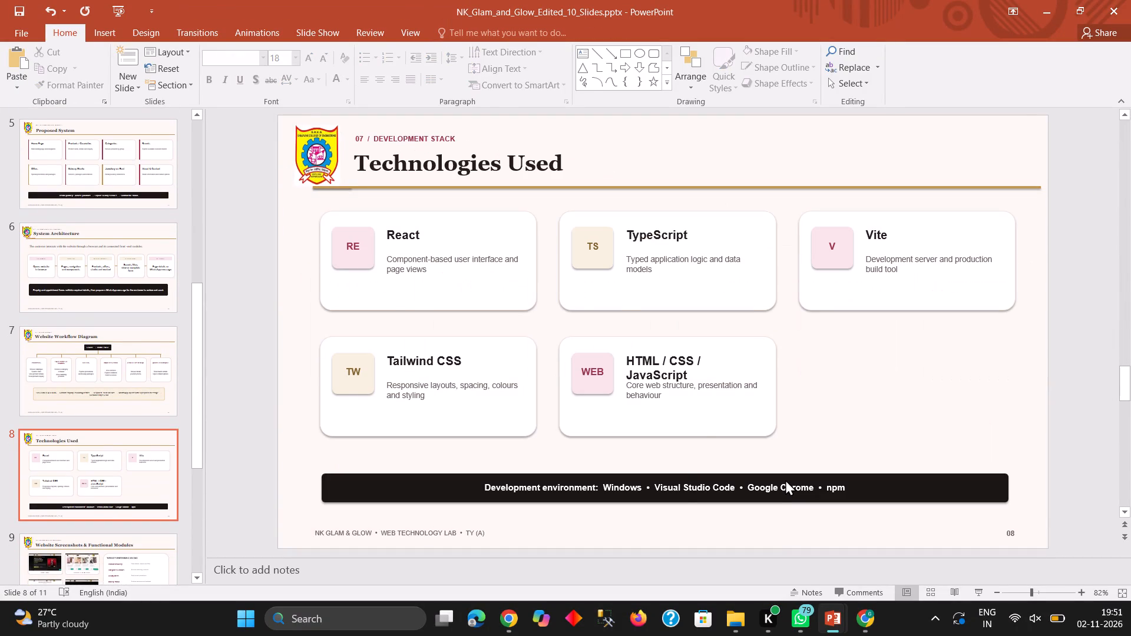
{"action": "key", "text": "Down"}
{"action": "key", "text": "Down"}
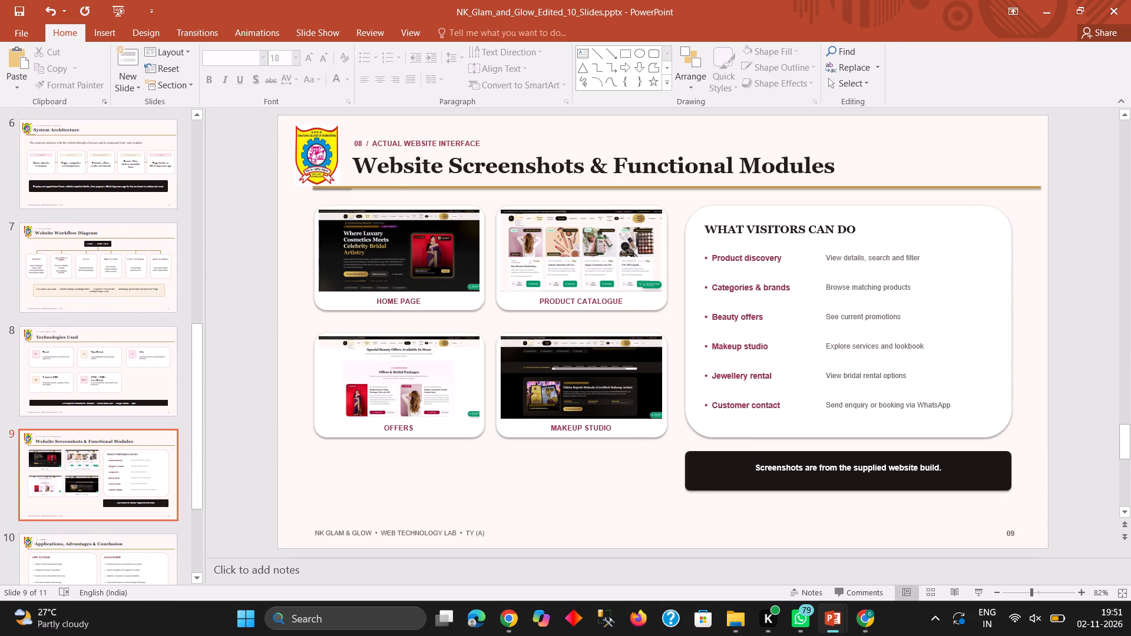
{"action": "key", "text": "Up"}
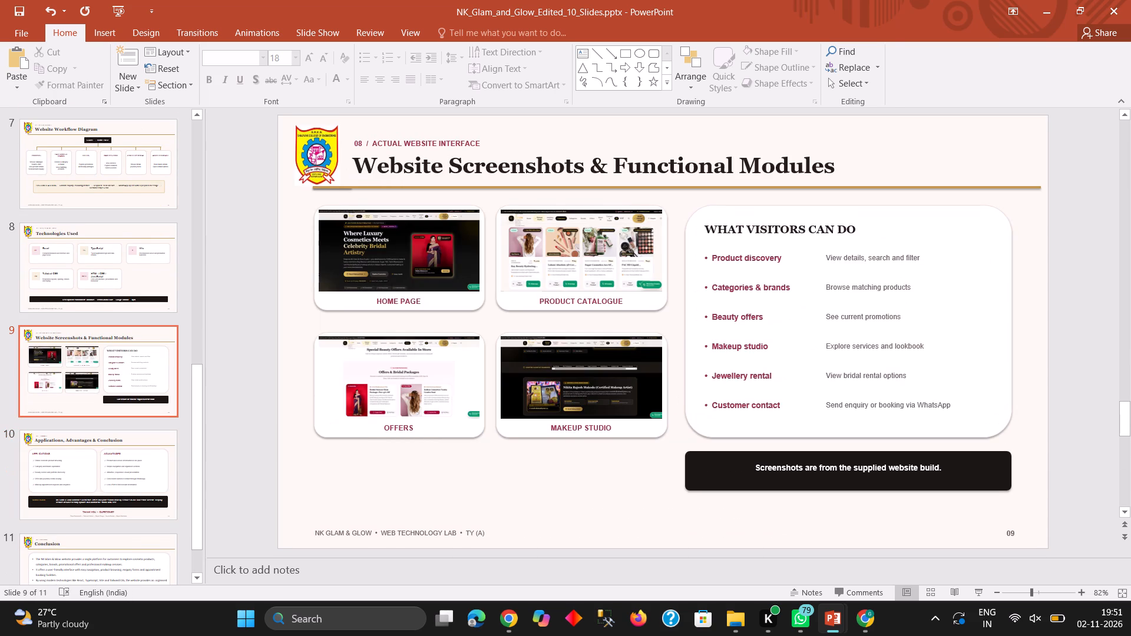
{"action": "key", "text": "Down"}
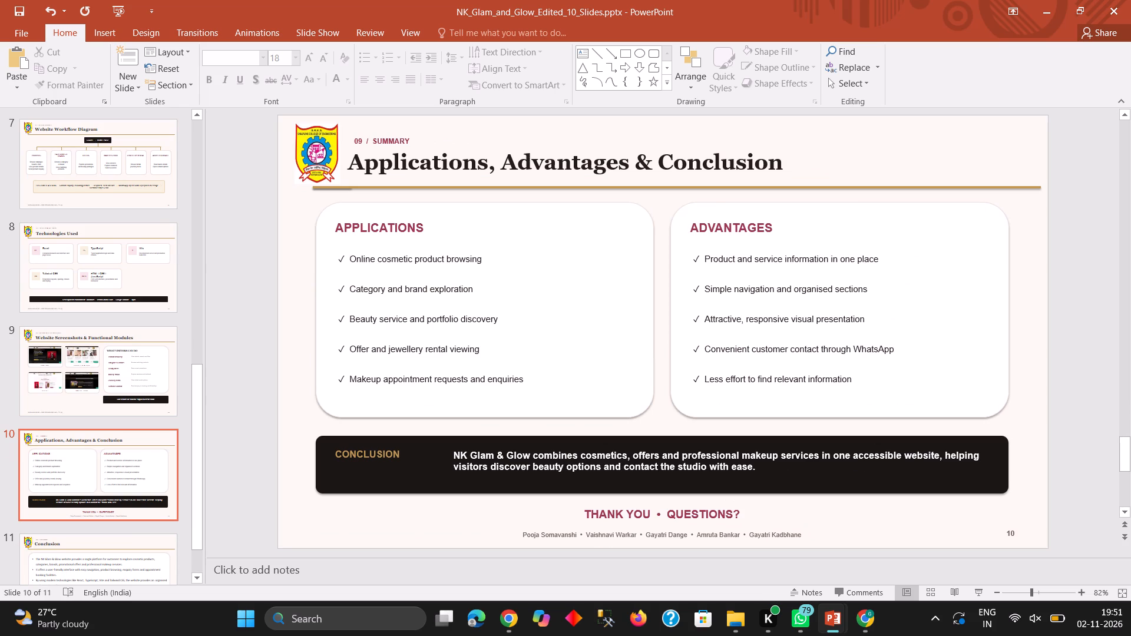
{"action": "left_click", "coordinate": [120, 532]}
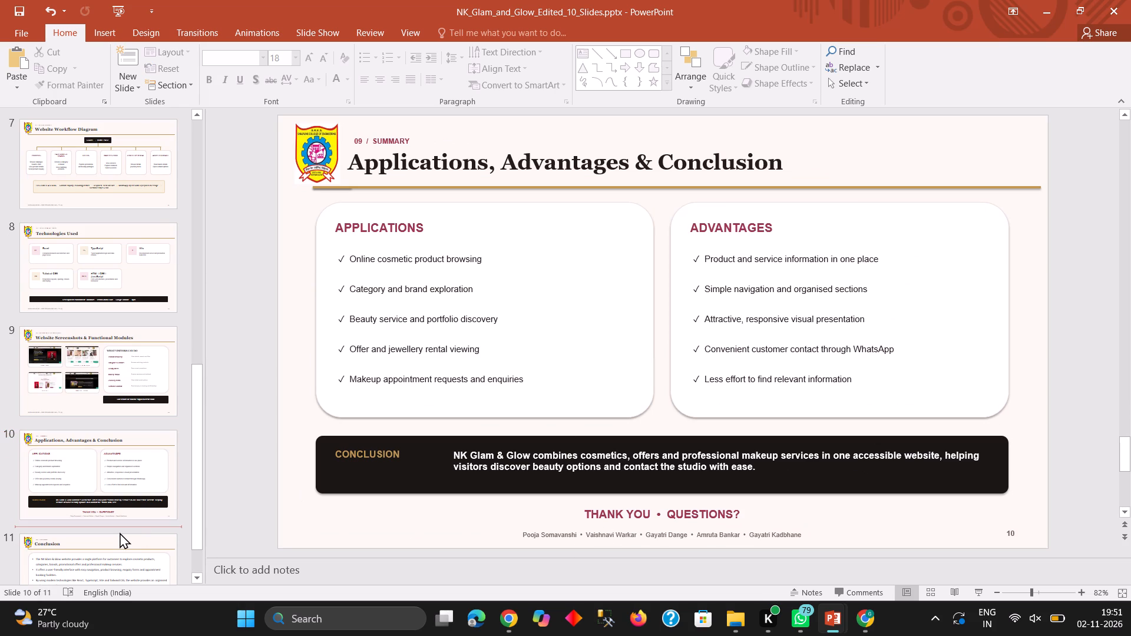
{"action": "left_click", "coordinate": [96, 567]}
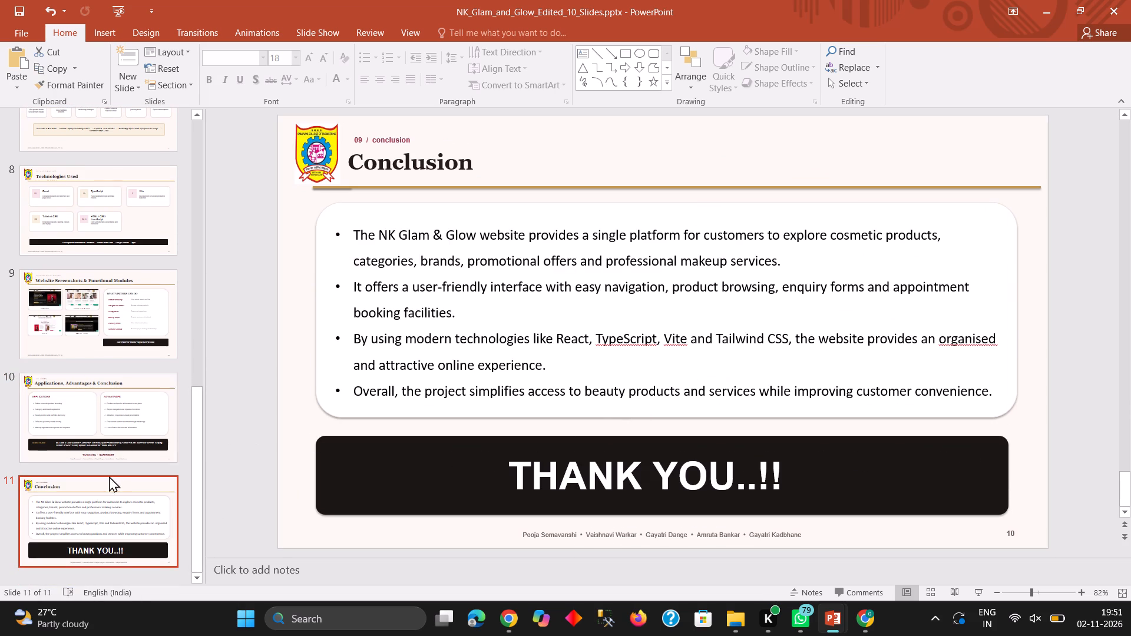
On slide 10, Applications, Advantages & Conclusion, delete the black Conclusion panel together with its heading and text.
{"action": "left_click", "coordinate": [115, 440]}
{"action": "left_click", "coordinate": [449, 490]}
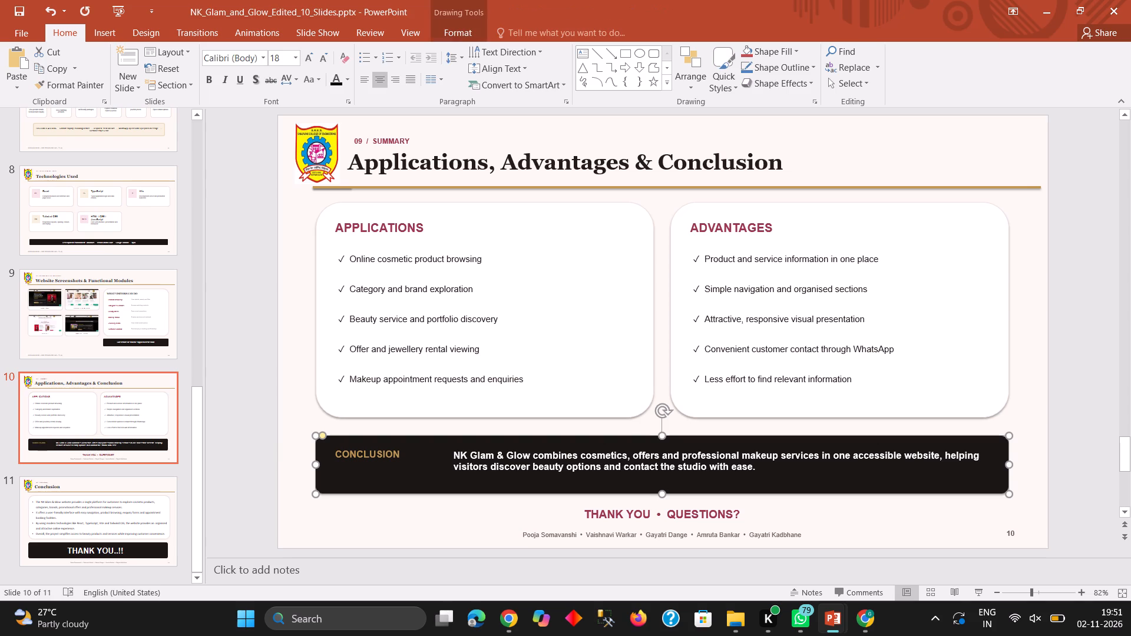
{"action": "left_click_drag", "start_coordinate": [290, 424], "coordinate": [629, 511]}
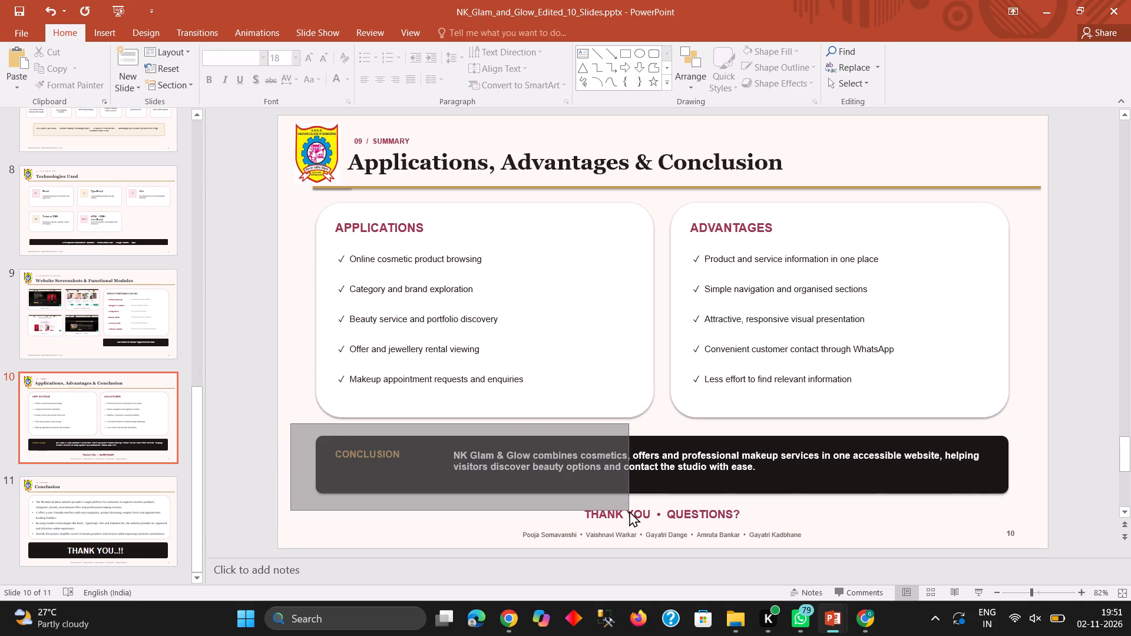
{"action": "left_click_drag", "start_coordinate": [629, 511], "coordinate": [1044, 498]}
{"action": "key", "text": "Delete"}
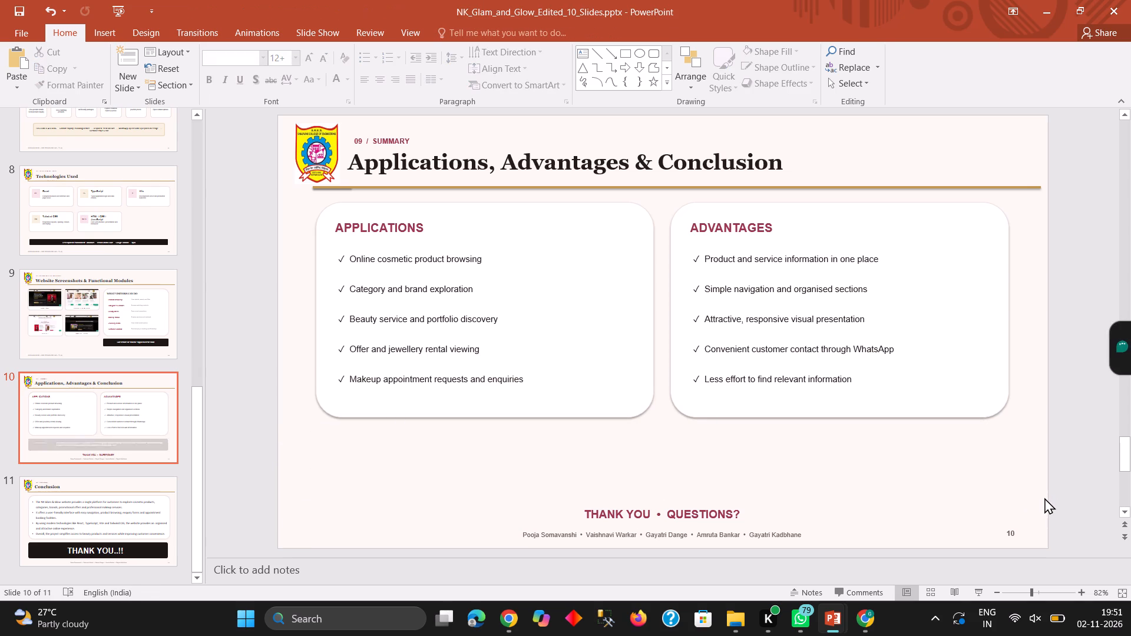
Stretch the white Applications and Advantages cards downward into the space freed beneath them.
{"action": "left_click", "coordinate": [640, 399]}
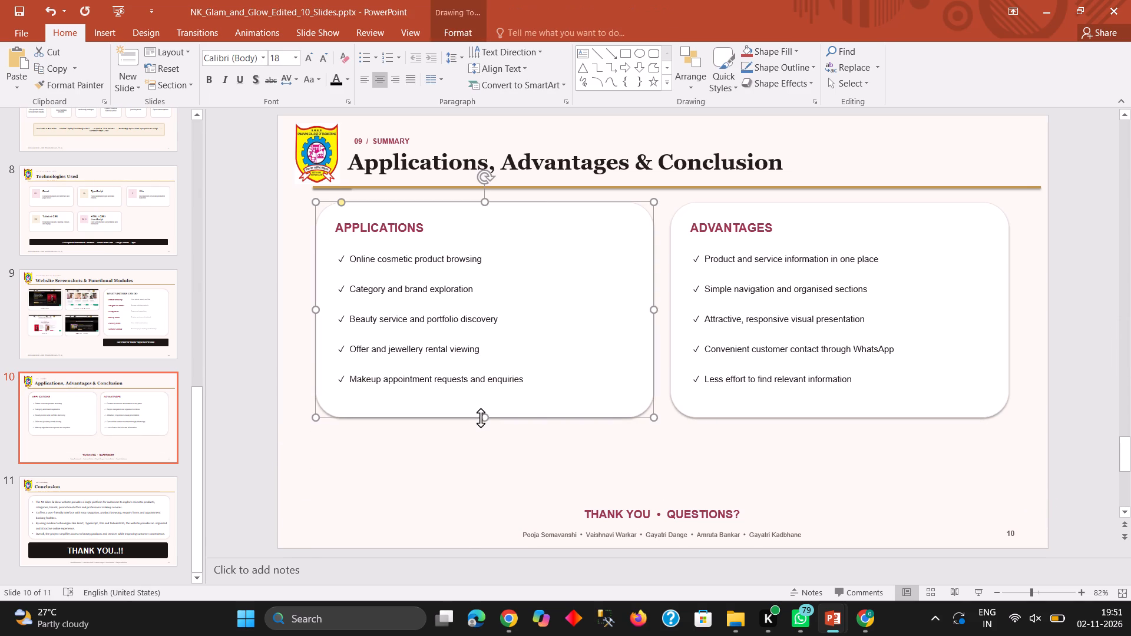
{"action": "left_click_drag", "start_coordinate": [481, 418], "coordinate": [484, 472]}
{"action": "left_click", "coordinate": [938, 397]}
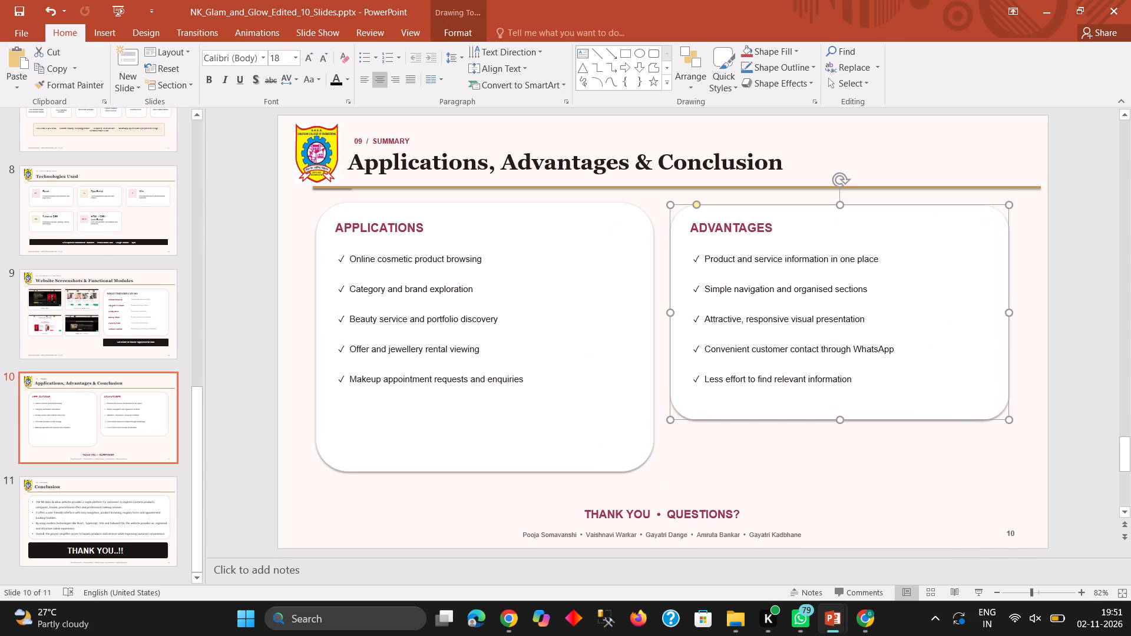
{"action": "left_click_drag", "start_coordinate": [841, 419], "coordinate": [846, 473]}
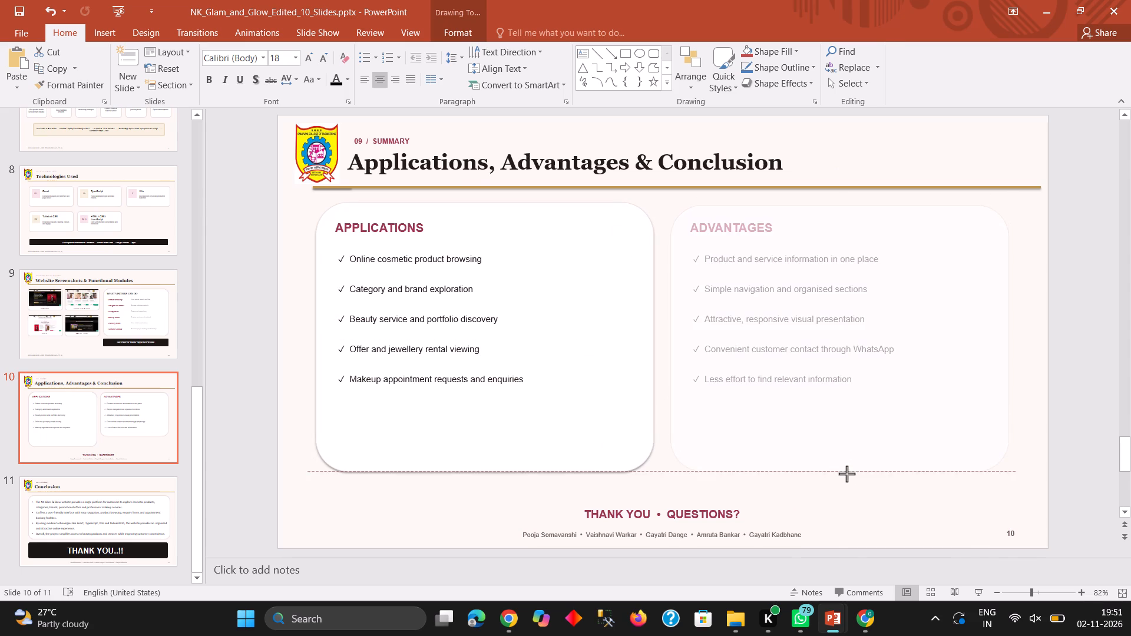
{"action": "left_click_drag", "start_coordinate": [846, 473], "coordinate": [845, 476]}
Delete the Thank You • Questions? line and the footer text listing the team members on slide 10.
{"action": "left_click", "coordinate": [753, 516]}
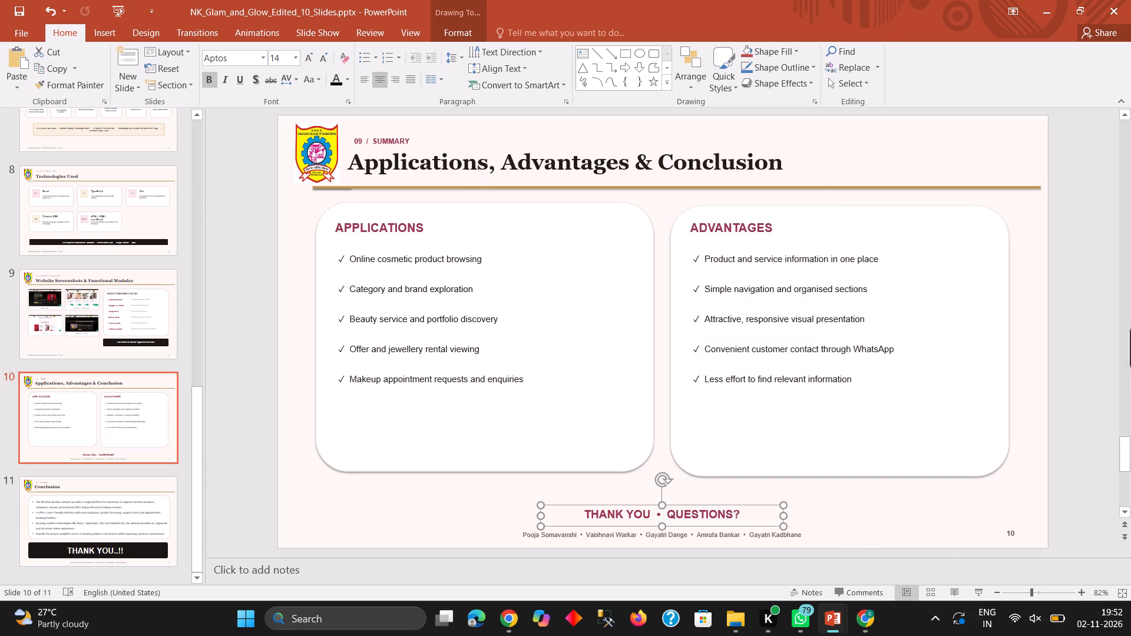
{"action": "key", "text": "Delete"}
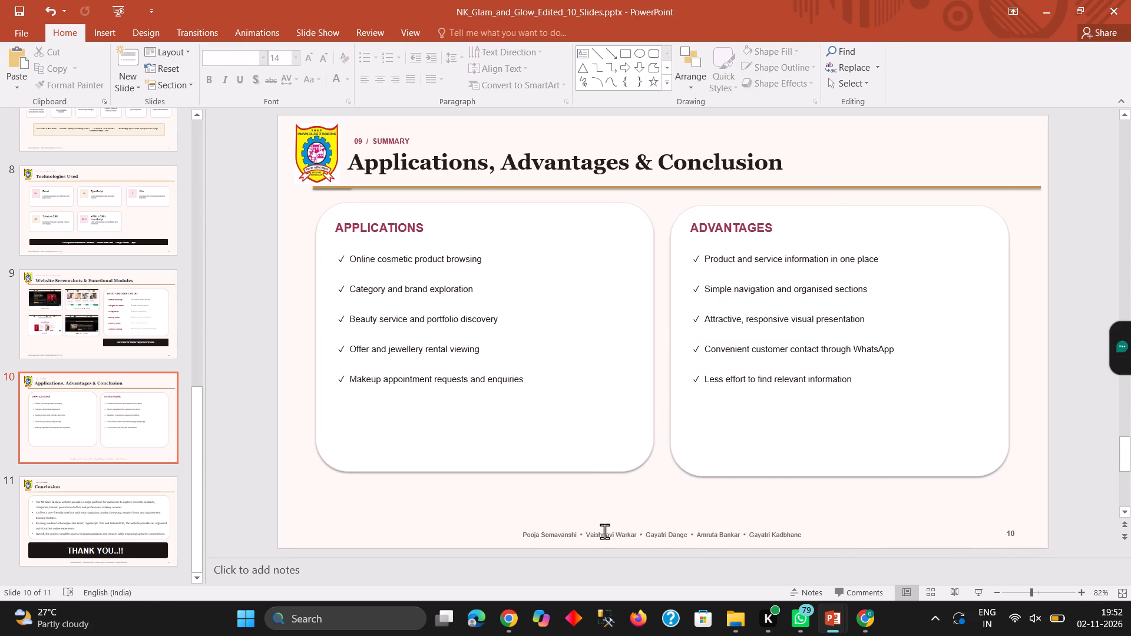
{"action": "left_click", "coordinate": [604, 531]}
{"action": "key", "text": "Delete"}
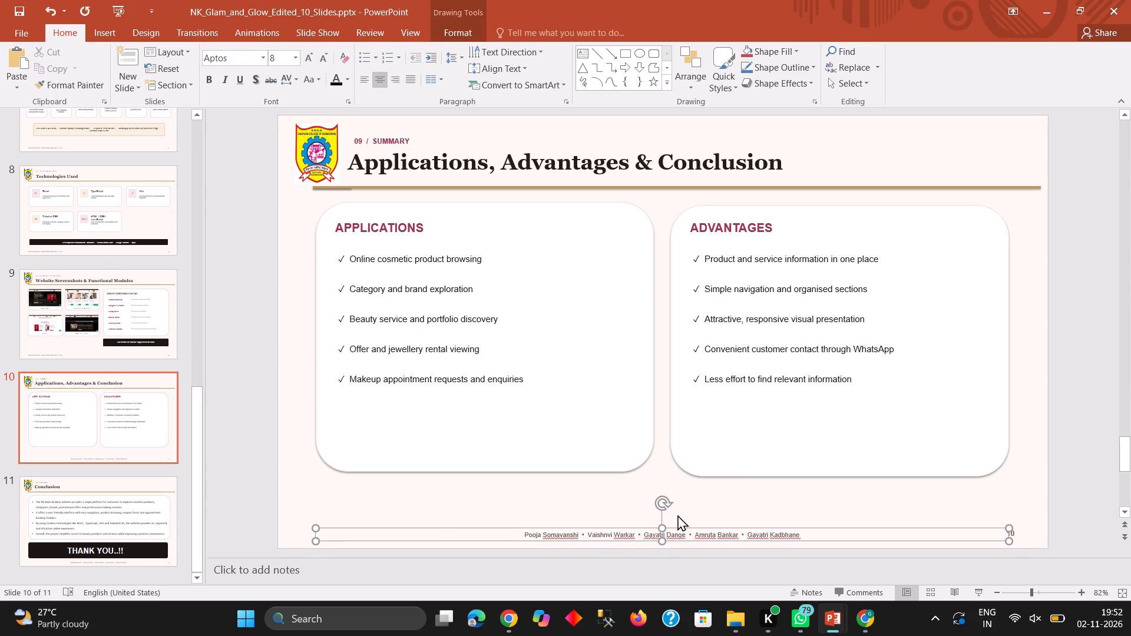
{"action": "left_click", "coordinate": [709, 531]}
{"action": "key", "text": "ctrl+a"}
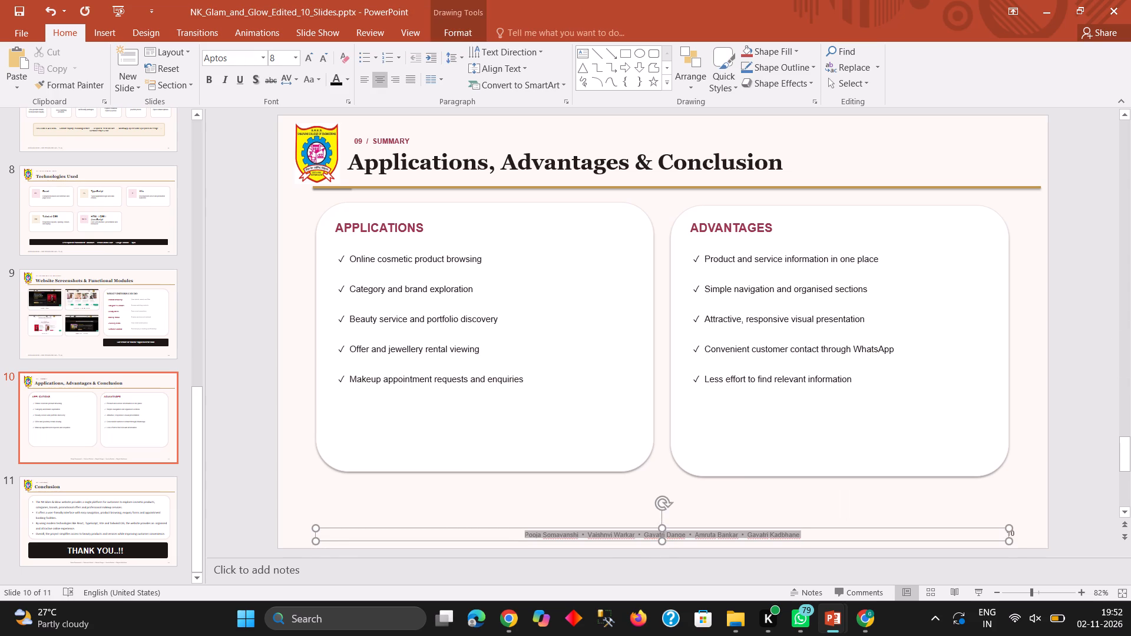
{"action": "key", "text": "Delete"}
Shift the white Applications card slightly away from the Advantages card, keeping it at the same height.
{"action": "left_click_drag", "start_coordinate": [583, 442], "coordinate": [541, 461]}
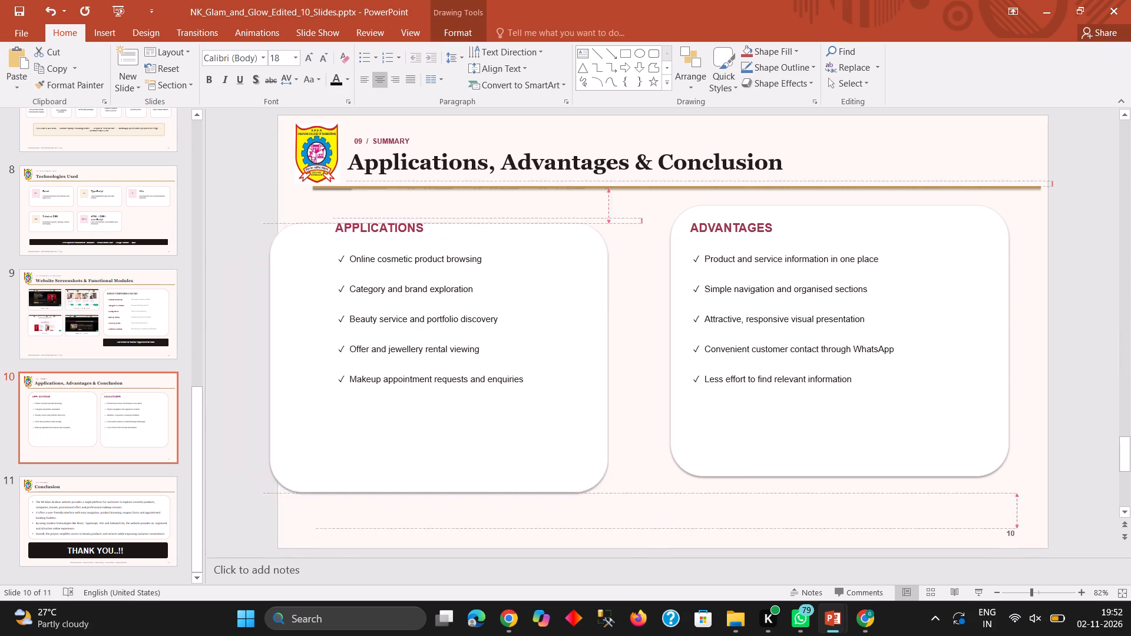
{"action": "left_click_drag", "start_coordinate": [541, 461], "coordinate": [571, 442]}
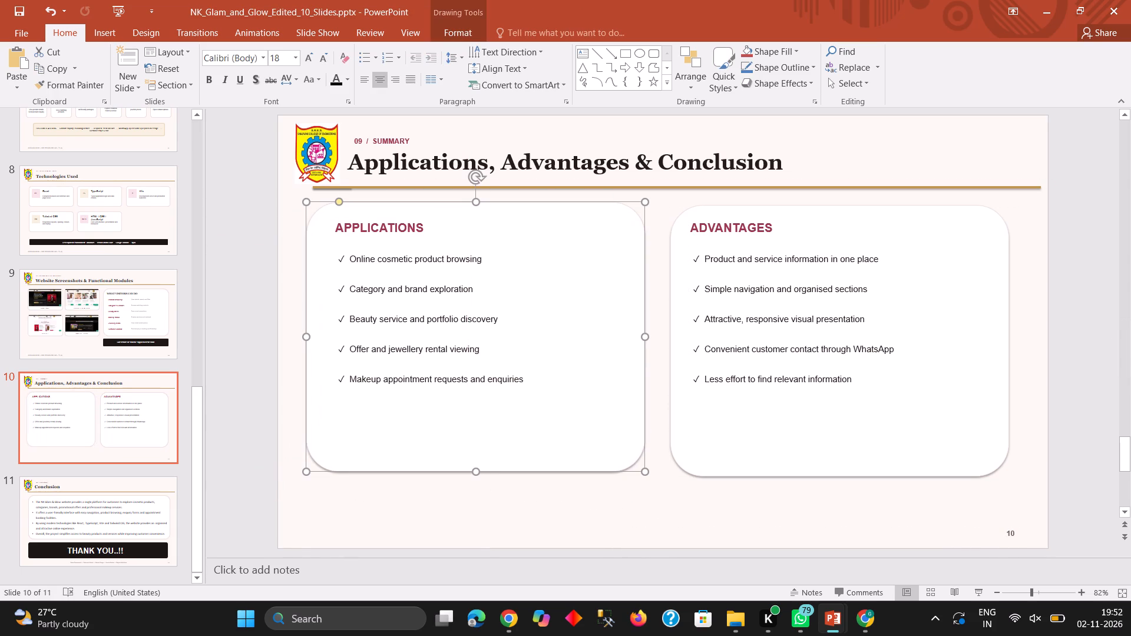
Stretch the Applications and Advantages cards further downward, close to the slide number.
{"action": "left_click", "coordinate": [479, 471]}
{"action": "left_click_drag", "start_coordinate": [479, 471], "coordinate": [486, 509]}
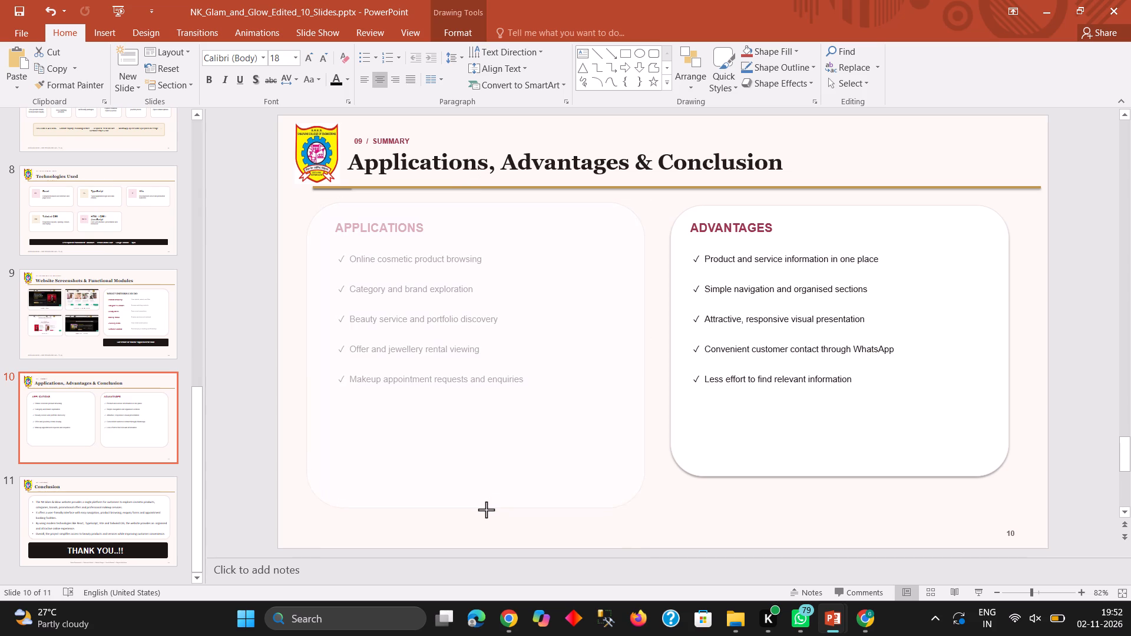
{"action": "left_click_drag", "start_coordinate": [486, 509], "coordinate": [486, 510]}
{"action": "left_click", "coordinate": [800, 437]}
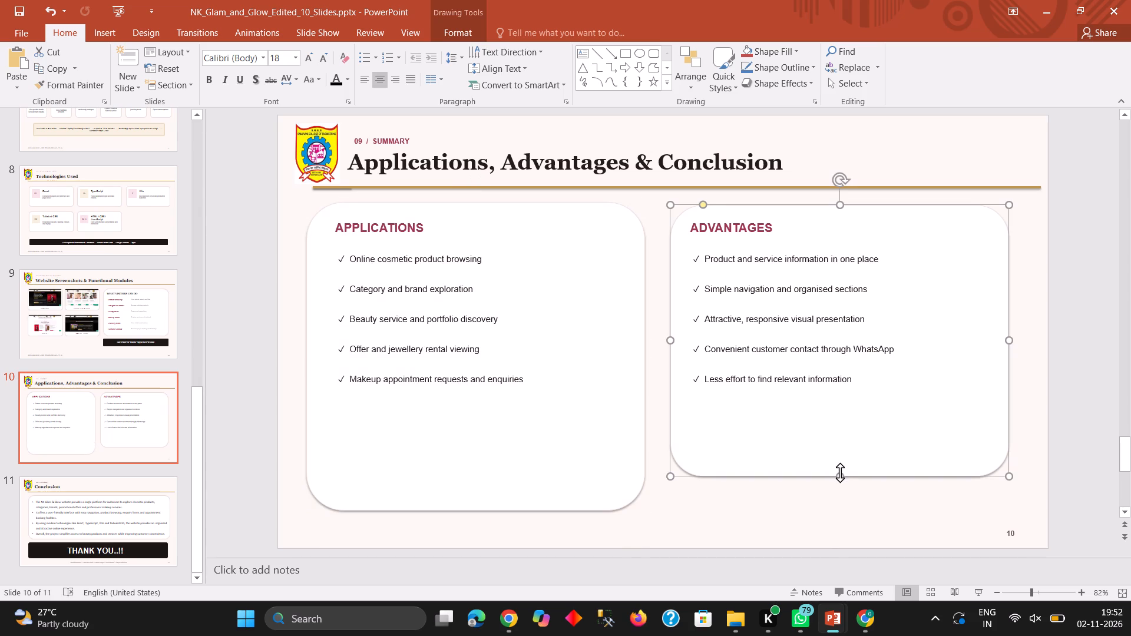
{"action": "left_click_drag", "start_coordinate": [840, 472], "coordinate": [836, 518]}
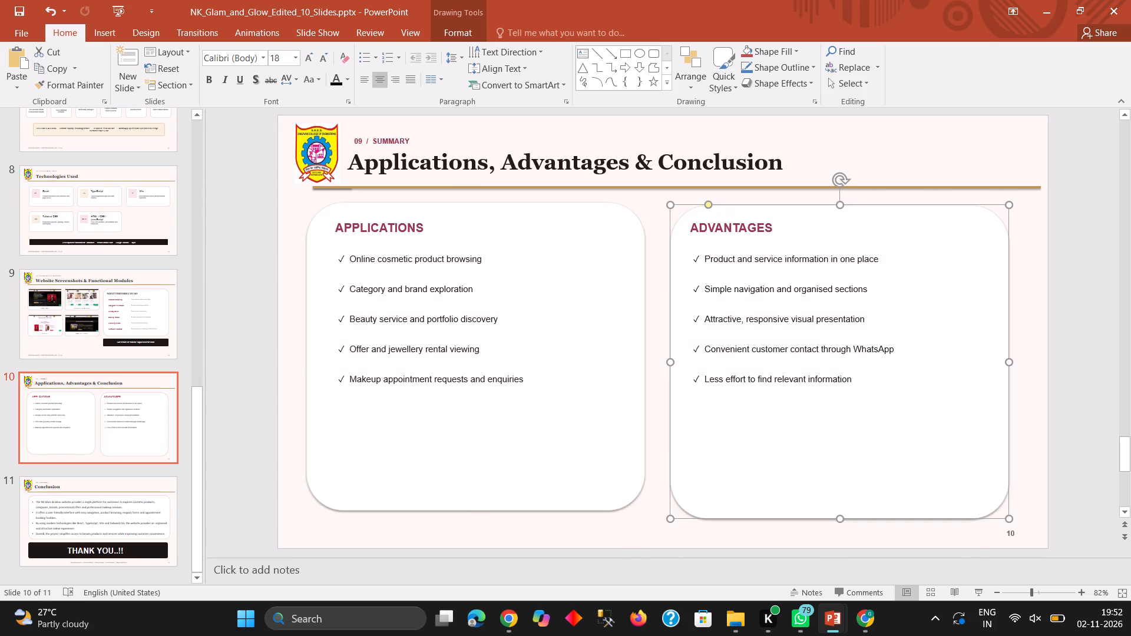
Move the white Applications card slightly upward and further towards the slide's outer edge.
{"action": "left_click", "coordinate": [358, 245]}
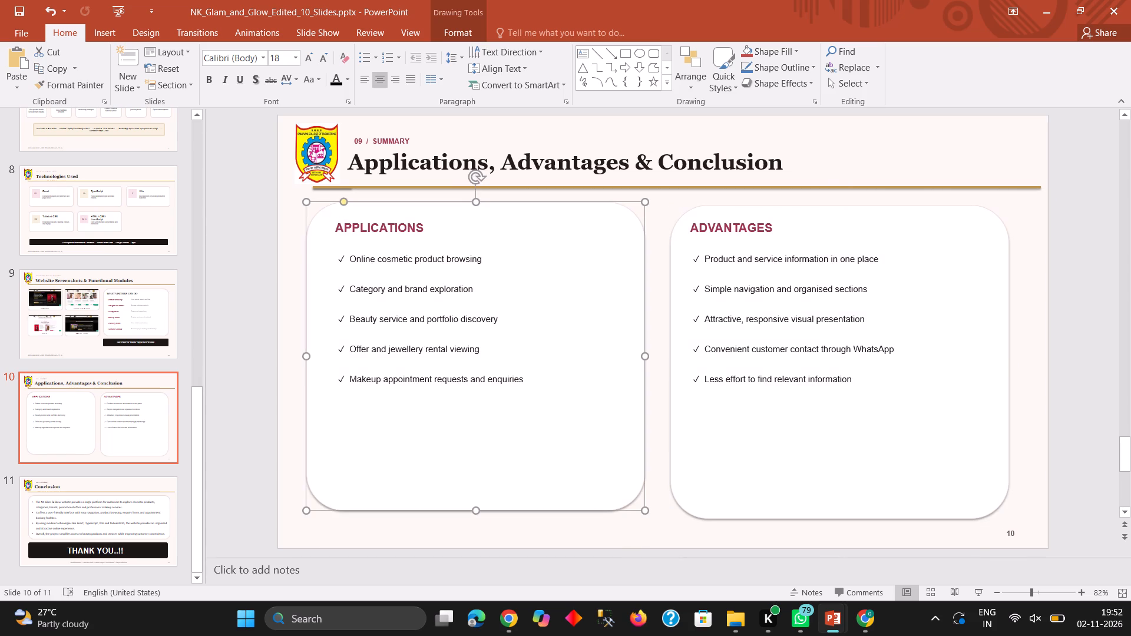
{"action": "left_click_drag", "start_coordinate": [327, 213], "coordinate": [325, 227]}
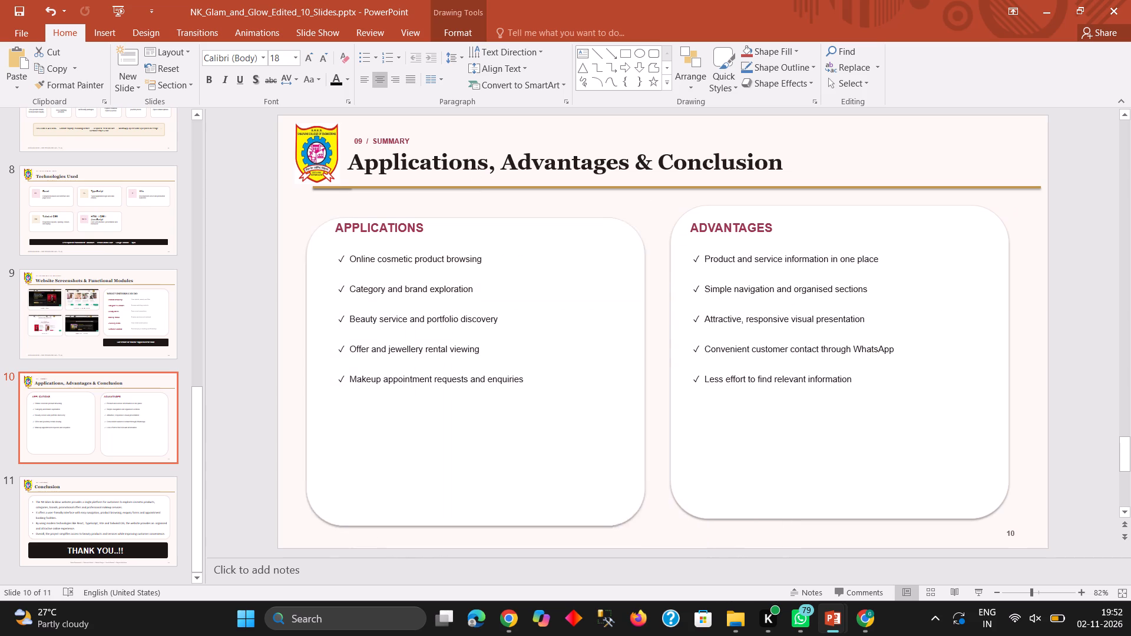
{"action": "left_click_drag", "start_coordinate": [325, 227], "coordinate": [319, 210]}
Set the font of all ten checklist items in the Applications and Advantages cards to Times New Roman.
{"action": "left_click", "coordinate": [563, 392]}
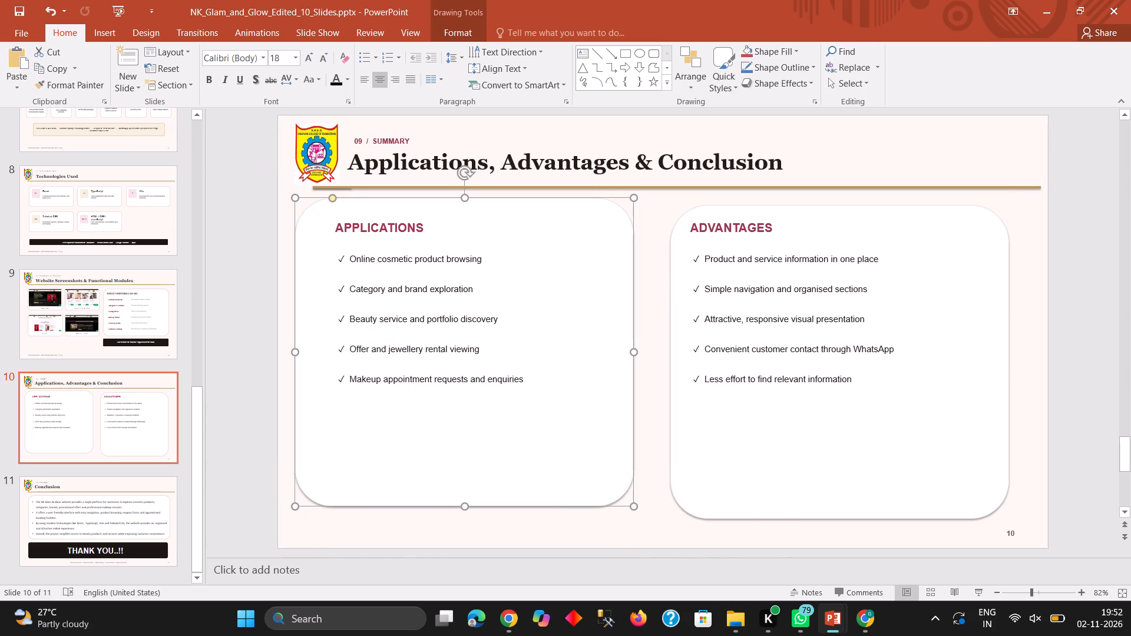
{"action": "left_click", "coordinate": [467, 360]}
{"action": "left_click", "coordinate": [466, 350]}
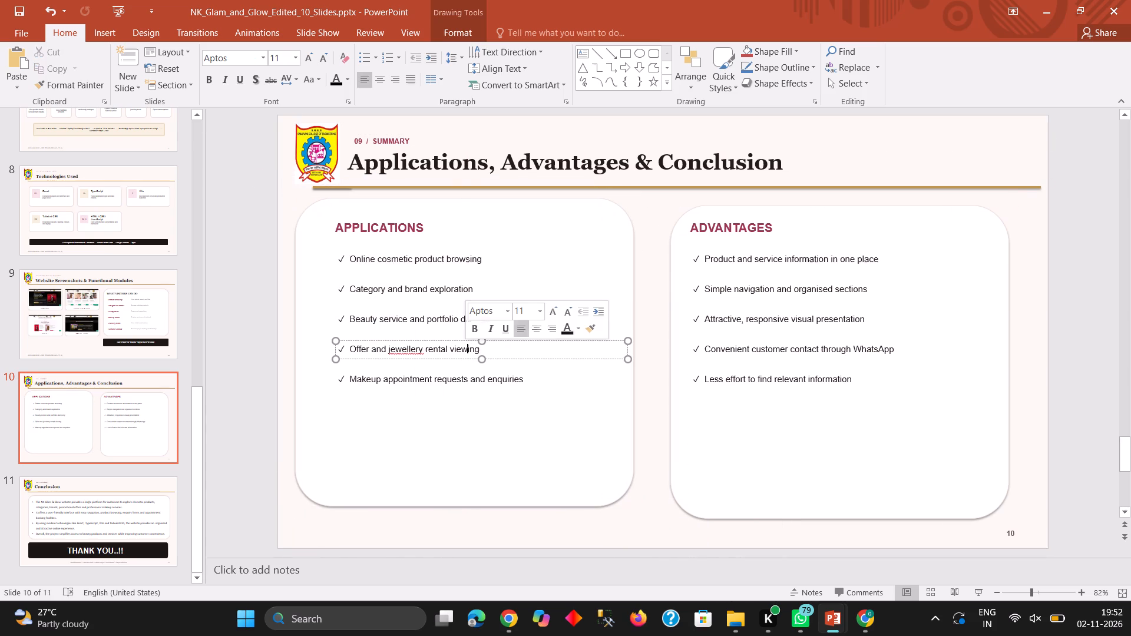
{"action": "left_click", "coordinate": [537, 385]}
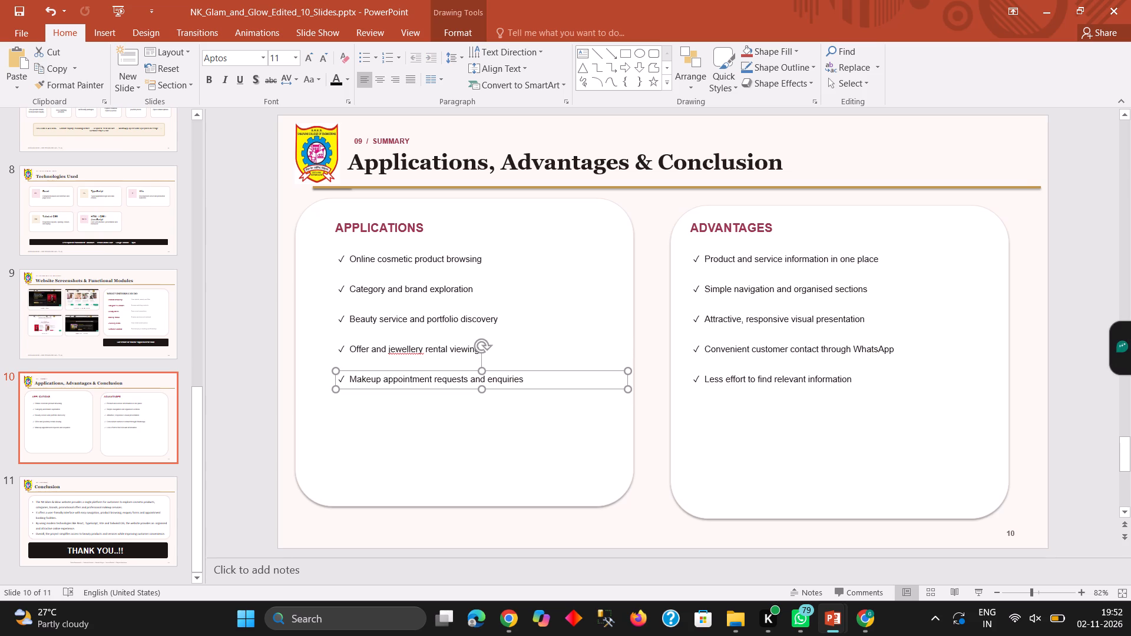
{"action": "left_click", "coordinate": [463, 353], "text": "shift"}
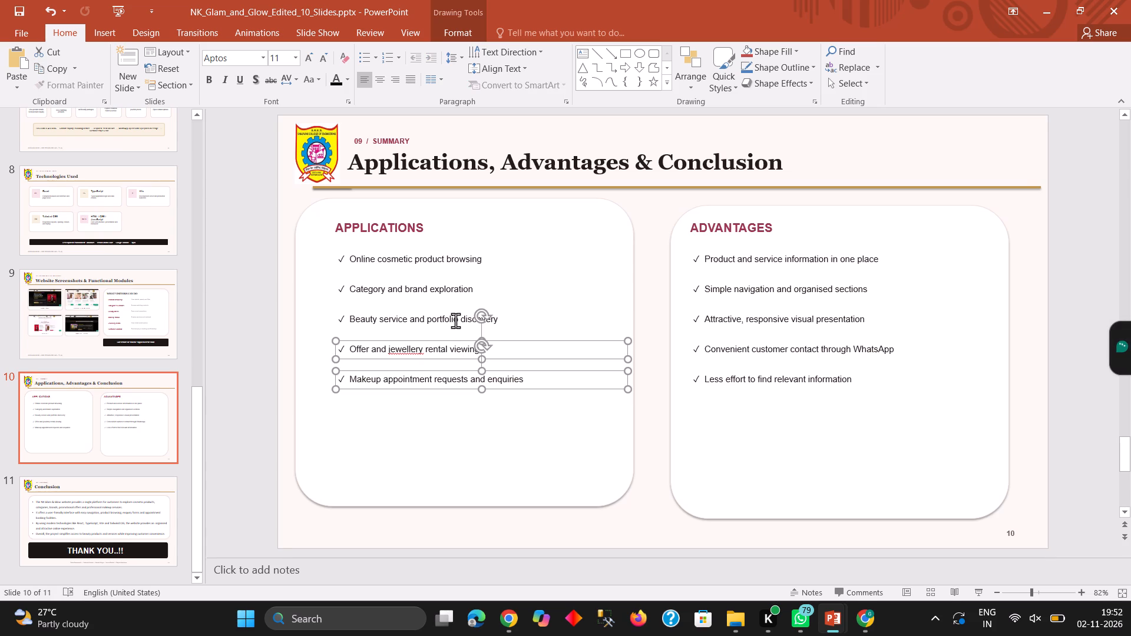
{"action": "left_click", "coordinate": [455, 320], "text": "shift"}
{"action": "left_click", "coordinate": [448, 285], "text": "shift"}
{"action": "left_click", "coordinate": [446, 253], "text": "shift"}
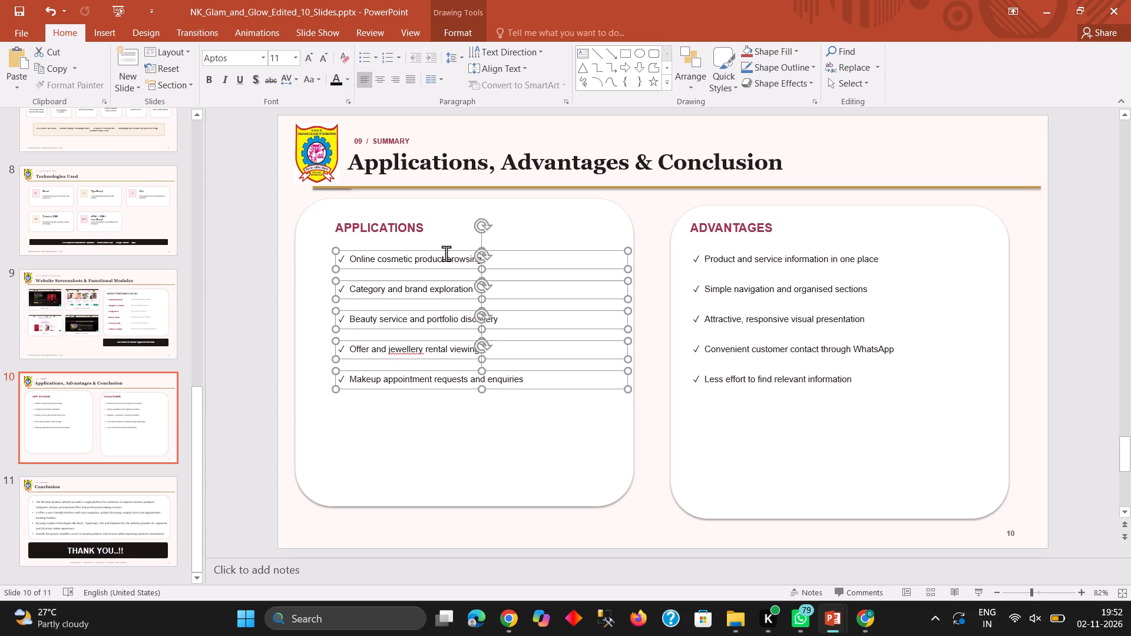
{"action": "left_click", "coordinate": [781, 261], "text": "shift"}
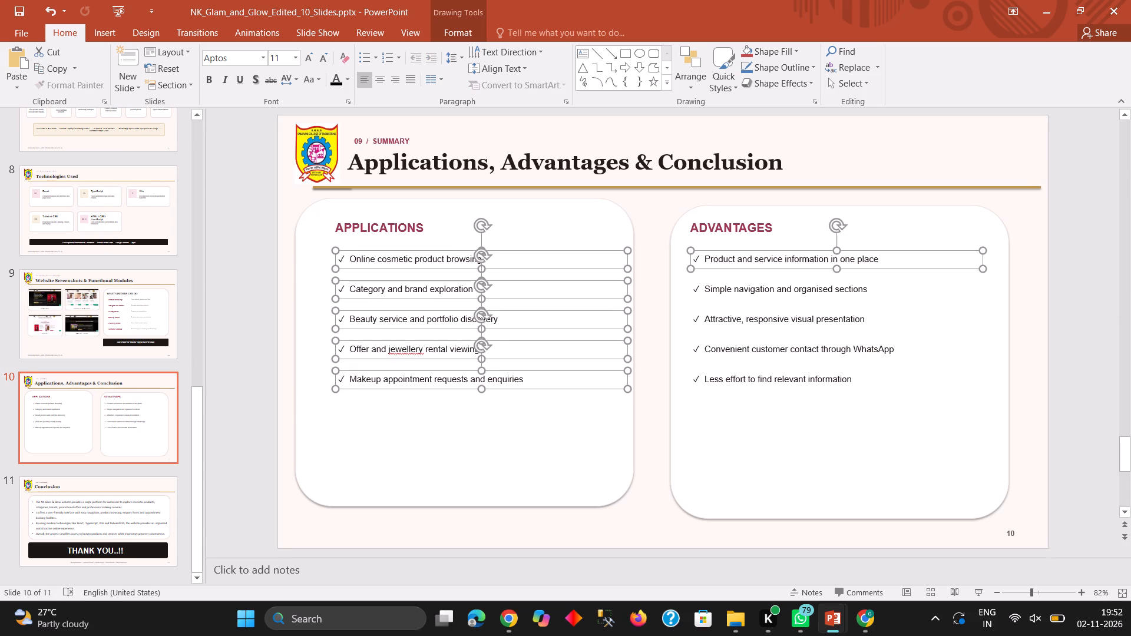
{"action": "left_click", "coordinate": [762, 283], "text": "shift"}
{"action": "left_click", "coordinate": [758, 314], "text": "shift"}
{"action": "left_click", "coordinate": [746, 343], "text": "shift"}
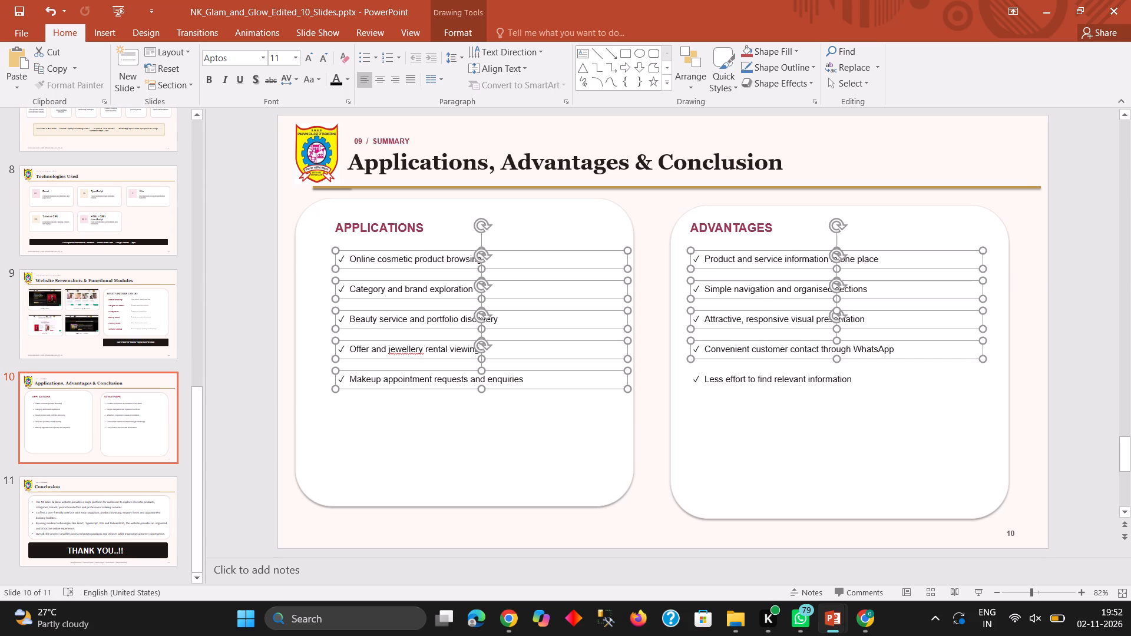
{"action": "left_click", "coordinate": [738, 375], "text": "shift"}
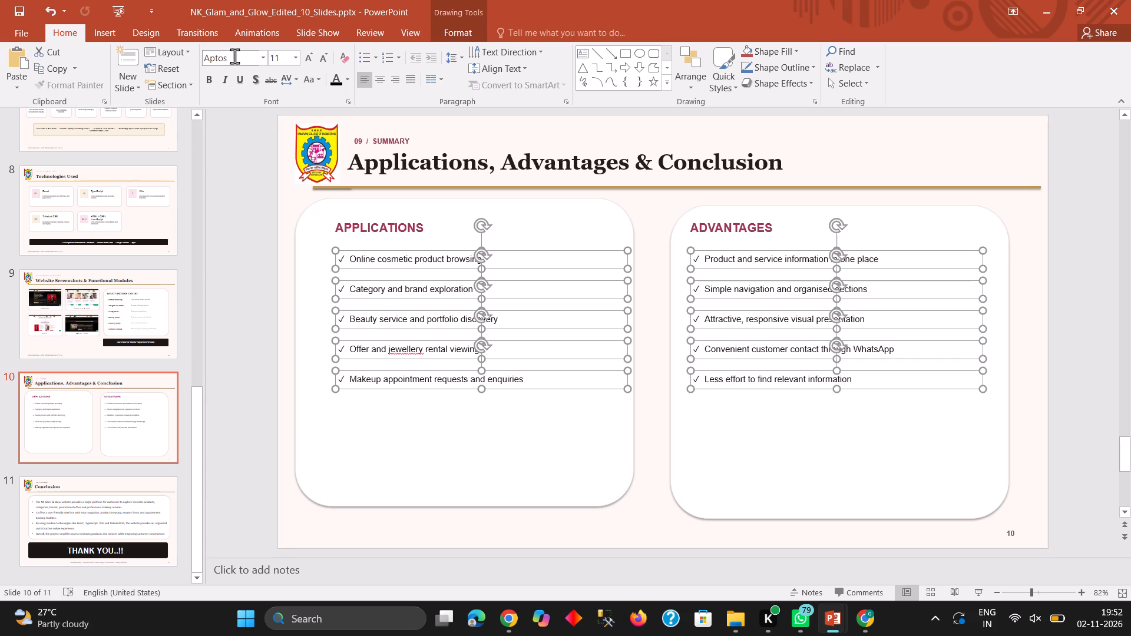
{"action": "left_click", "coordinate": [234, 56]}
{"action": "key", "text": "BackSpace"}
{"action": "type", "text": "time"}
{"action": "key", "text": "Return"}
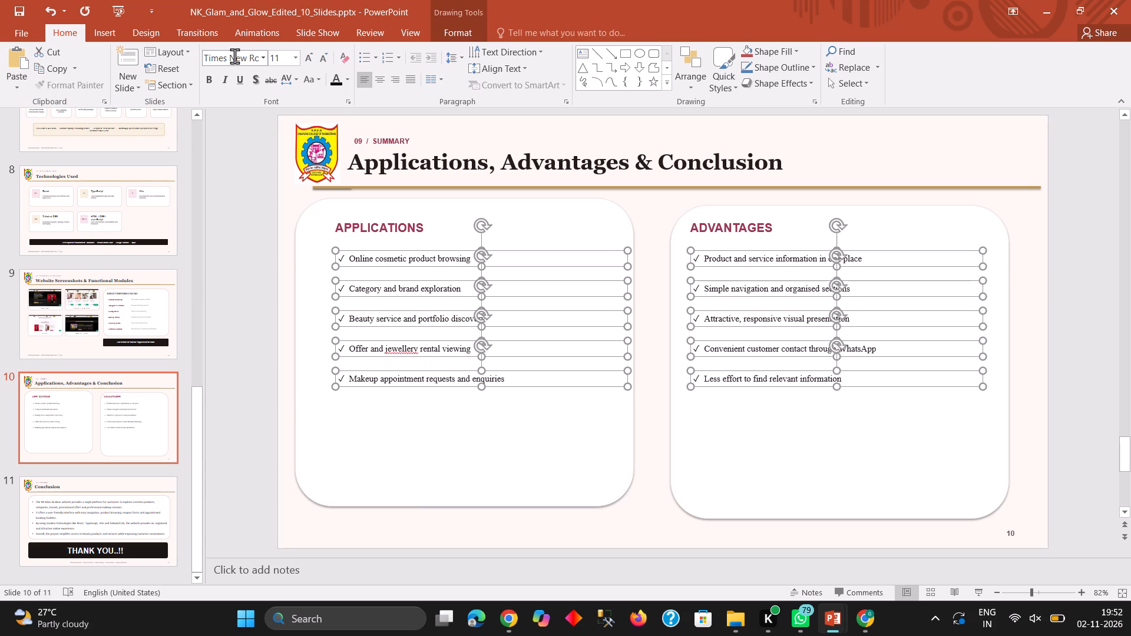
Increase the font size of the Applications and Advantages checklist items to 18.
{"action": "triple_click", "coordinate": [309, 57]}
{"action": "left_click", "coordinate": [309, 57]}
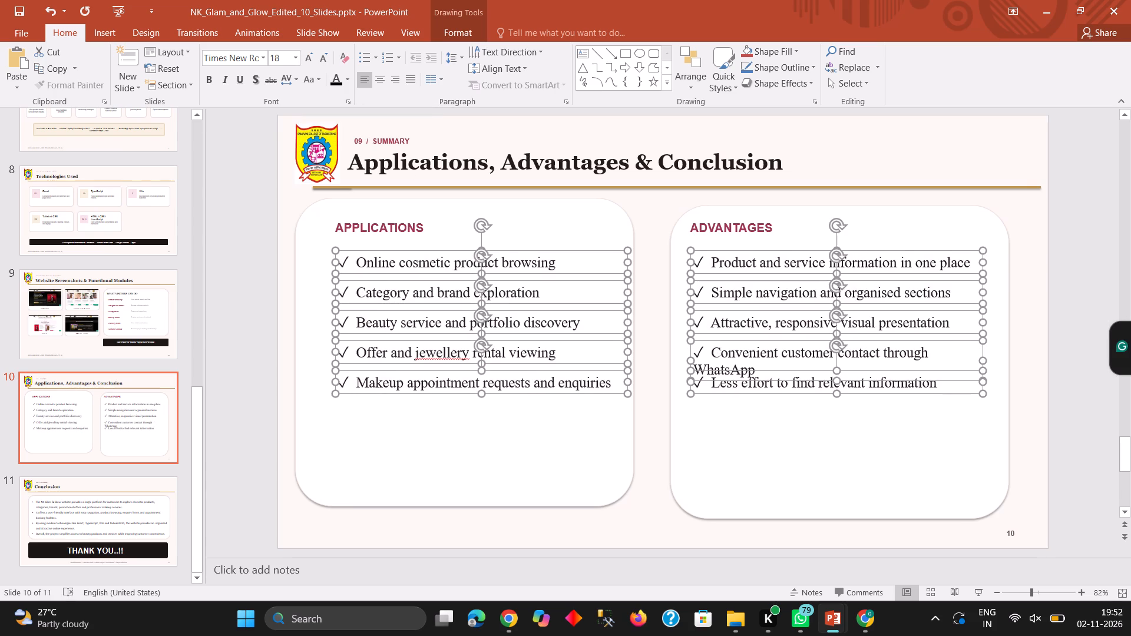
Move the white Applications card inward so its outer edge lines up with the start of the gold title line.
{"action": "left_click", "coordinate": [566, 438]}
{"action": "left_click_drag", "start_coordinate": [566, 438], "coordinate": [588, 440]}
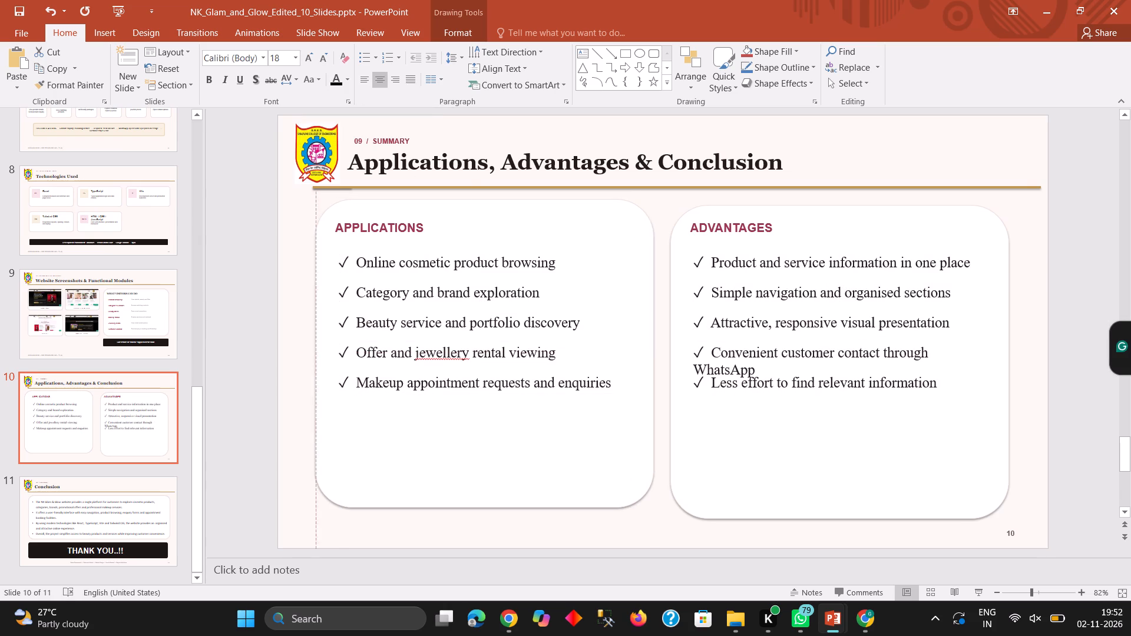
{"action": "left_click_drag", "start_coordinate": [588, 440], "coordinate": [584, 438]}
{"action": "left_click", "coordinate": [584, 438]}
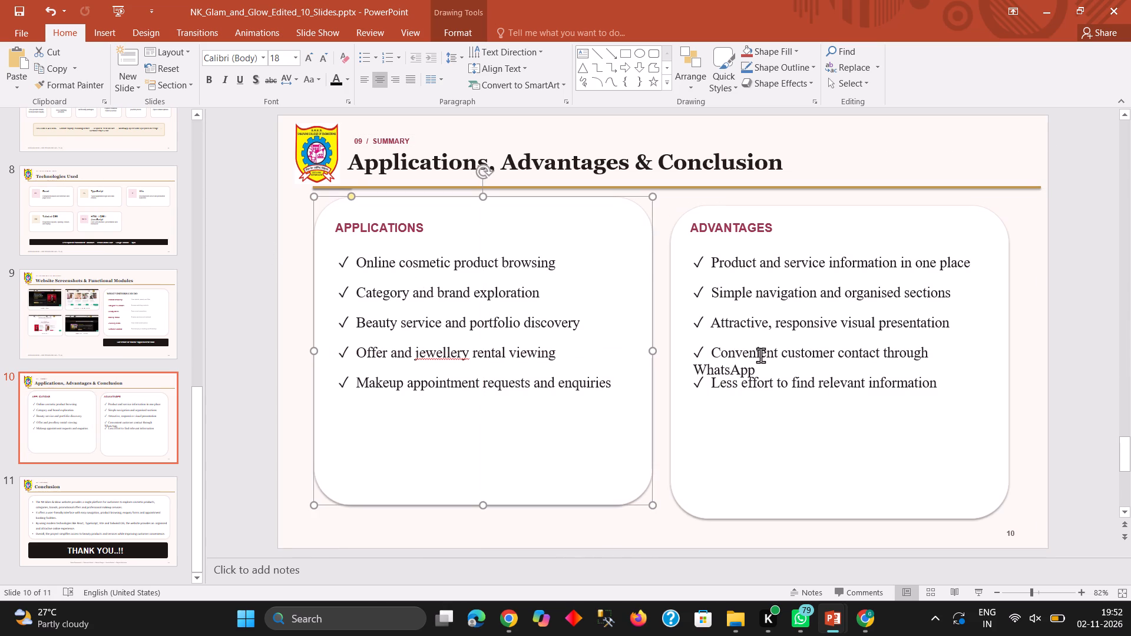
Add a line break after WhatsApp in the fourth Advantages item and try stretching its text box downward.
{"action": "left_click", "coordinate": [766, 370]}
{"action": "key", "text": "Return"}
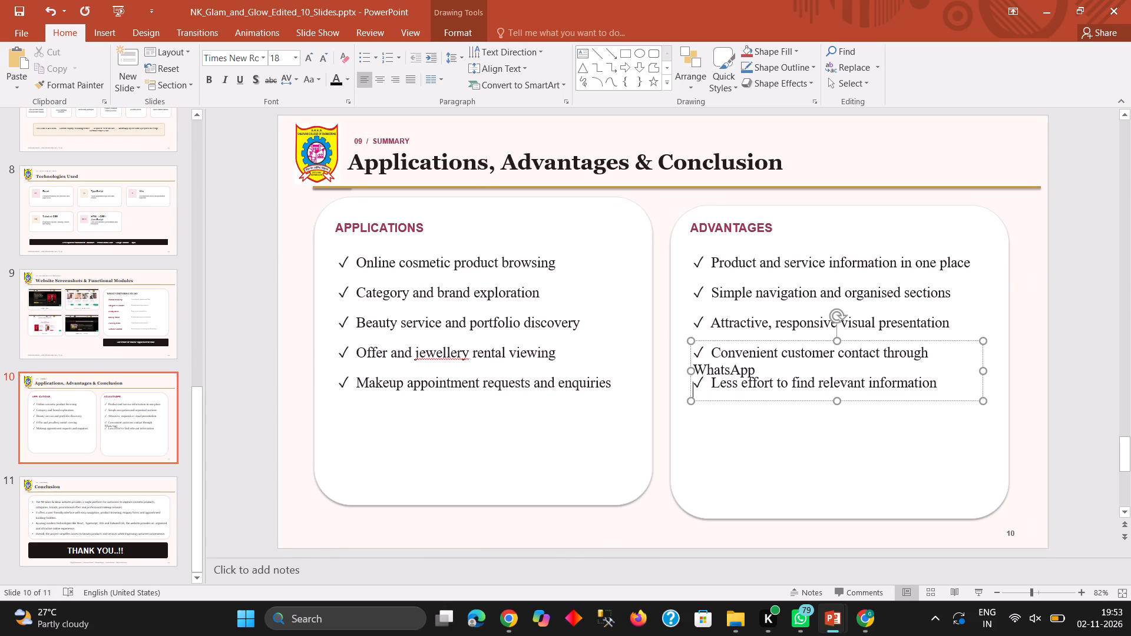
{"action": "left_click_drag", "start_coordinate": [838, 399], "coordinate": [838, 416]}
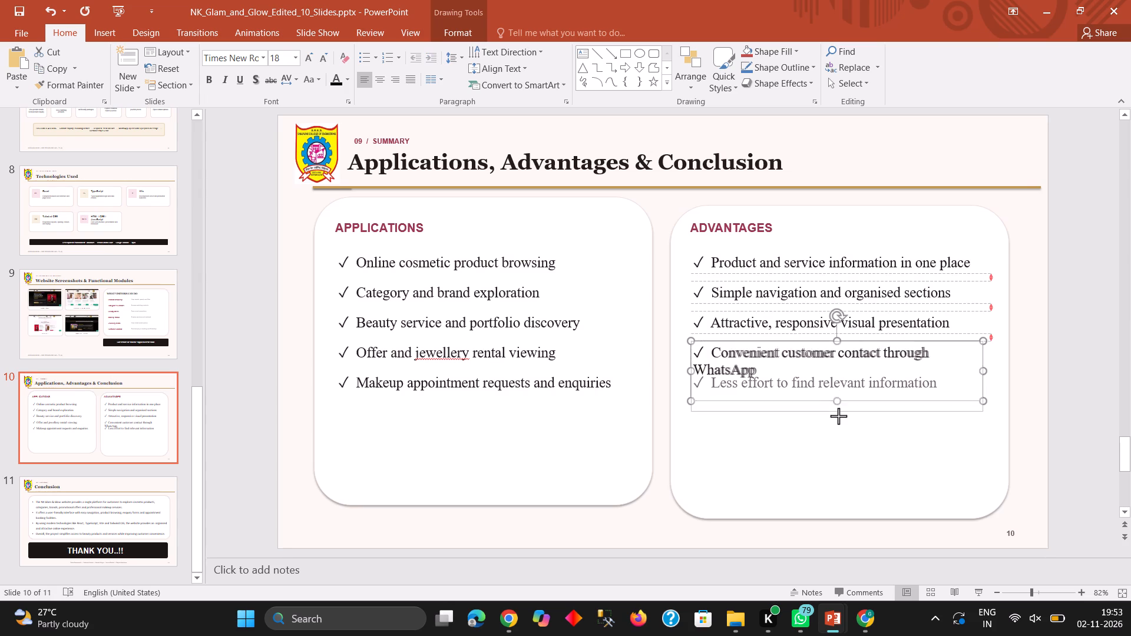
{"action": "left_click_drag", "start_coordinate": [838, 416], "coordinate": [838, 418]}
Move the white Advantages card aside over the Applications card, clear of the Advantages text.
{"action": "left_click", "coordinate": [744, 264]}
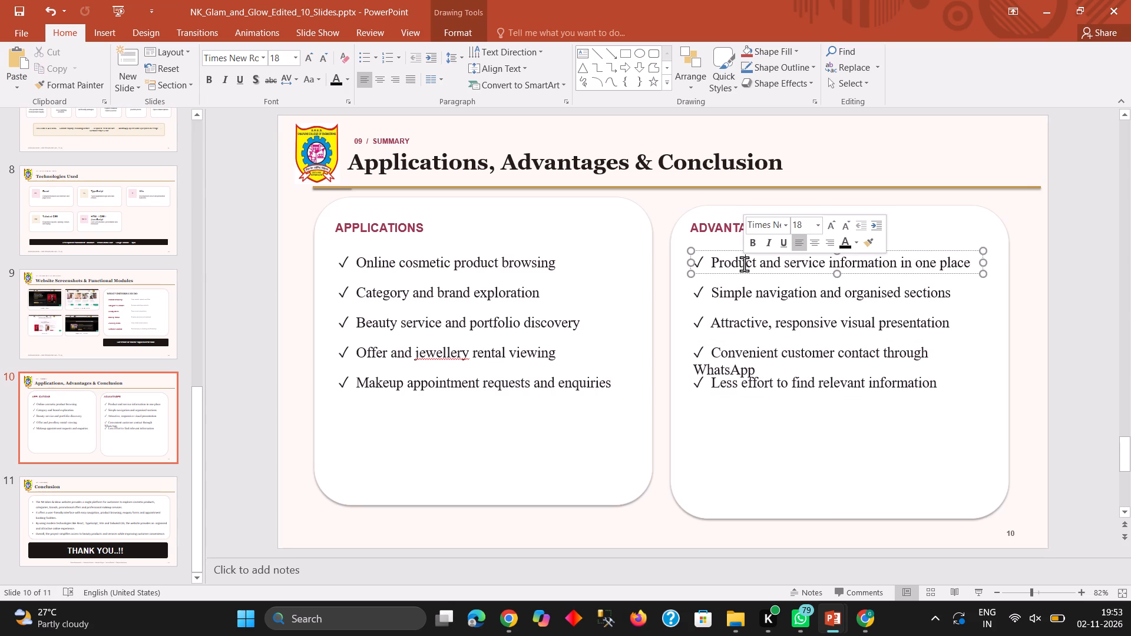
{"action": "left_click_drag", "start_coordinate": [684, 237], "coordinate": [692, 257]}
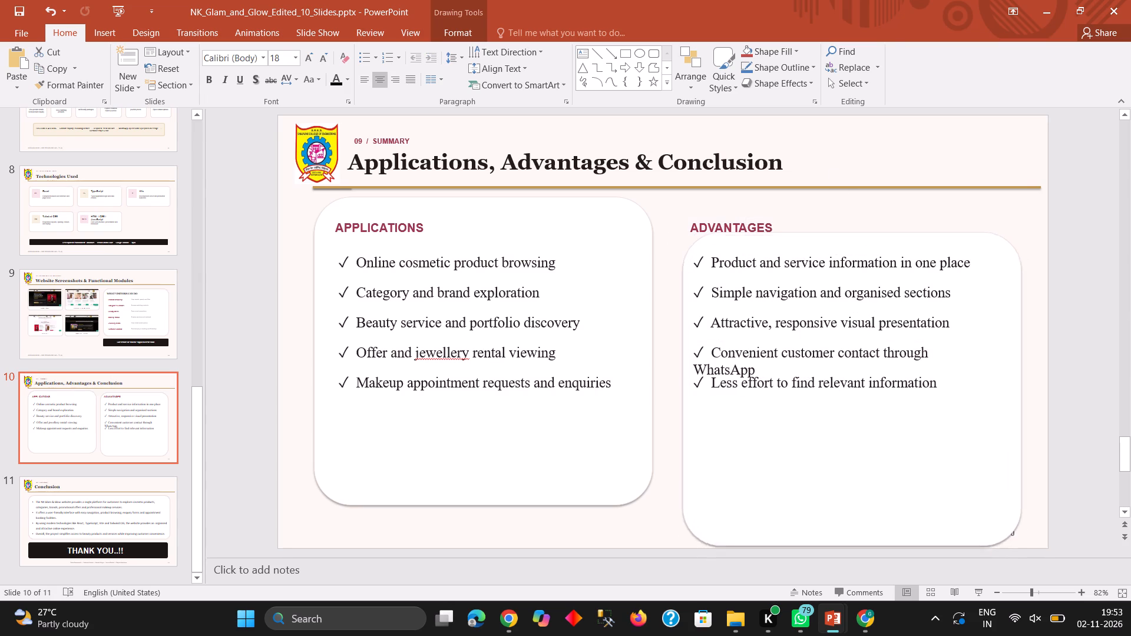
{"action": "left_click_drag", "start_coordinate": [692, 257], "coordinate": [679, 227]}
{"action": "left_click_drag", "start_coordinate": [971, 418], "coordinate": [922, 385]}
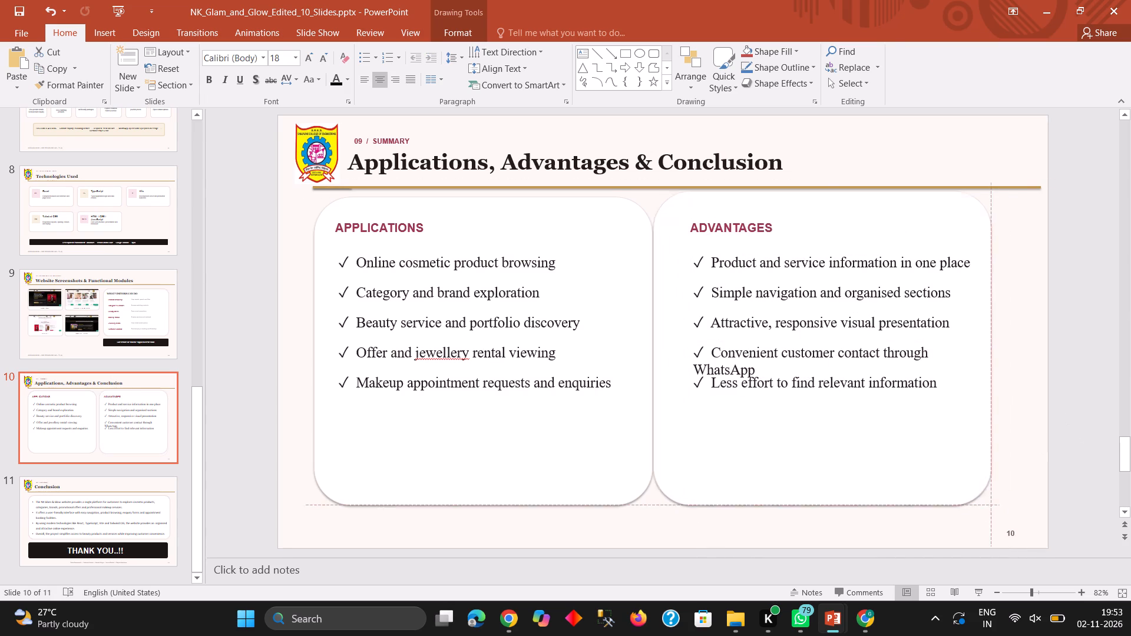
{"action": "left_click_drag", "start_coordinate": [922, 385], "coordinate": [596, 448]}
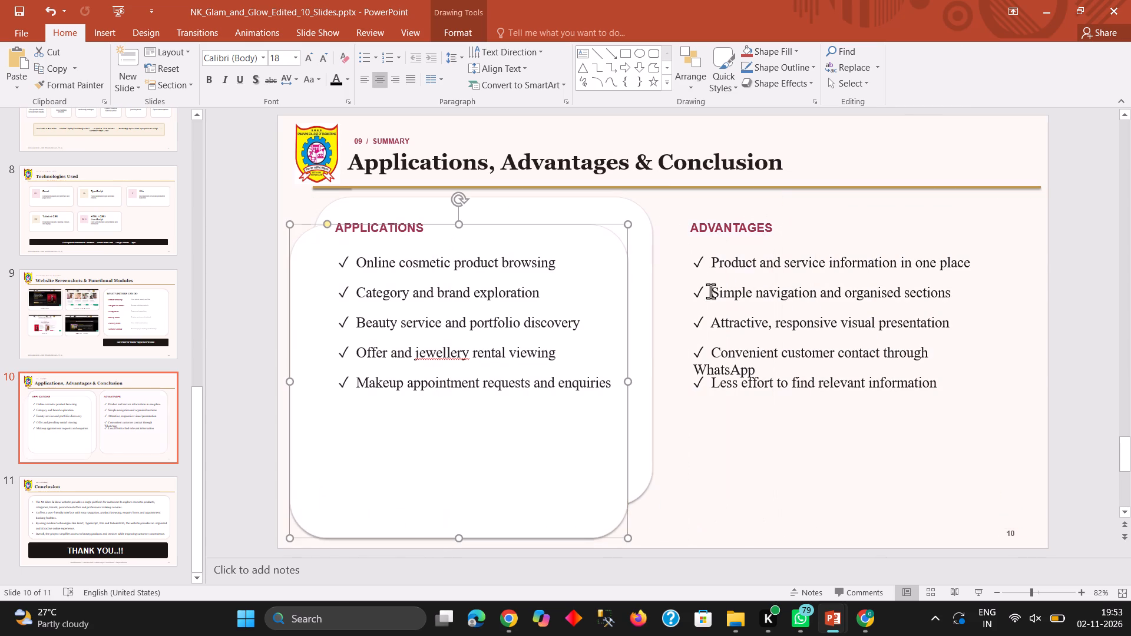
Move the ADVANTAGES heading slightly down, closer to its first checklist item.
{"action": "left_click_drag", "start_coordinate": [683, 217], "coordinate": [682, 231]}
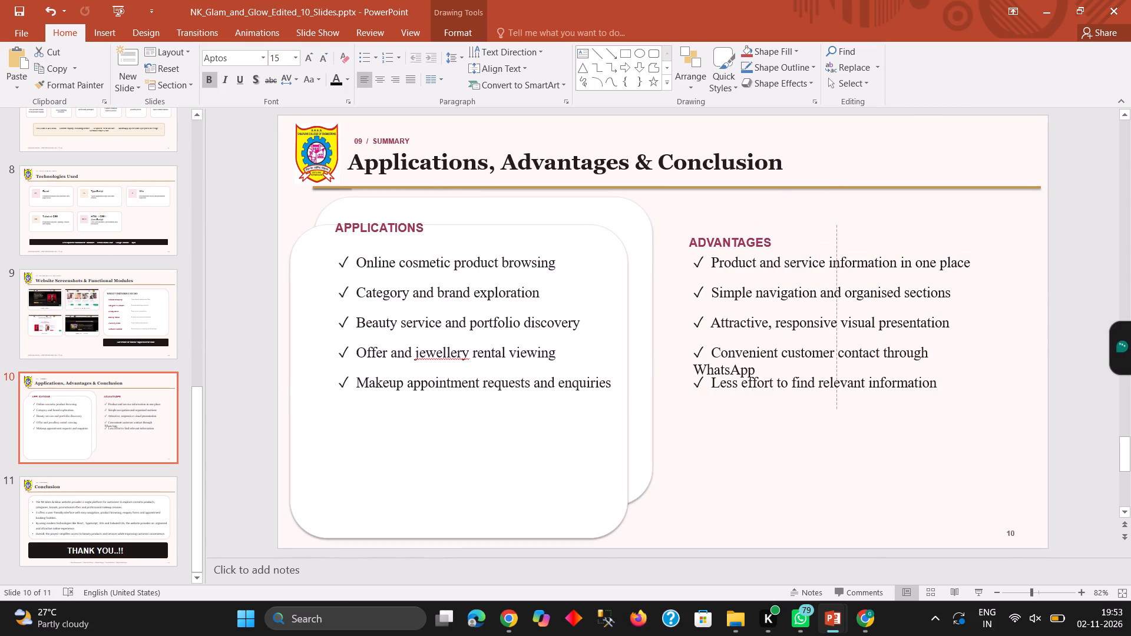
{"action": "left_click_drag", "start_coordinate": [682, 231], "coordinate": [686, 227]}
Set the line spacing of the ADVANTAGES heading and all five of its checklist items to 1.5.
{"action": "left_click_drag", "start_coordinate": [703, 457], "coordinate": [682, 413]}
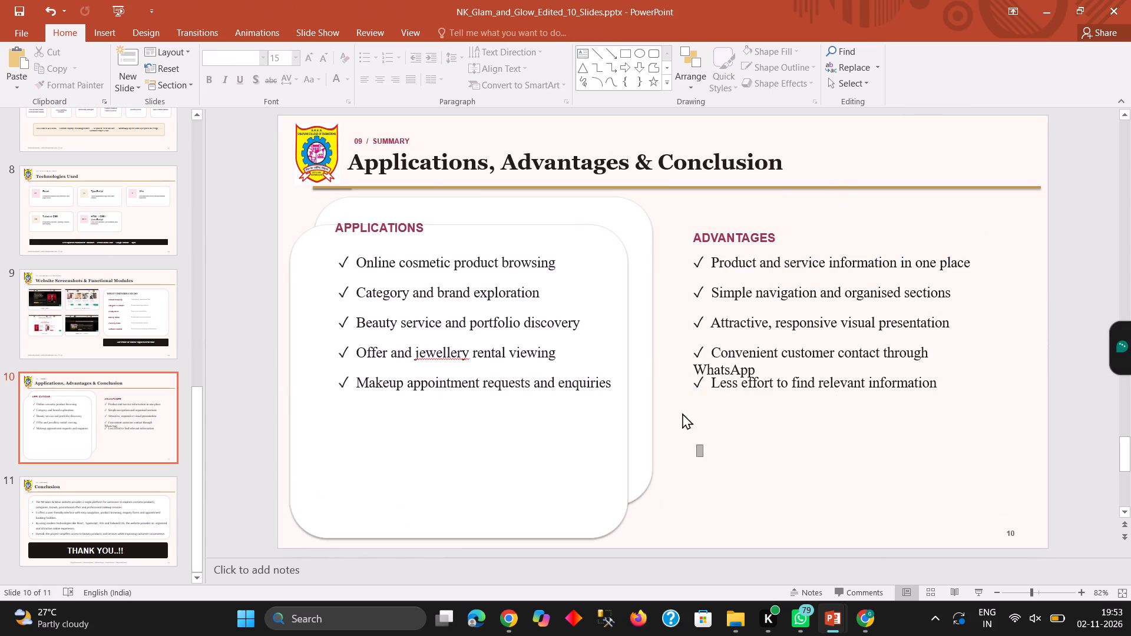
{"action": "left_click_drag", "start_coordinate": [682, 413], "coordinate": [973, 204]}
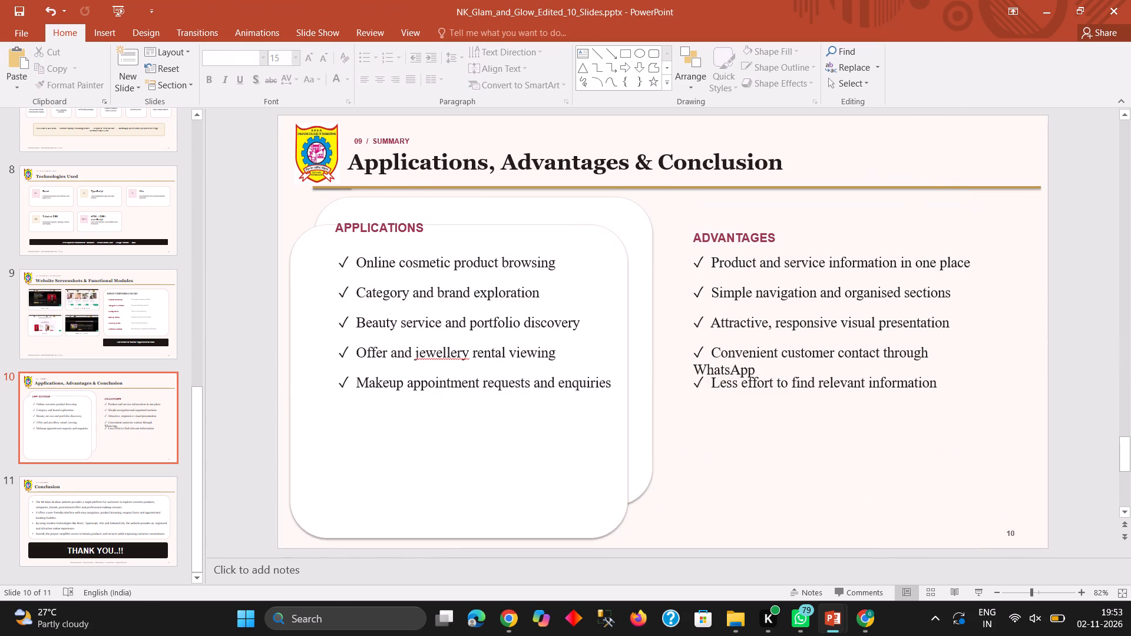
{"action": "left_click_drag", "start_coordinate": [654, 198], "coordinate": [1036, 479]}
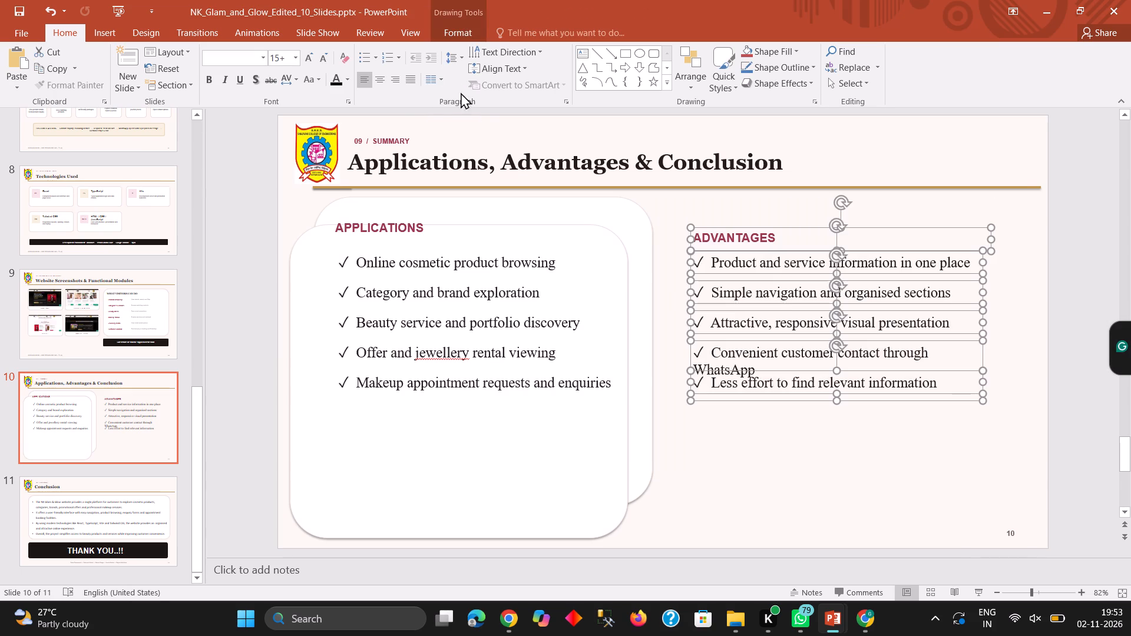
{"action": "left_click", "coordinate": [461, 64]}
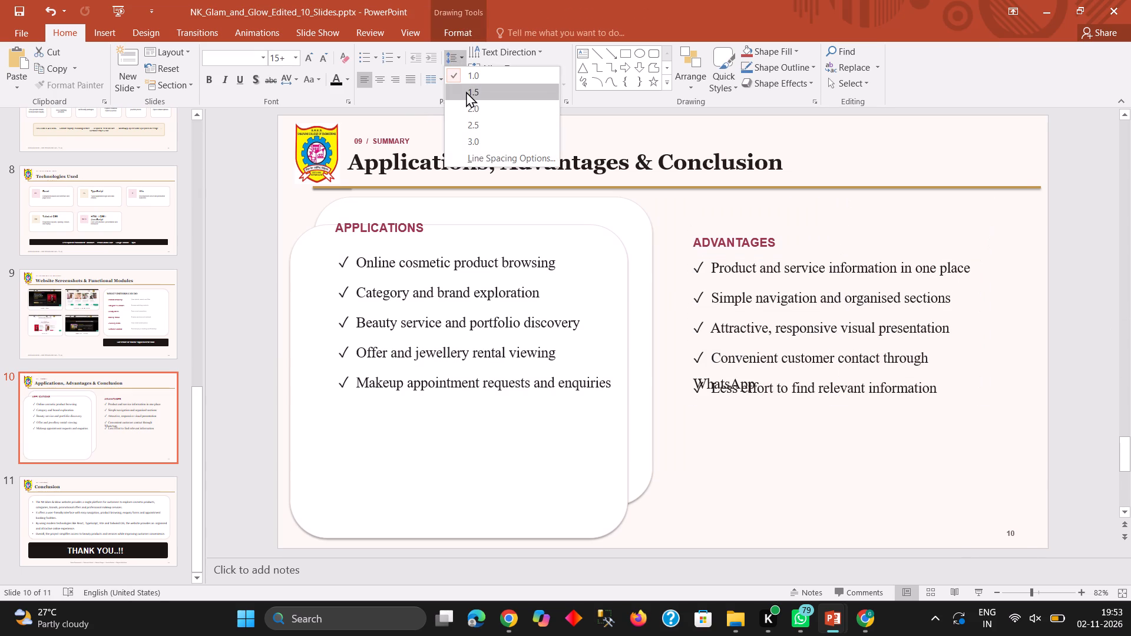
{"action": "left_click", "coordinate": [467, 96]}
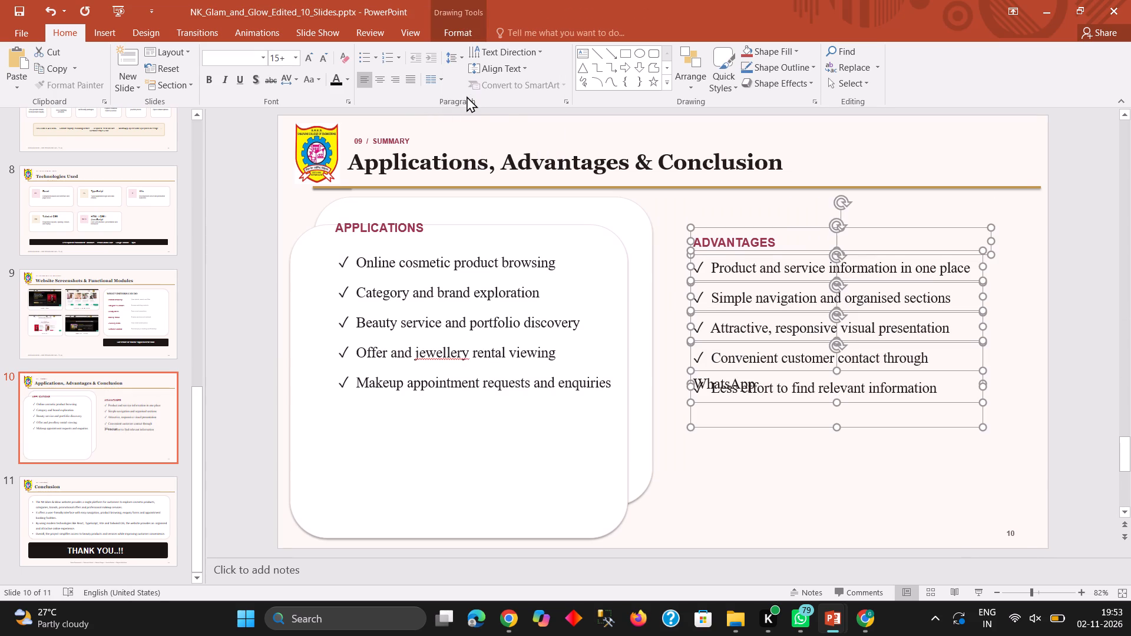
{"action": "left_click", "coordinate": [896, 463]}
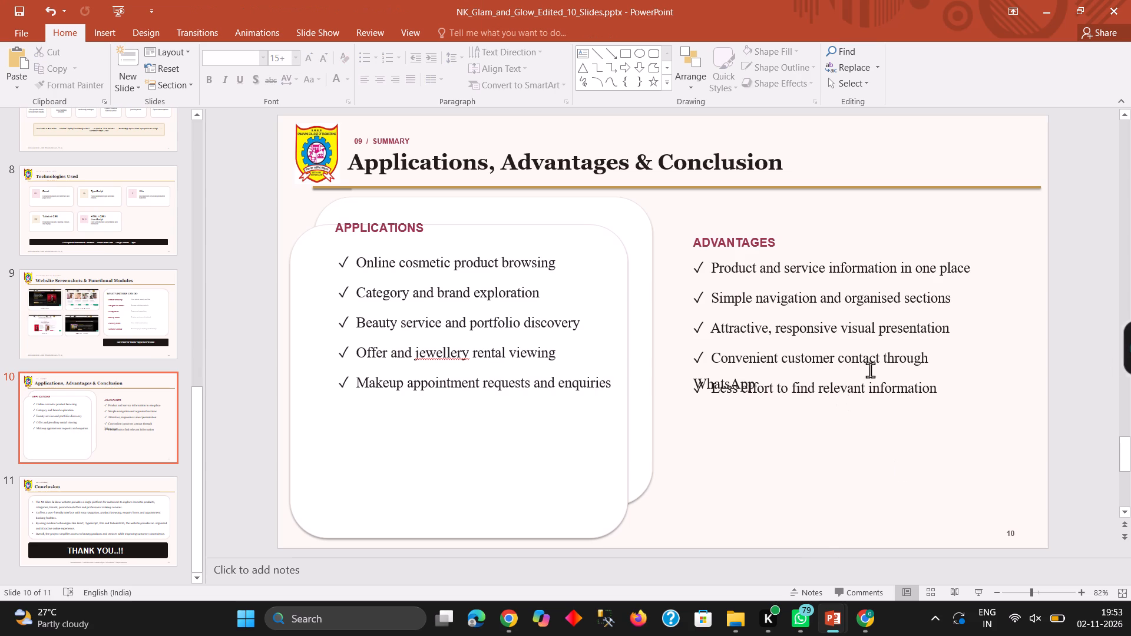
Place the item "Less effort to find relevant information" on its own line beneath the WhatsApp line in Advantages.
{"action": "left_click", "coordinate": [874, 368]}
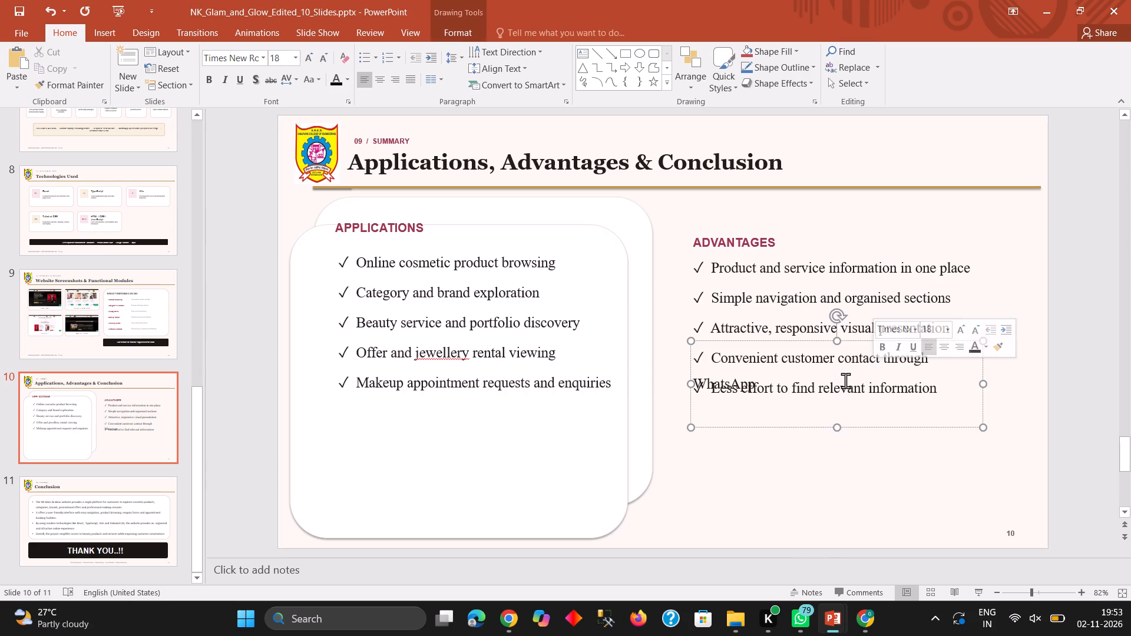
{"action": "left_click", "coordinate": [693, 383]}
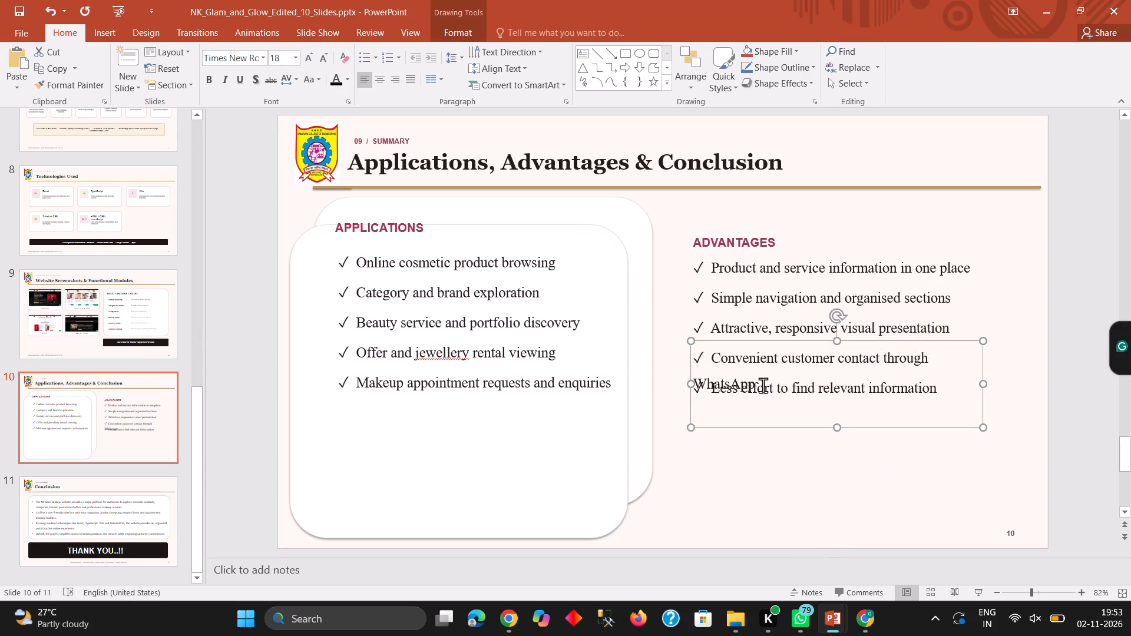
Push the checkmarked Advantages item "Less effort to find relevant information" down one line, clear of "WhatsApp", keeping it on a single line.
{"action": "left_click", "coordinate": [760, 383]}
{"action": "key", "text": "Return"}
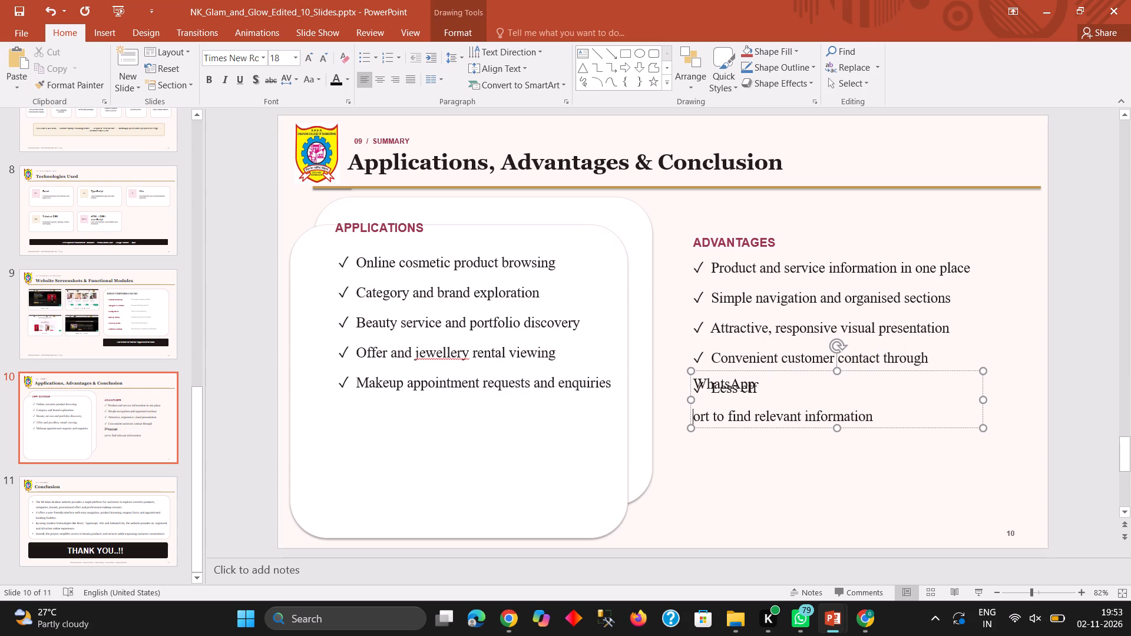
{"action": "left_click", "coordinate": [702, 385]}
{"action": "key", "text": "Return"}
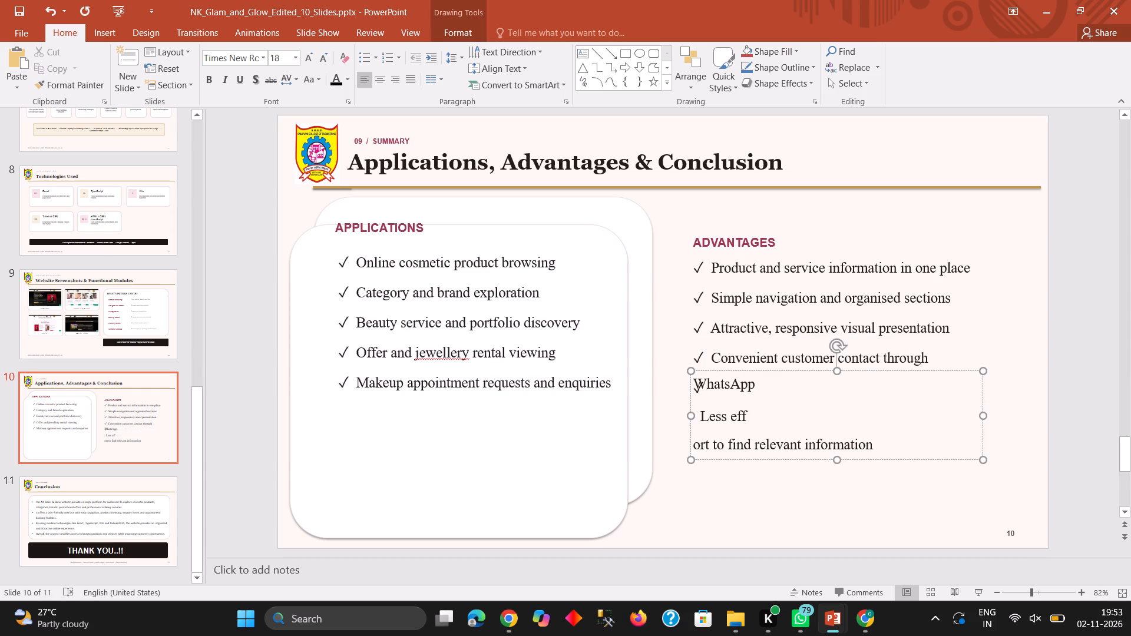
{"action": "left_click", "coordinate": [698, 385]}
{"action": "key", "text": "Return"}
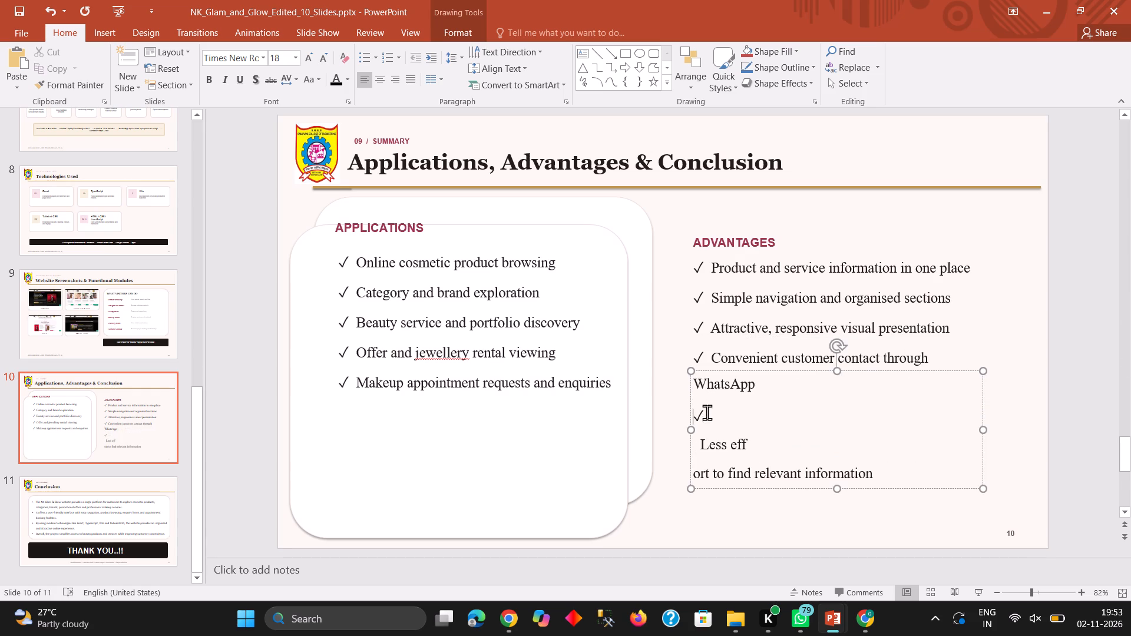
{"action": "left_click", "coordinate": [697, 443]}
{"action": "key", "text": "BackSpace"}
{"action": "key", "text": "BackSpace"}
{"action": "key", "text": "Down"}
{"action": "key", "text": "Left"}
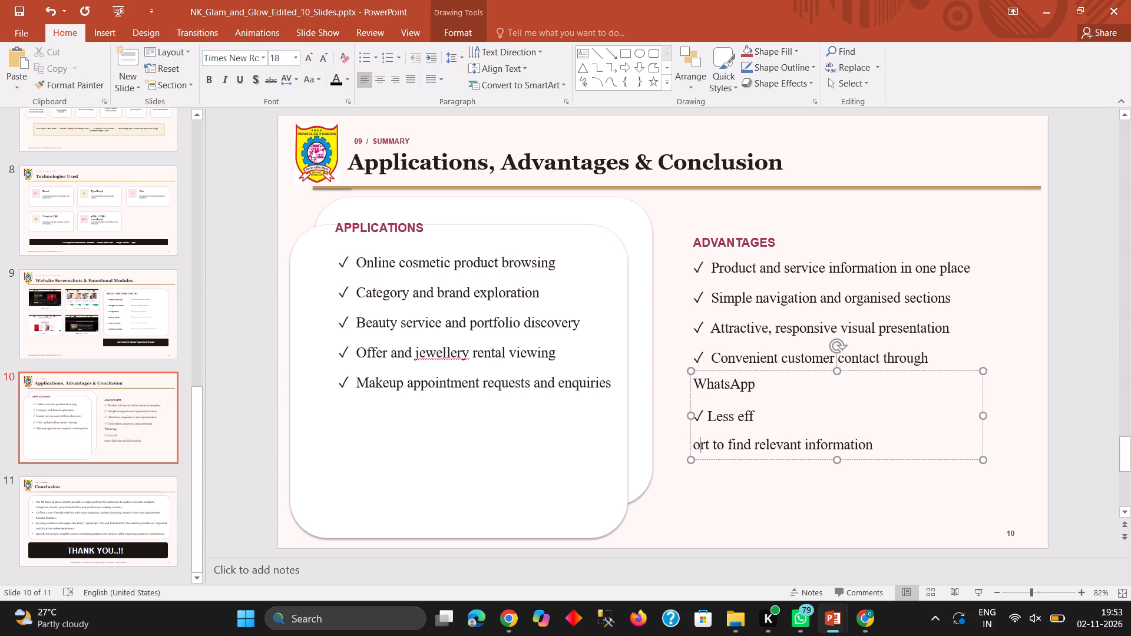
{"action": "key", "text": "Left"}
{"action": "key", "text": "BackSpace"}
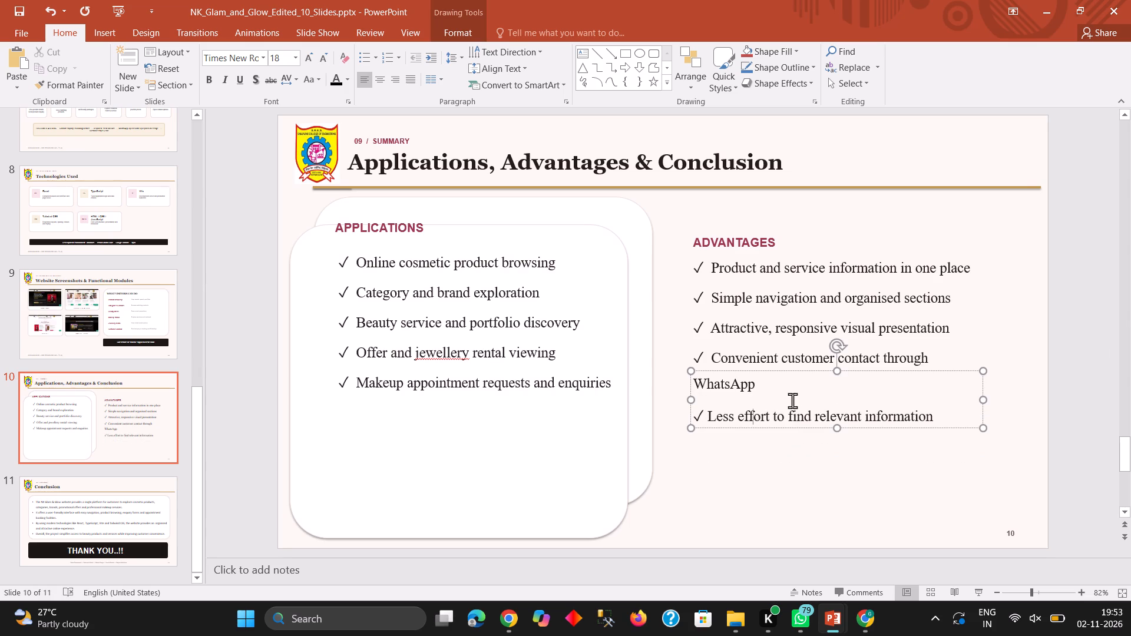
{"action": "left_click", "coordinate": [801, 495]}
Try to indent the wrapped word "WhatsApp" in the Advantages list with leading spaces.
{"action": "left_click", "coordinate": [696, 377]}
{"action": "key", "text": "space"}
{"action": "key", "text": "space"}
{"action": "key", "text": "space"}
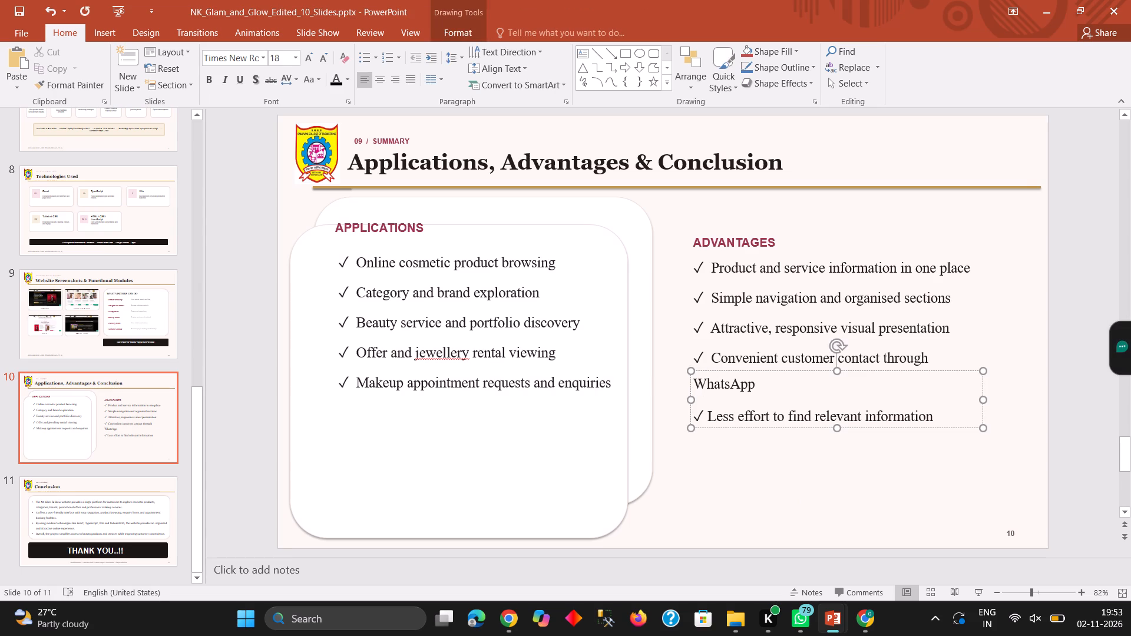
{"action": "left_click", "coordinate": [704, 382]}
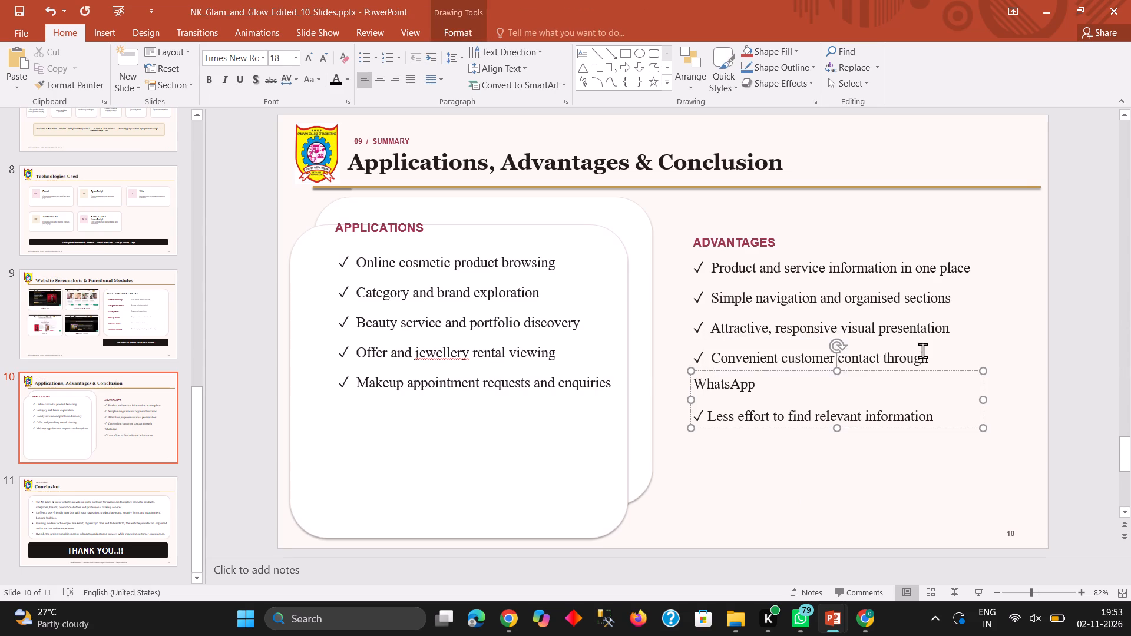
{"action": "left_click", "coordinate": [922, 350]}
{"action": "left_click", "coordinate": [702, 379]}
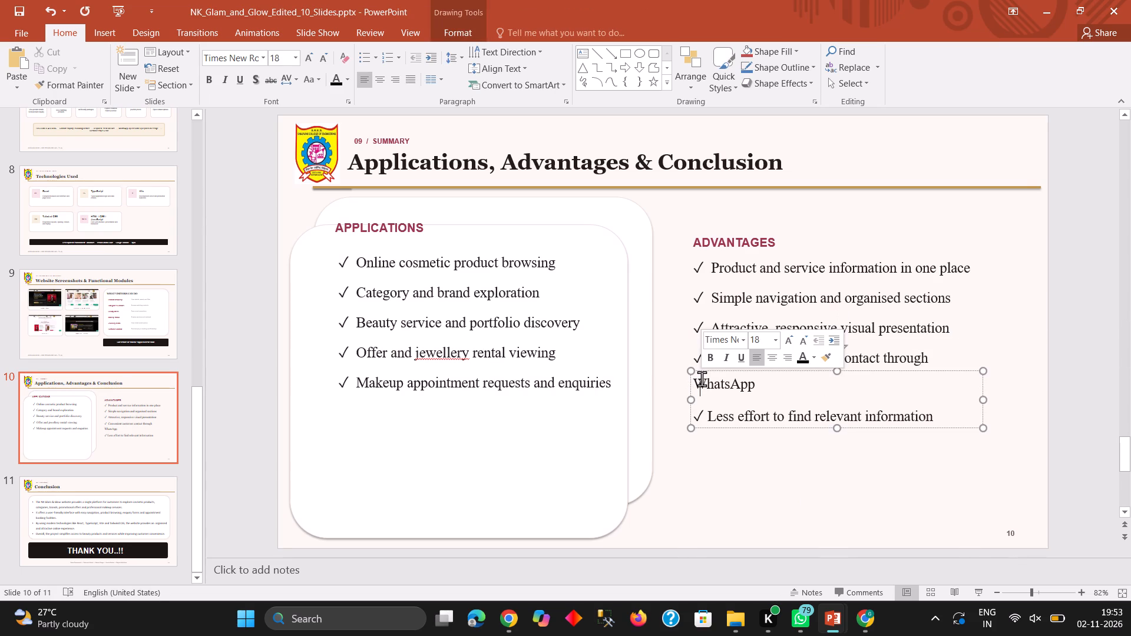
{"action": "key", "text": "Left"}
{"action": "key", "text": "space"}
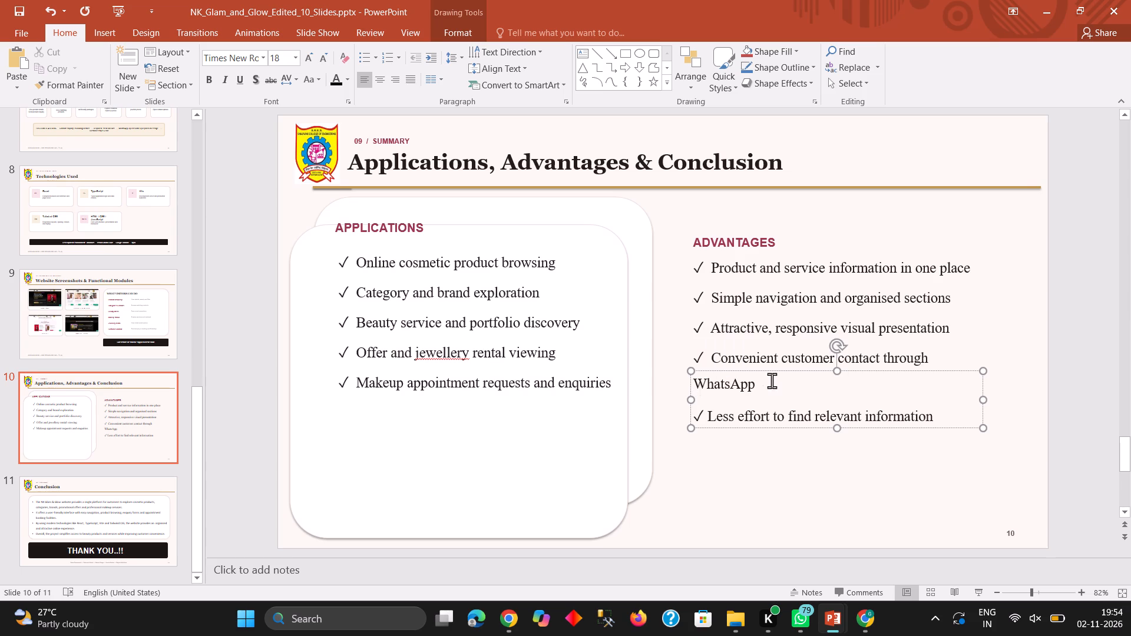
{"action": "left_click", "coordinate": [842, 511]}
Select the last Applications item, "Makeup appointment requests and enquiries", for editing.
{"action": "left_click", "coordinate": [478, 377]}
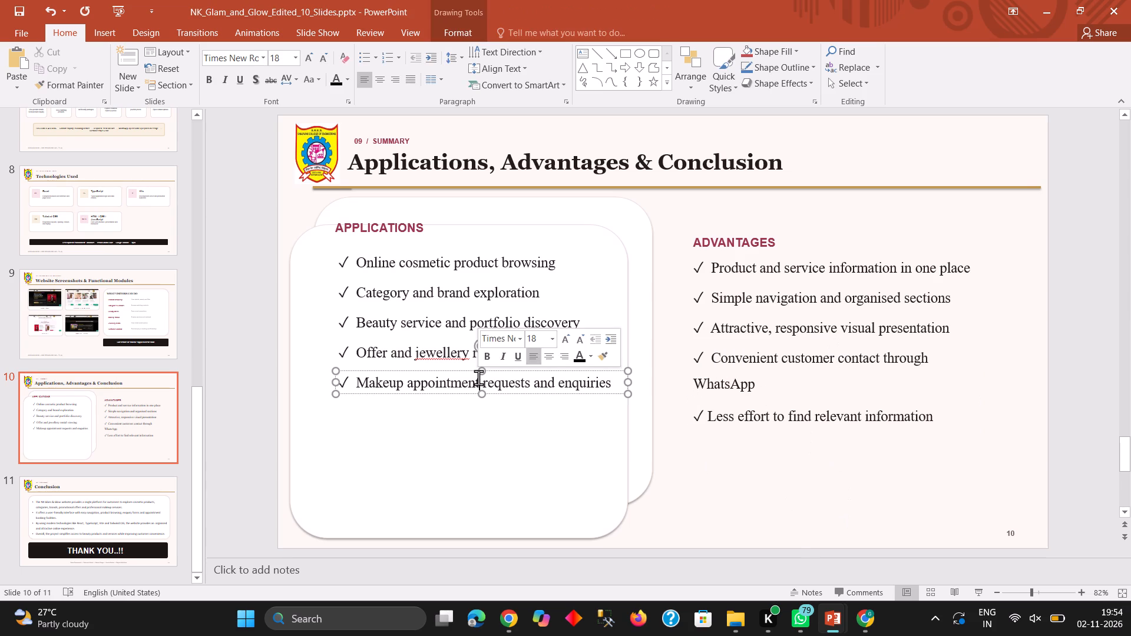
Move the displaced white card back behind the Advantages text, aligning its upper and lower edges with the Applications card.
{"action": "left_click_drag", "start_coordinate": [510, 455], "coordinate": [905, 430]}
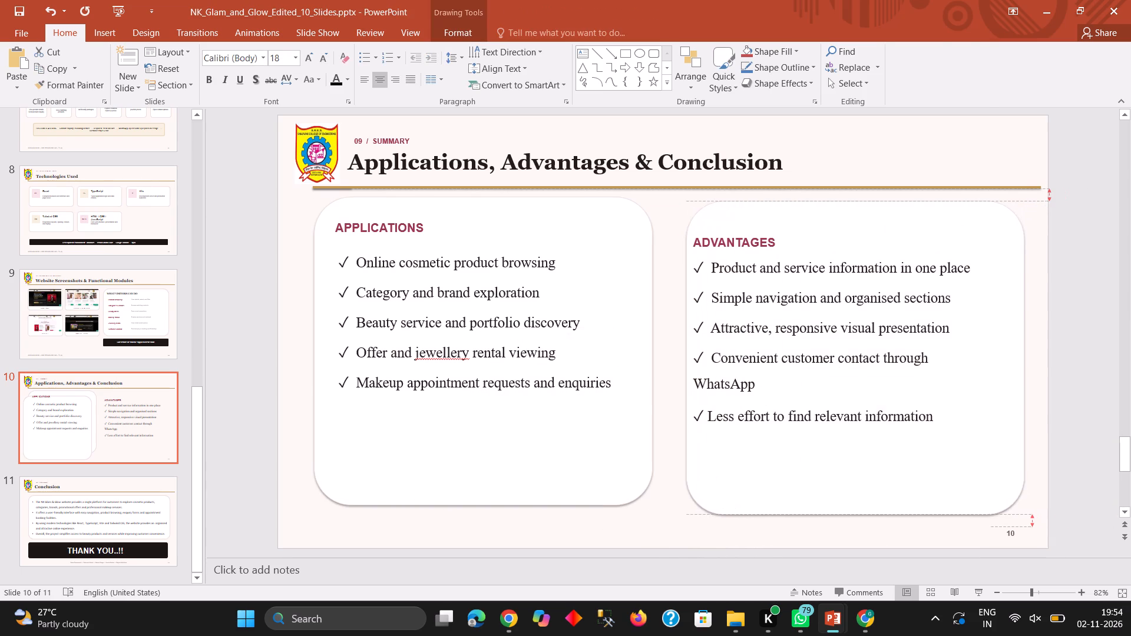
{"action": "left_click_drag", "start_coordinate": [905, 430], "coordinate": [894, 428]}
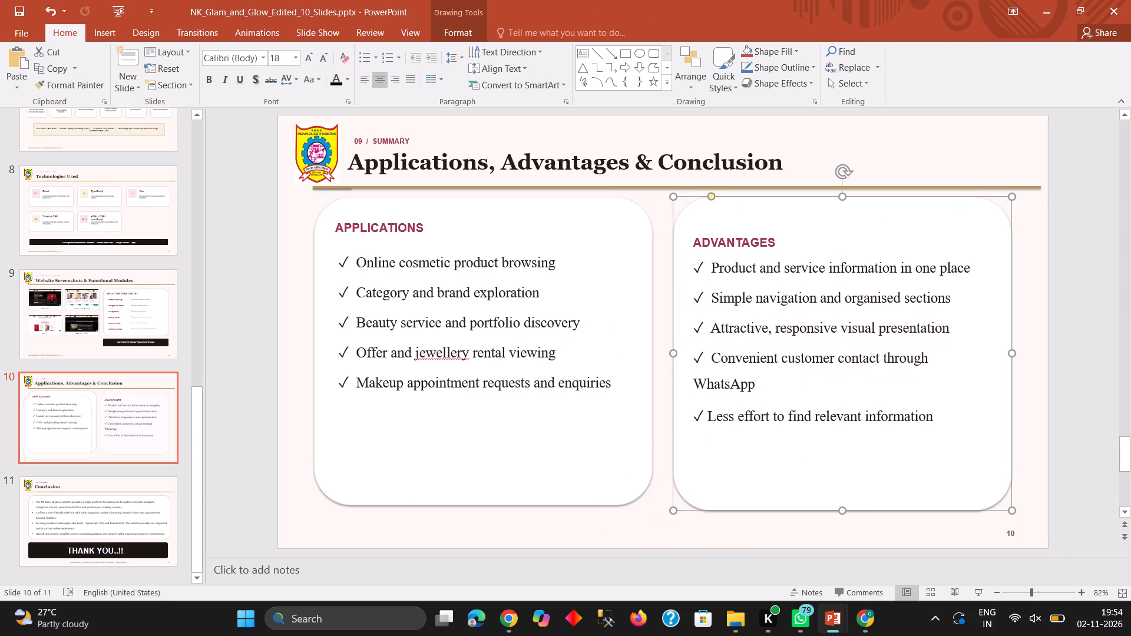
{"action": "left_click", "coordinate": [647, 528]}
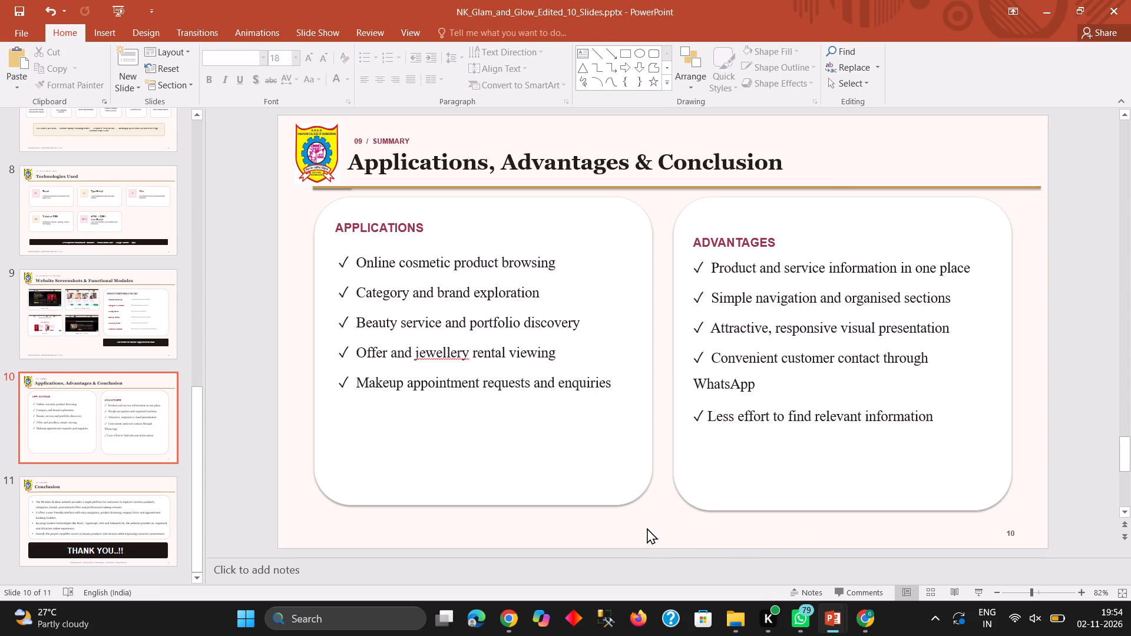
{"action": "left_click", "coordinate": [863, 502]}
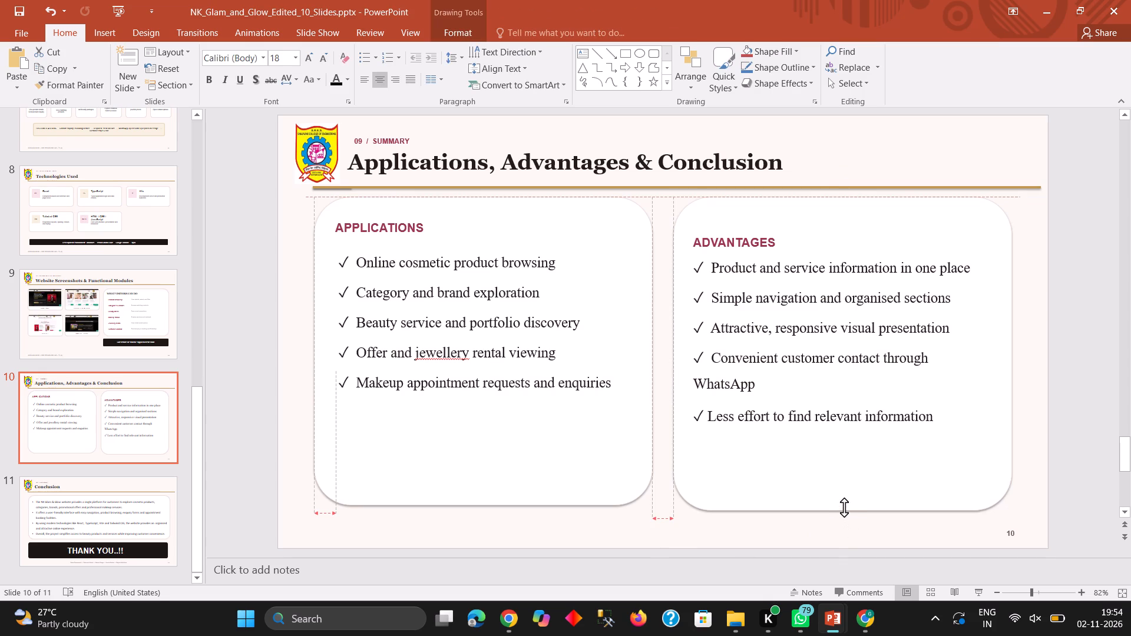
{"action": "left_click_drag", "start_coordinate": [844, 506], "coordinate": [845, 501]}
{"action": "left_click", "coordinate": [778, 549]}
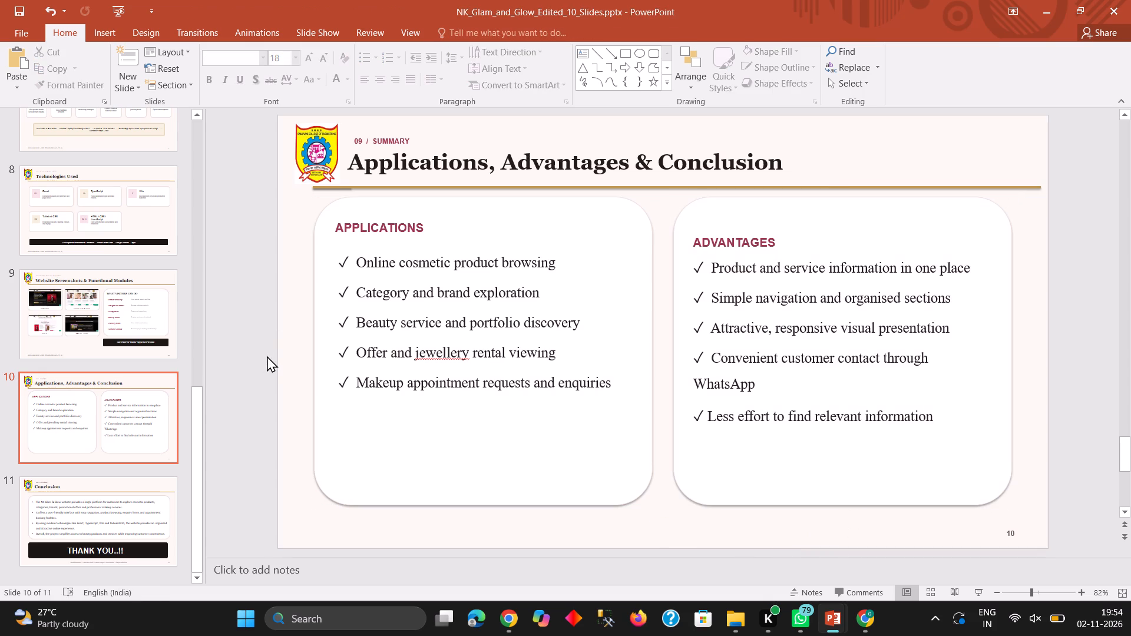
On slide 11, set the font of the four Conclusion bullet points to Times New Roman.
{"action": "left_click", "coordinate": [90, 521]}
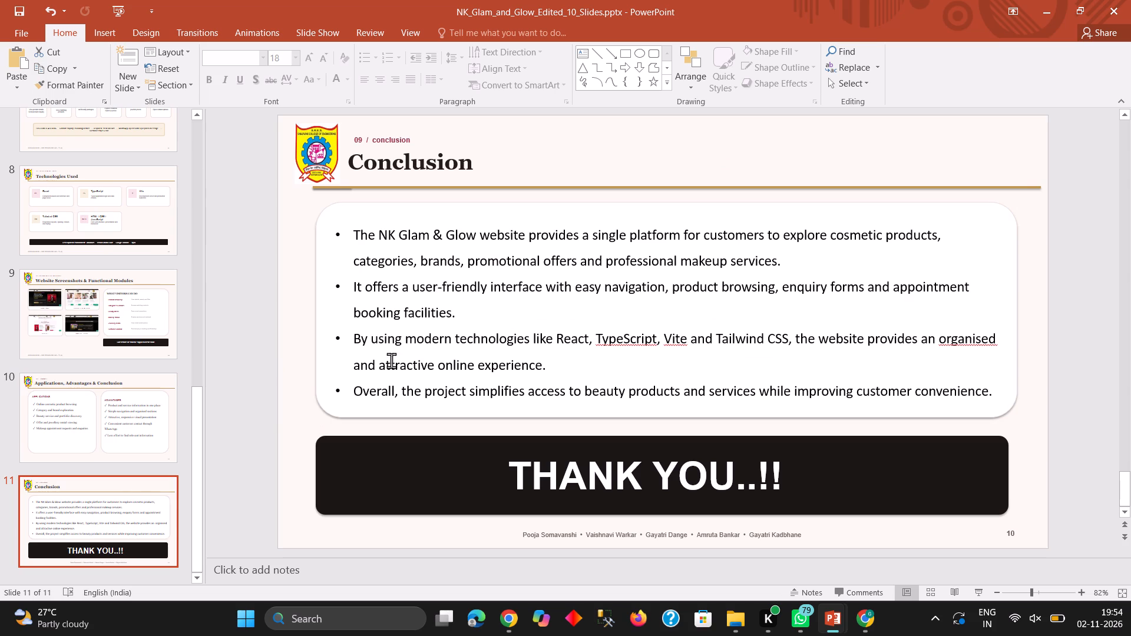
{"action": "left_click", "coordinate": [360, 242]}
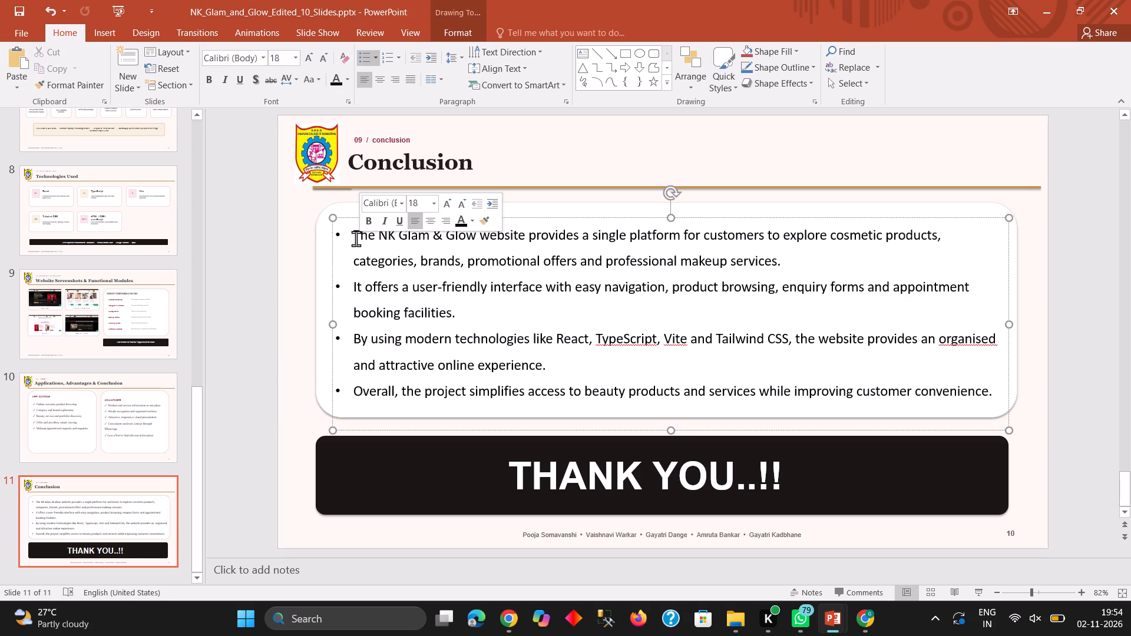
{"action": "left_click_drag", "start_coordinate": [354, 236], "coordinate": [957, 436]}
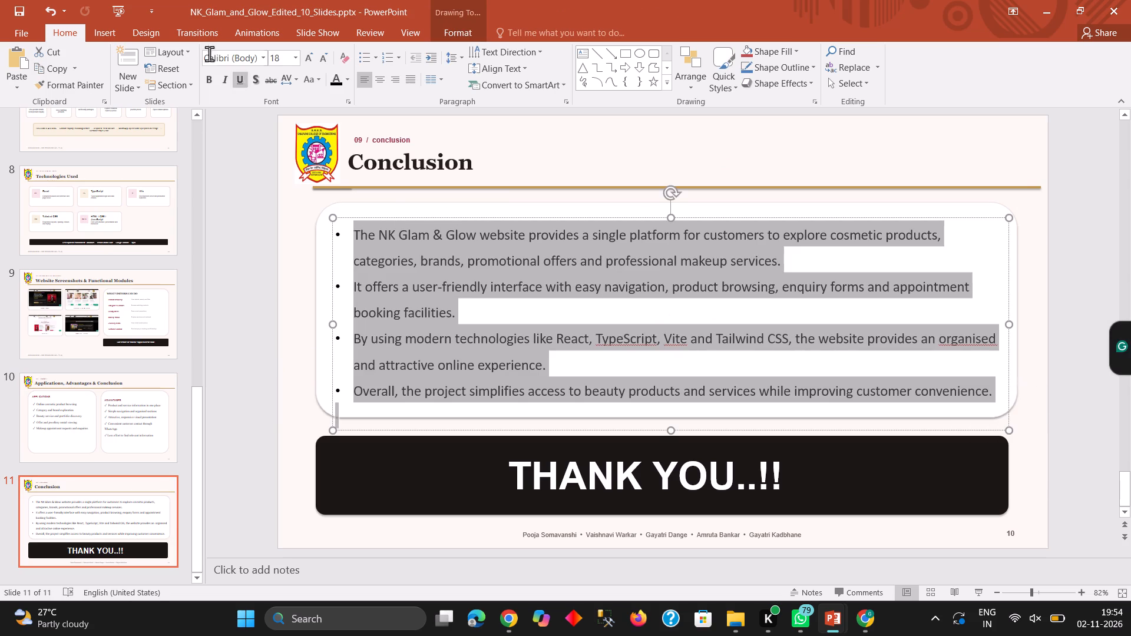
{"action": "left_click", "coordinate": [224, 61]}
{"action": "type", "text": "time"}
{"action": "key", "text": "Return"}
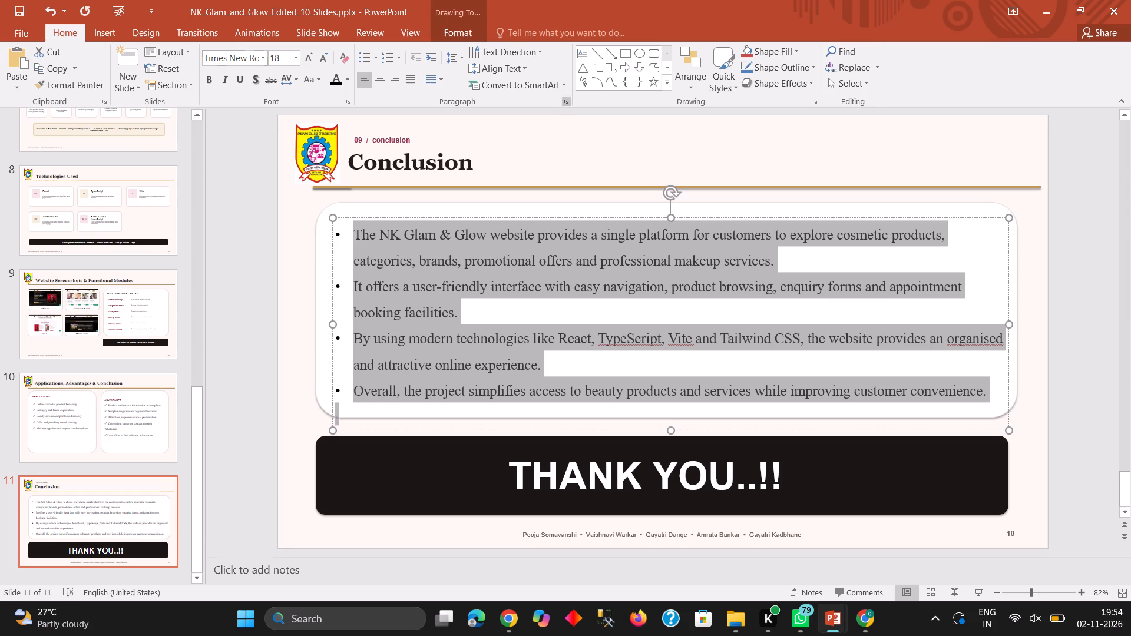
{"action": "left_click", "coordinate": [1054, 426]}
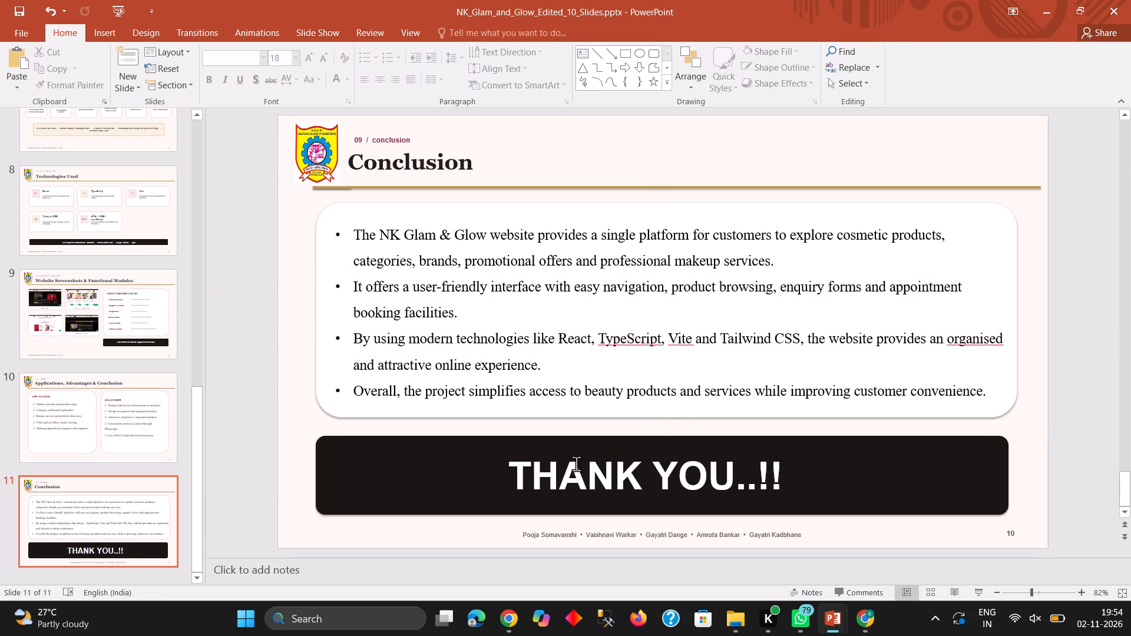
On slide 9, set the text of the What Visitors Can Do card and the black caption bar to Times New Roman.
{"action": "left_click", "coordinate": [90, 422]}
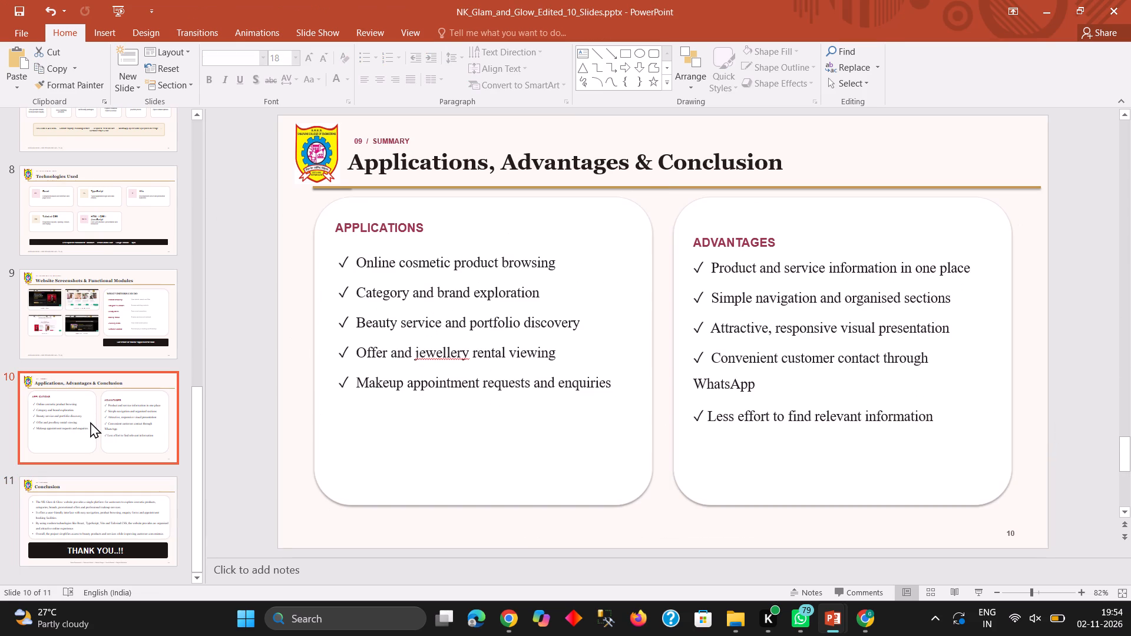
{"action": "left_click", "coordinate": [131, 348]}
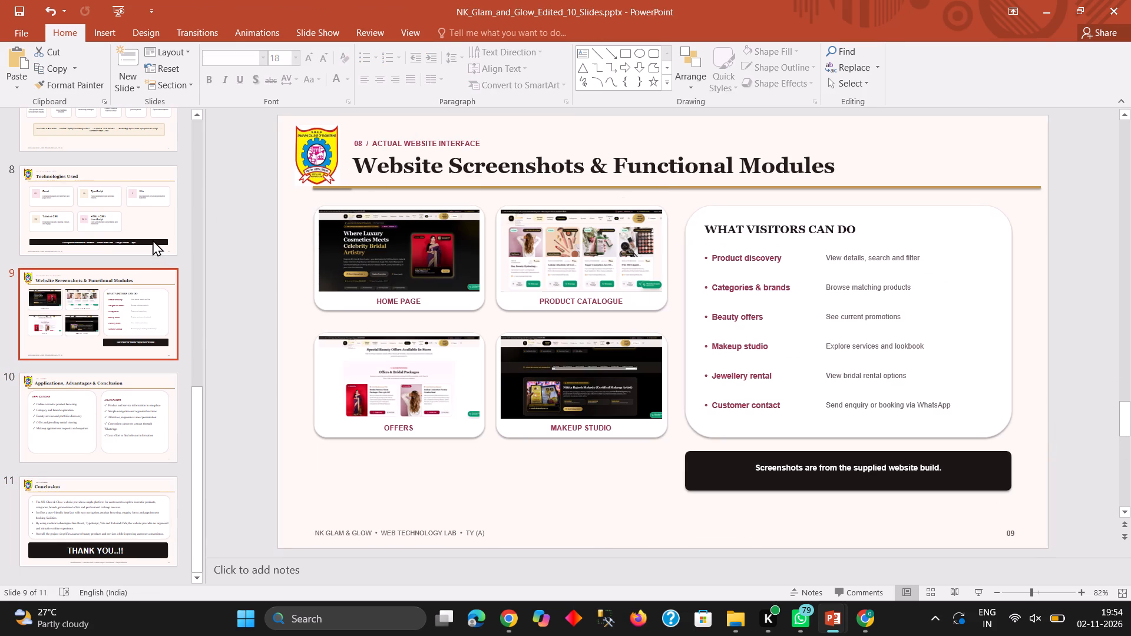
{"action": "left_click", "coordinate": [913, 341]}
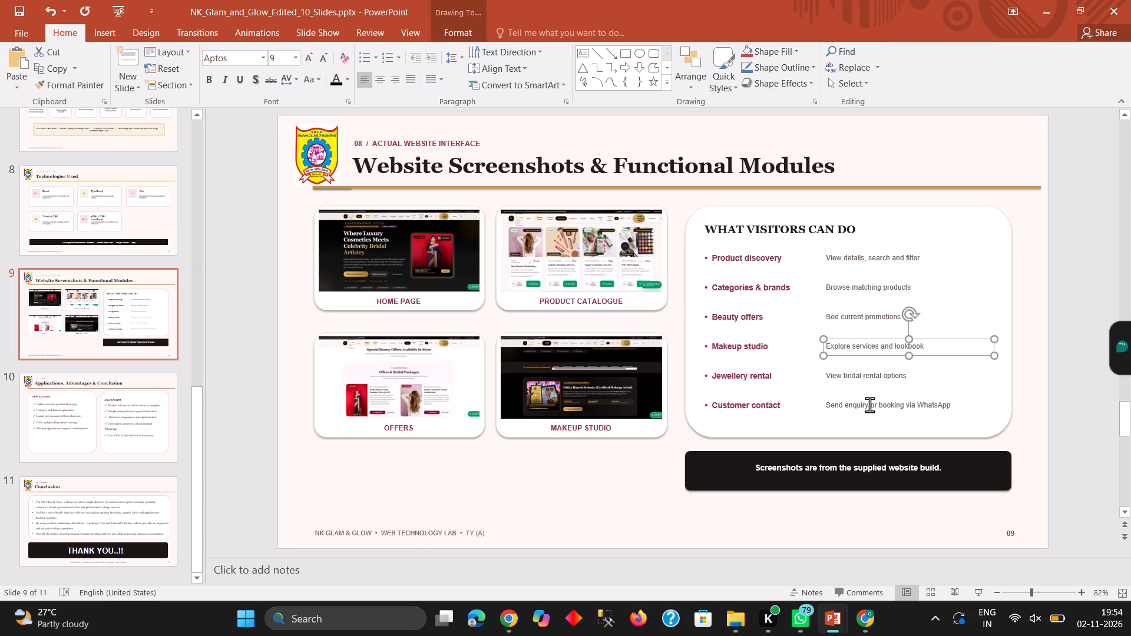
{"action": "left_click_drag", "start_coordinate": [679, 197], "coordinate": [981, 487]}
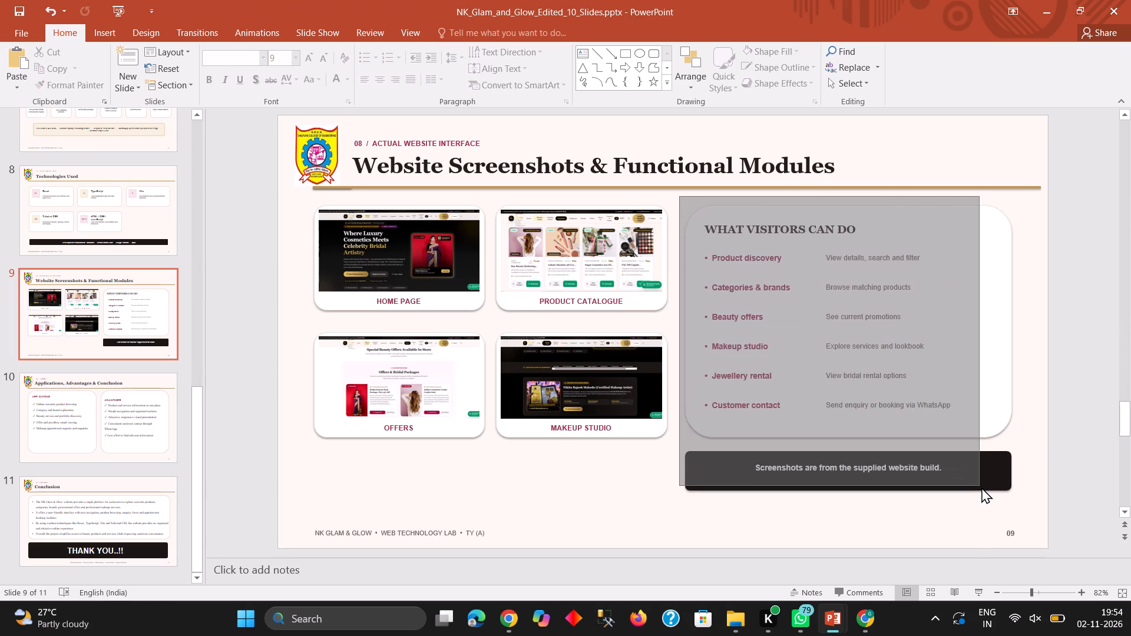
{"action": "left_click_drag", "start_coordinate": [981, 487], "coordinate": [1047, 507]}
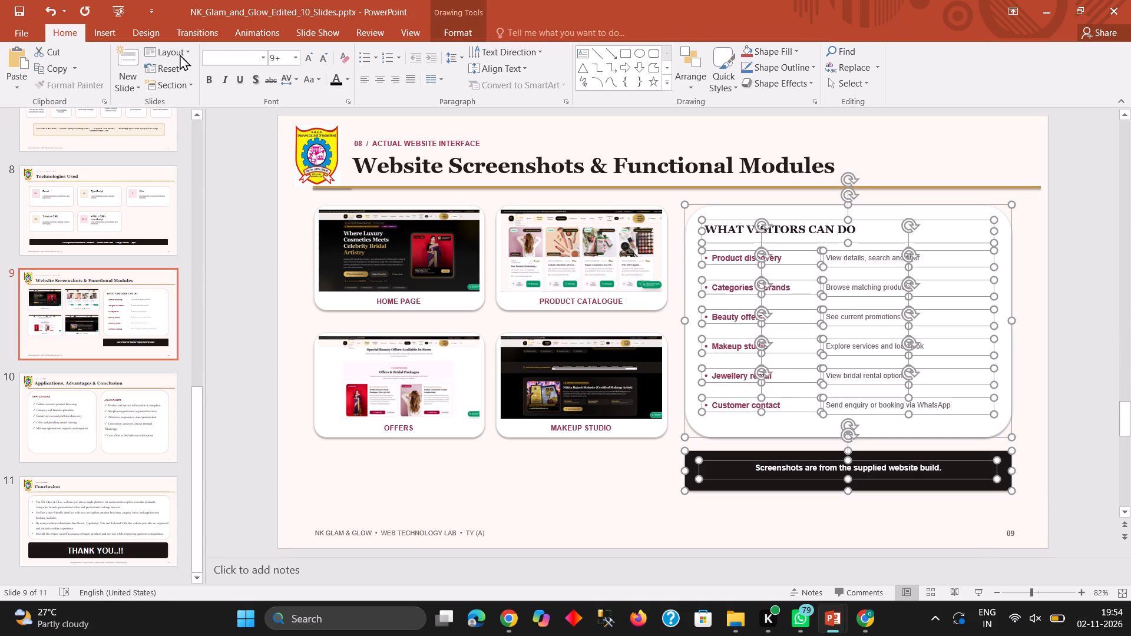
{"action": "left_click", "coordinate": [233, 60]}
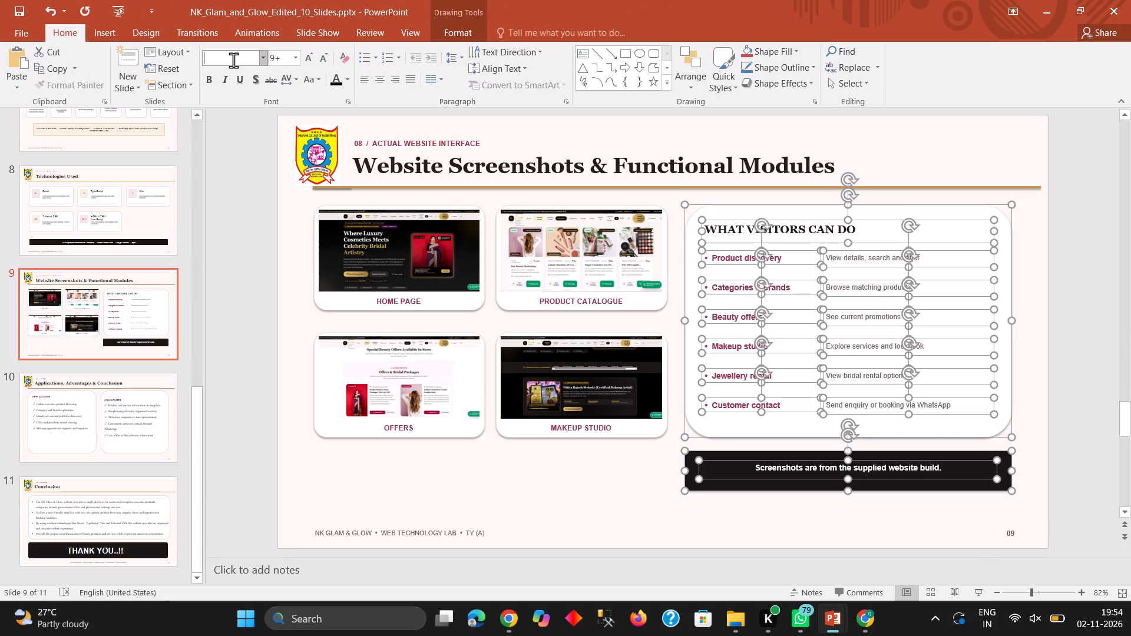
{"action": "type", "text": "ti"}
{"action": "key", "text": "Return"}
Enlarge all text in the What Visitors Can Do card and the black caption bar until its smallest size is 12 pt.
{"action": "left_click", "coordinate": [306, 56]}
{"action": "left_click", "coordinate": [306, 56]}
{"action": "left_click", "coordinate": [306, 56]}
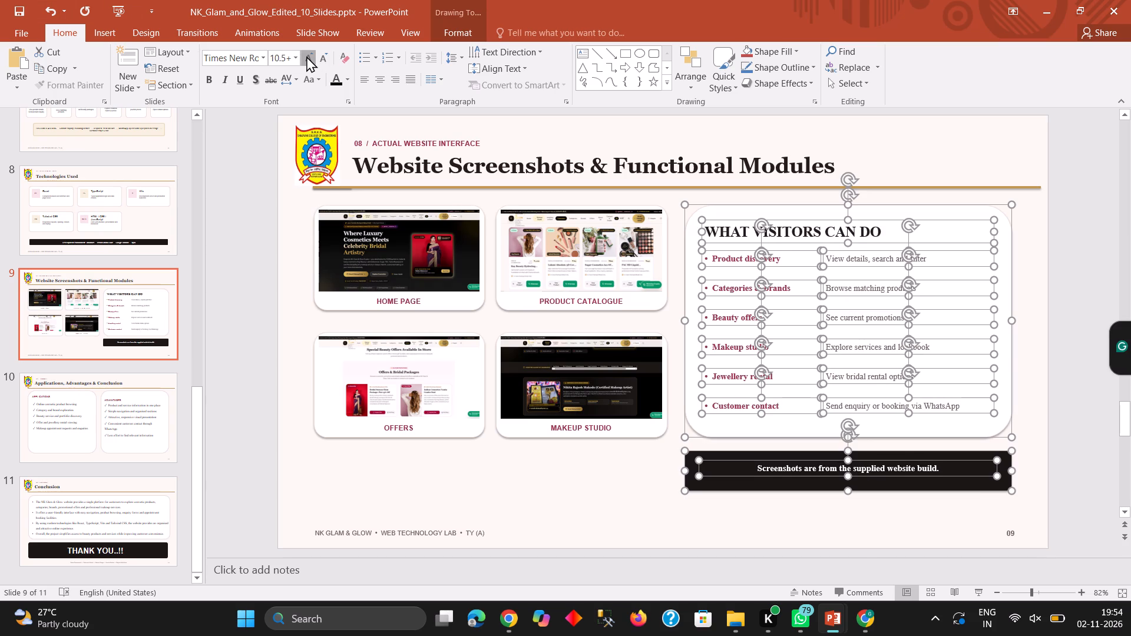
{"action": "left_click", "coordinate": [306, 56]}
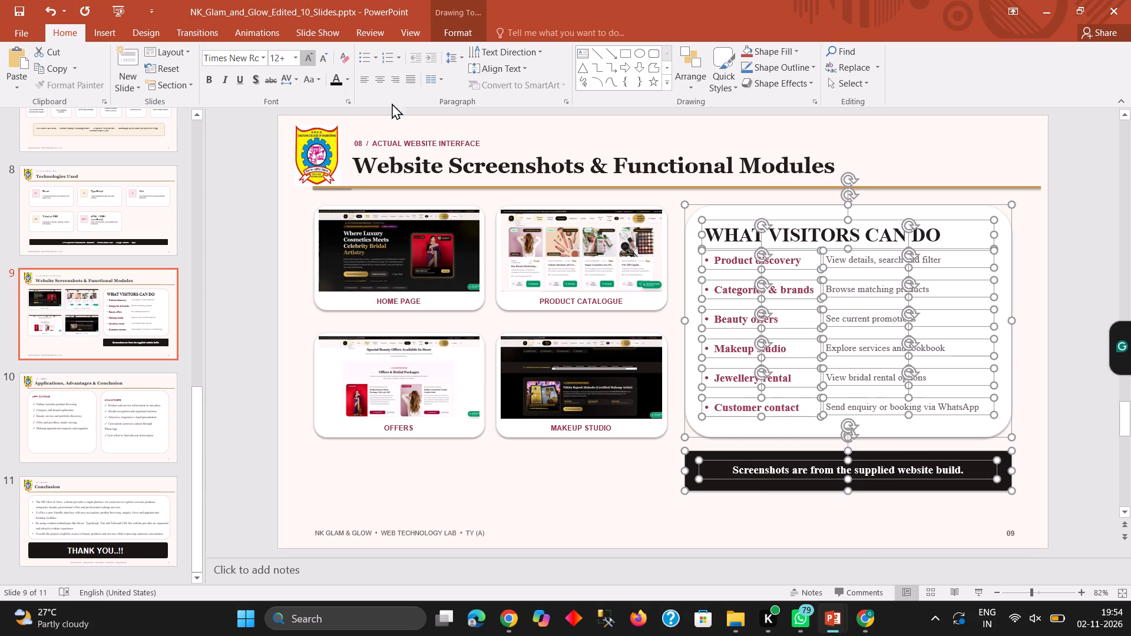
{"action": "left_click", "coordinate": [309, 63]}
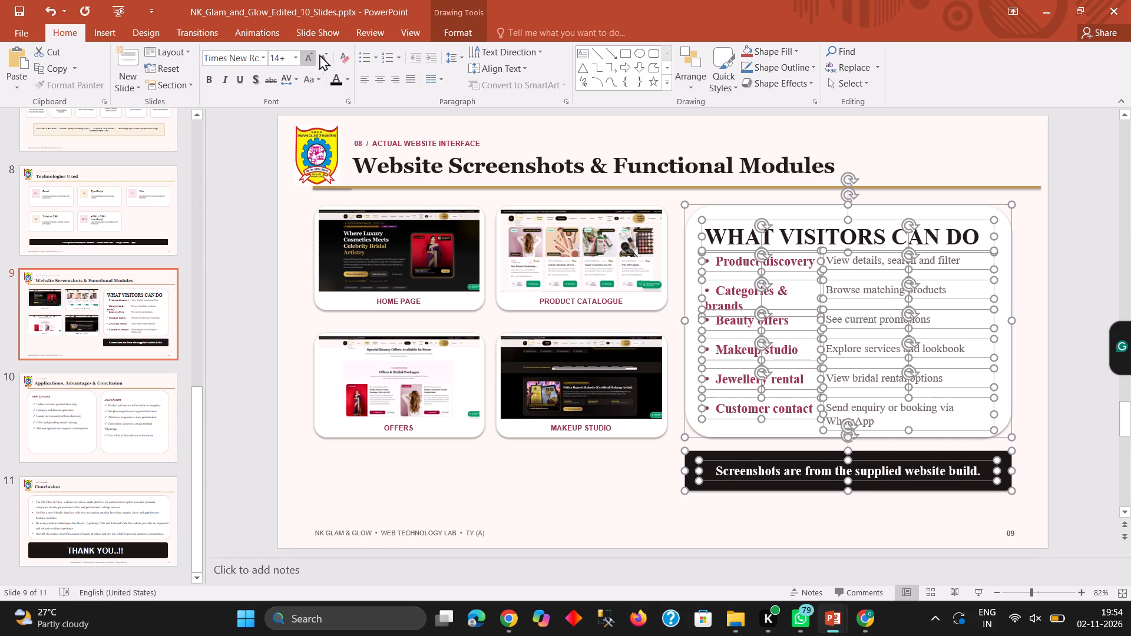
{"action": "left_click", "coordinate": [329, 58]}
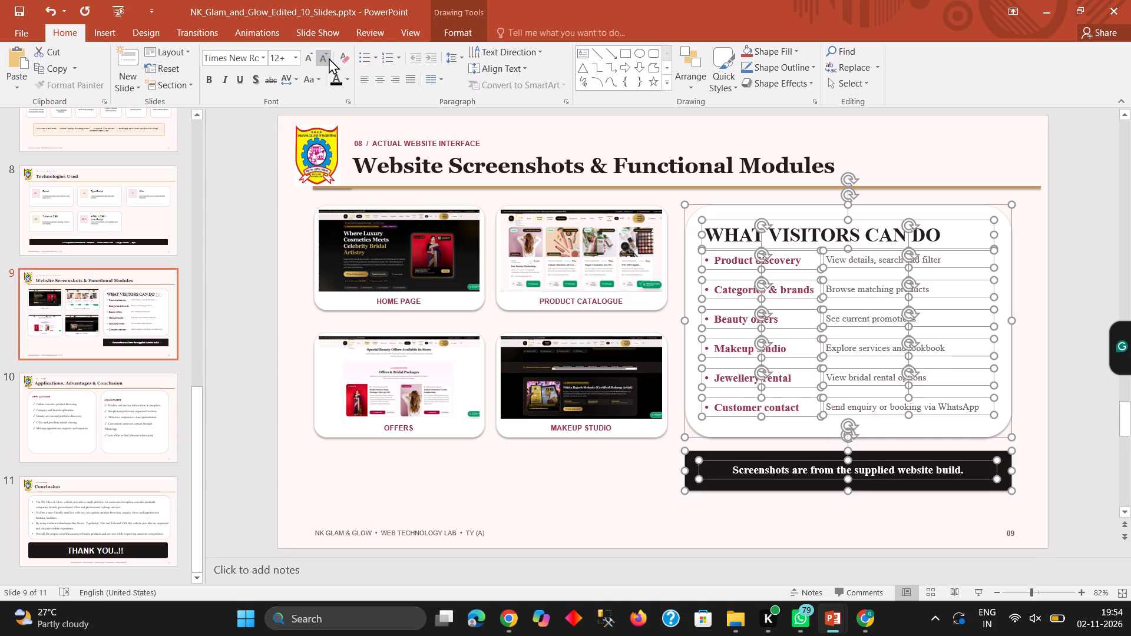
{"action": "left_click", "coordinate": [655, 538]}
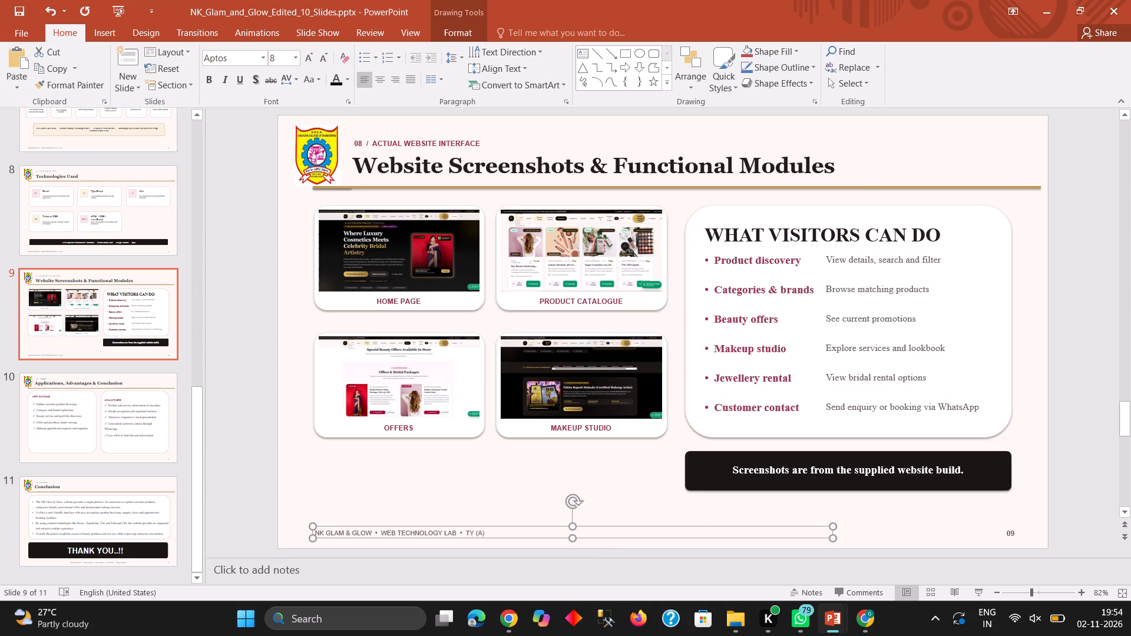
Set the six description lines in the What Visitors Can Do card to black and 14 pt.
{"action": "left_click", "coordinate": [867, 266]}
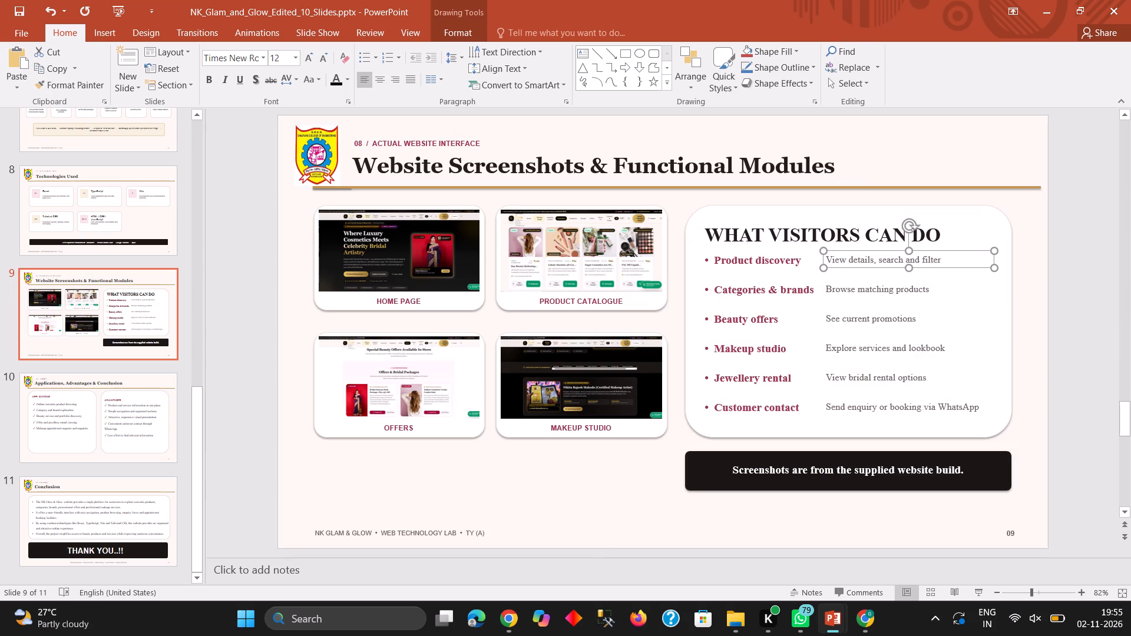
{"action": "left_click", "coordinate": [887, 298], "text": "shift"}
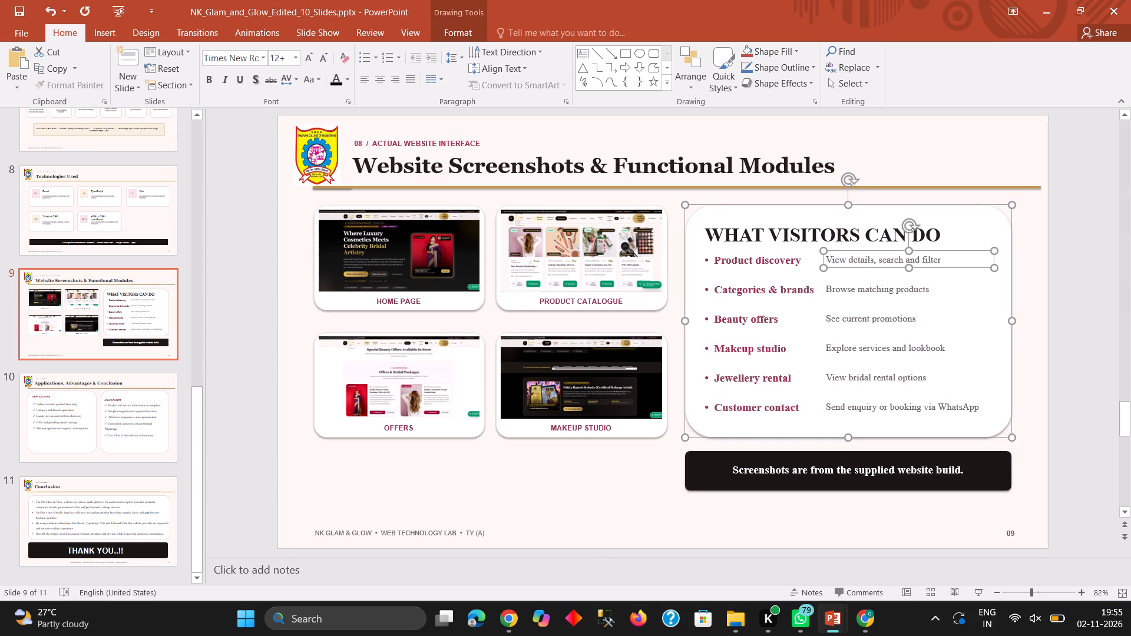
{"action": "left_click", "coordinate": [888, 289]}
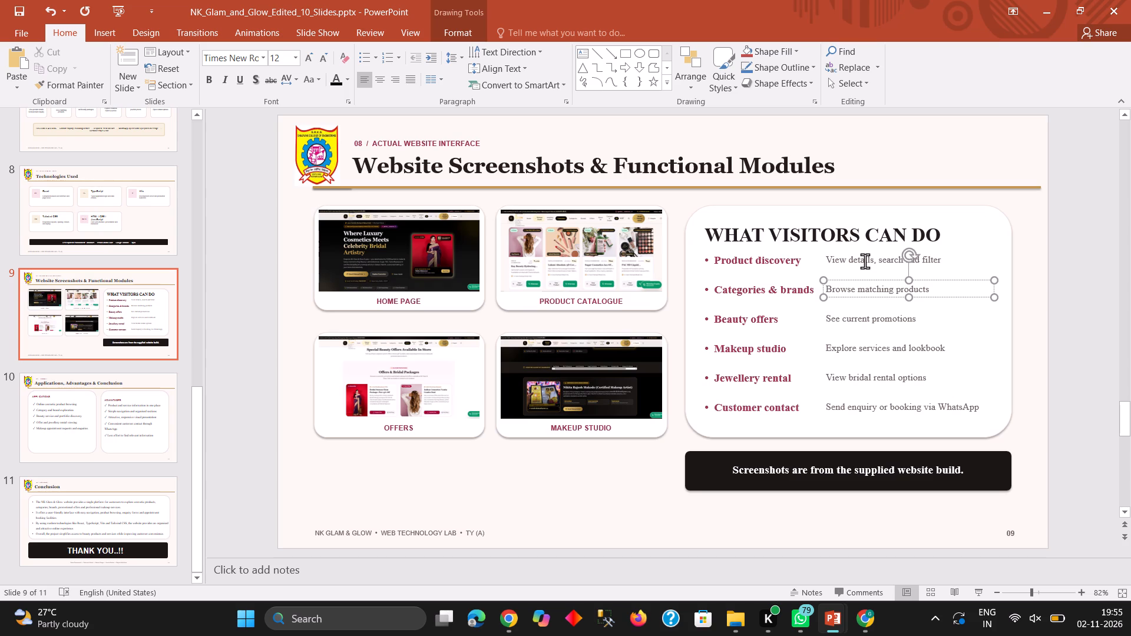
{"action": "left_click", "coordinate": [865, 261], "text": "shift"}
{"action": "left_click", "coordinate": [855, 319], "text": "shift"}
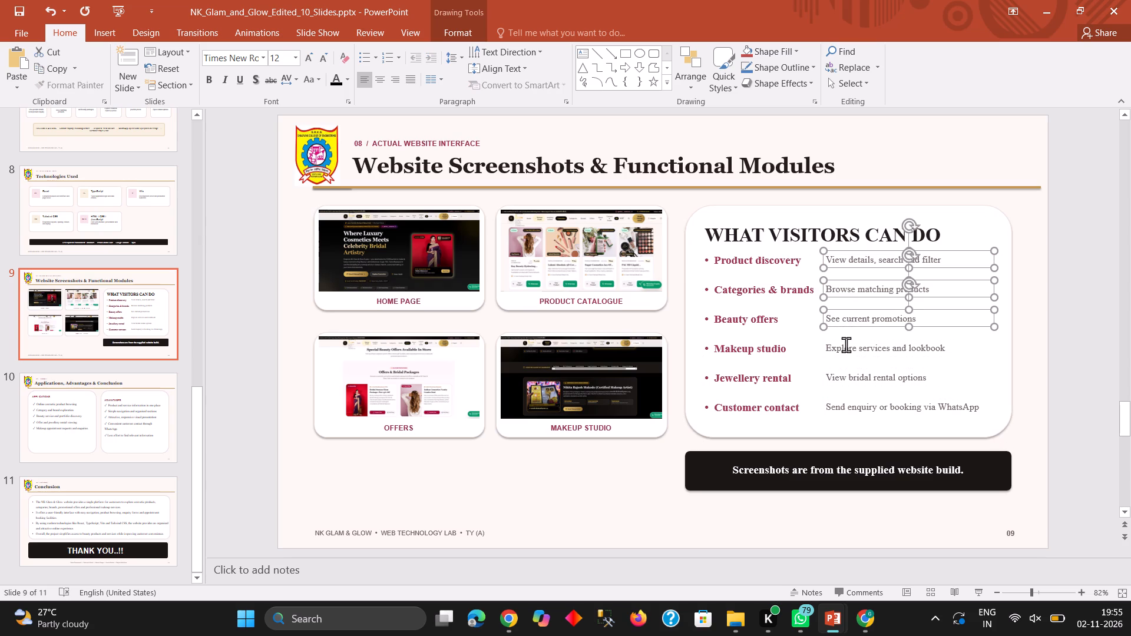
{"action": "left_click", "coordinate": [846, 344], "text": "shift"}
{"action": "left_click", "coordinate": [838, 369], "text": "shift"}
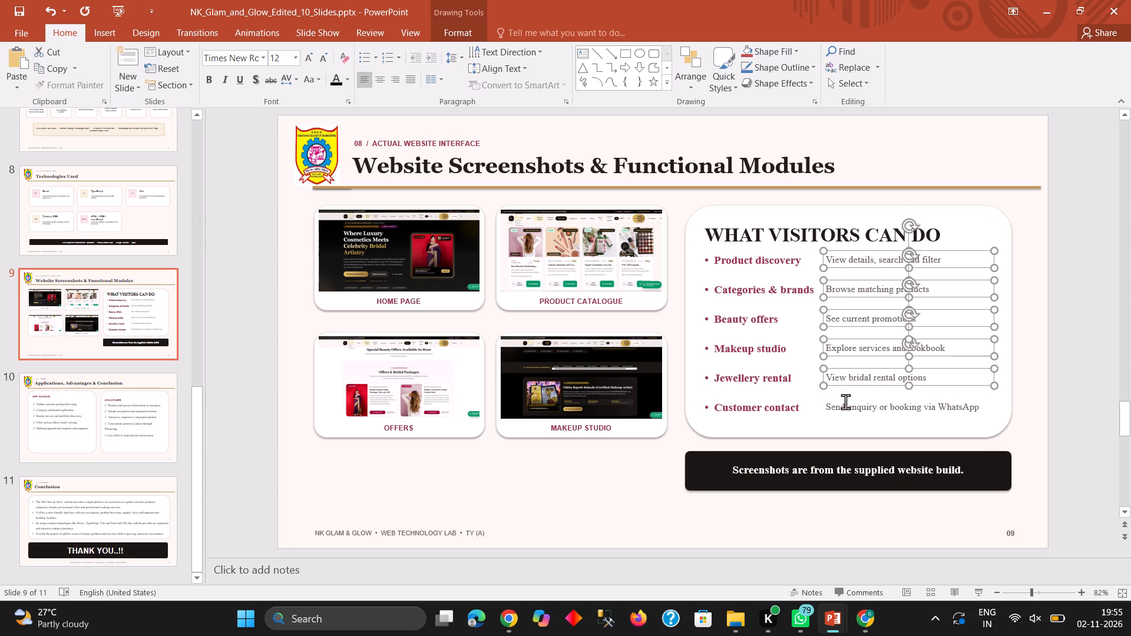
{"action": "left_click", "coordinate": [845, 402], "text": "shift"}
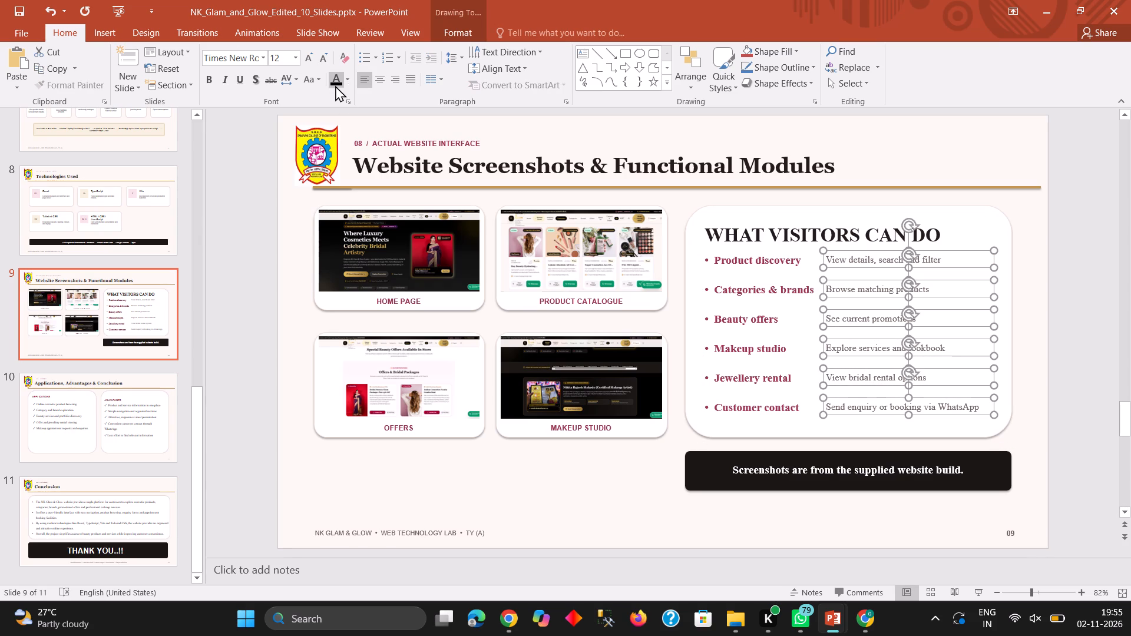
{"action": "left_click", "coordinate": [335, 85]}
{"action": "left_click", "coordinate": [308, 58]}
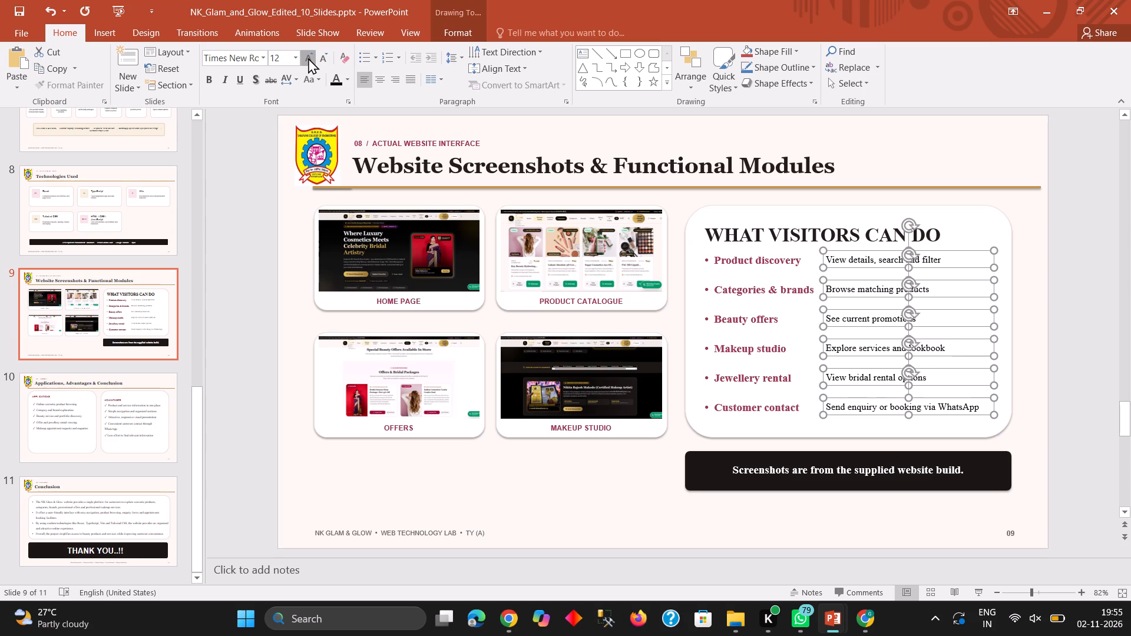
{"action": "left_click", "coordinate": [852, 519]}
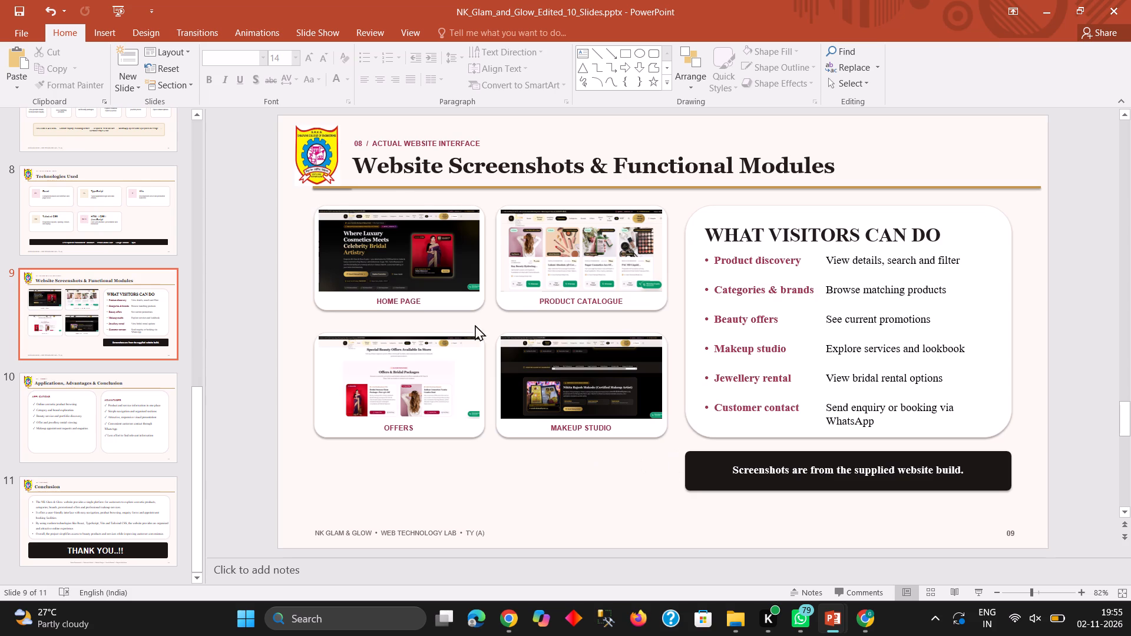
Nudge the four captioned website screenshots on slide 9 slightly down as a group to line up with the What Visitors Can Do card.
{"action": "left_click", "coordinate": [373, 217]}
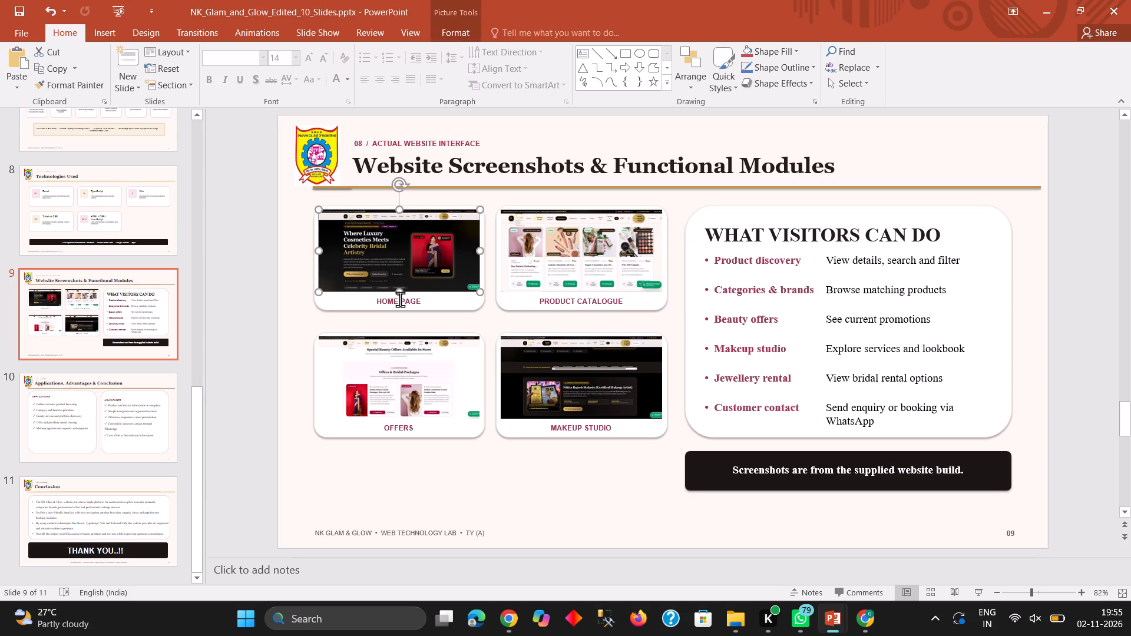
{"action": "left_click_drag", "start_coordinate": [400, 299], "coordinate": [400, 309]}
{"action": "left_click", "coordinate": [309, 216]}
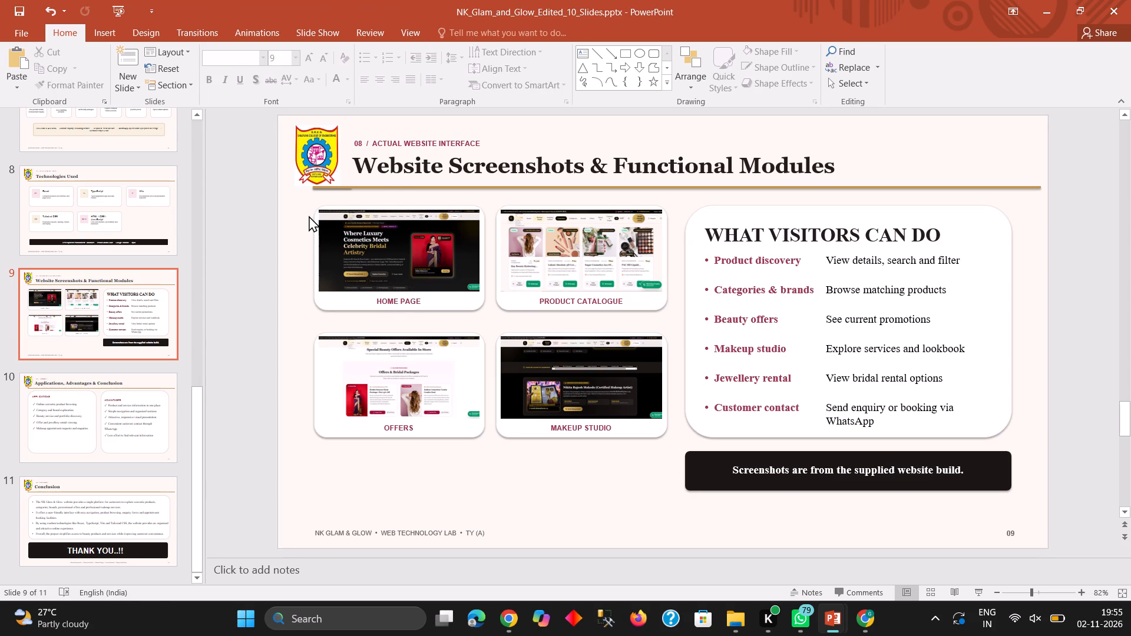
{"action": "left_click_drag", "start_coordinate": [311, 206], "coordinate": [698, 476]}
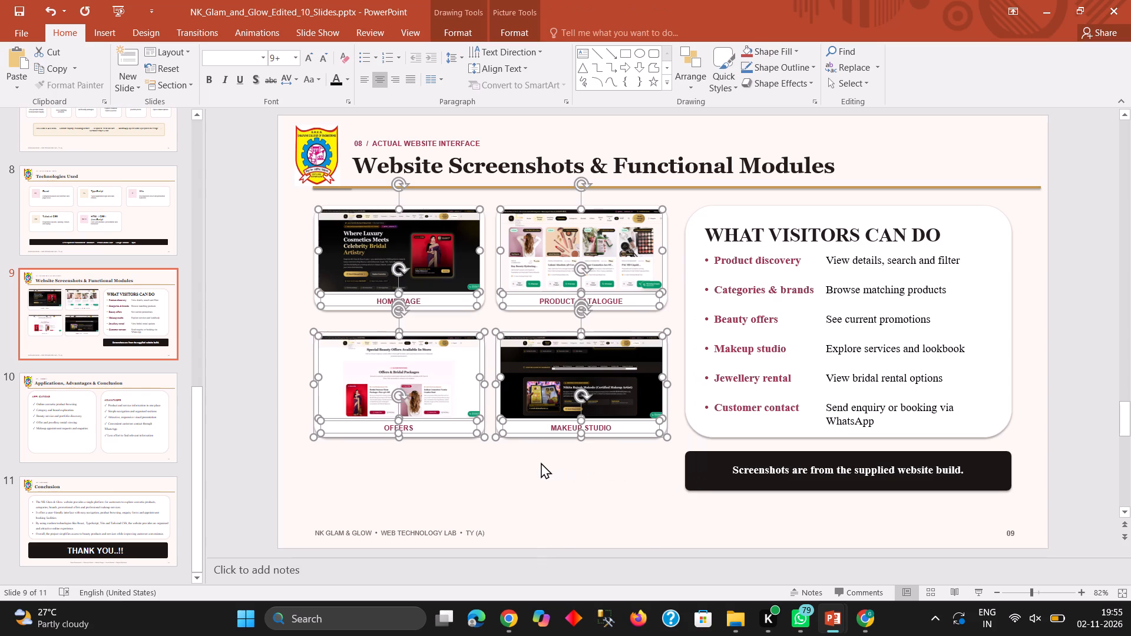
{"action": "key", "text": "ctrl+Down"}
{"action": "key", "text": "ctrl+Down"}
{"action": "key", "text": "ctrl+Down"}
{"action": "key", "text": "ctrl+Up"}
{"action": "key", "text": "ctrl+Up"}
{"action": "key", "text": "ctrl+Up"}
{"action": "key", "text": "ctrl+Up"}
{"action": "key", "text": "ctrl+Up"}
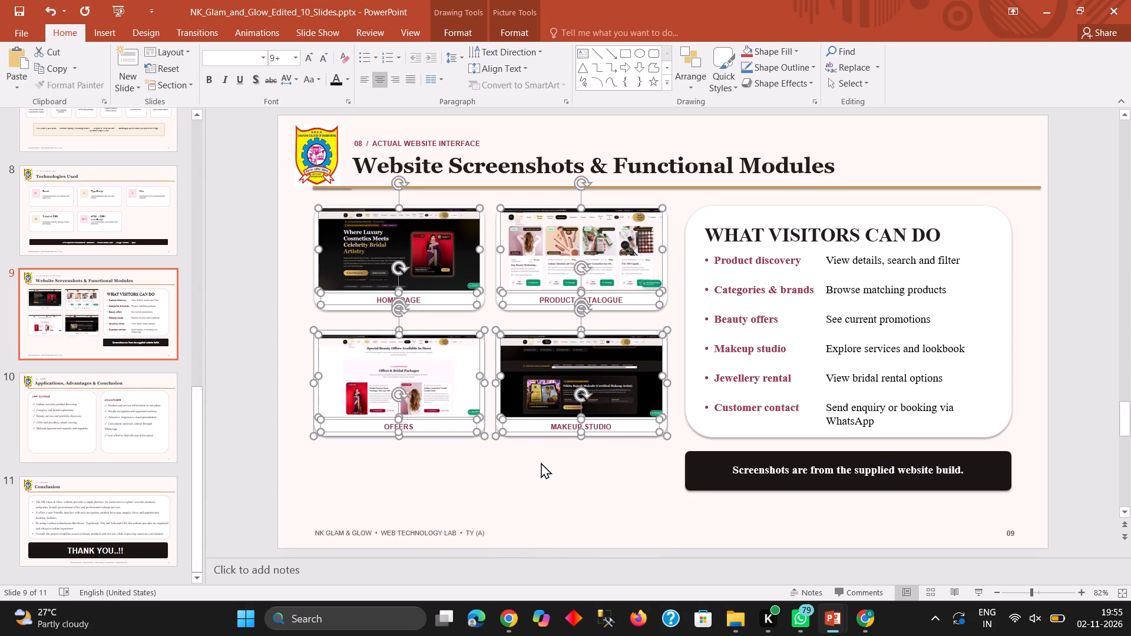
{"action": "key", "text": "ctrl+Up"}
{"action": "key", "text": "ctrl+Up"}
{"action": "key", "text": "ctrl+Up"}
{"action": "key", "text": "ctrl+Up"}
{"action": "key", "text": "ctrl+Down"}
{"action": "key", "text": "ctrl+Down"}
{"action": "key", "text": "ctrl+Down"}
{"action": "key", "text": "ctrl+Down"}
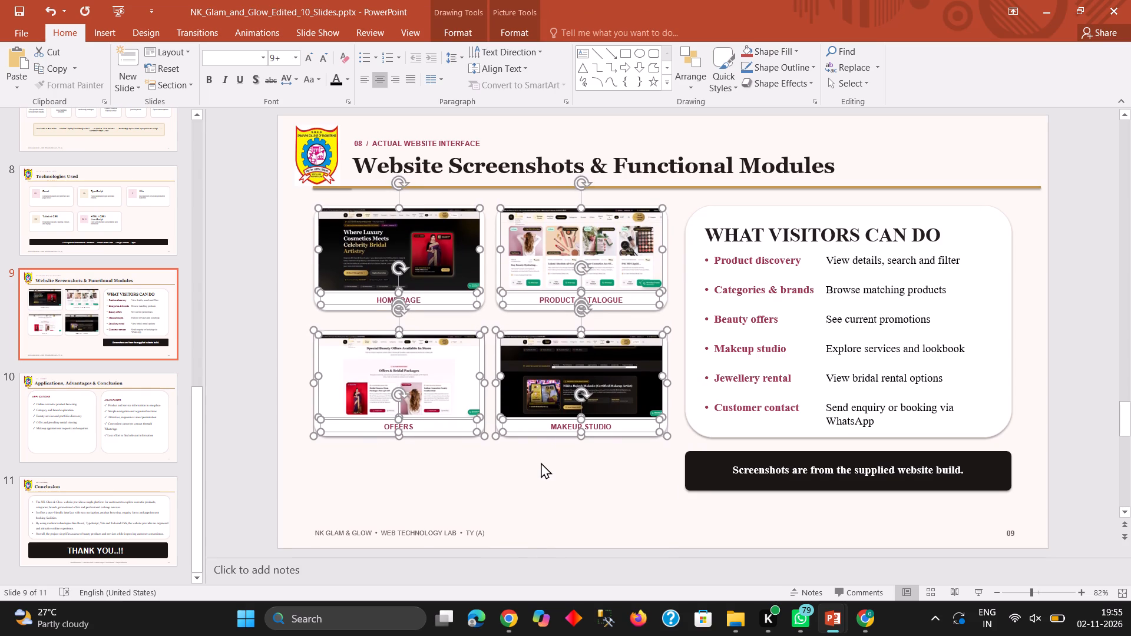
{"action": "key", "text": "ctrl+Down"}
{"action": "key", "text": "ctrl+Down"}
{"action": "key", "text": "ctrl+Down"}
{"action": "left_click", "coordinate": [641, 539]}
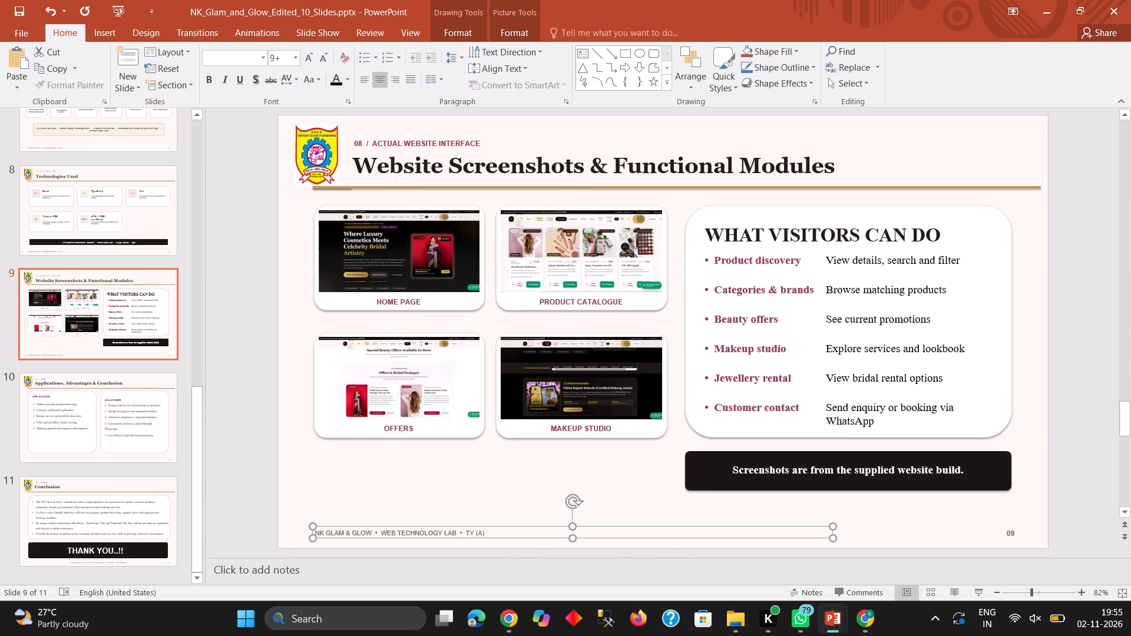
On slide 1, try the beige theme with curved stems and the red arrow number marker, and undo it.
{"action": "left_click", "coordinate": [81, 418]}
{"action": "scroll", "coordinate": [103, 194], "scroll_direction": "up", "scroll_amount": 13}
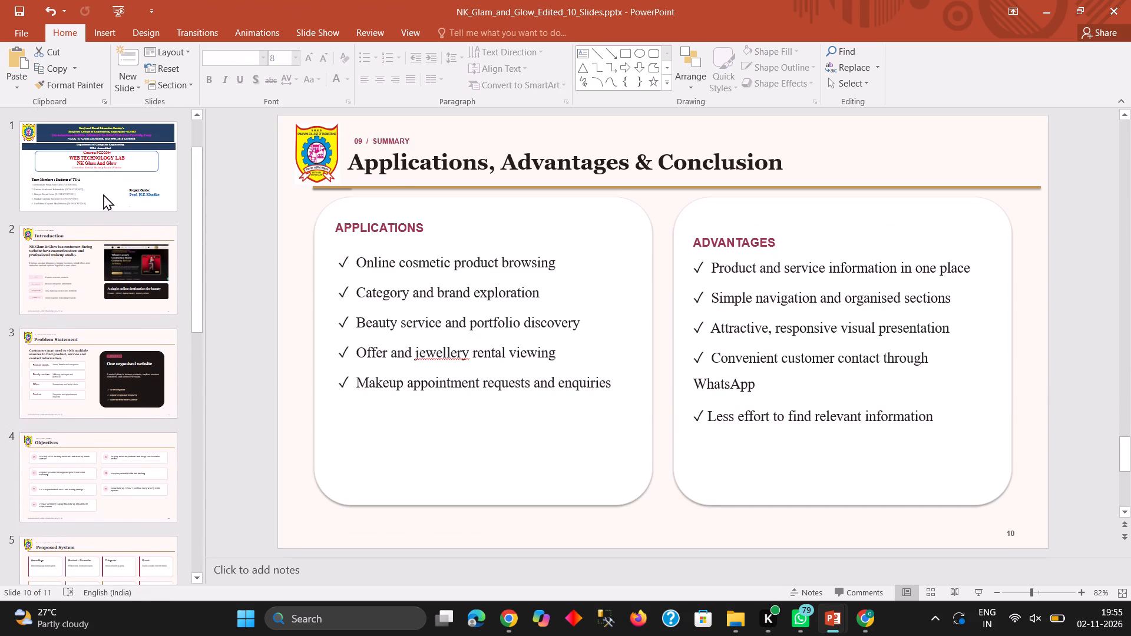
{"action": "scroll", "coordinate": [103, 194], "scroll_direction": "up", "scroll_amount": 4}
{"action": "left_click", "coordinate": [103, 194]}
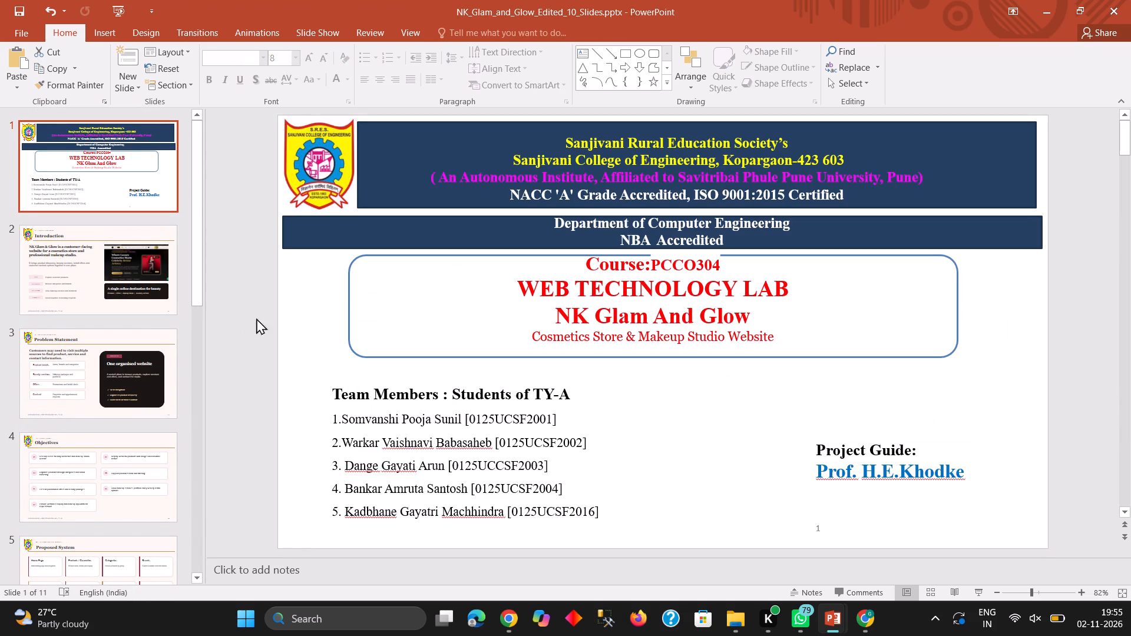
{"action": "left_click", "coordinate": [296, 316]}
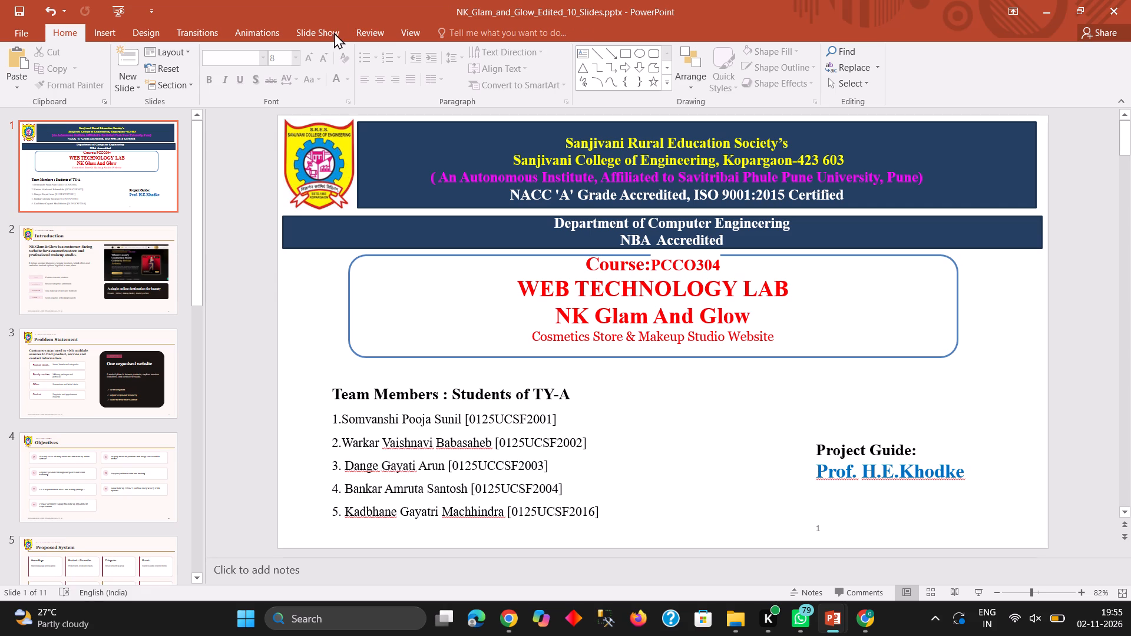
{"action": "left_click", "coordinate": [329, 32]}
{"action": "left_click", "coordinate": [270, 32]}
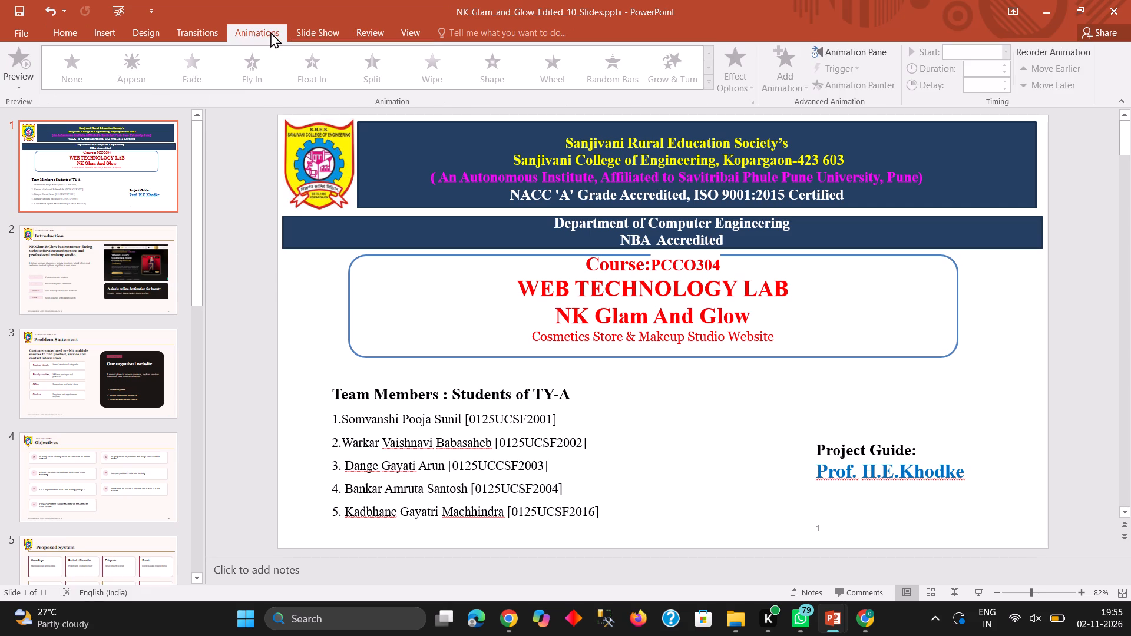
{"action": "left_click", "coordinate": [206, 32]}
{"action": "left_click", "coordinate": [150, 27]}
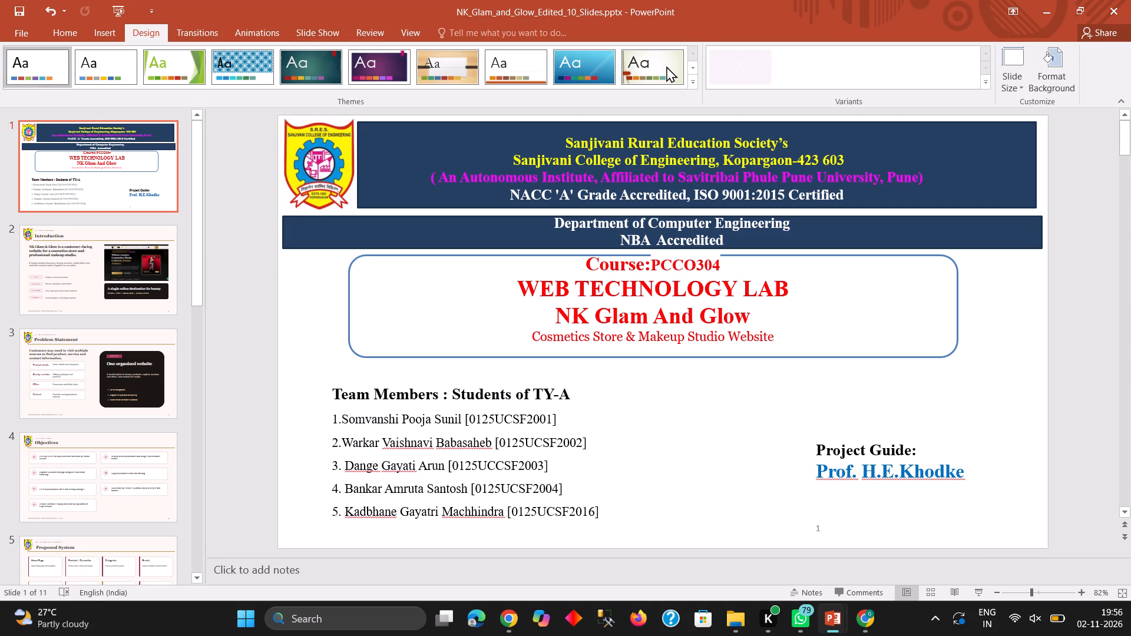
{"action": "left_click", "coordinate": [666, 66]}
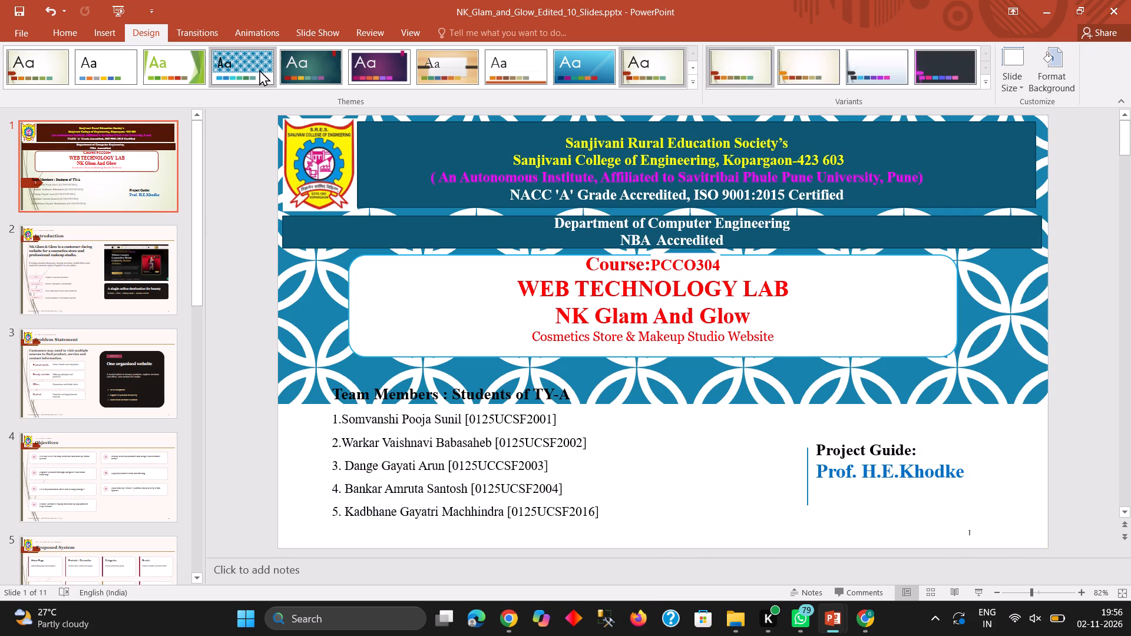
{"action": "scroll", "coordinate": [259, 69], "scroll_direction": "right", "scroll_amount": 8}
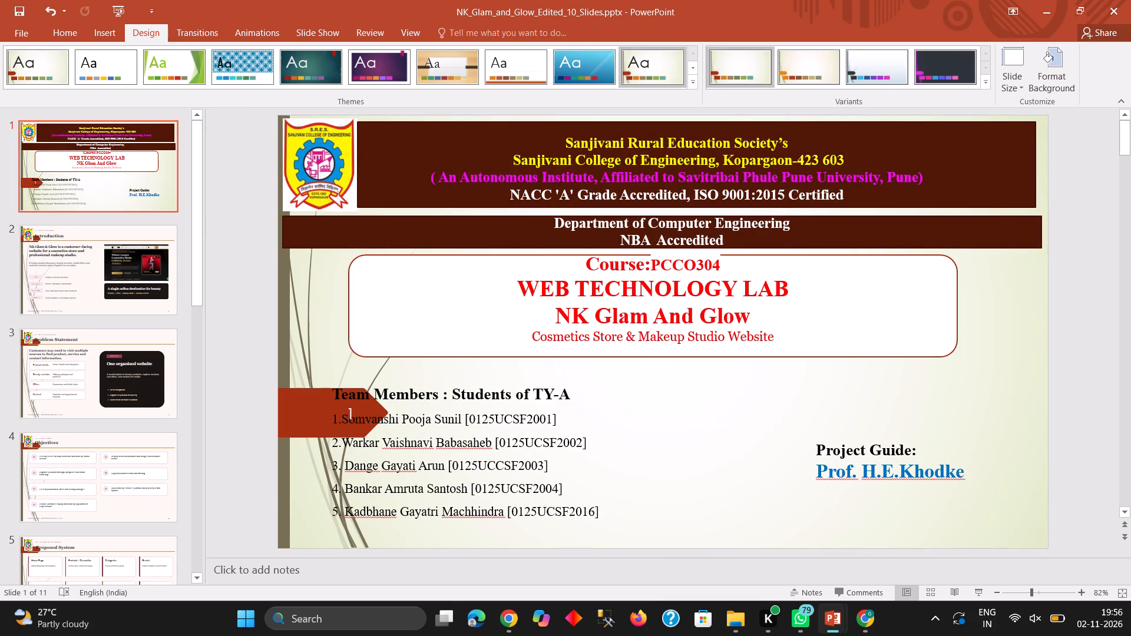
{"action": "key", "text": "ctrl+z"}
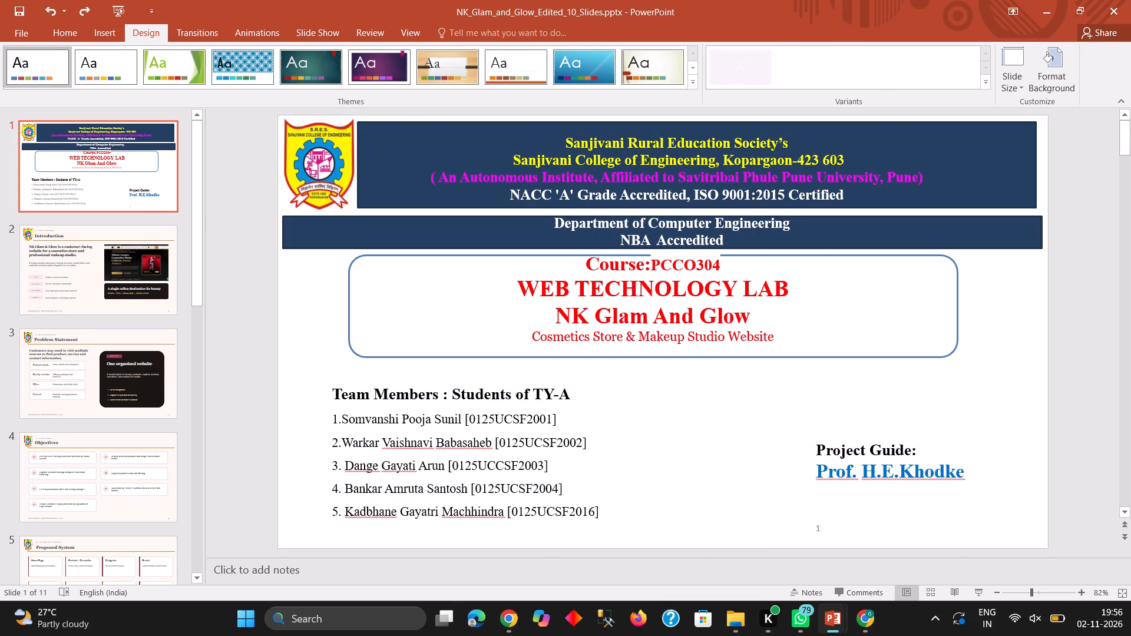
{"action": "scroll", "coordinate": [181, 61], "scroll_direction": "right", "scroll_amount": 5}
From slide 1, apply the plain white theme and choose its white green-accented variant, giving the title slide dark green header bars.
{"action": "left_click", "coordinate": [107, 75]}
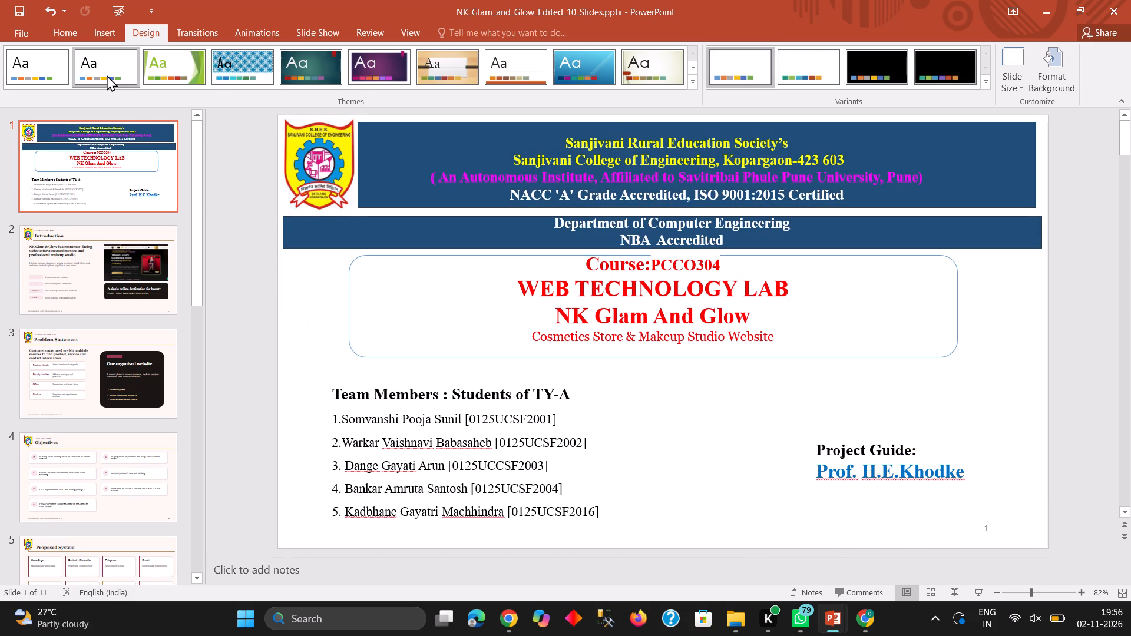
{"action": "left_click", "coordinate": [107, 75]}
{"action": "left_click", "coordinate": [54, 77]}
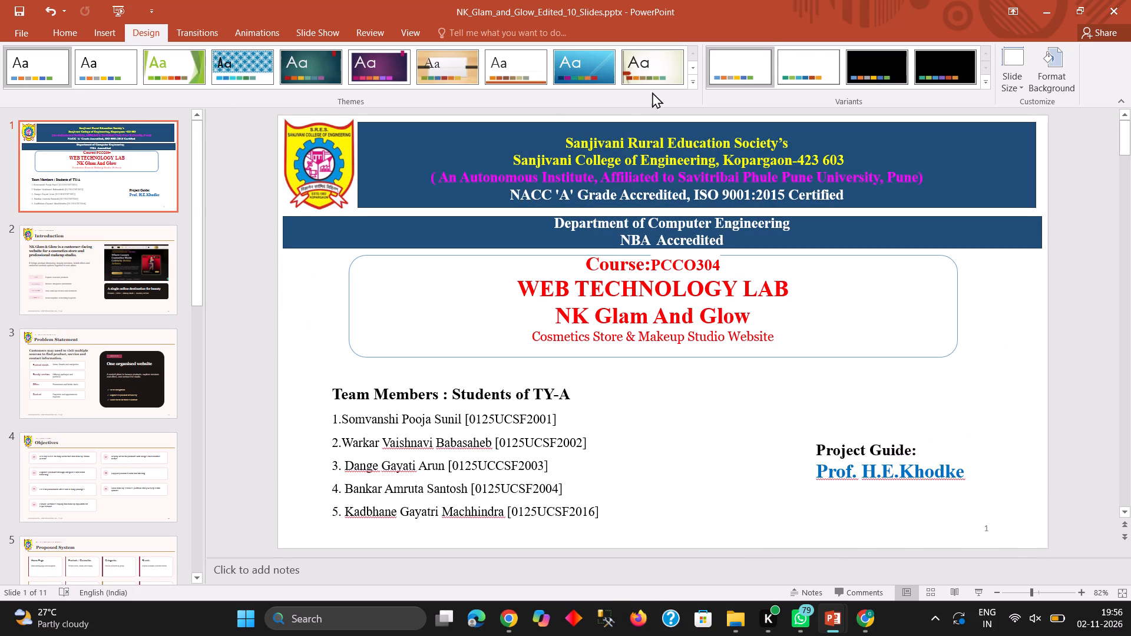
{"action": "left_click", "coordinate": [740, 71]}
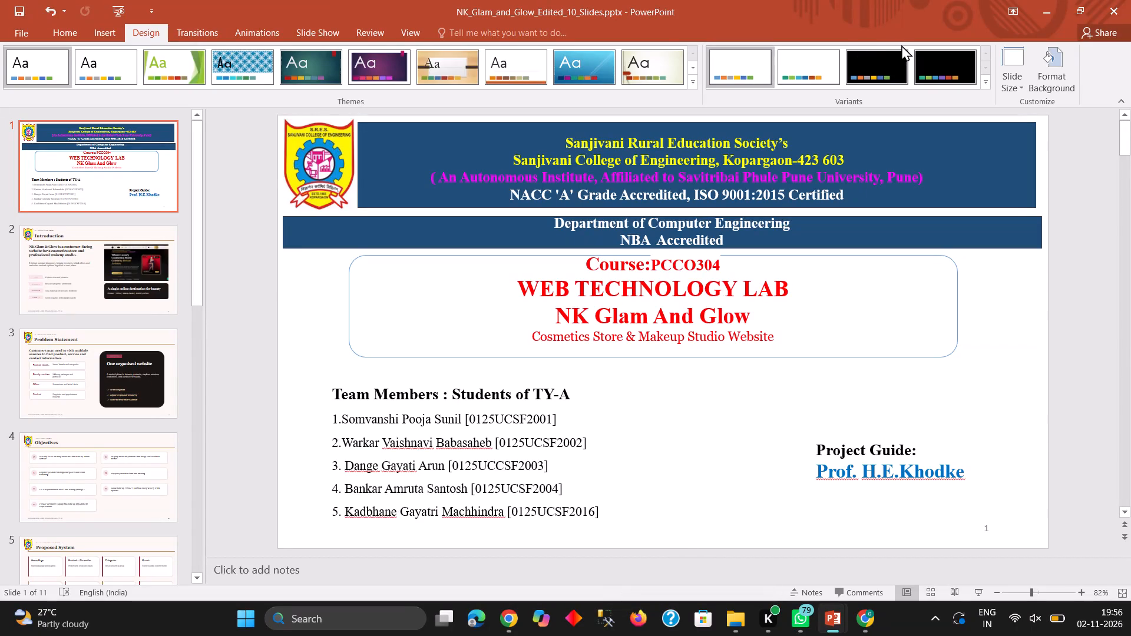
{"action": "left_click_drag", "start_coordinate": [902, 45], "coordinate": [882, 72]}
{"action": "left_click", "coordinate": [882, 72]}
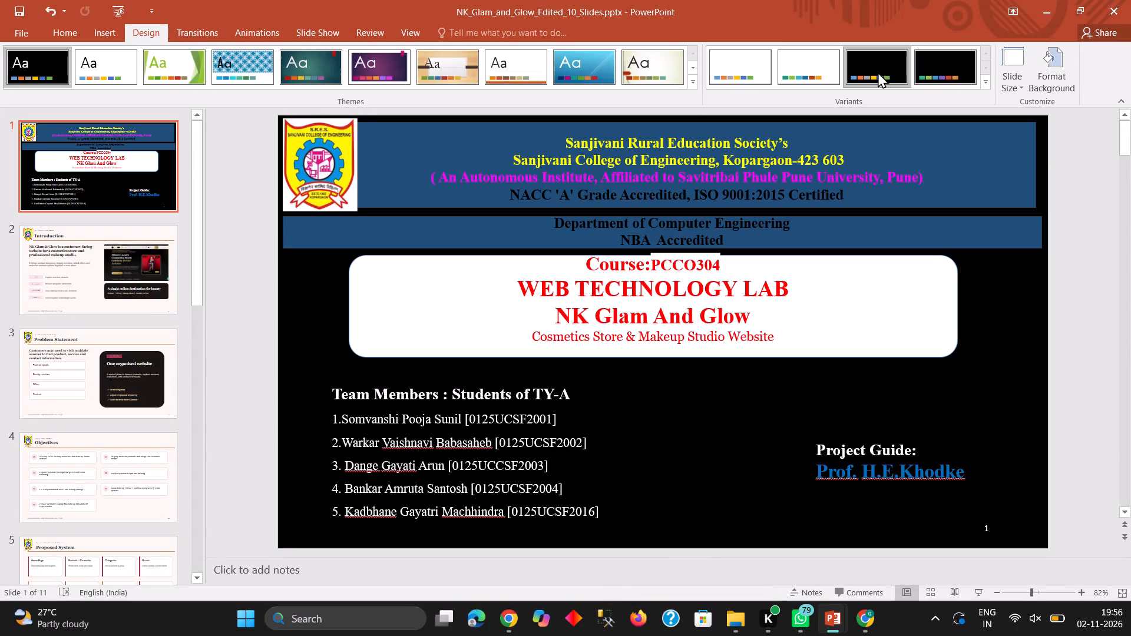
{"action": "left_click", "coordinate": [813, 73]}
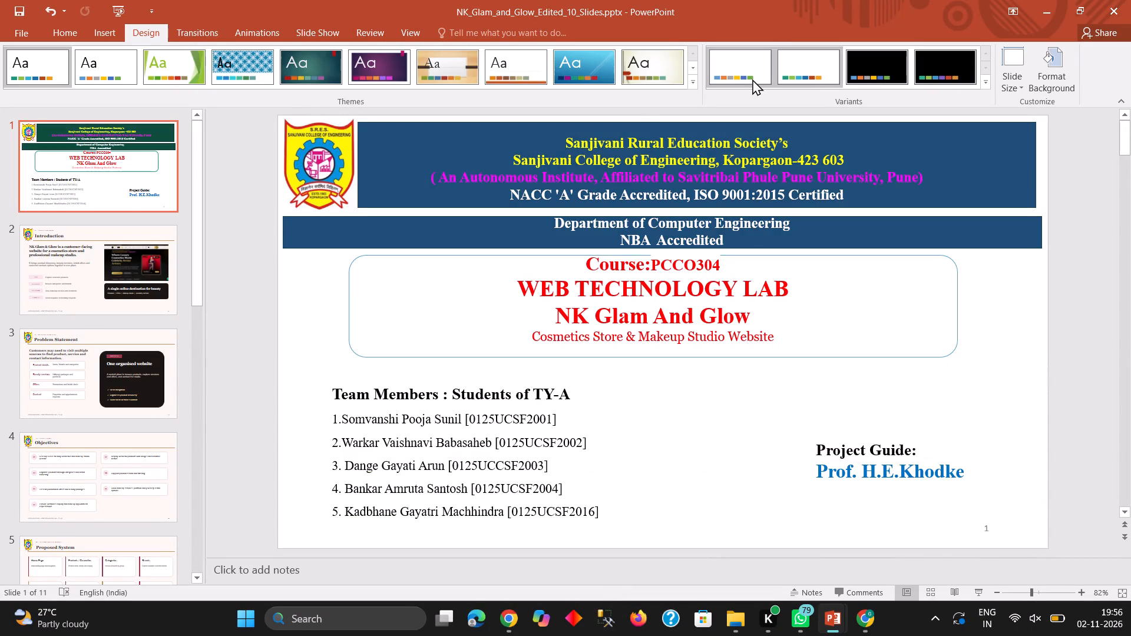
{"action": "left_click", "coordinate": [751, 78]}
{"action": "left_click", "coordinate": [804, 75]}
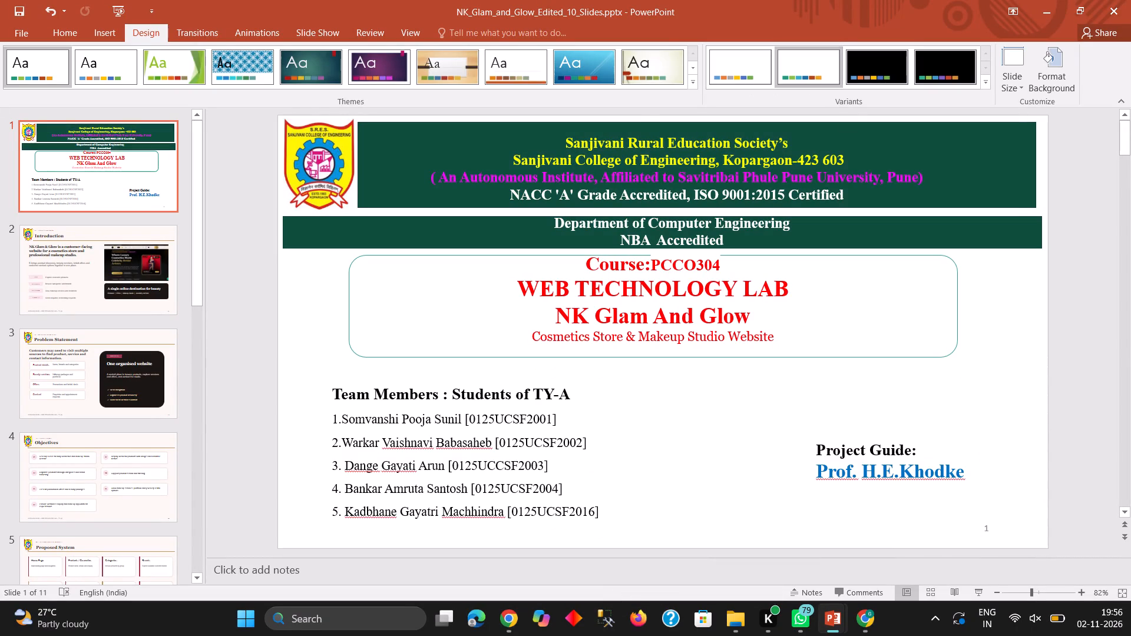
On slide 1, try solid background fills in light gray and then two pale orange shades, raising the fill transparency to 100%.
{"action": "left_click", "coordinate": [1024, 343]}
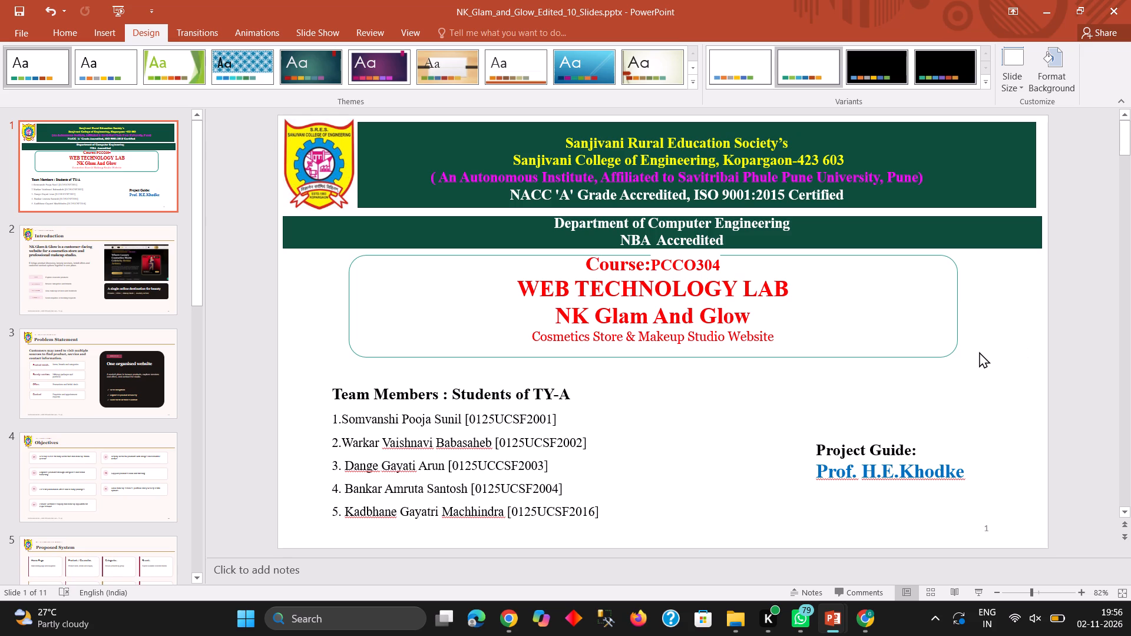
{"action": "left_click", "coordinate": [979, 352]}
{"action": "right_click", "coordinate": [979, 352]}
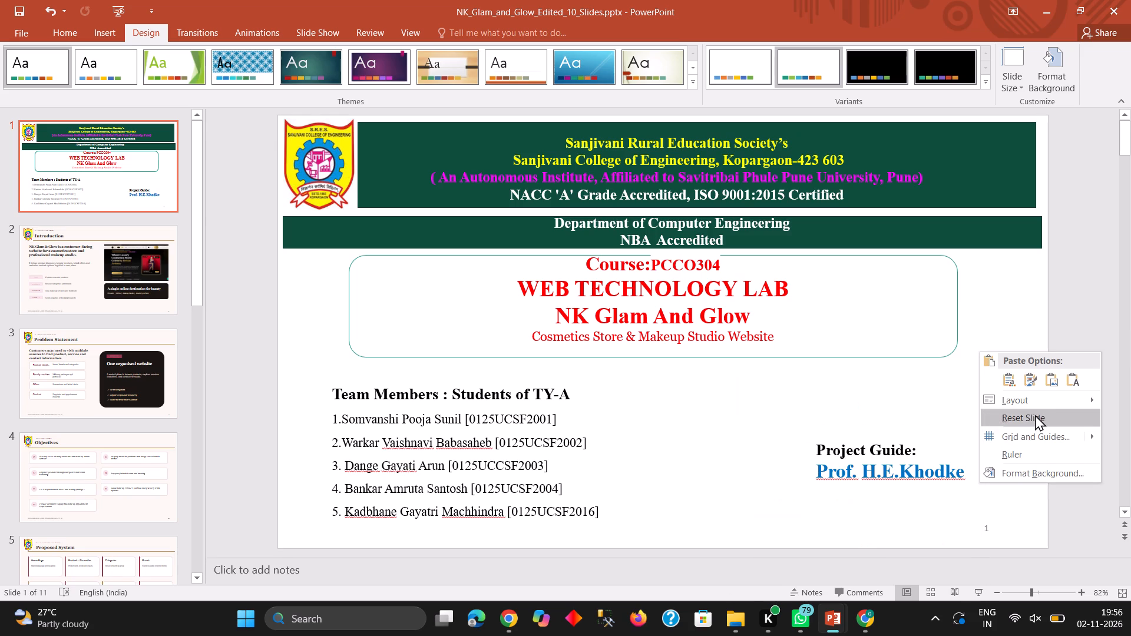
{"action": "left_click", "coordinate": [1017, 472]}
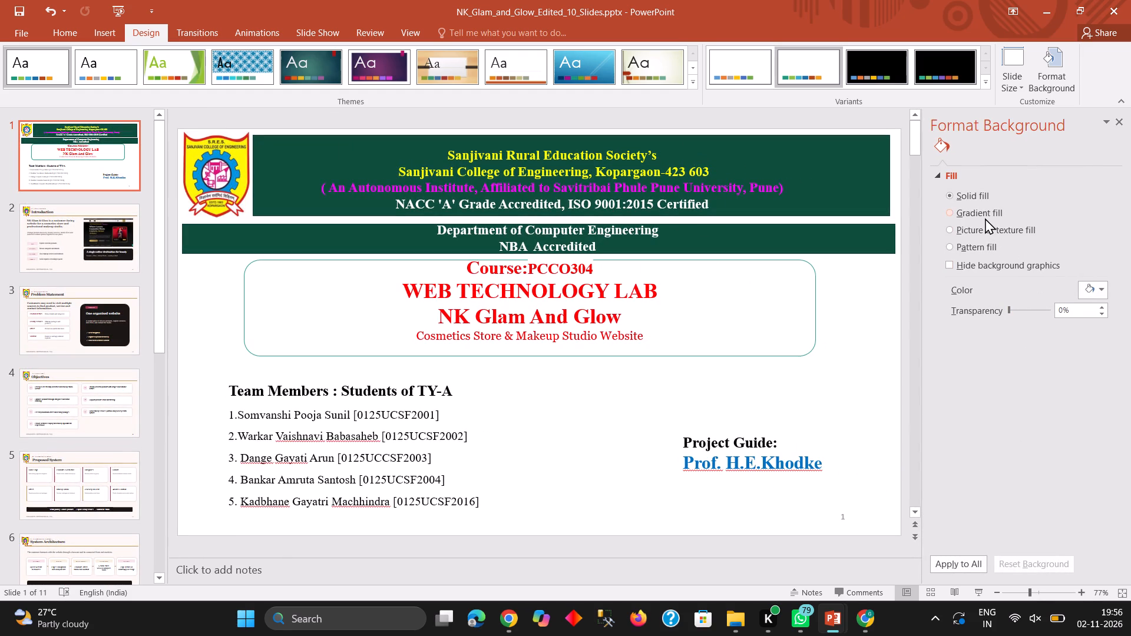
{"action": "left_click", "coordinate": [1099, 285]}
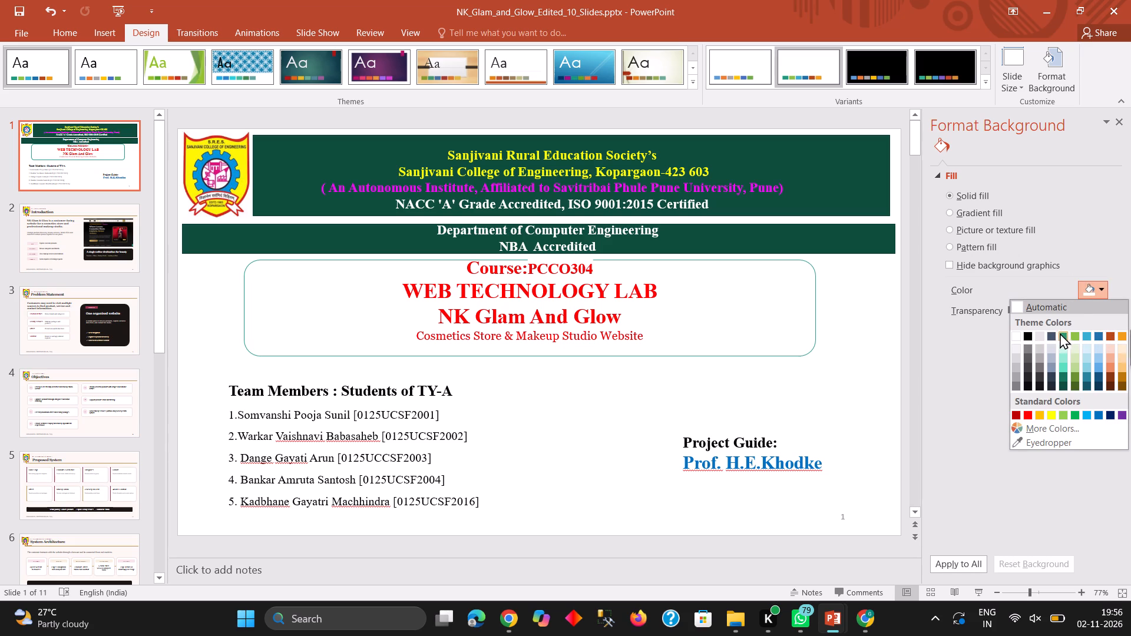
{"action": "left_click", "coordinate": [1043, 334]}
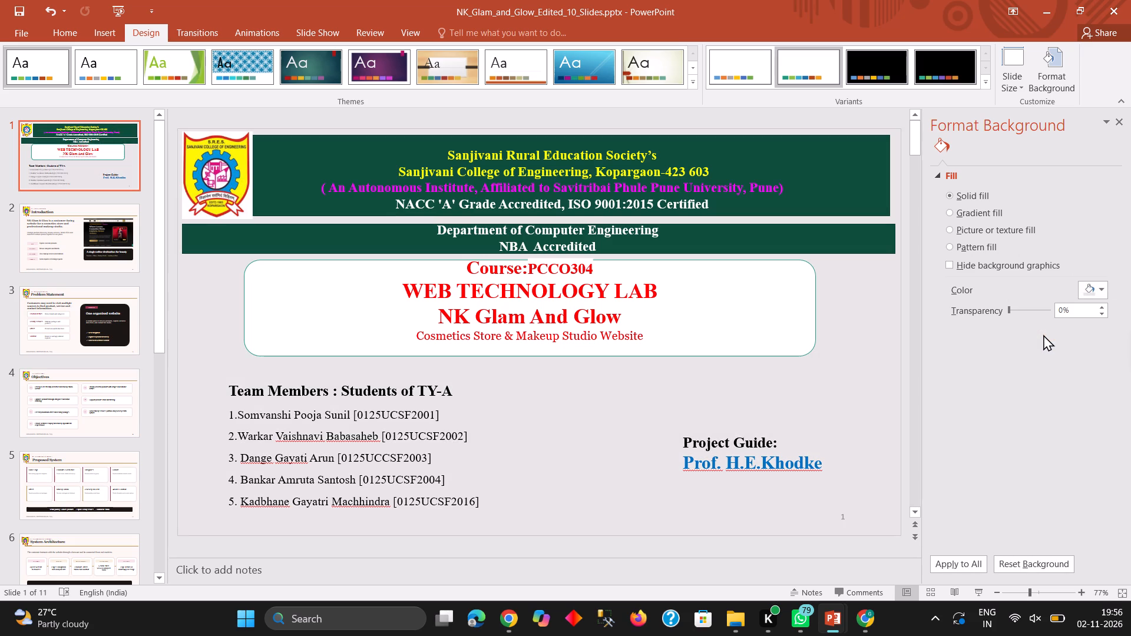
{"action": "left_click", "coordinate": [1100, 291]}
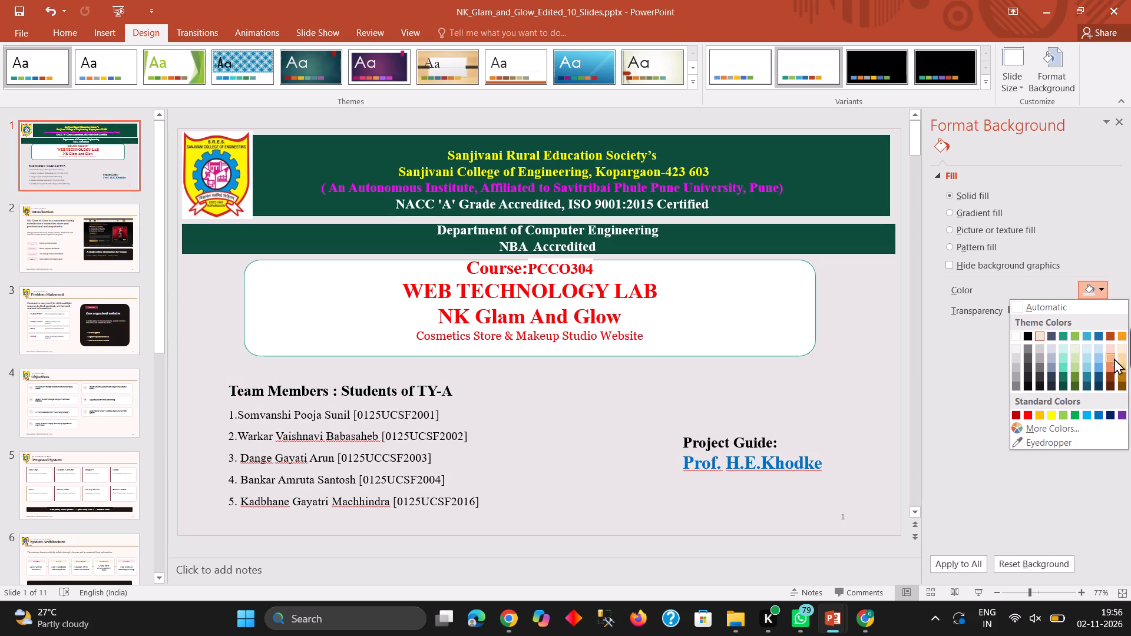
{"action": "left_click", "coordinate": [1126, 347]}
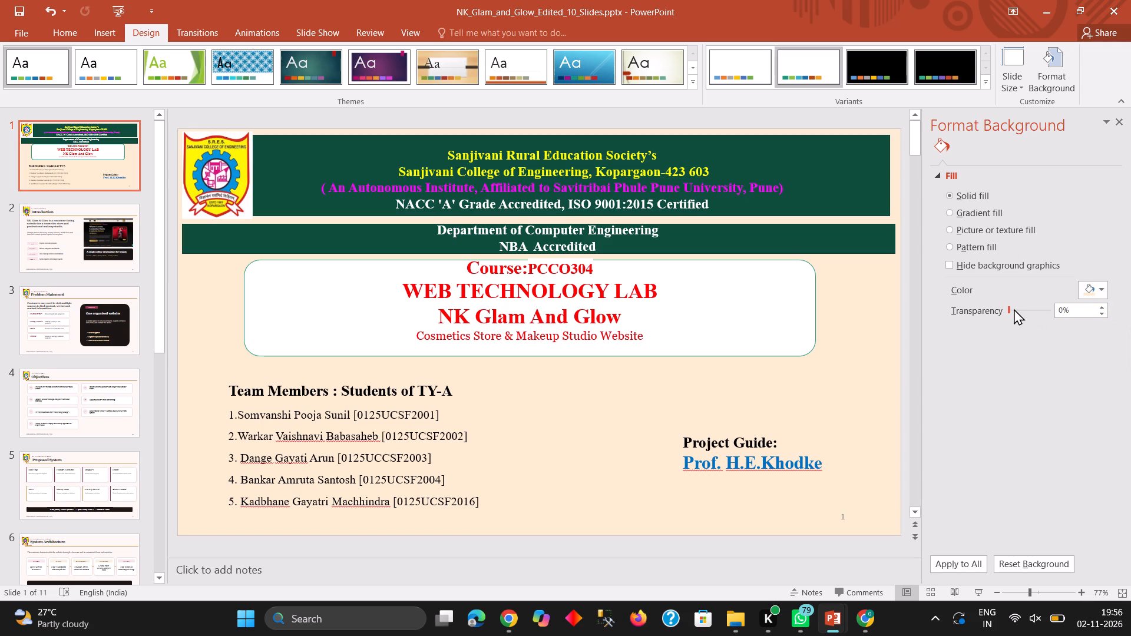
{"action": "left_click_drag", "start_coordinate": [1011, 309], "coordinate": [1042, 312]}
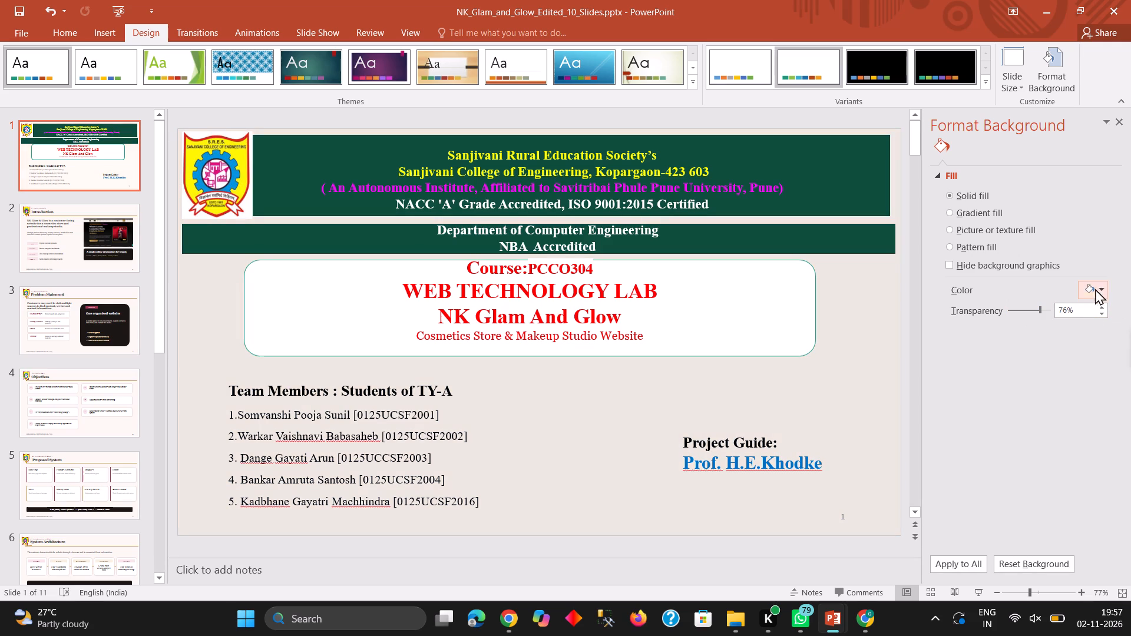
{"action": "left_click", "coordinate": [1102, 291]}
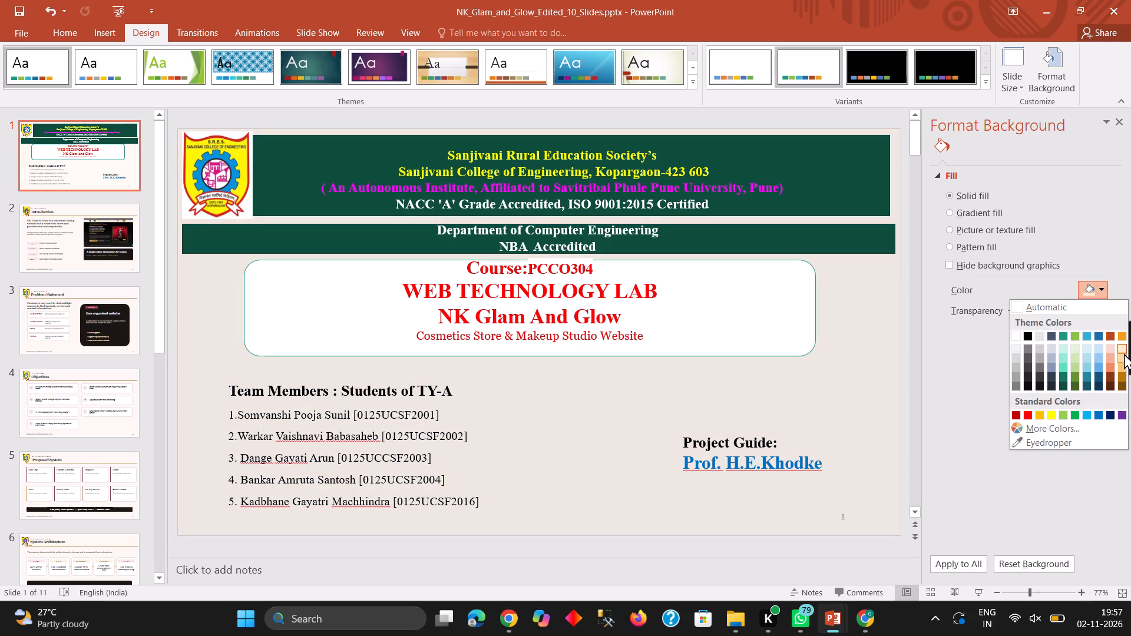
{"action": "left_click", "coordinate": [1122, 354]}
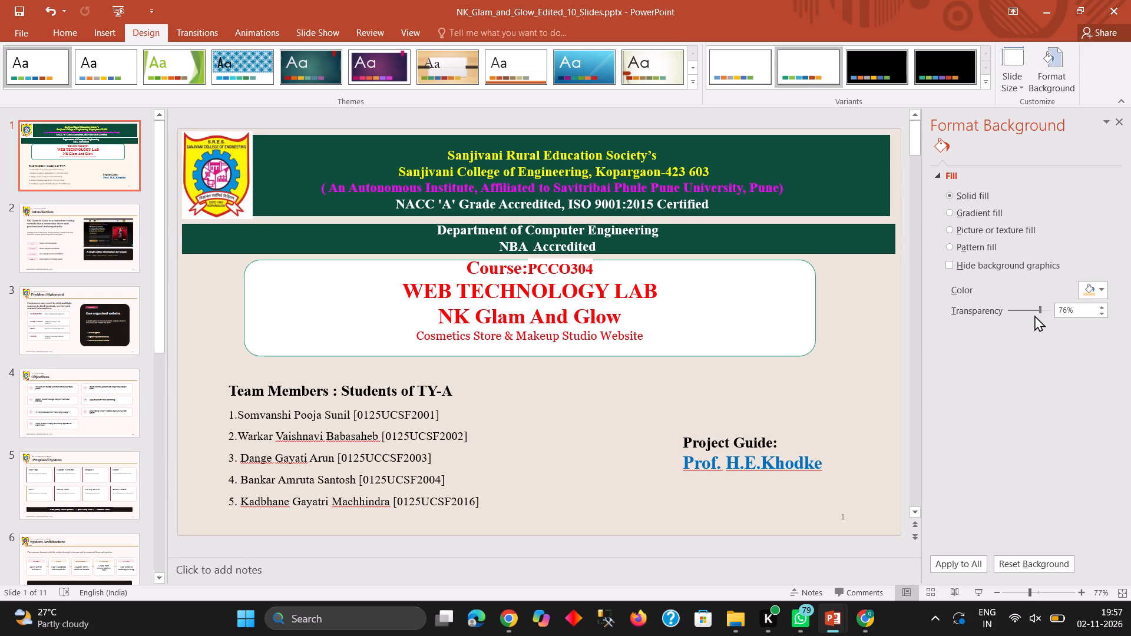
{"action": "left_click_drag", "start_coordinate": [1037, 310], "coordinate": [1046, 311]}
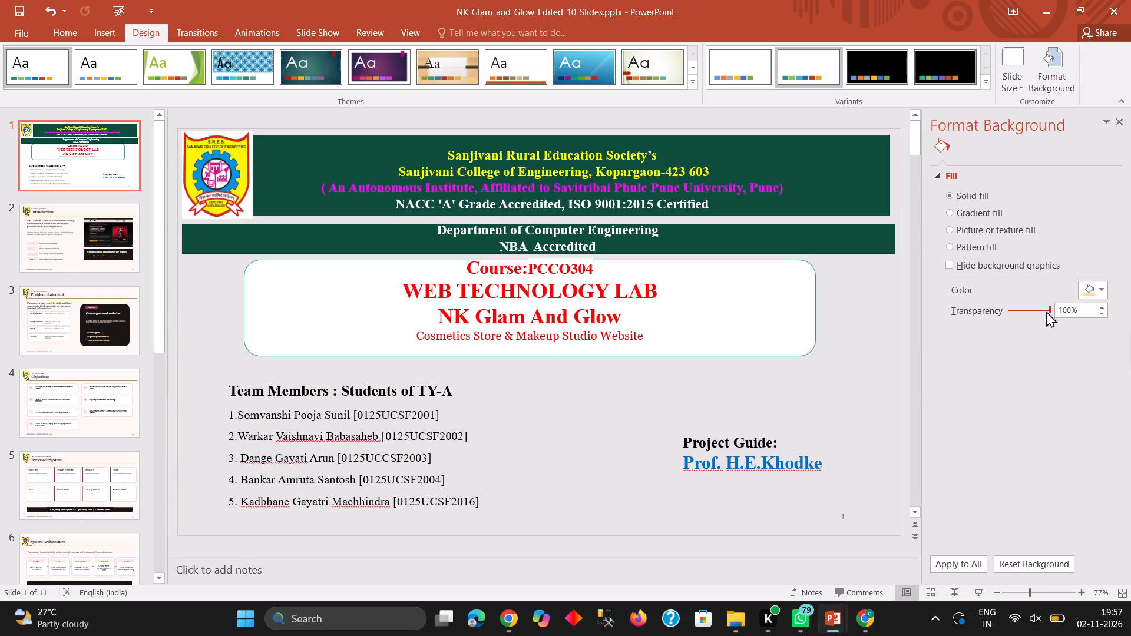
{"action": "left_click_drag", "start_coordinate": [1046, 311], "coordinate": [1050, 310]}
Widen the upper green header bar on slide 1 slightly so its right edge lines up with the department bar below.
{"action": "left_click", "coordinate": [883, 180]}
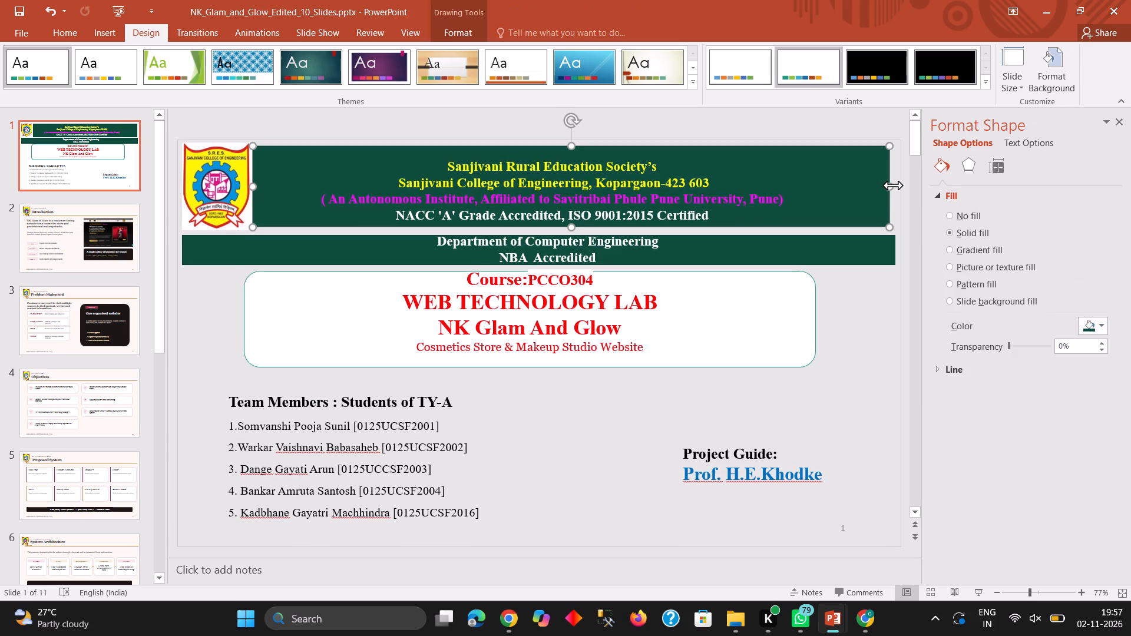
{"action": "left_click", "coordinate": [892, 185]}
{"action": "left_click", "coordinate": [858, 293]}
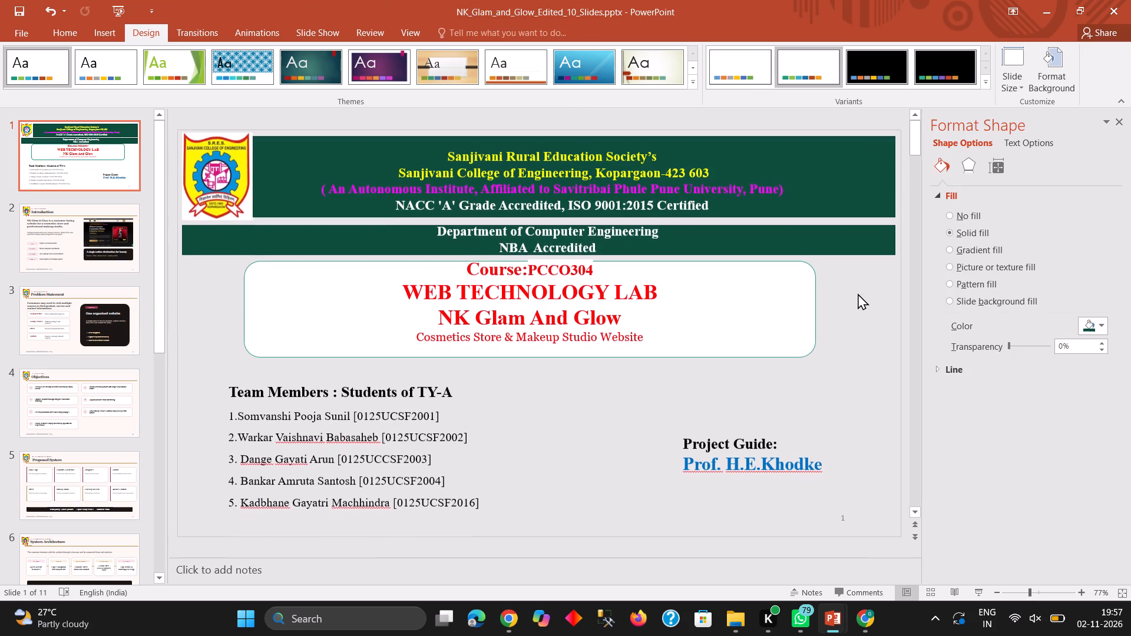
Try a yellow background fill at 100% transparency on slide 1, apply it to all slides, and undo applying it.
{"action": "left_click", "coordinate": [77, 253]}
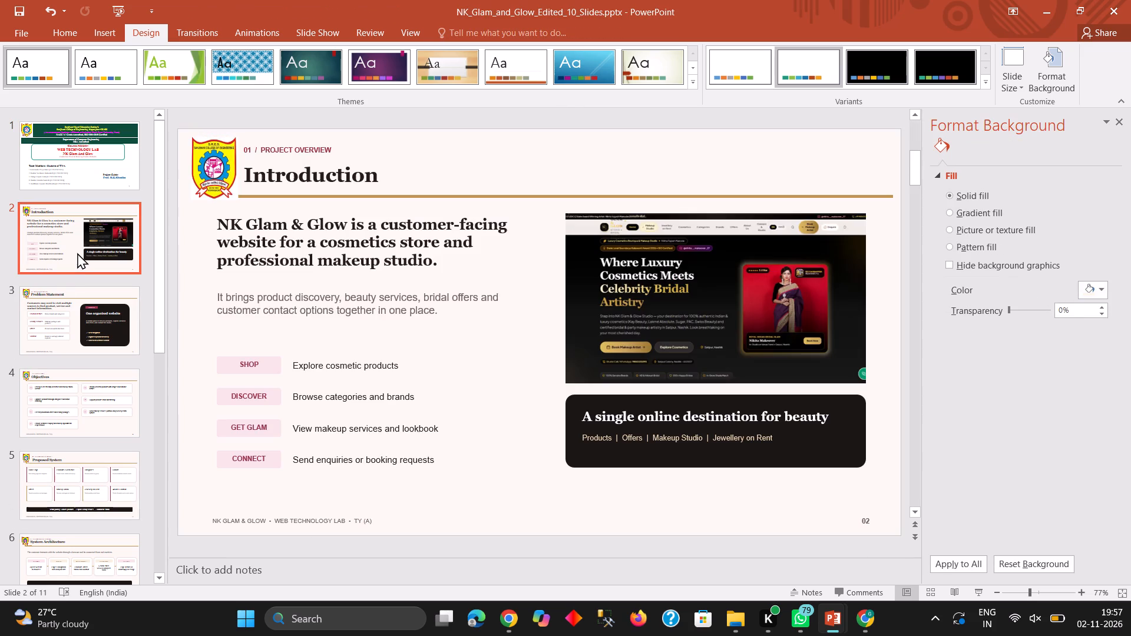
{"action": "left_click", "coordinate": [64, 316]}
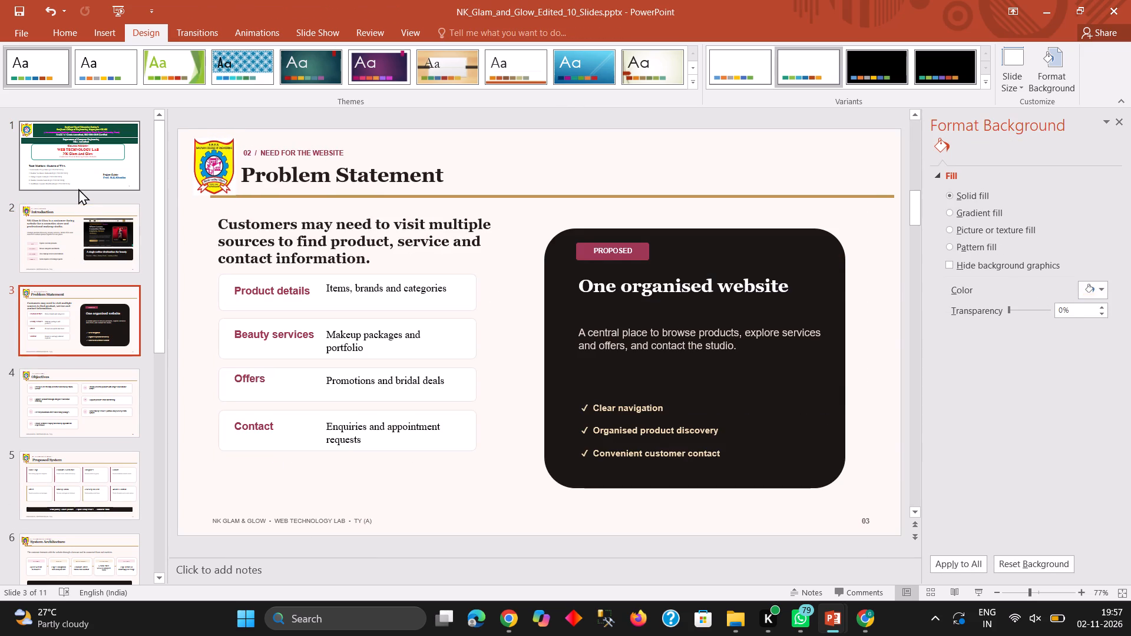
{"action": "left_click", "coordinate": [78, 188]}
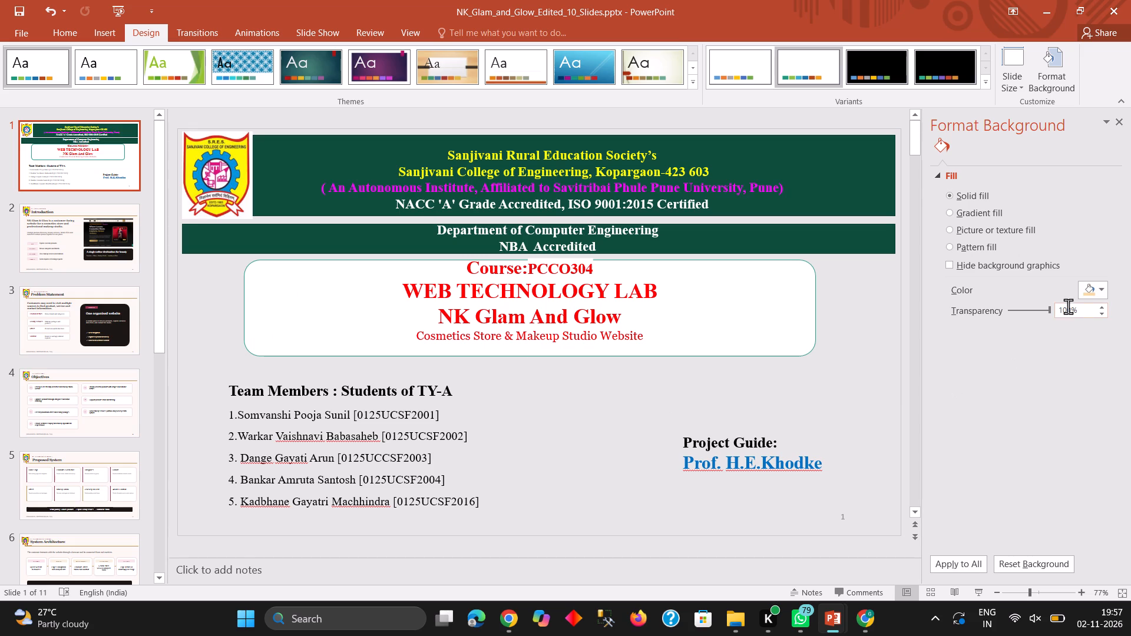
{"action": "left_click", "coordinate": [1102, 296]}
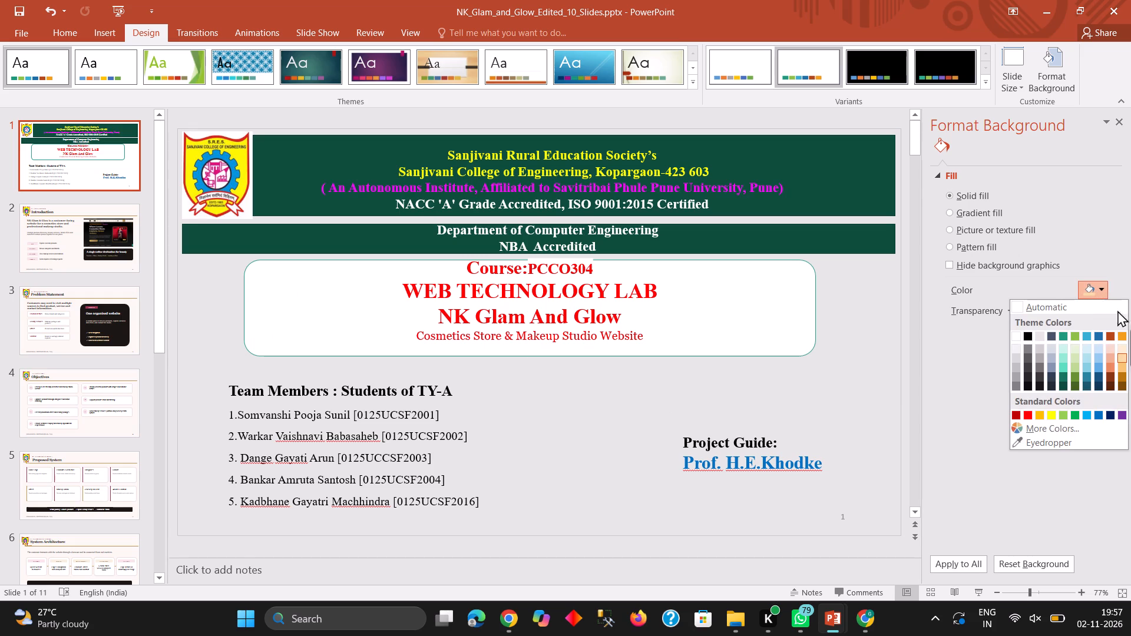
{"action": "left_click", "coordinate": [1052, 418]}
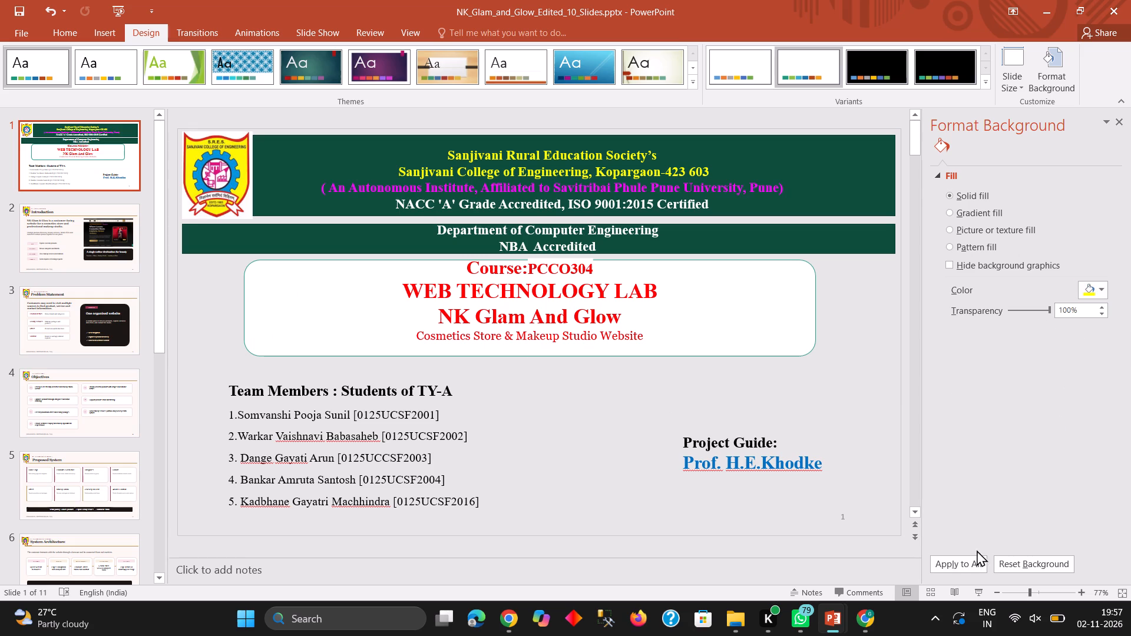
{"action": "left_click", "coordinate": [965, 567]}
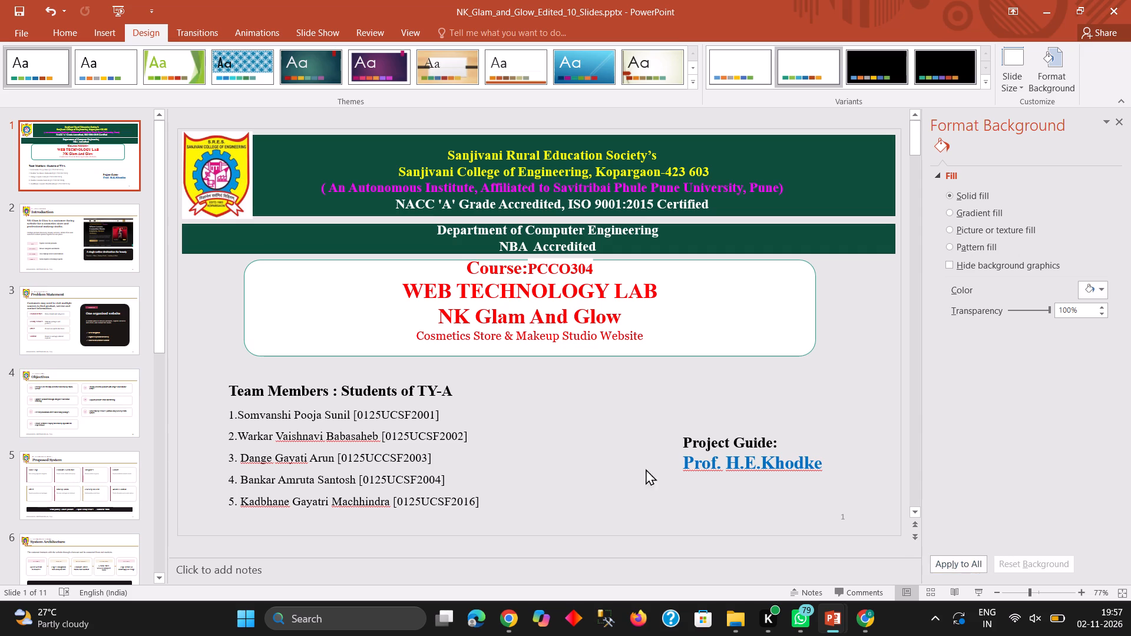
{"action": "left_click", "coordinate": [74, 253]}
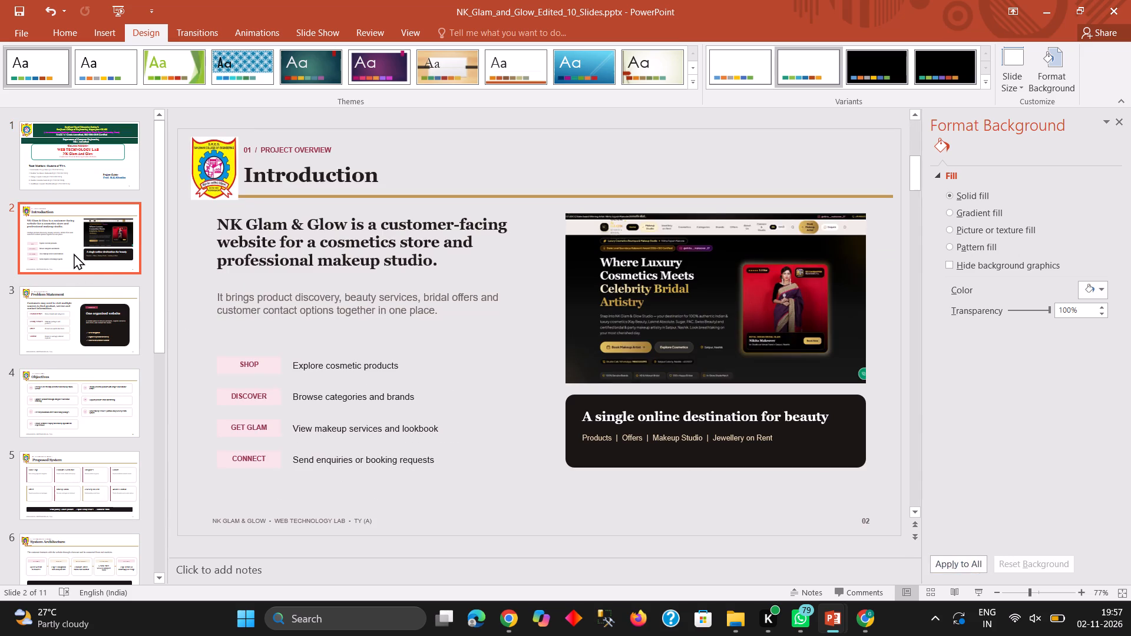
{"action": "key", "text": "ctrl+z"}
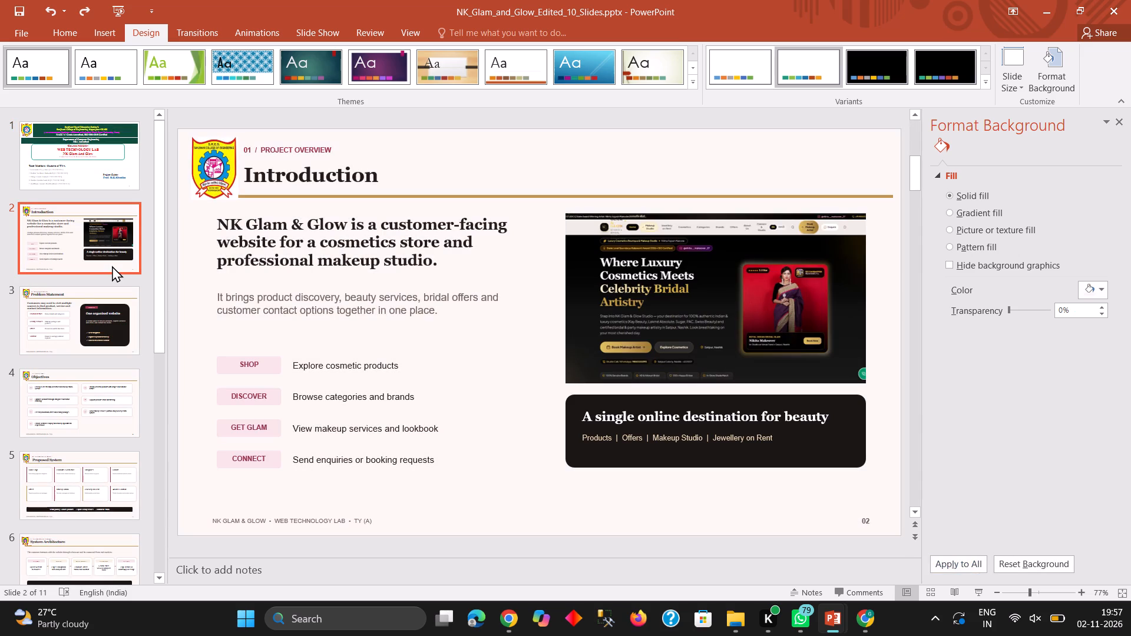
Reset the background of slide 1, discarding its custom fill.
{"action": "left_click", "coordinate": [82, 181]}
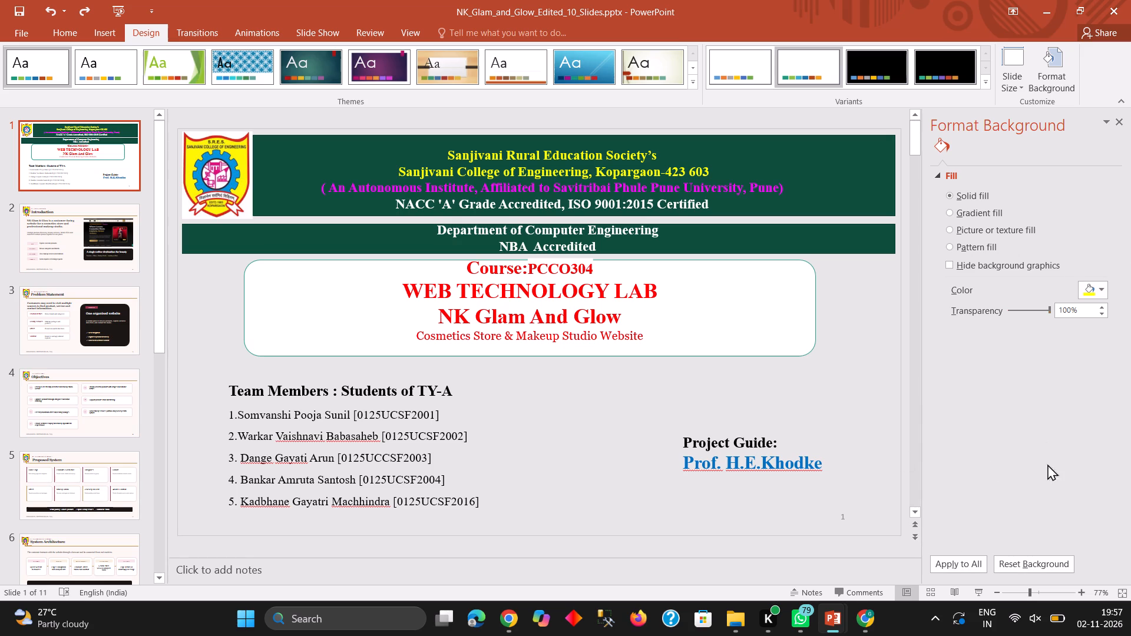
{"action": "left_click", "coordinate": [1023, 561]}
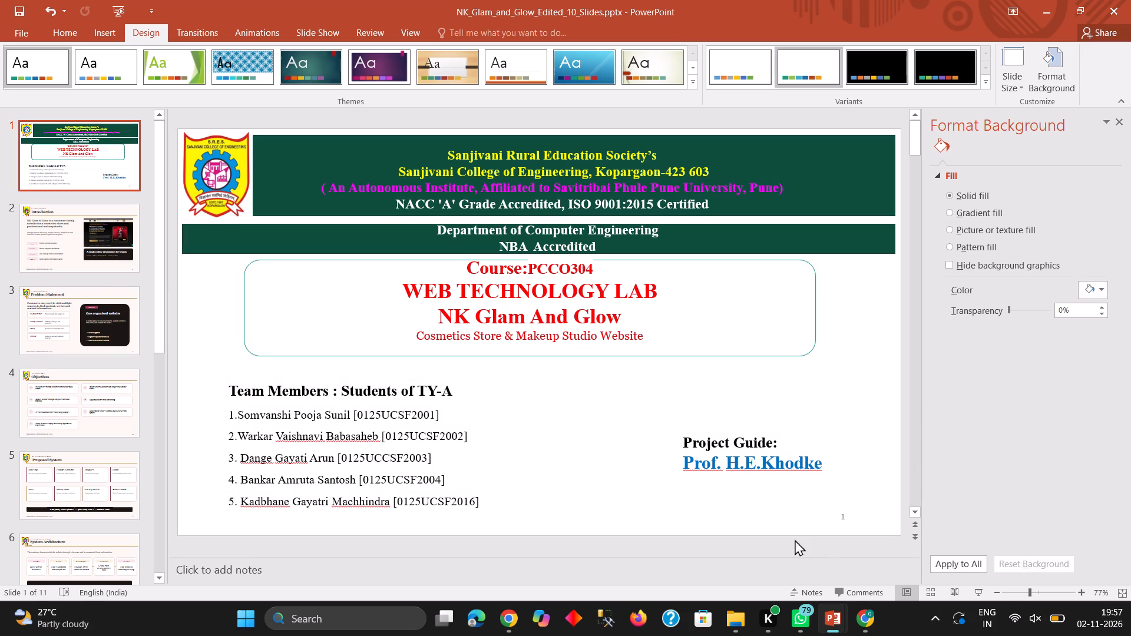
Move the rounded course title box on slide 1 slightly down, clear of the department bar, and add an empty line above Course:PCCO304.
{"action": "left_click", "coordinate": [634, 270]}
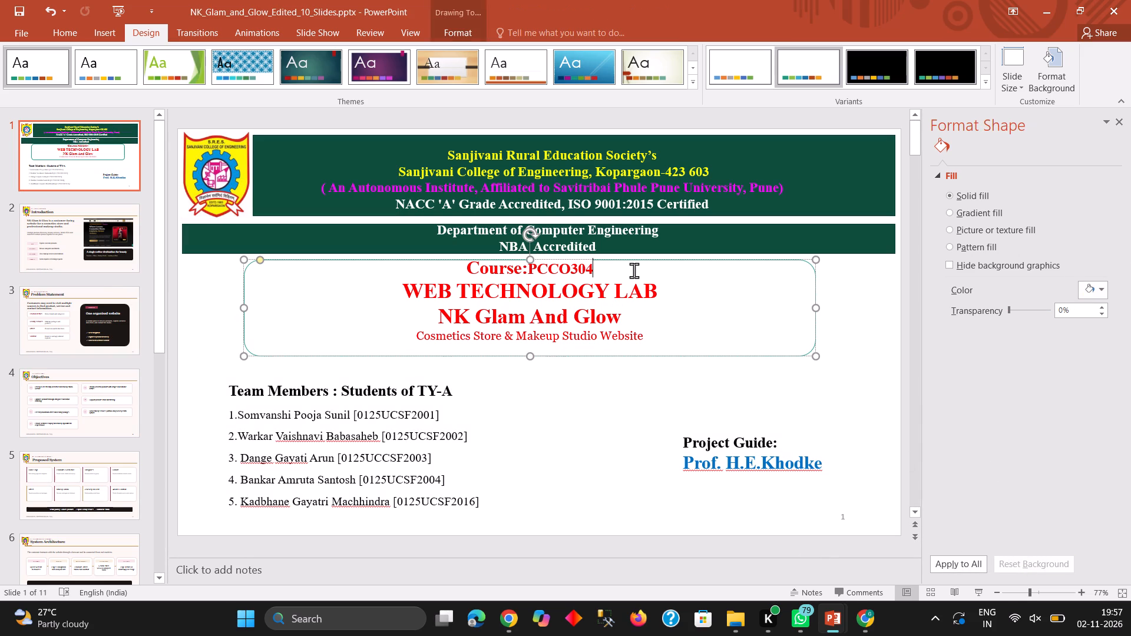
{"action": "left_click_drag", "start_coordinate": [290, 280], "coordinate": [287, 295]}
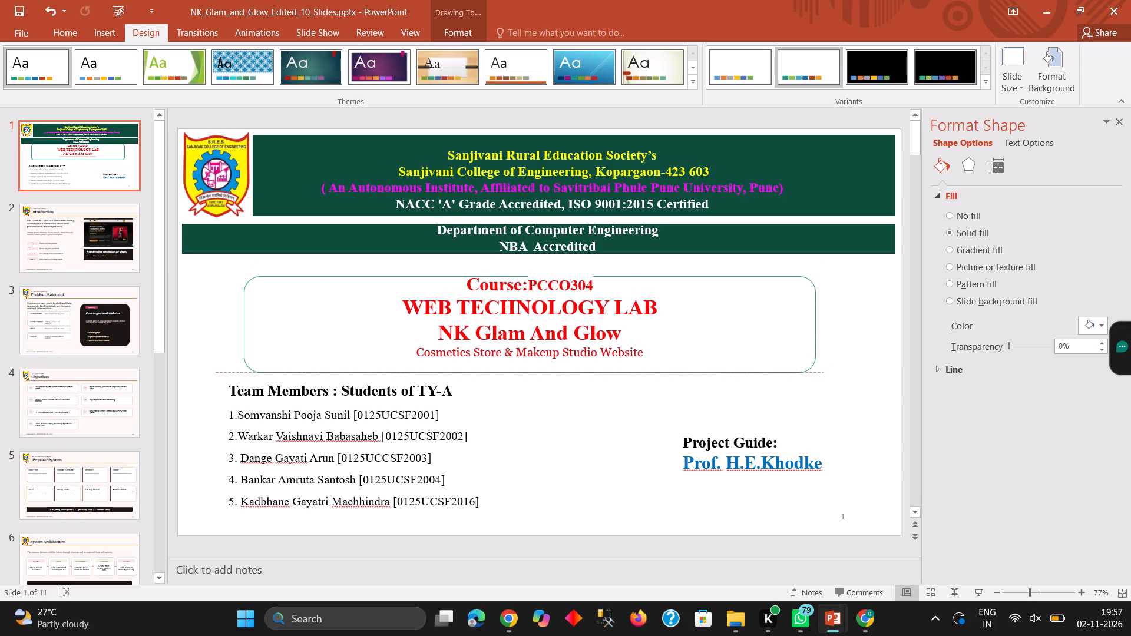
{"action": "left_click_drag", "start_coordinate": [287, 295], "coordinate": [286, 290]}
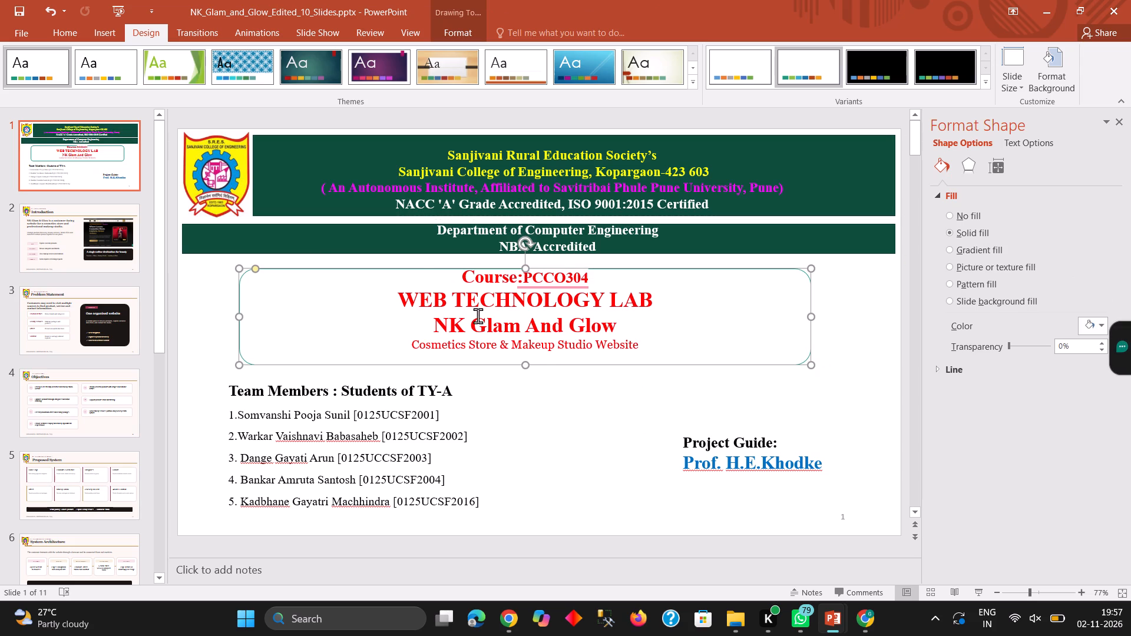
{"action": "left_click", "coordinate": [445, 279]}
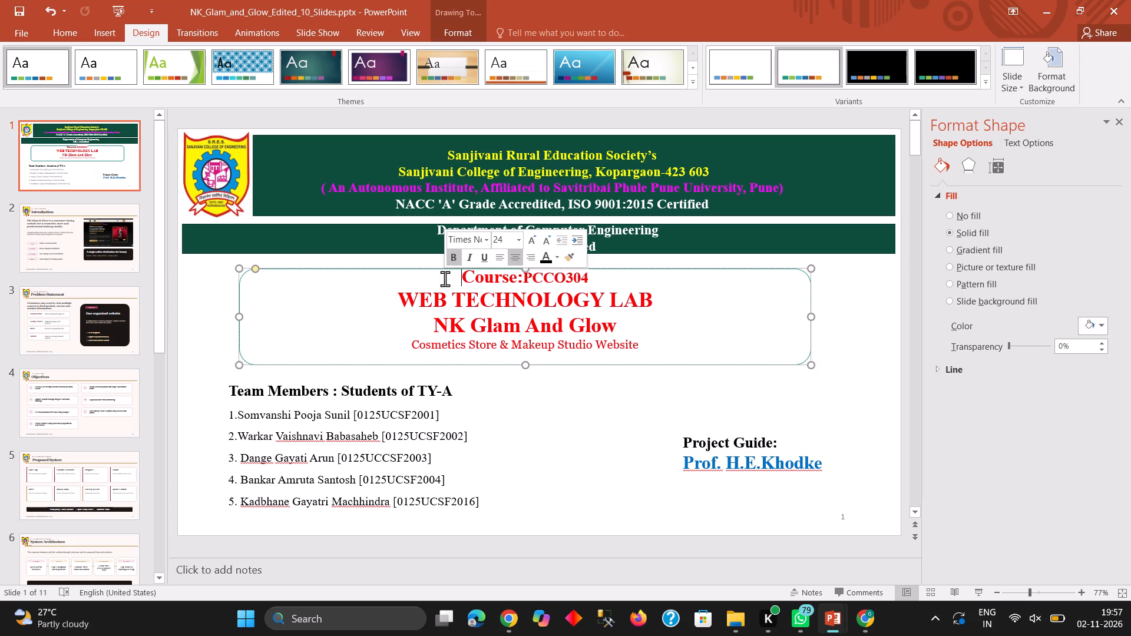
{"action": "key", "text": "Return"}
{"action": "left_click", "coordinate": [615, 396]}
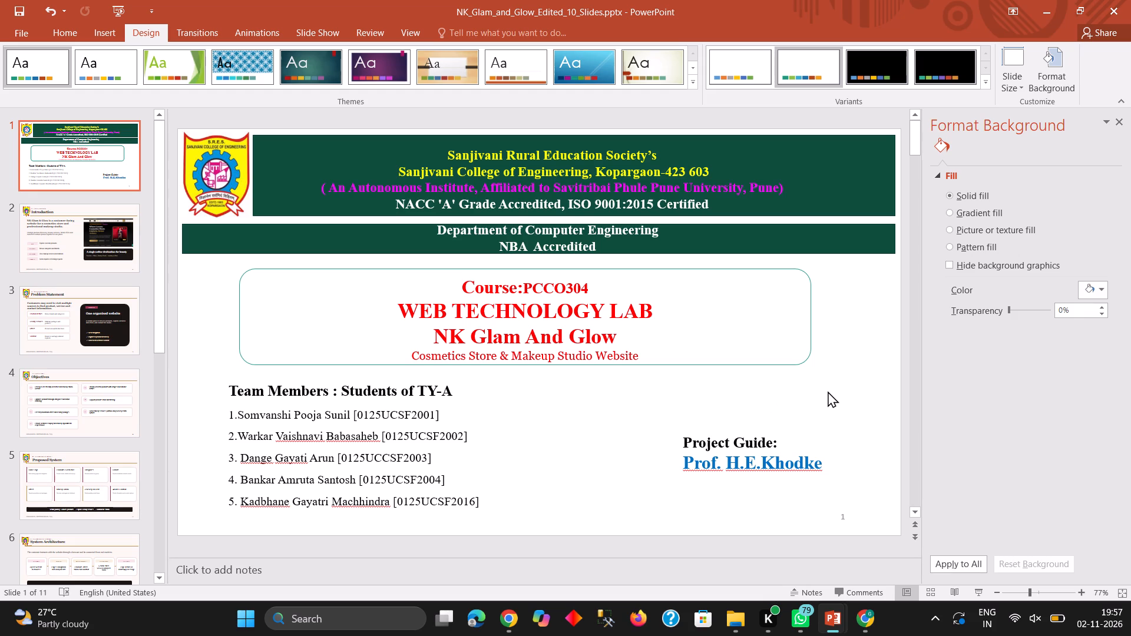
Widen the rounded course title box slightly toward the slide's right side and save the presentation.
{"action": "left_click", "coordinate": [771, 350]}
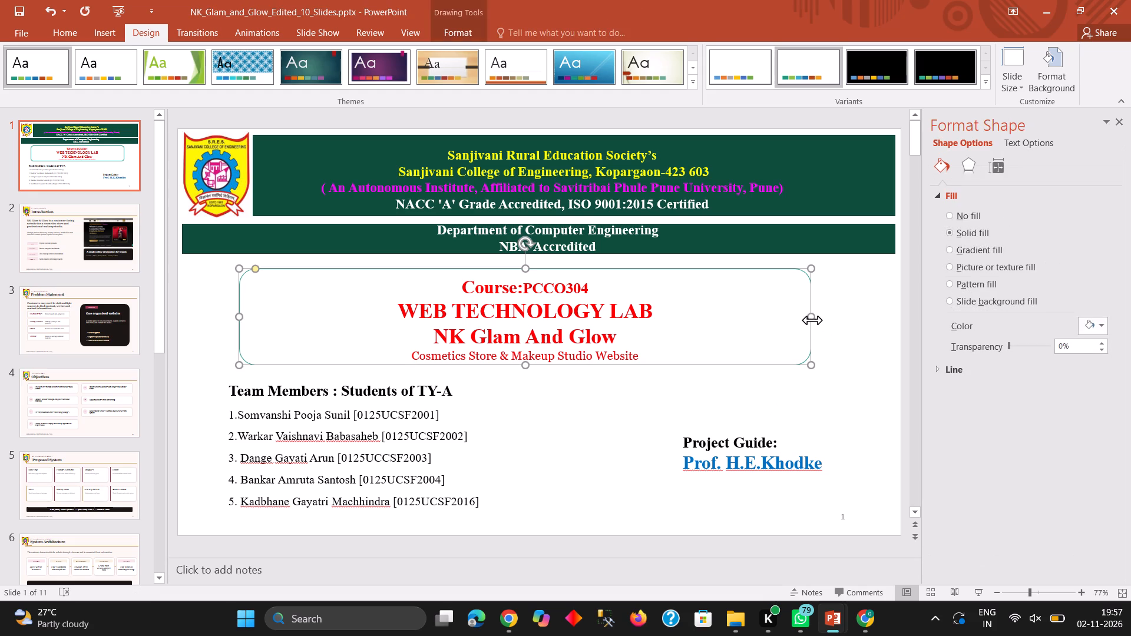
{"action": "left_click_drag", "start_coordinate": [811, 319], "coordinate": [837, 318]}
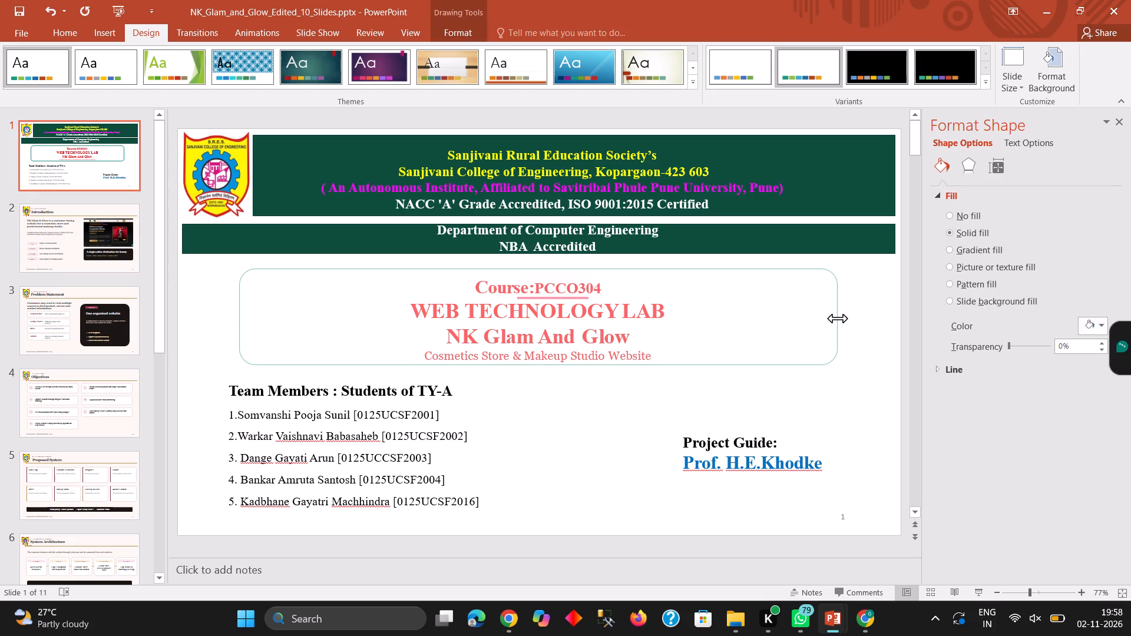
{"action": "left_click", "coordinate": [625, 431]}
{"action": "key", "text": "ctrl+s"}
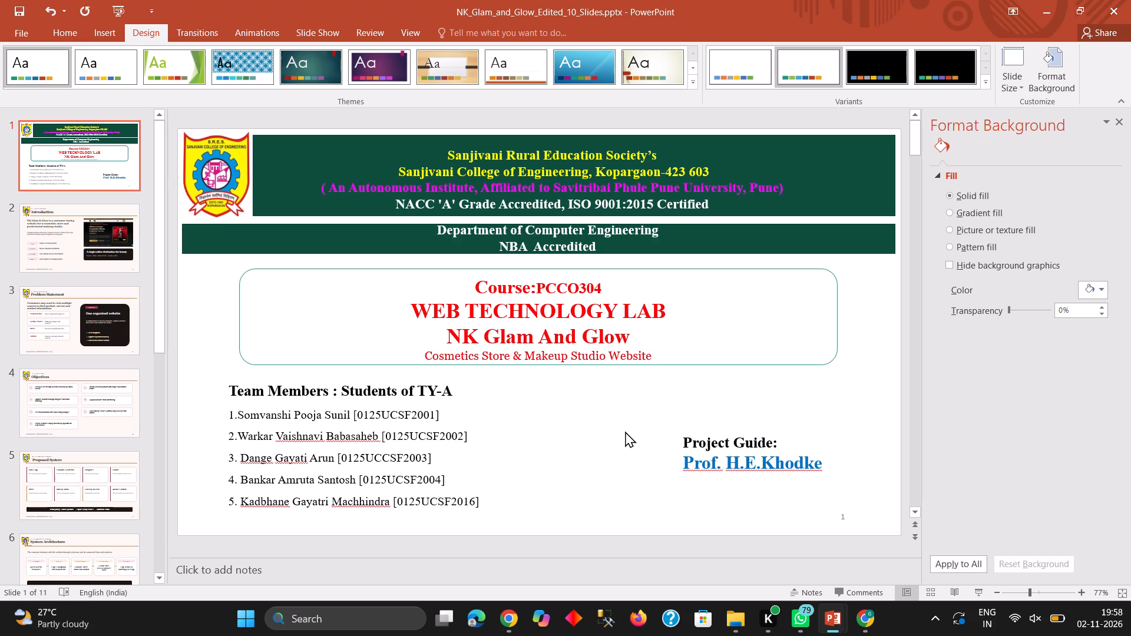
{"action": "key", "text": "ctrl+s"}
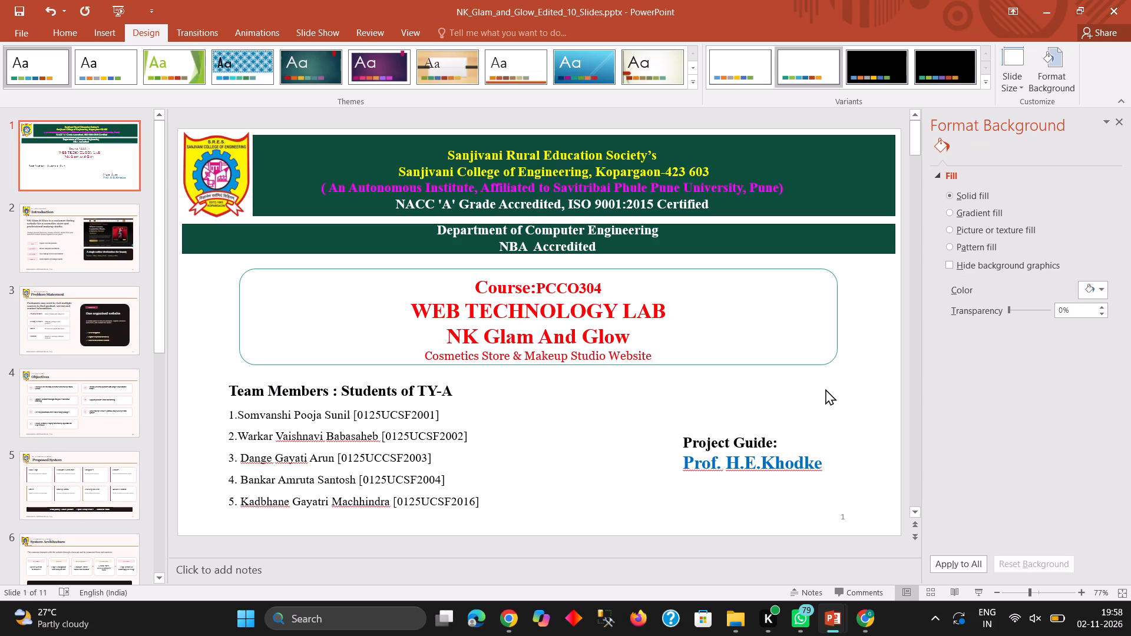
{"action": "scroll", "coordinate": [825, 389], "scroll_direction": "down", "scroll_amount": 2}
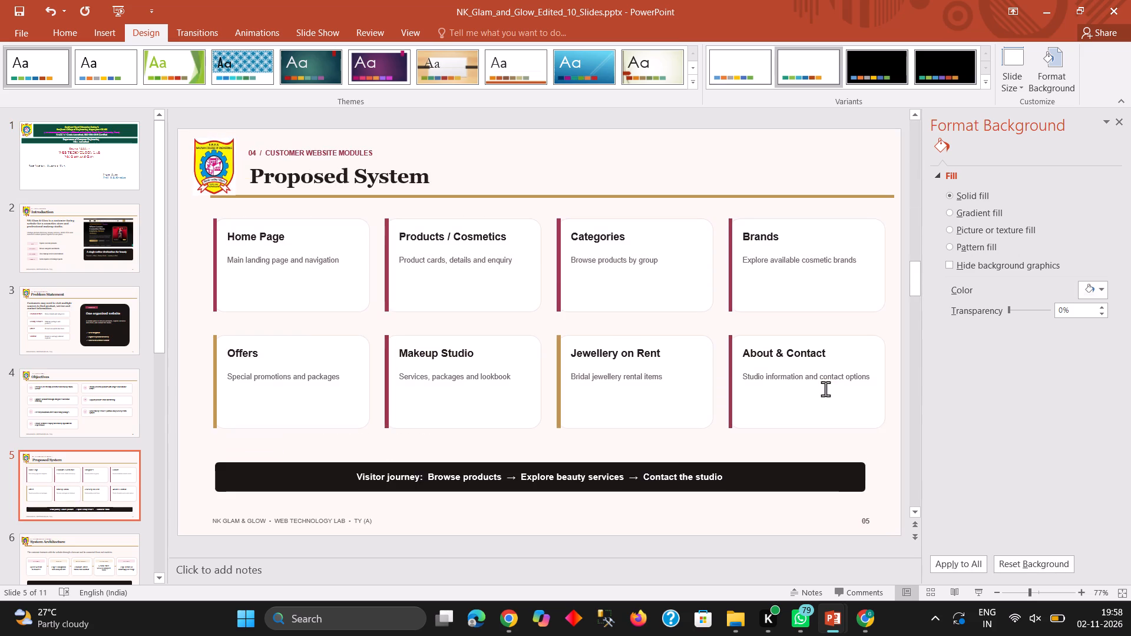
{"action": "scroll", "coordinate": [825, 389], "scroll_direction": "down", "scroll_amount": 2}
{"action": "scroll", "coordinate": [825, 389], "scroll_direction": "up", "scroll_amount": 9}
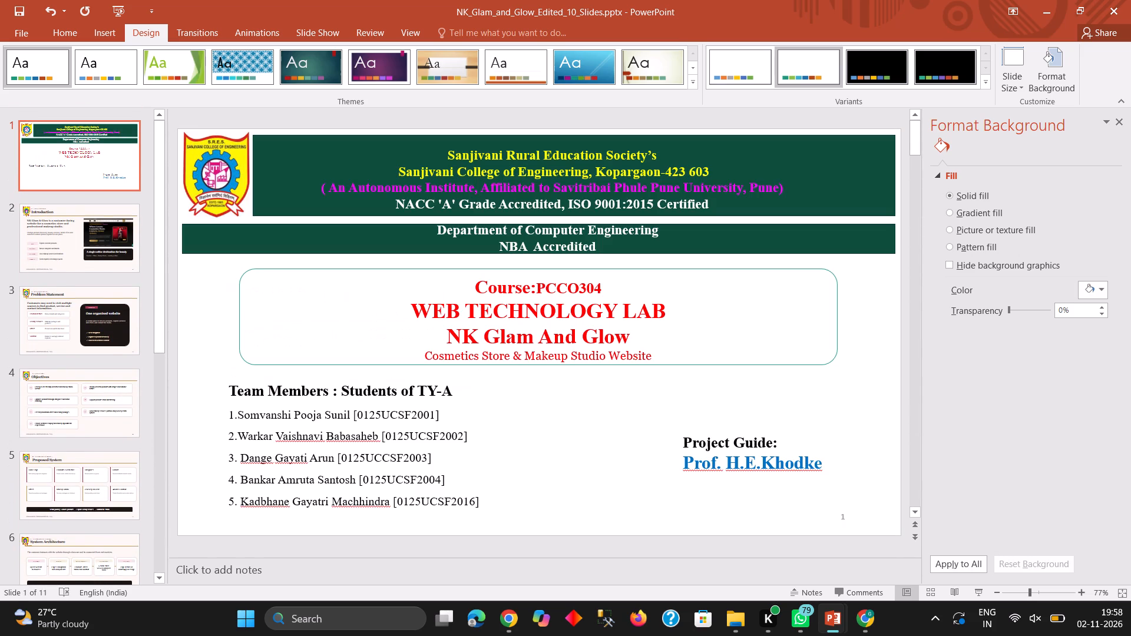
Review the Conclusion slide and compare the background settings of slides 1 and 2.
{"action": "scroll", "coordinate": [765, 416], "scroll_direction": "down", "scroll_amount": 9}
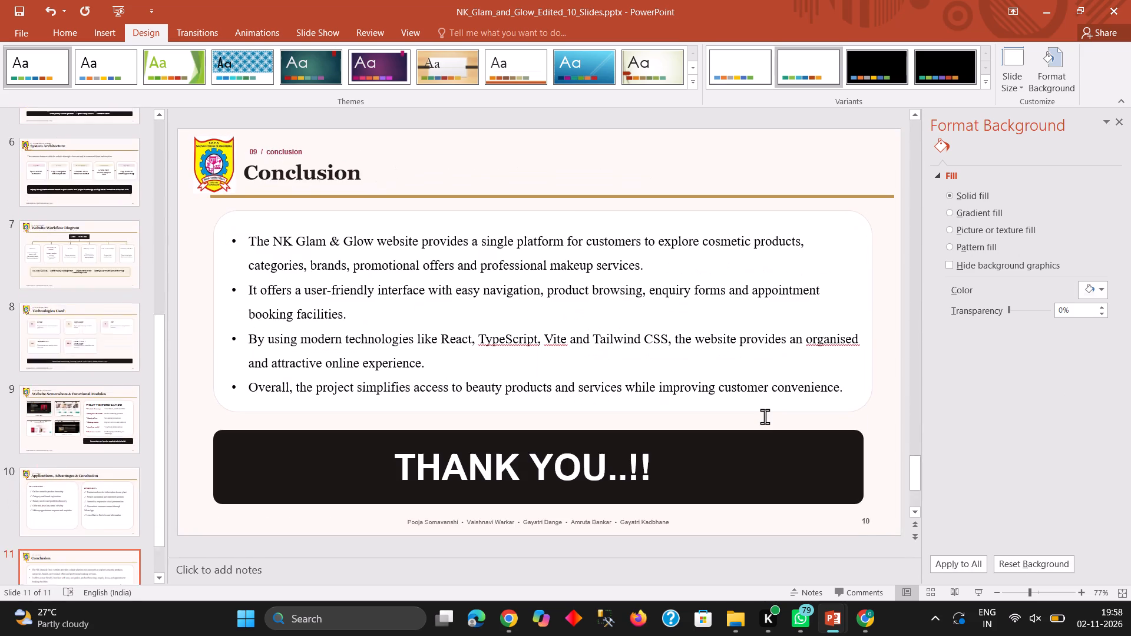
{"action": "scroll", "coordinate": [765, 416], "scroll_direction": "down", "scroll_amount": 8}
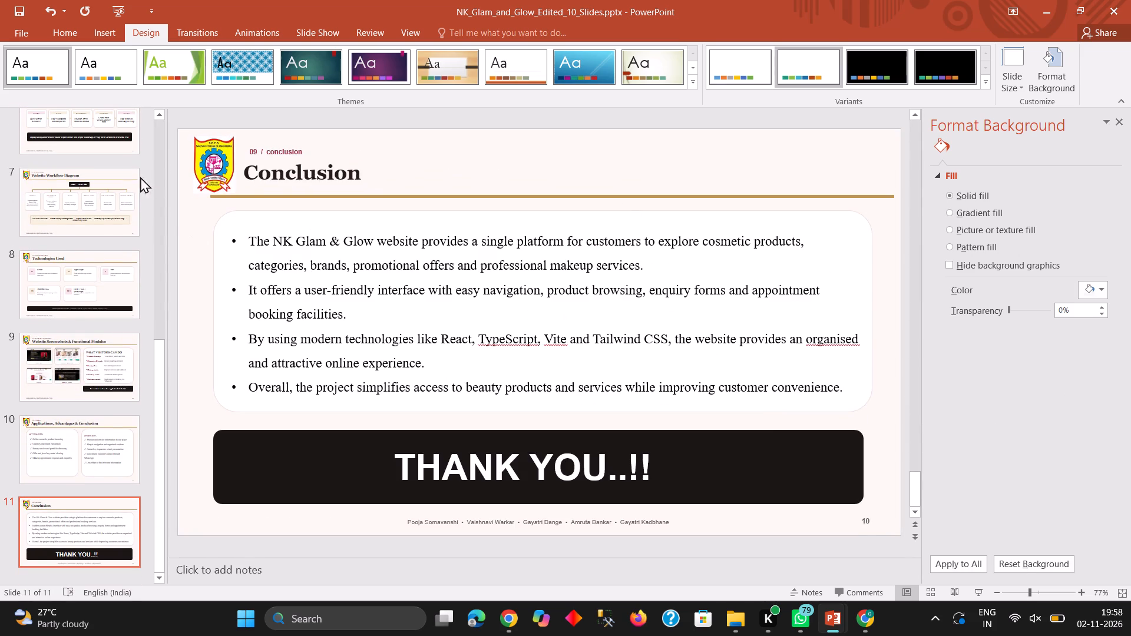
{"action": "scroll", "coordinate": [125, 168], "scroll_direction": "up", "scroll_amount": 8}
{"action": "left_click", "coordinate": [111, 168]}
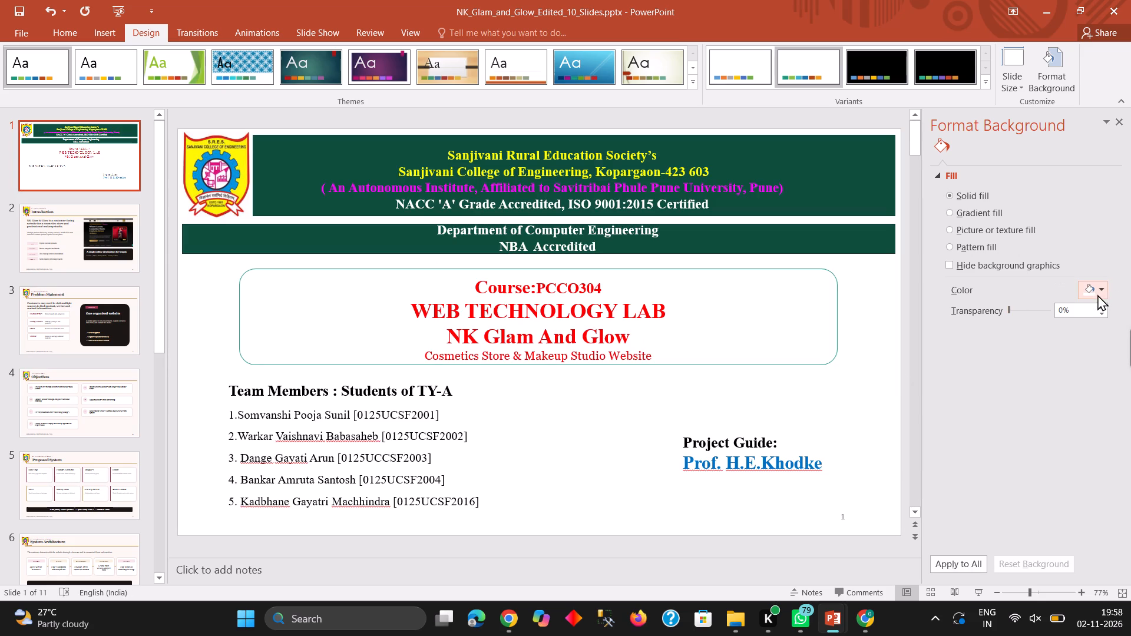
{"action": "left_click", "coordinate": [100, 276]}
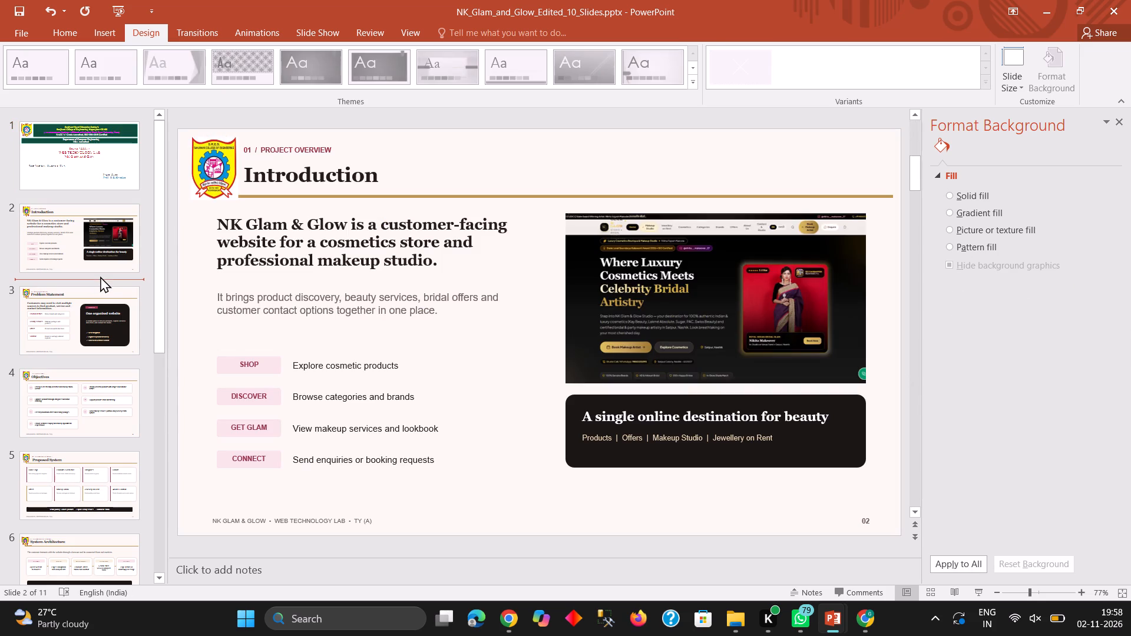
{"action": "left_click", "coordinate": [104, 266]}
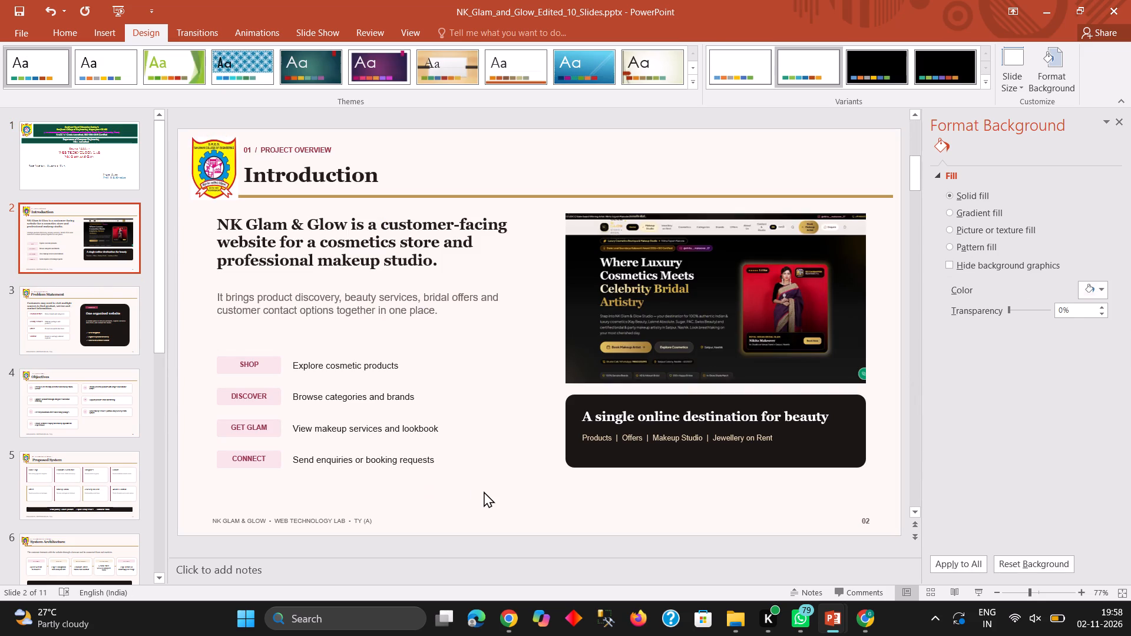
{"action": "right_click", "coordinate": [484, 491]}
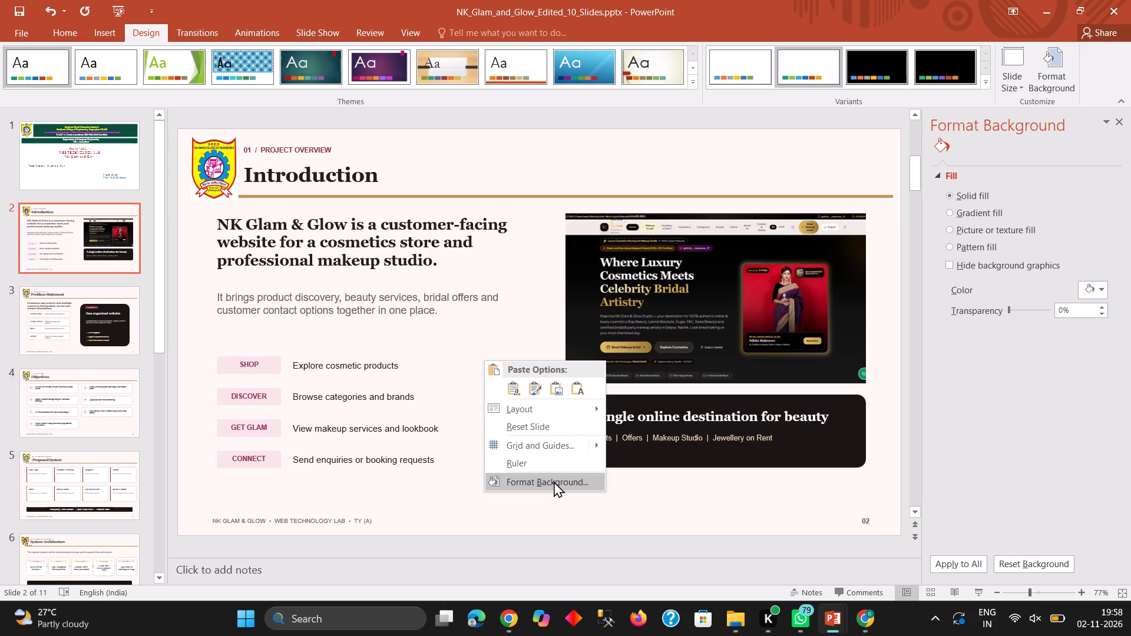
{"action": "left_click", "coordinate": [554, 481]}
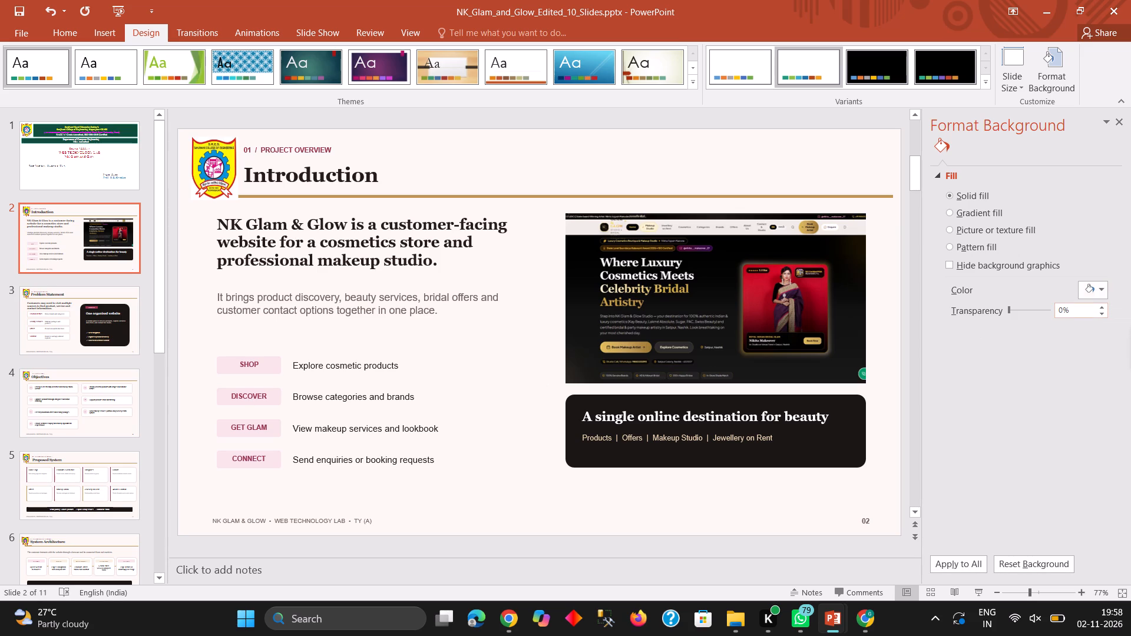
{"action": "left_click", "coordinate": [81, 182]}
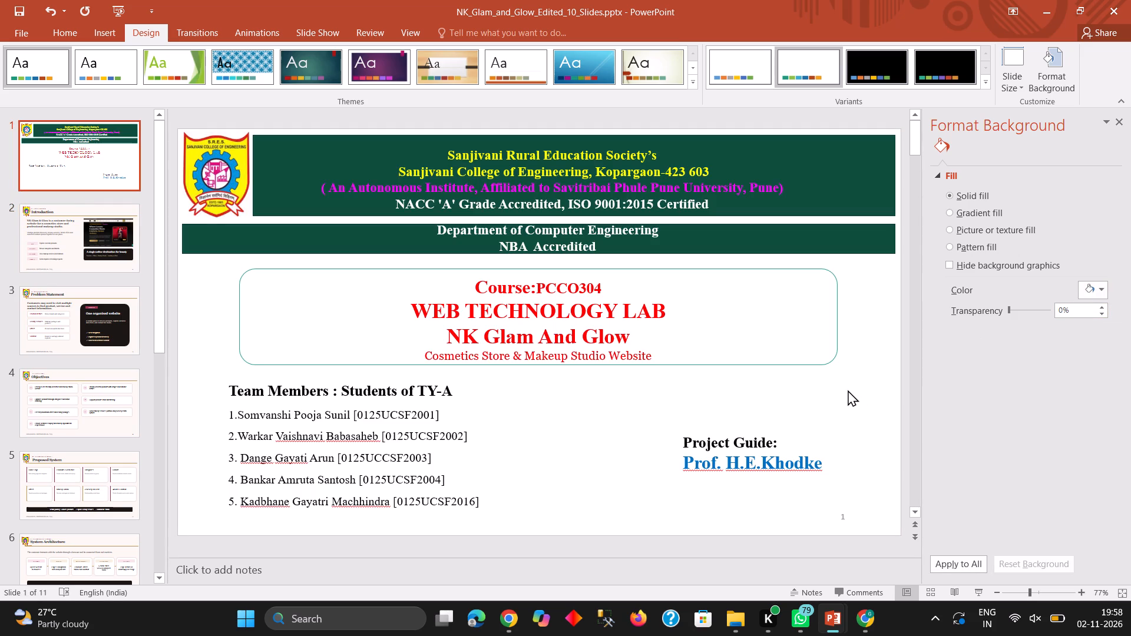
Set the introductory paragraph, the DISCOVER, GET GLAM and CONNECT labels and the four row descriptions on slide 2 to Times New Roman.
{"action": "left_click", "coordinate": [72, 225]}
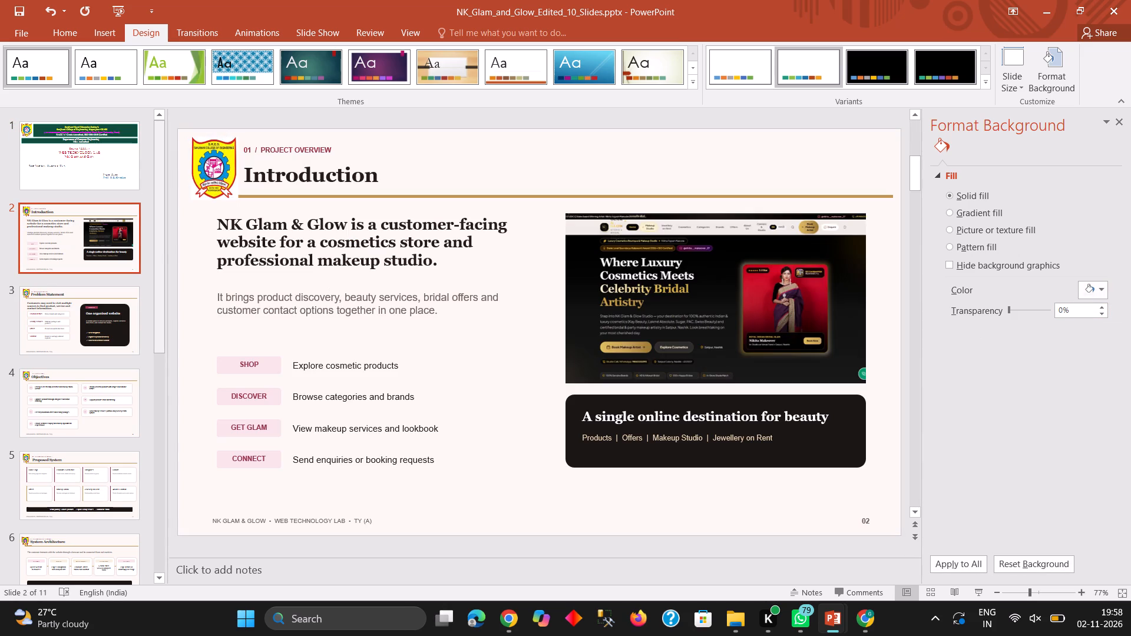
{"action": "left_click", "coordinate": [225, 306]}
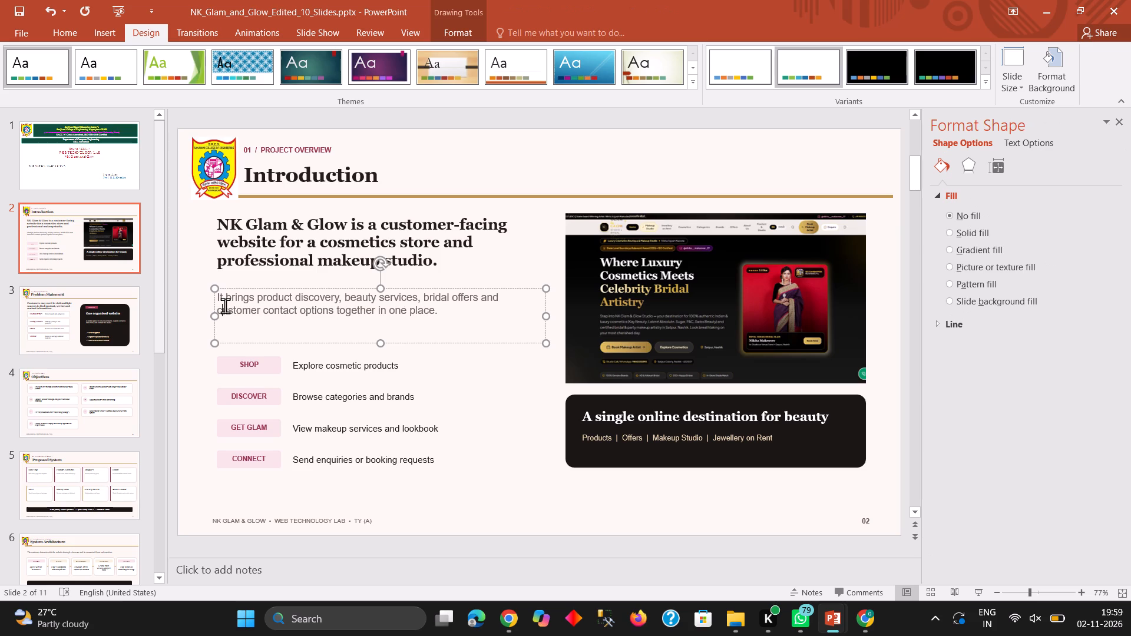
{"action": "left_click", "coordinate": [322, 374], "text": "shift"}
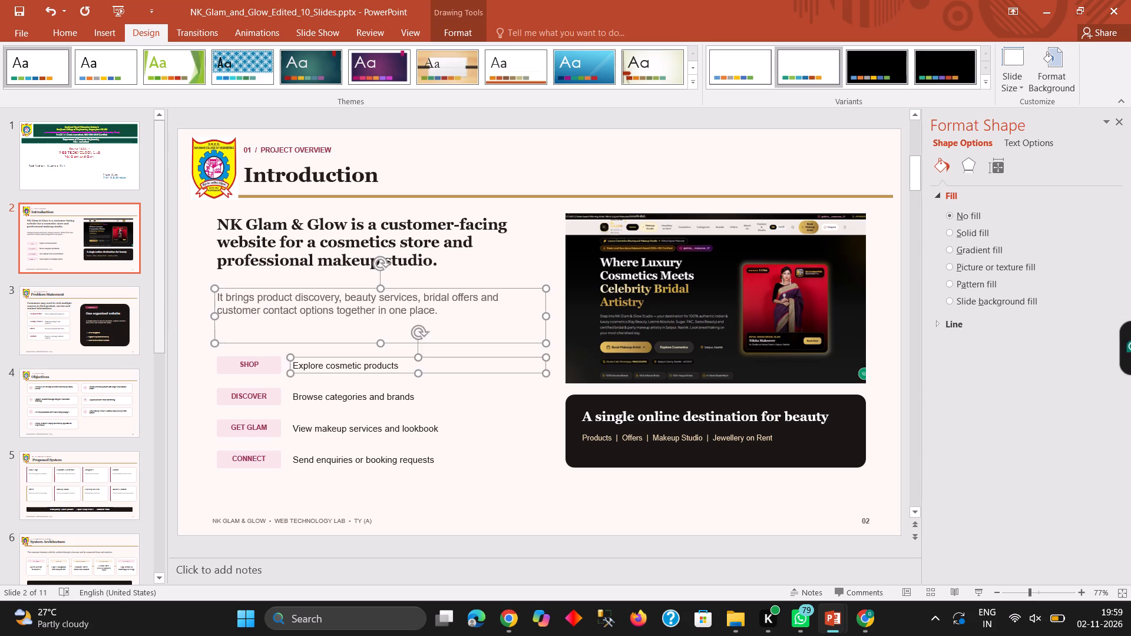
{"action": "left_click_drag", "start_coordinate": [265, 373], "coordinate": [259, 400], "text": "shift"}
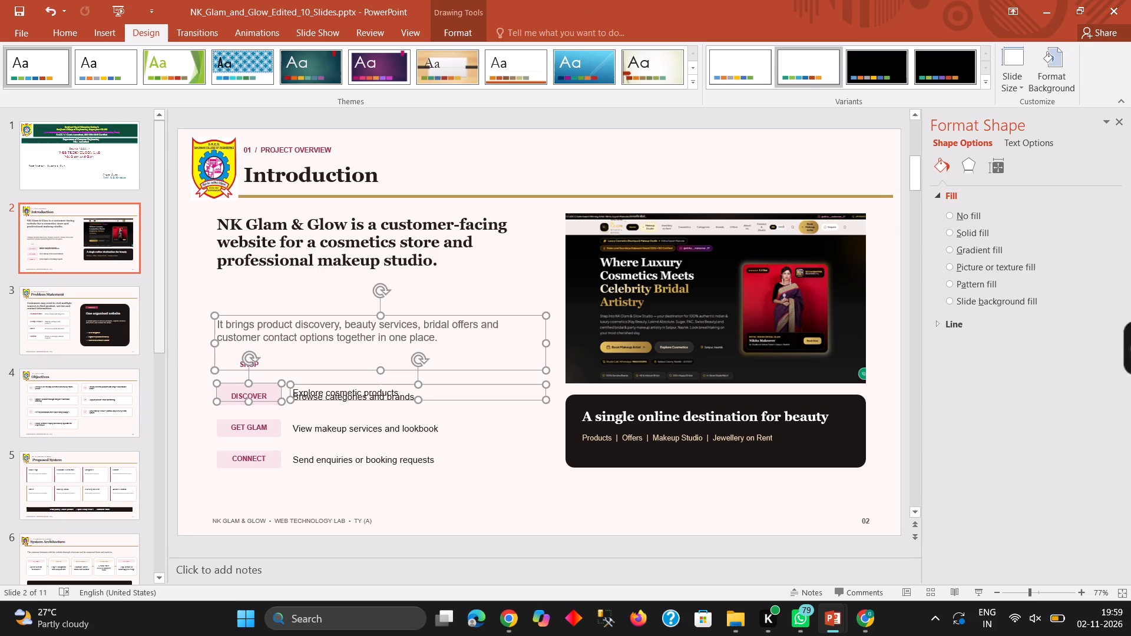
{"action": "key", "text": "ctrl+z"}
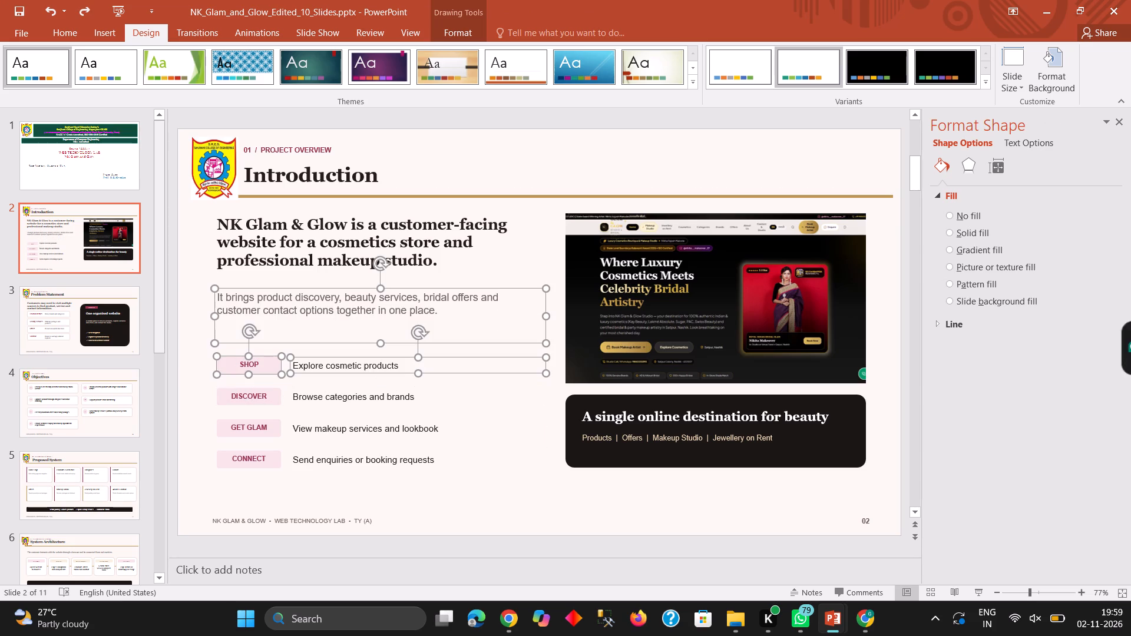
{"action": "left_click", "coordinate": [309, 327]}
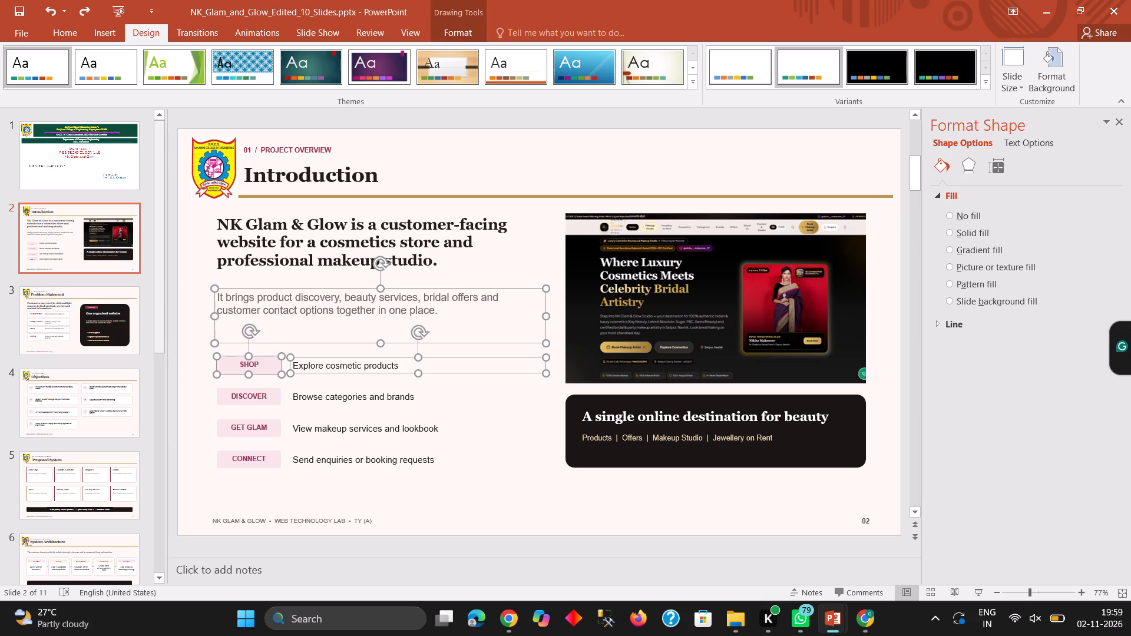
{"action": "left_click", "coordinate": [256, 396], "text": "shift"}
{"action": "left_click", "coordinate": [337, 396], "text": "shift"}
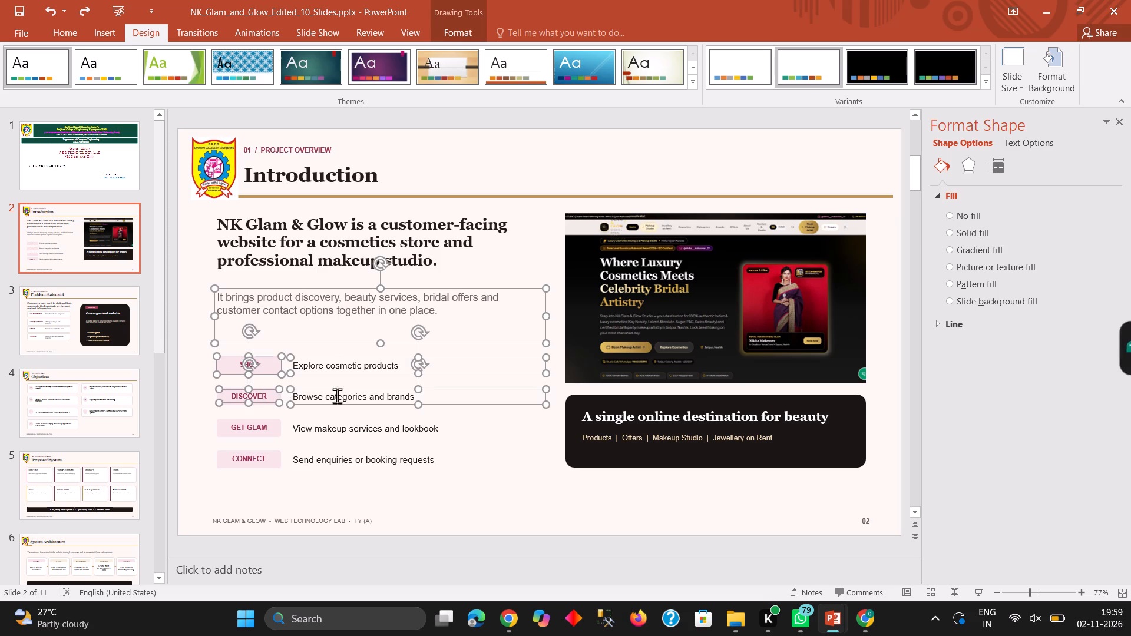
{"action": "left_click_drag", "start_coordinate": [248, 426], "coordinate": [232, 428], "text": "shift"}
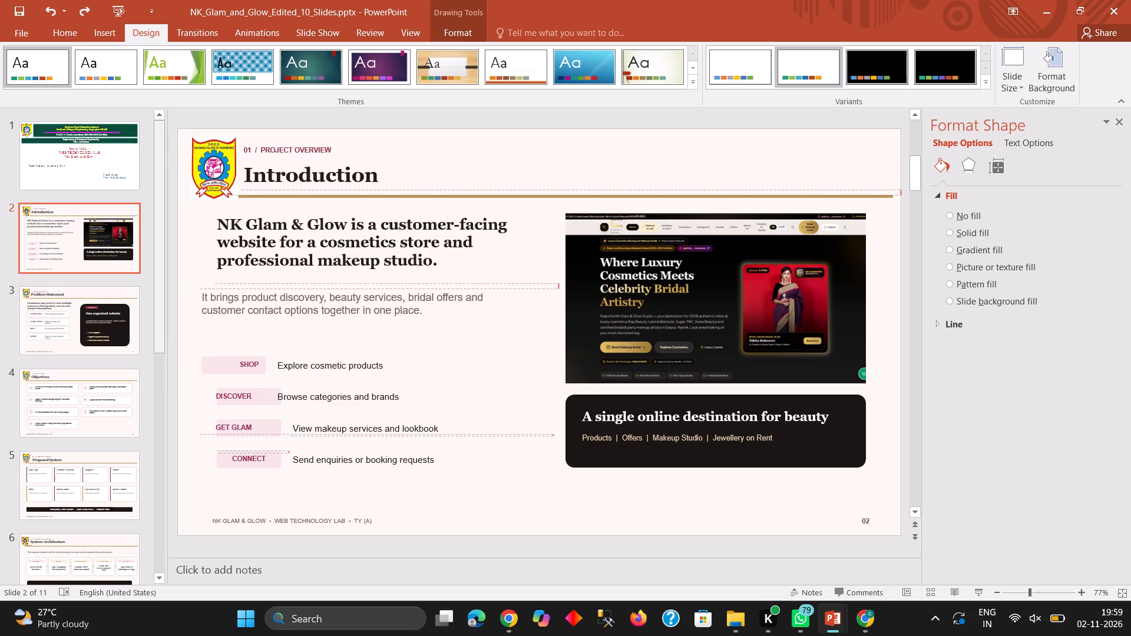
{"action": "left_click_drag", "start_coordinate": [232, 428], "coordinate": [249, 432], "text": "shift"}
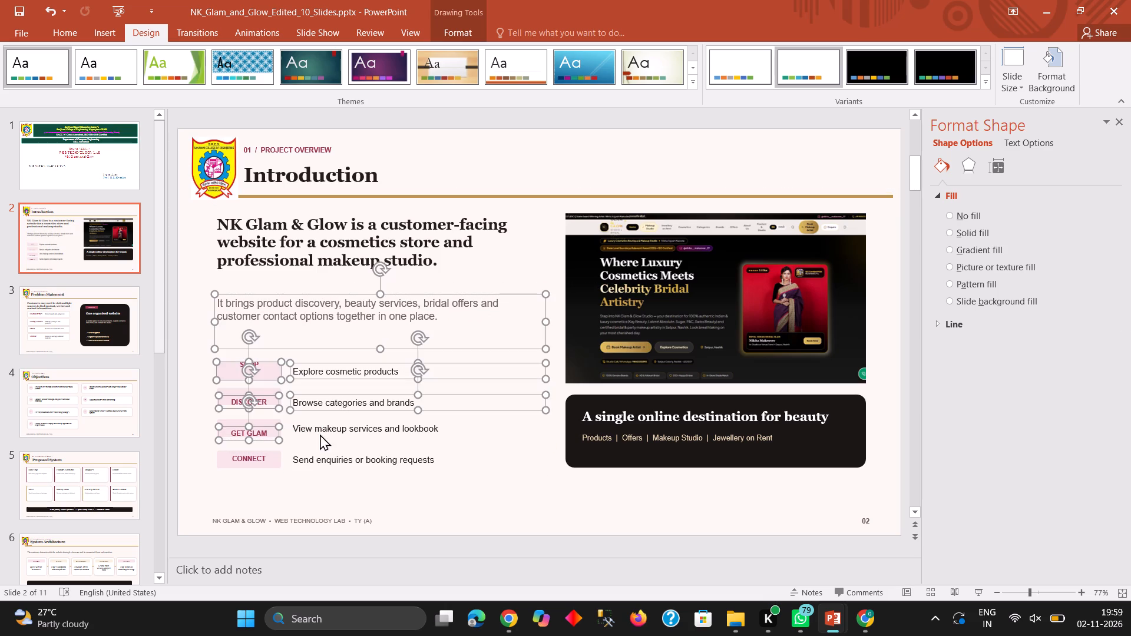
{"action": "left_click", "coordinate": [321, 433], "text": "shift"}
{"action": "left_click", "coordinate": [259, 465], "text": "shift"}
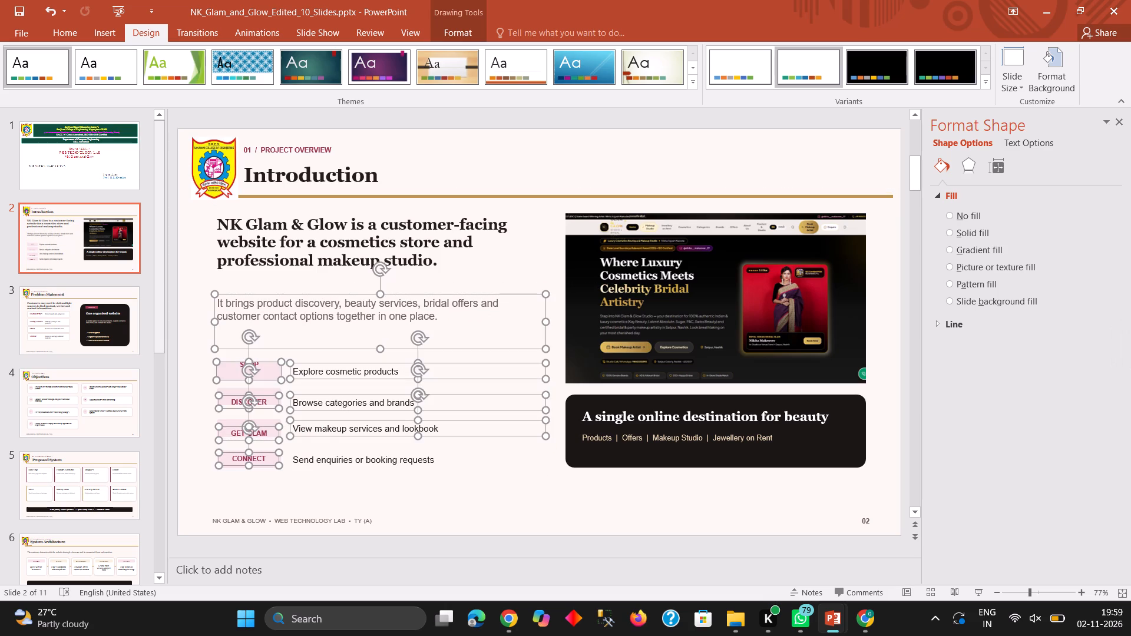
{"action": "left_click", "coordinate": [320, 466], "text": "shift"}
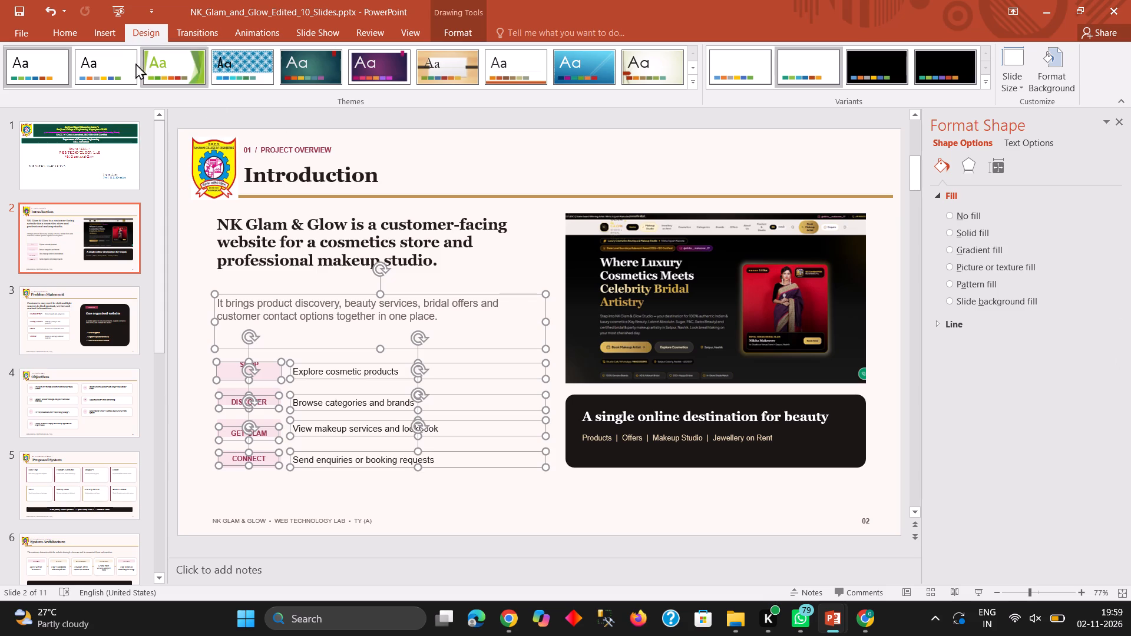
{"action": "left_click", "coordinate": [62, 26]}
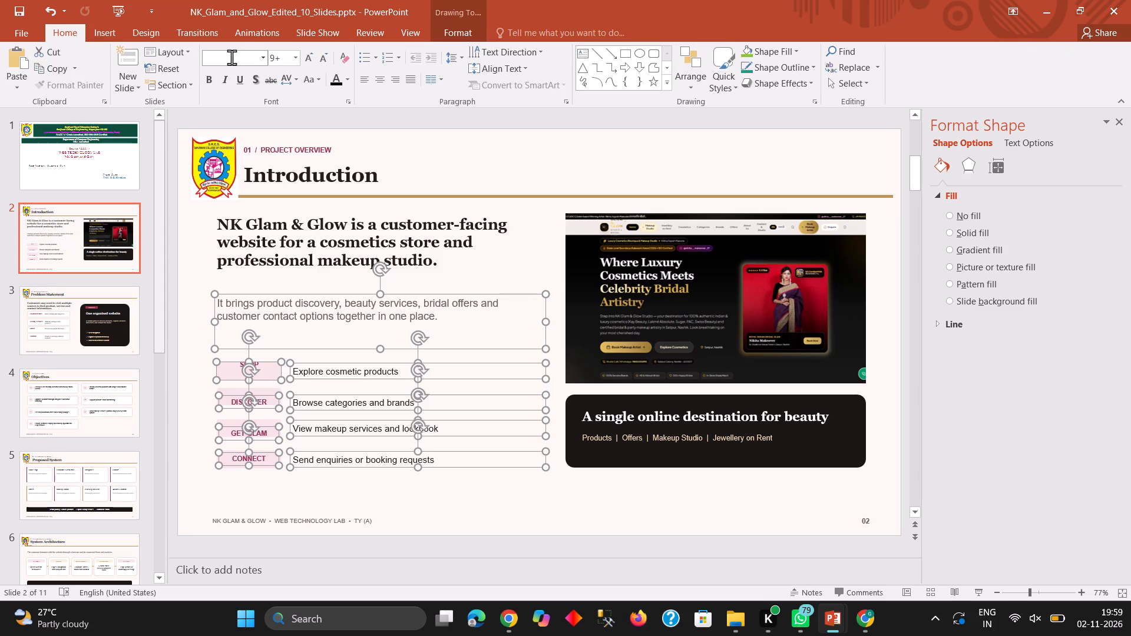
{"action": "left_click", "coordinate": [231, 56]}
{"action": "type", "text": "tim"}
{"action": "key", "text": "Return"}
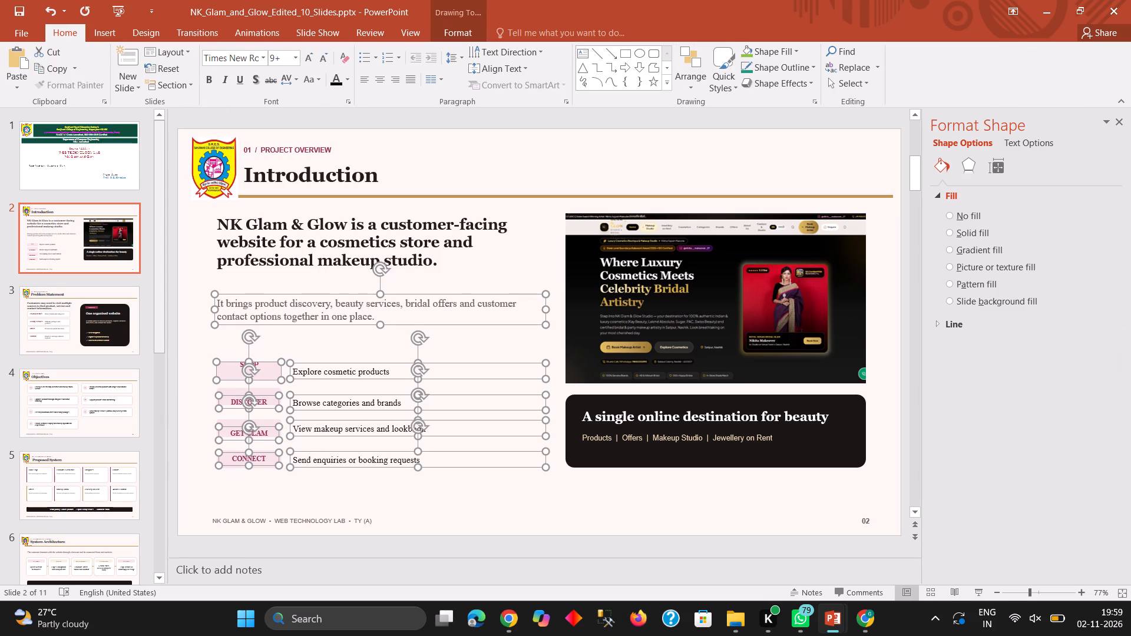
Enlarge the selected text on slide 2 by two size increments, giving 18 pt for the introductory paragraph and 16 pt for the row descriptions.
{"action": "left_click", "coordinate": [312, 59]}
{"action": "left_click", "coordinate": [312, 59]}
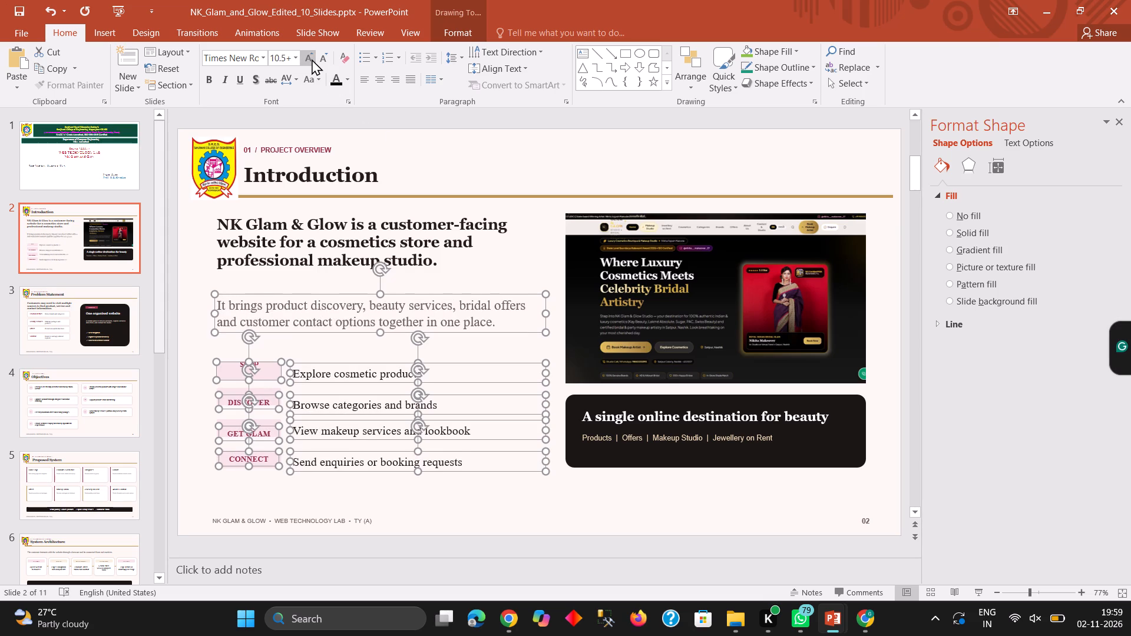
{"action": "left_click", "coordinate": [414, 527]}
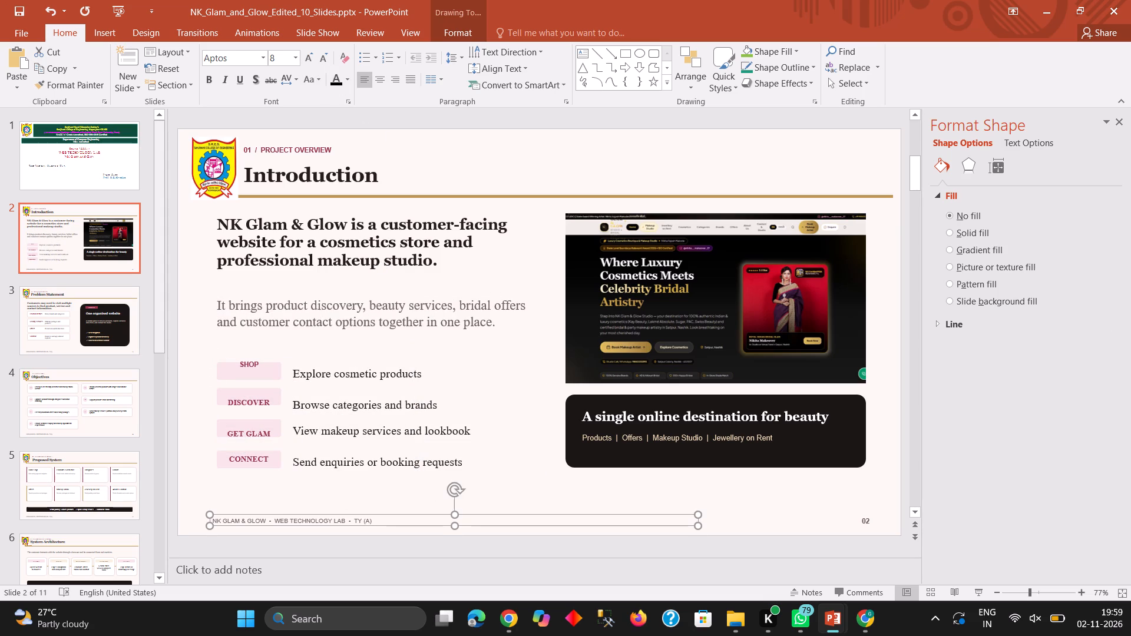
Move the SHOP label text slightly down within its pink box and set it to Times New Roman, 11 pt.
{"action": "left_click", "coordinate": [242, 360]}
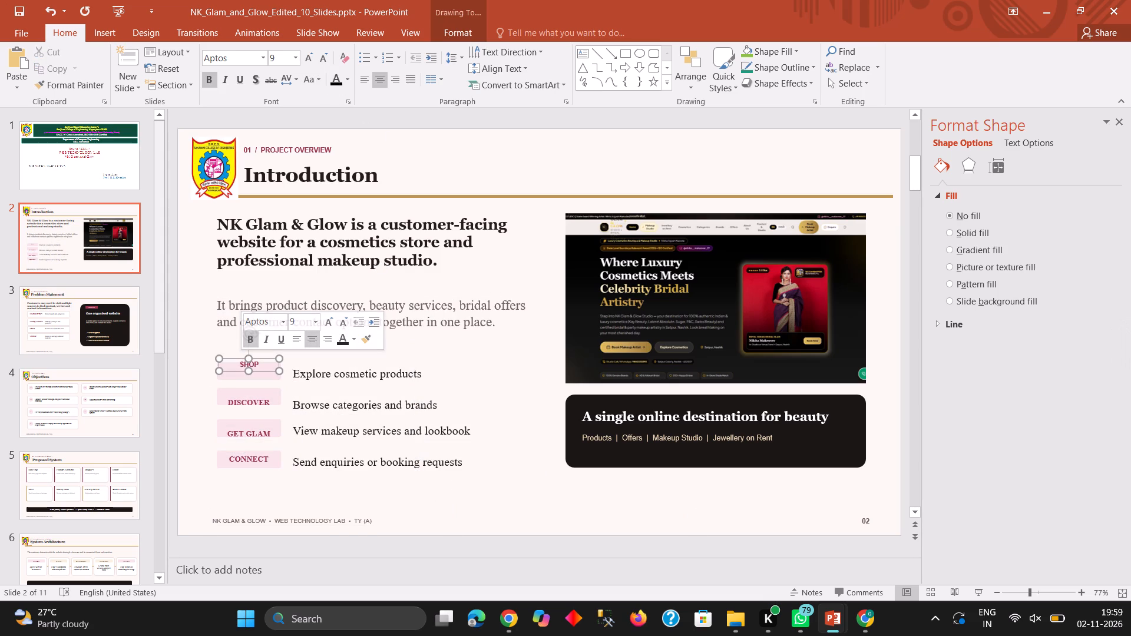
{"action": "left_click_drag", "start_coordinate": [242, 370], "coordinate": [242, 377]}
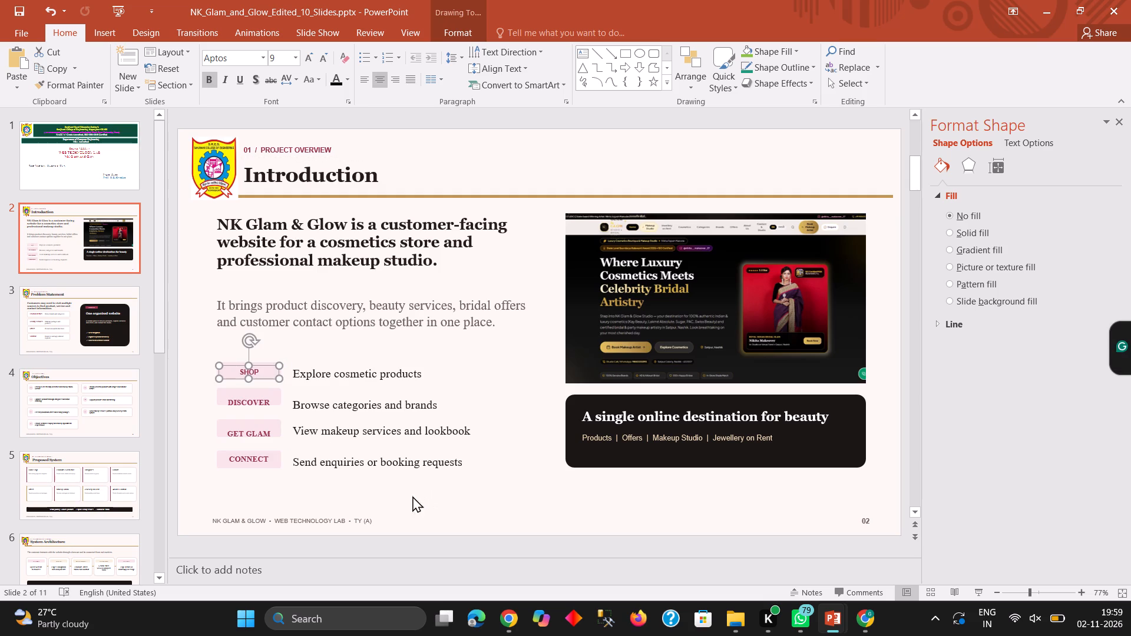
{"action": "left_click", "coordinate": [249, 61]}
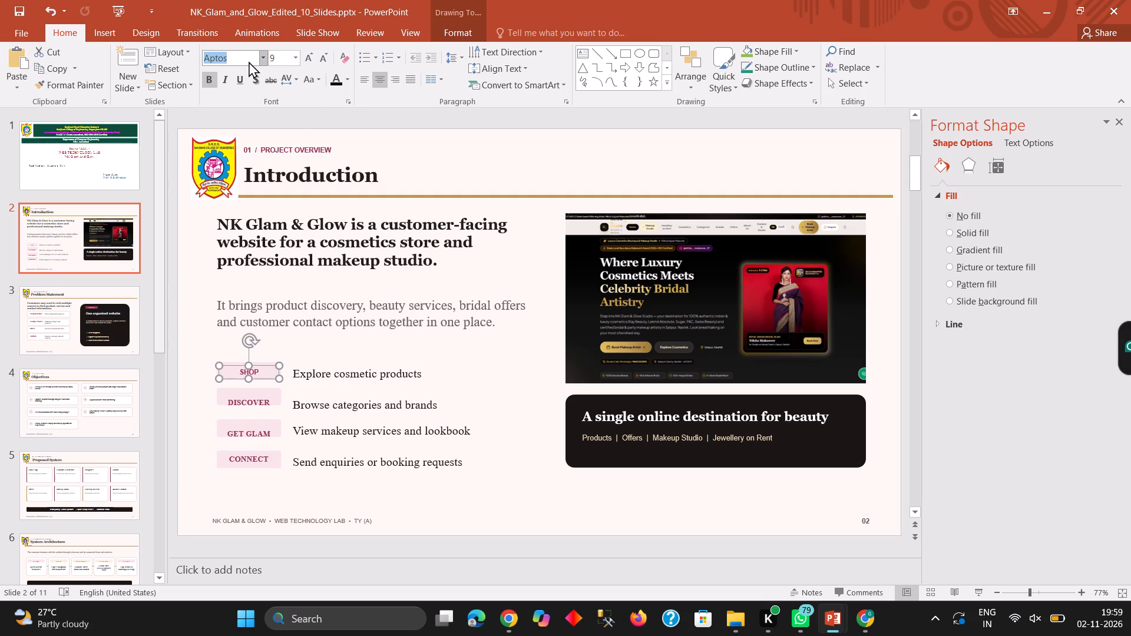
{"action": "key", "text": "BackSpace"}
{"action": "type", "text": "tim"}
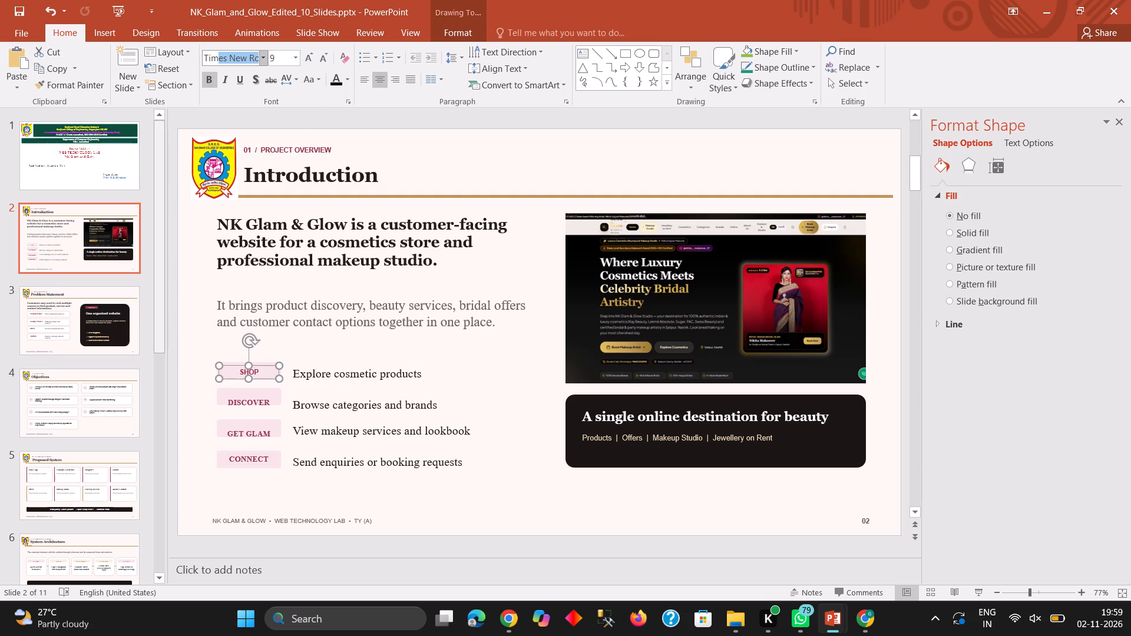
{"action": "key", "text": "Return"}
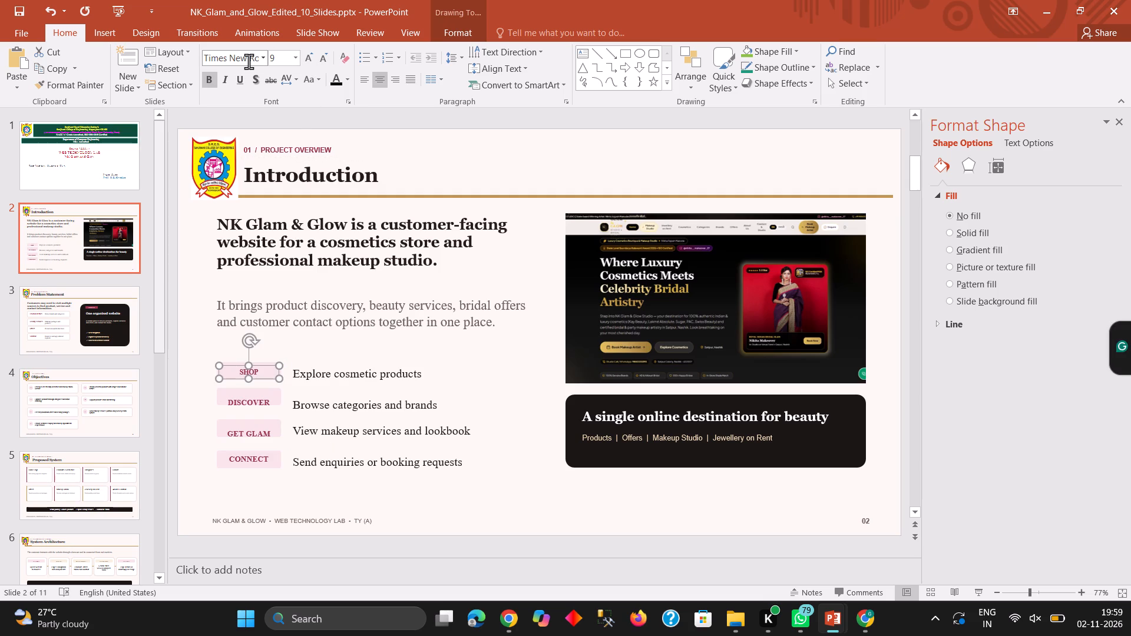
{"action": "left_click", "coordinate": [306, 56]}
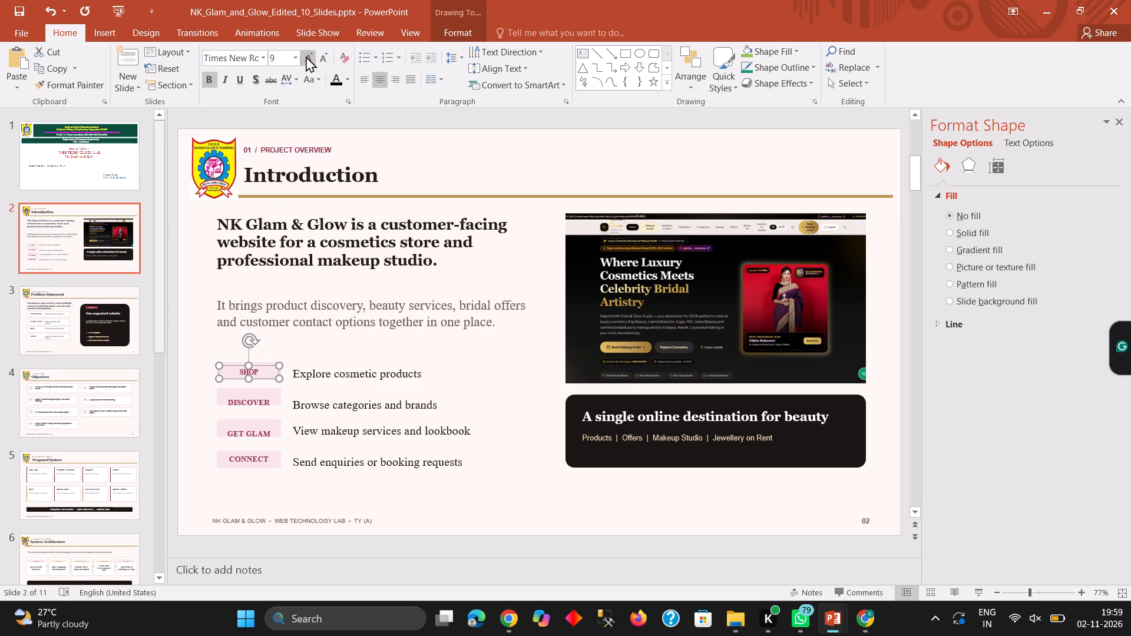
{"action": "left_click", "coordinate": [306, 56]}
{"action": "double_click", "coordinate": [306, 56]}
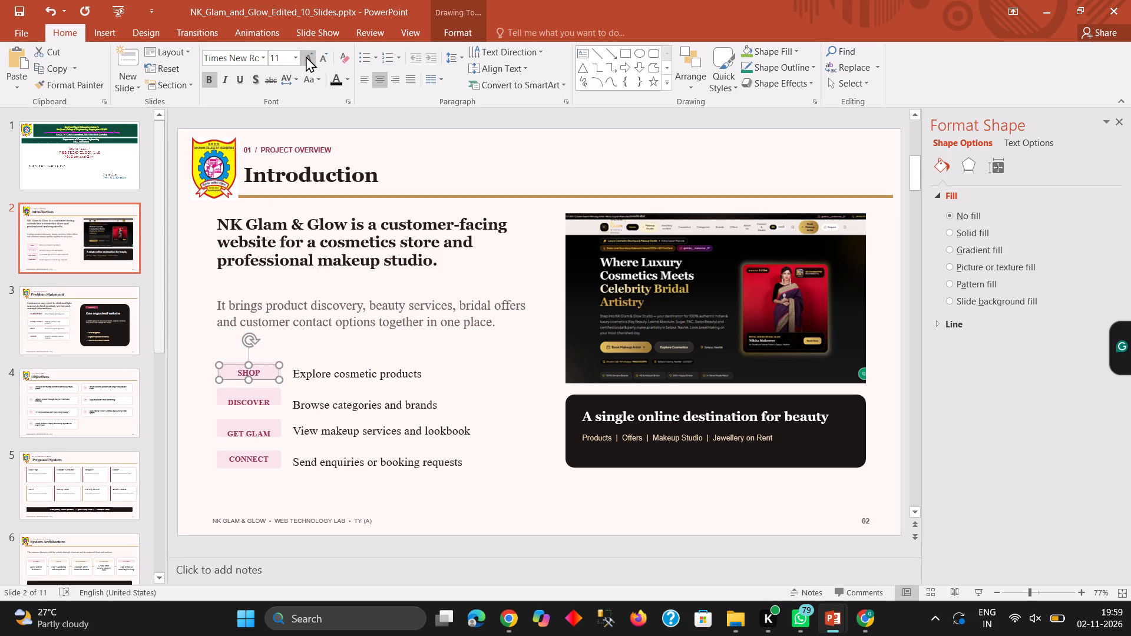
{"action": "left_click", "coordinate": [527, 383]}
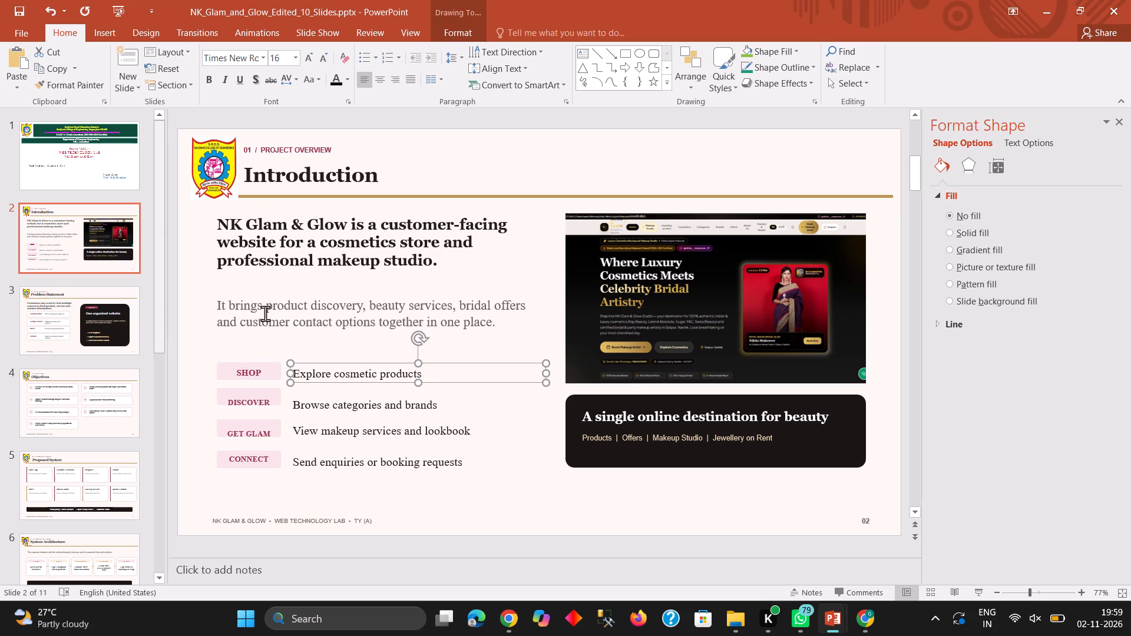
Change the font colour of the introductory paragraph on slide 2 to black.
{"action": "left_click", "coordinate": [212, 305]}
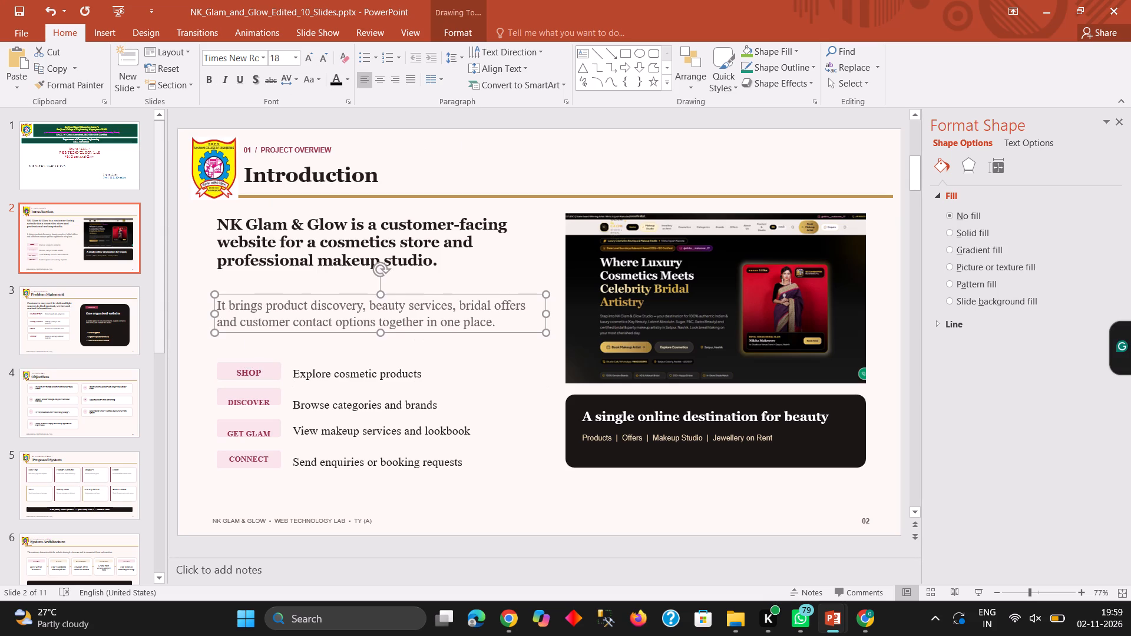
{"action": "left_click", "coordinate": [340, 84]}
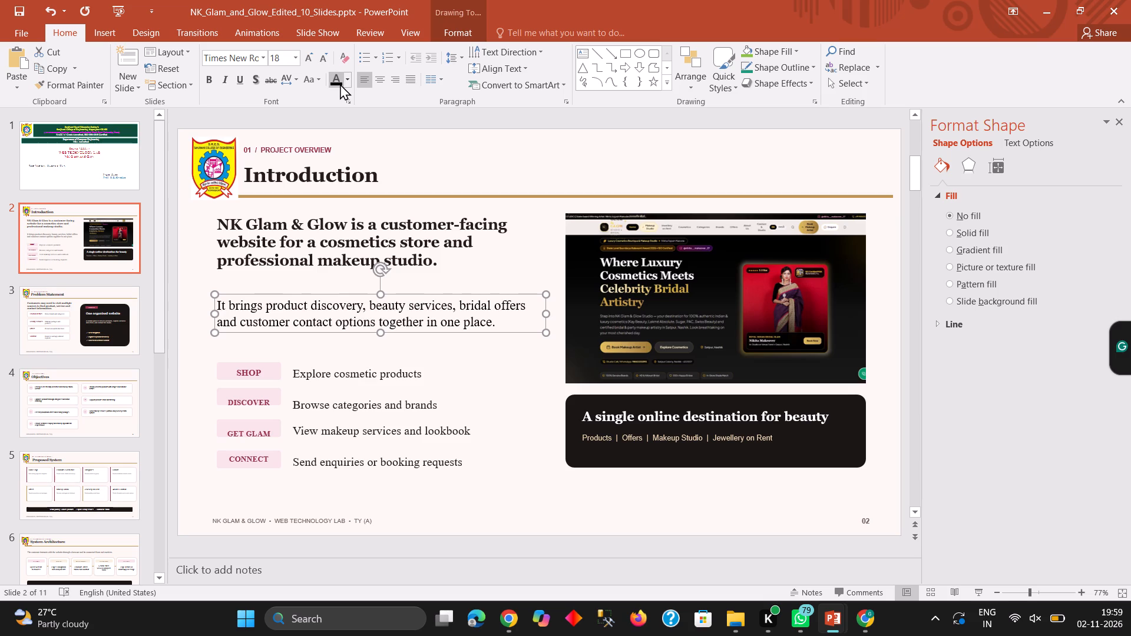
{"action": "left_click", "coordinate": [537, 418]}
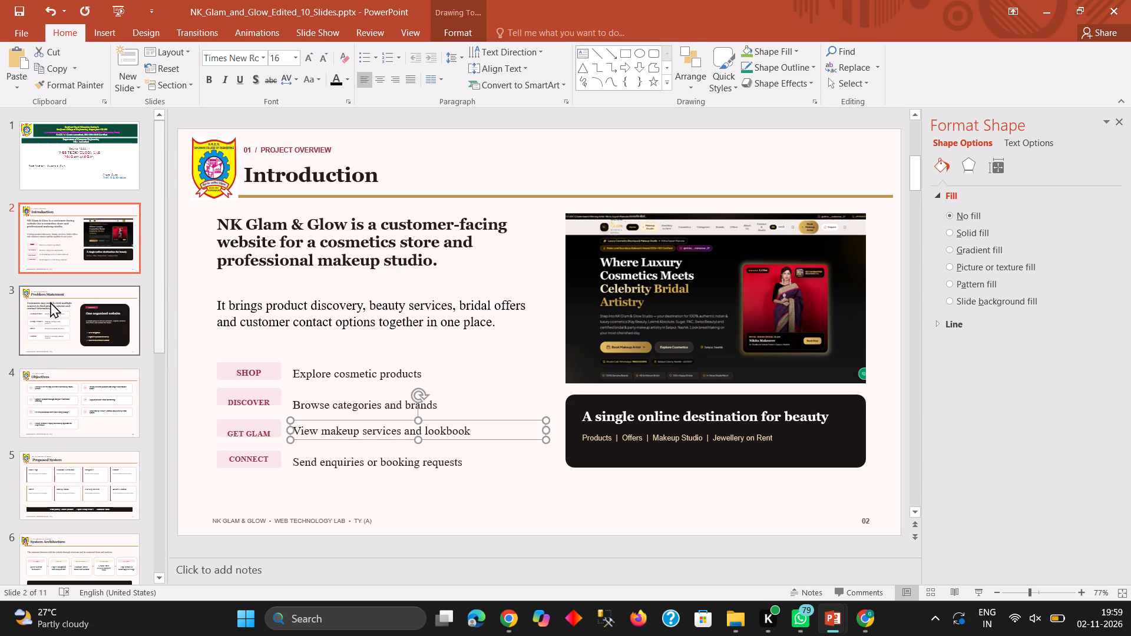
Look through slides 3 to 8 and the remaining slide thumbnails for fonts and text sizes that still need restyling.
{"action": "left_click", "coordinate": [51, 341]}
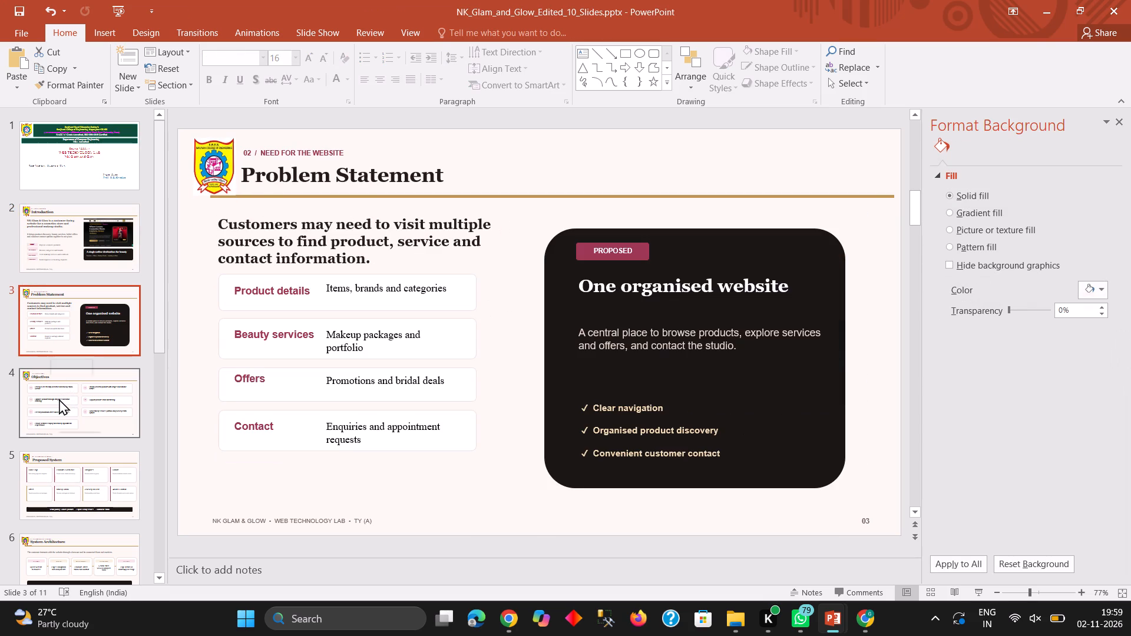
{"action": "left_click", "coordinate": [58, 399]}
{"action": "left_click", "coordinate": [82, 462]}
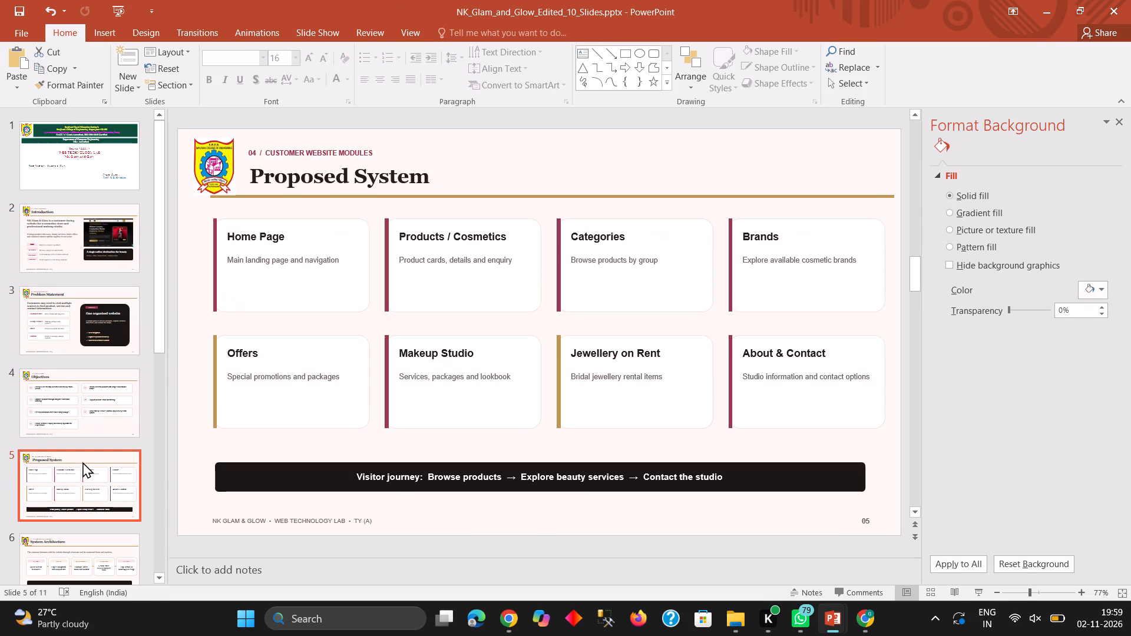
{"action": "scroll", "coordinate": [82, 462], "scroll_direction": "down", "scroll_amount": 10}
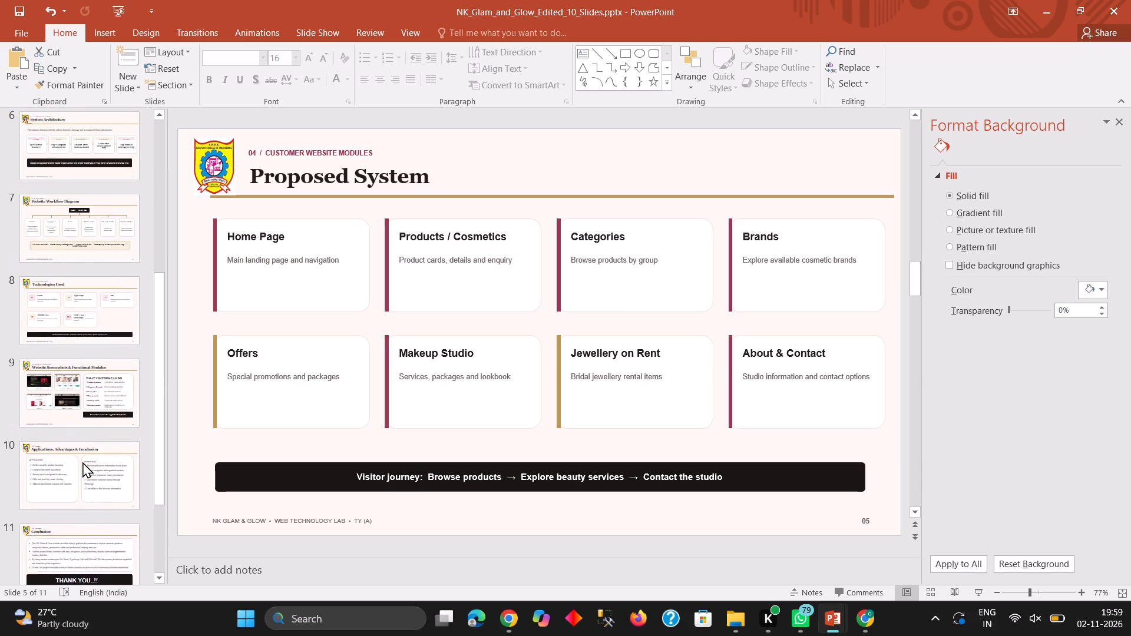
{"action": "scroll", "coordinate": [82, 462], "scroll_direction": "down", "scroll_amount": 4}
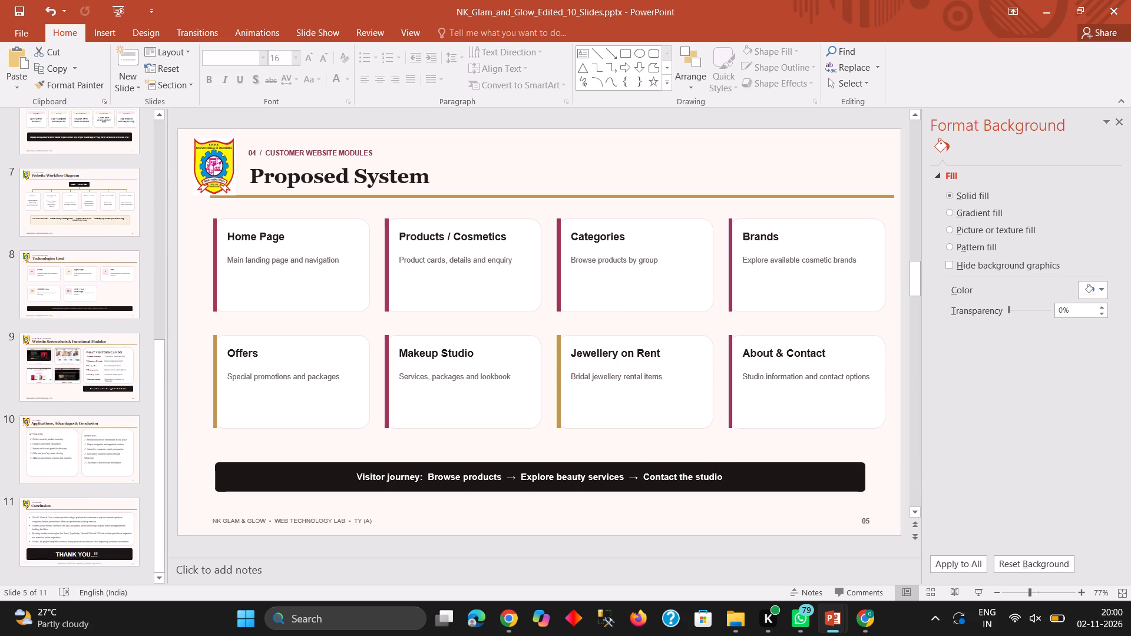
{"action": "scroll", "coordinate": [705, 469], "scroll_direction": "down", "scroll_amount": 3}
{"action": "scroll", "coordinate": [705, 469], "scroll_direction": "up", "scroll_amount": 1}
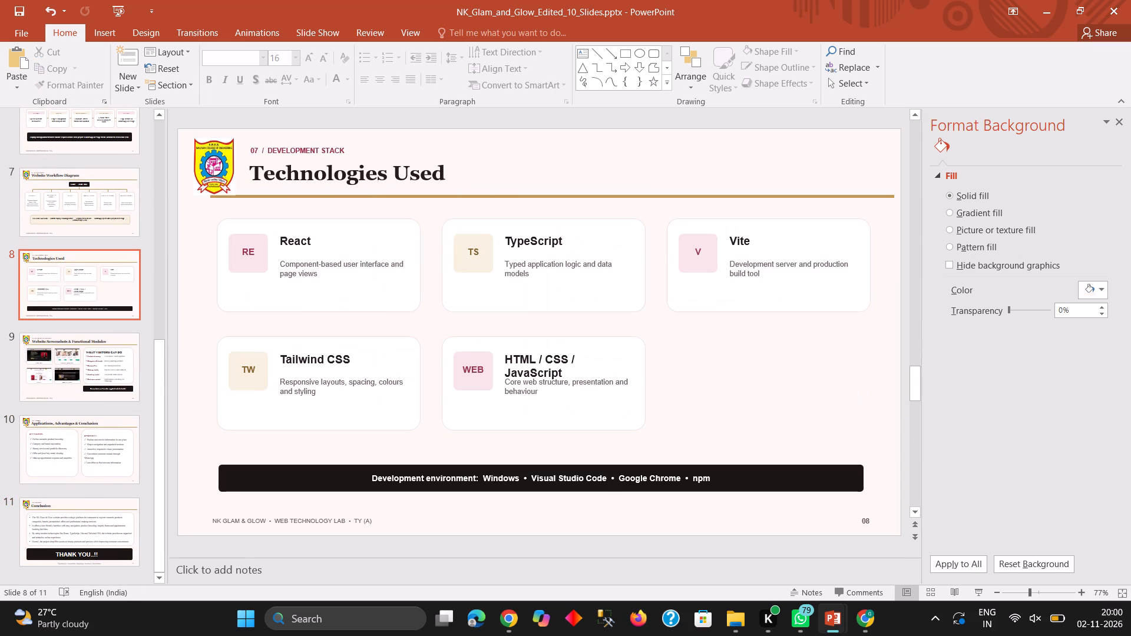
{"action": "scroll", "coordinate": [356, 272], "scroll_direction": "left", "scroll_amount": 1}
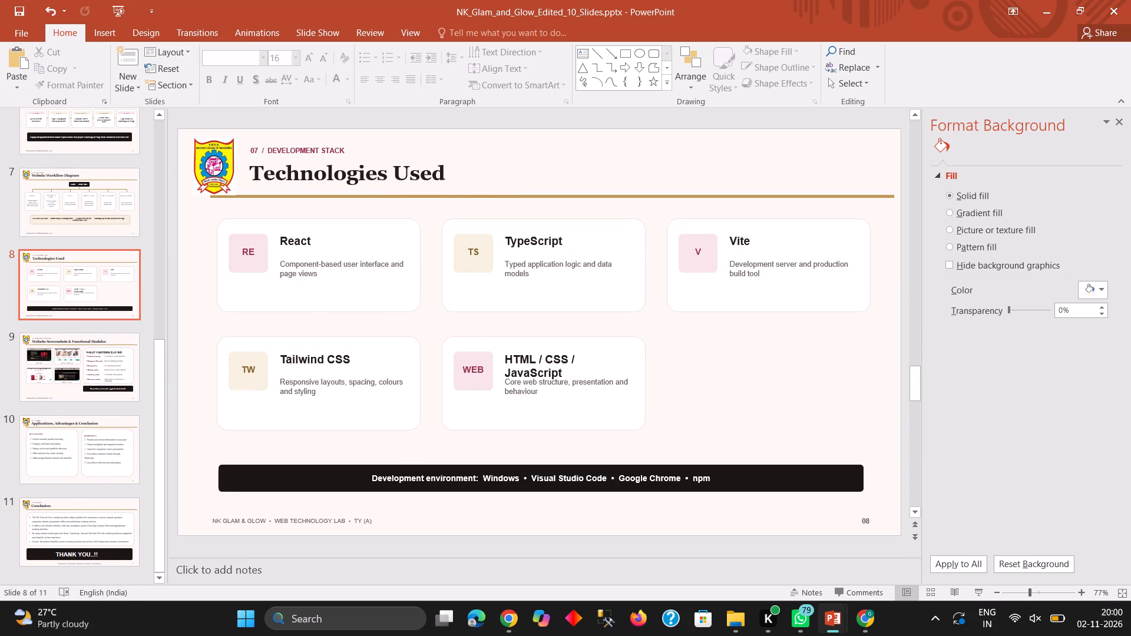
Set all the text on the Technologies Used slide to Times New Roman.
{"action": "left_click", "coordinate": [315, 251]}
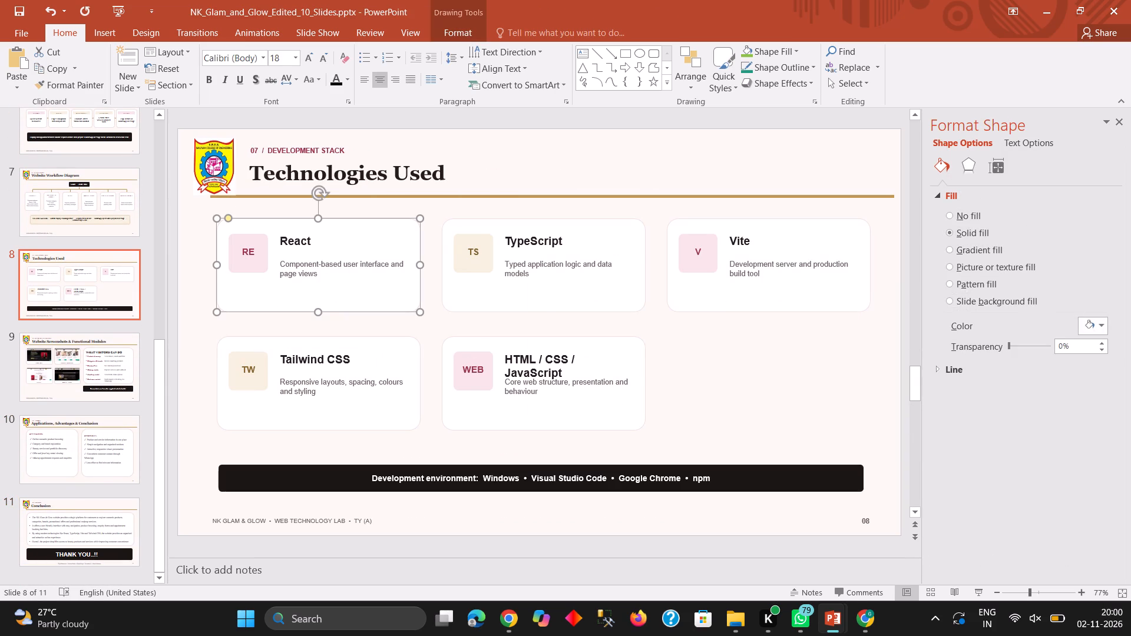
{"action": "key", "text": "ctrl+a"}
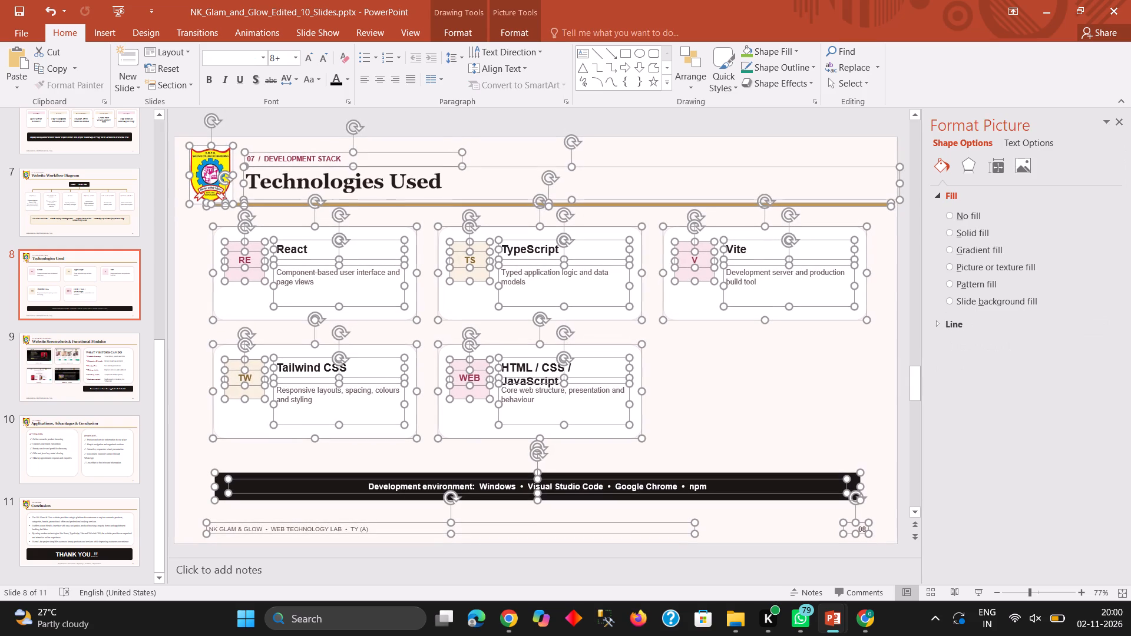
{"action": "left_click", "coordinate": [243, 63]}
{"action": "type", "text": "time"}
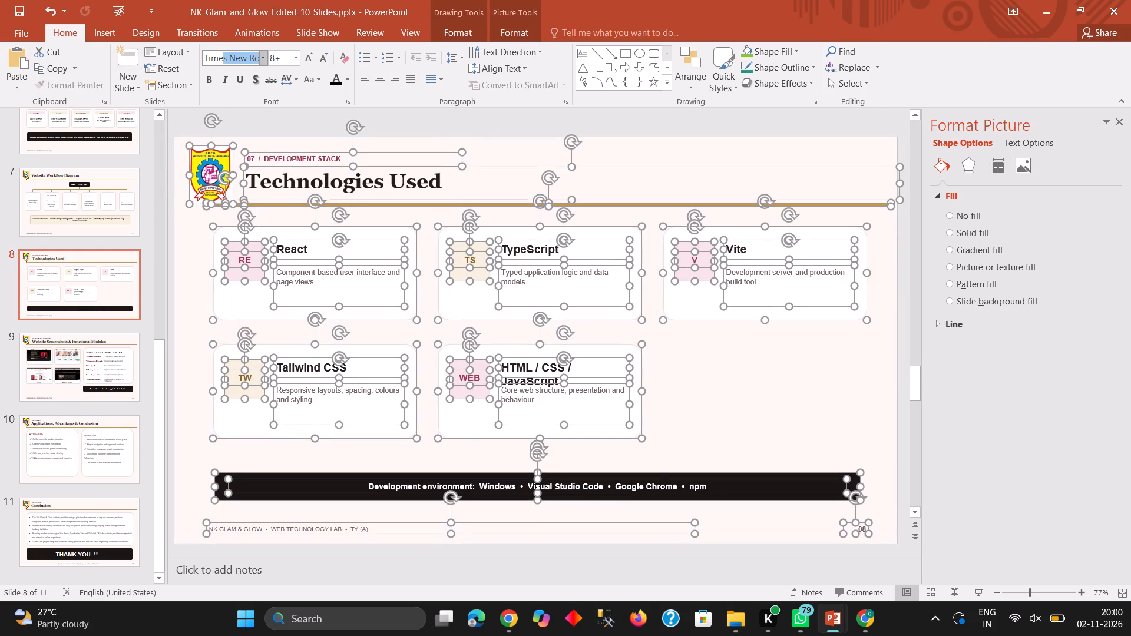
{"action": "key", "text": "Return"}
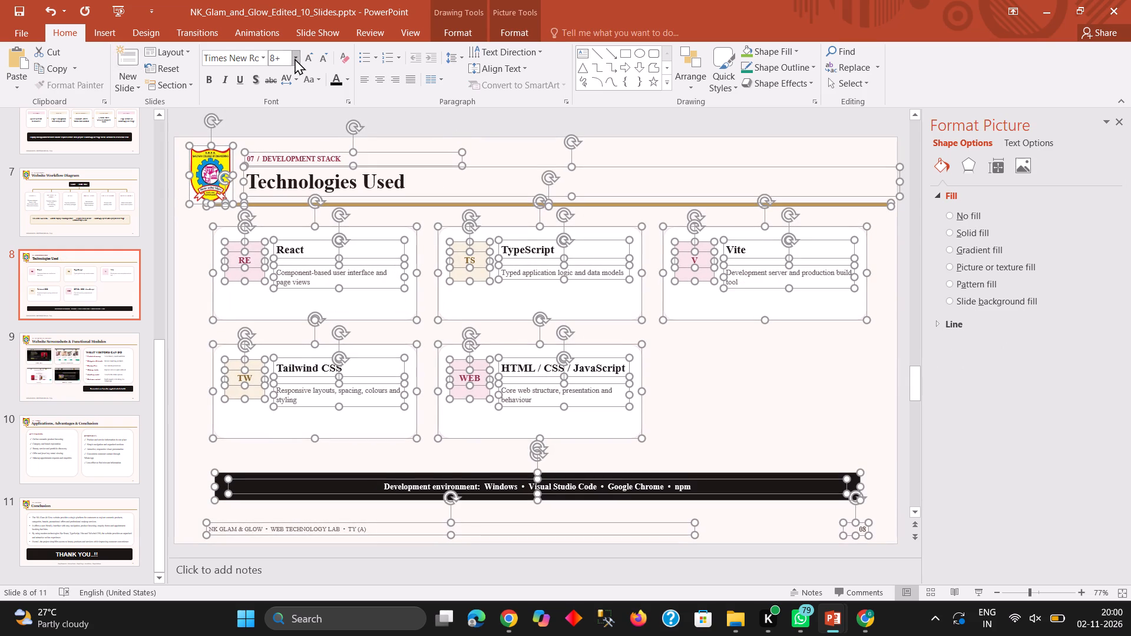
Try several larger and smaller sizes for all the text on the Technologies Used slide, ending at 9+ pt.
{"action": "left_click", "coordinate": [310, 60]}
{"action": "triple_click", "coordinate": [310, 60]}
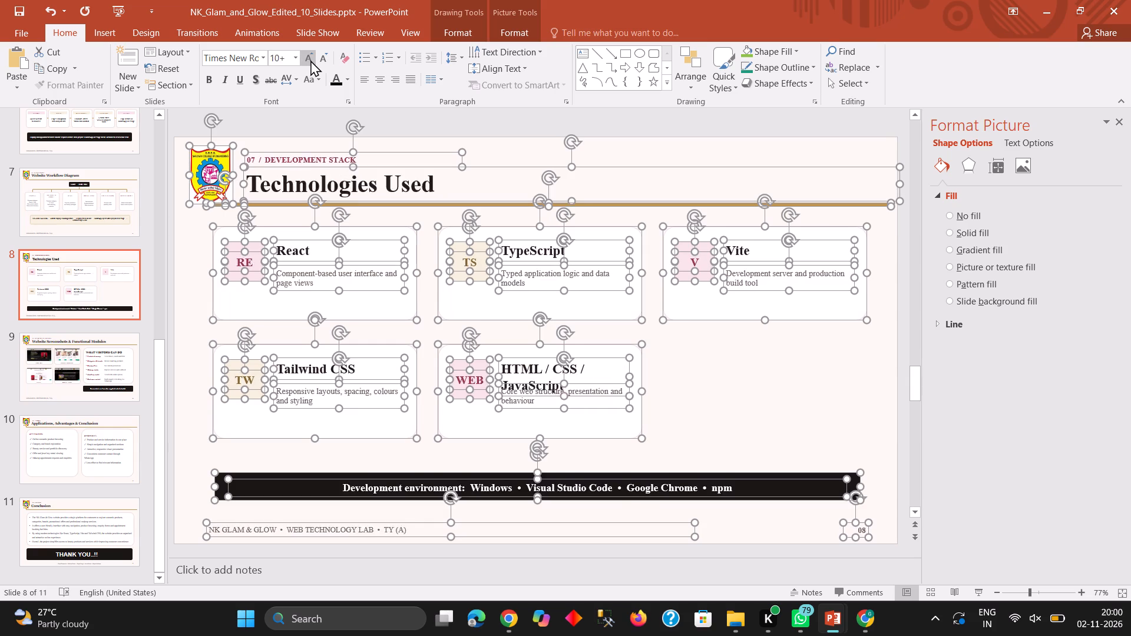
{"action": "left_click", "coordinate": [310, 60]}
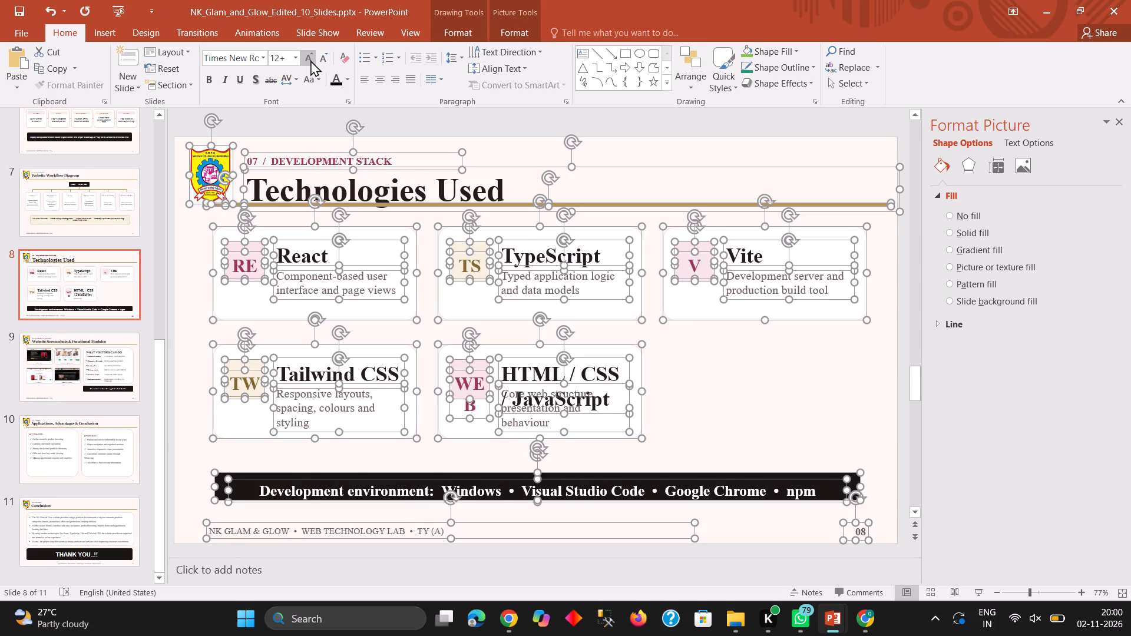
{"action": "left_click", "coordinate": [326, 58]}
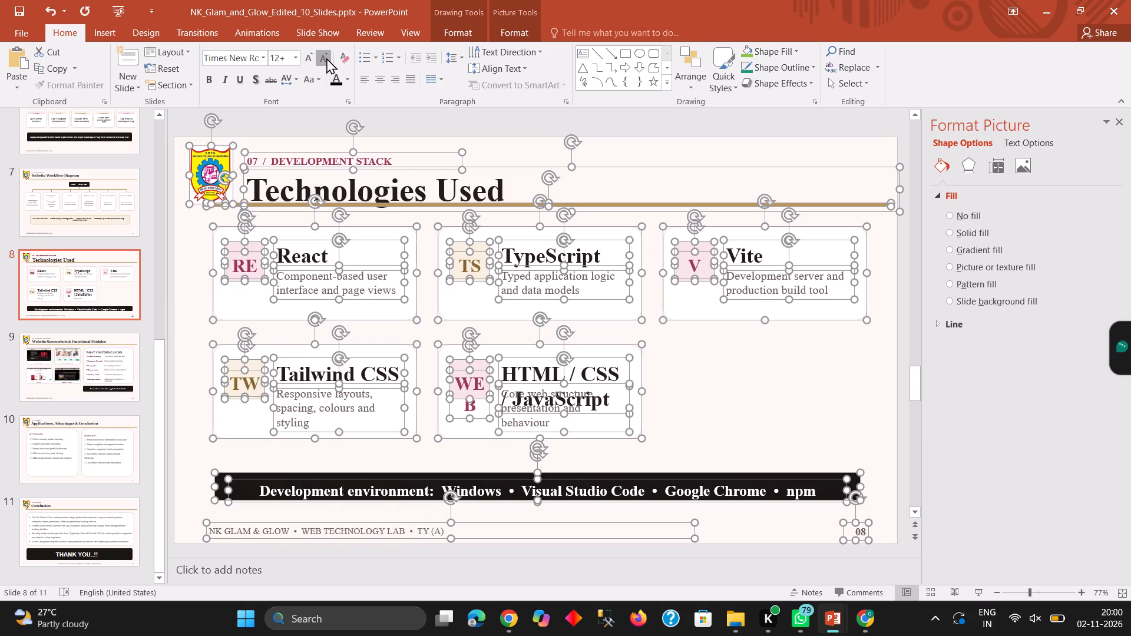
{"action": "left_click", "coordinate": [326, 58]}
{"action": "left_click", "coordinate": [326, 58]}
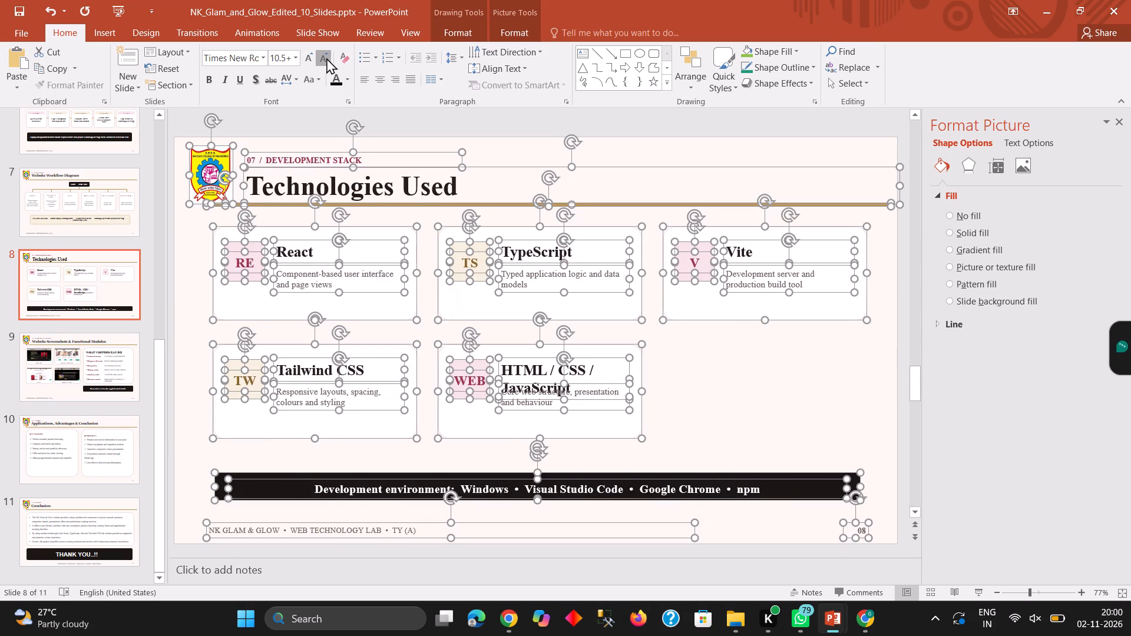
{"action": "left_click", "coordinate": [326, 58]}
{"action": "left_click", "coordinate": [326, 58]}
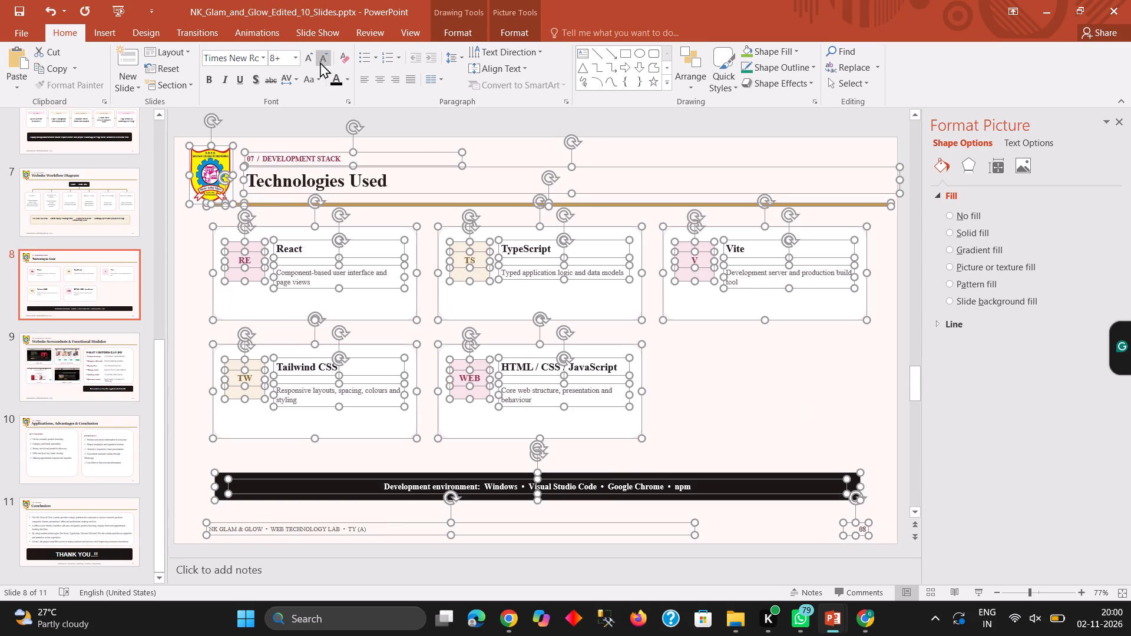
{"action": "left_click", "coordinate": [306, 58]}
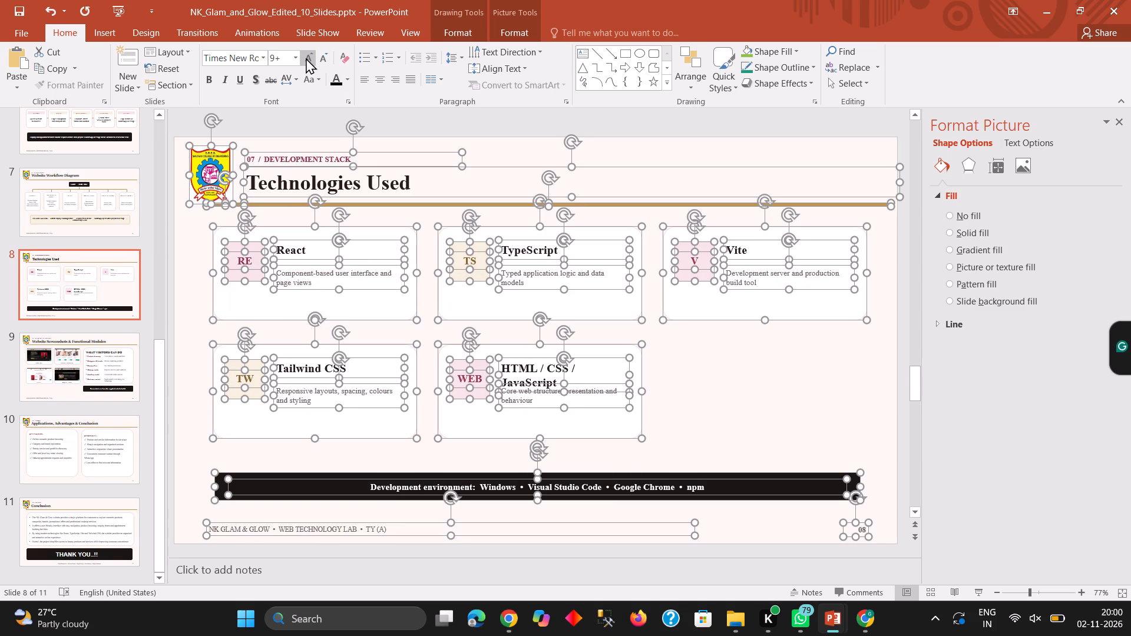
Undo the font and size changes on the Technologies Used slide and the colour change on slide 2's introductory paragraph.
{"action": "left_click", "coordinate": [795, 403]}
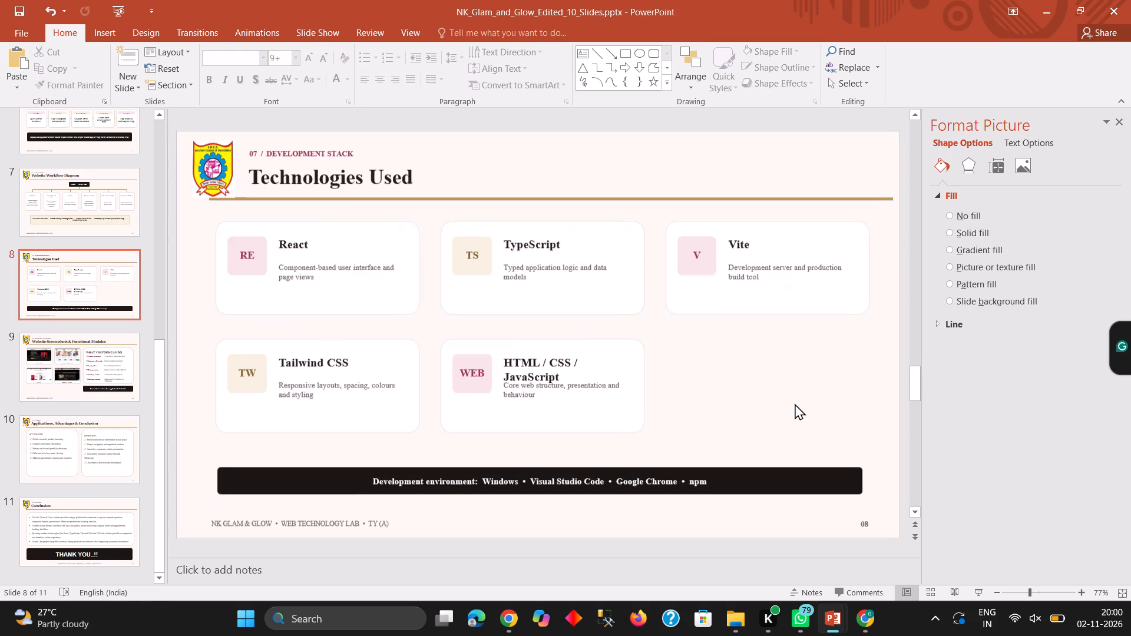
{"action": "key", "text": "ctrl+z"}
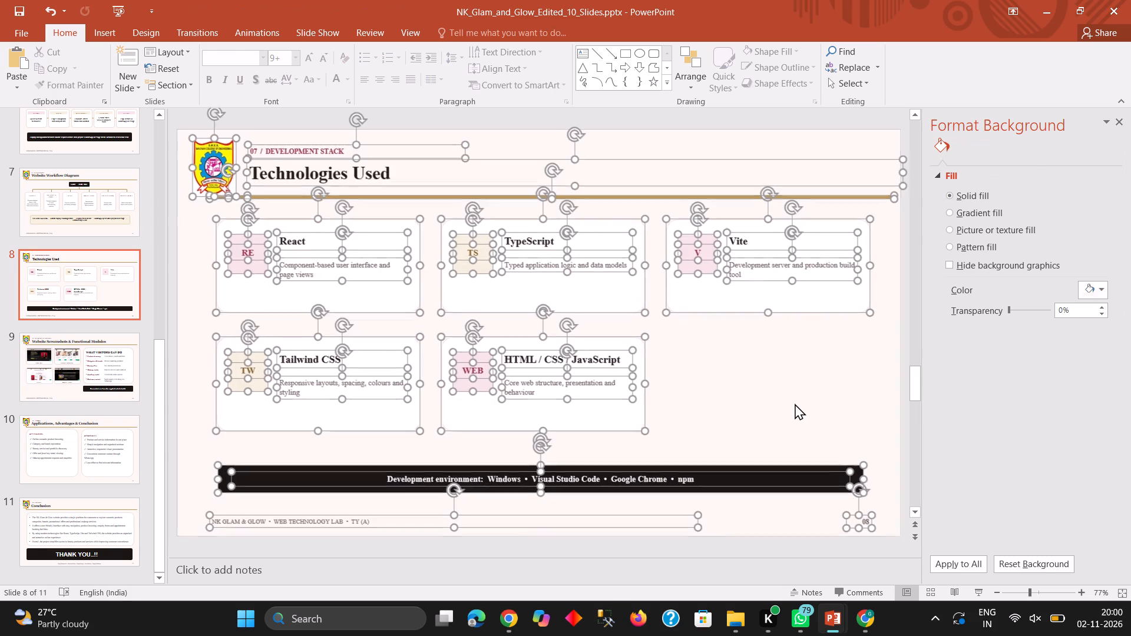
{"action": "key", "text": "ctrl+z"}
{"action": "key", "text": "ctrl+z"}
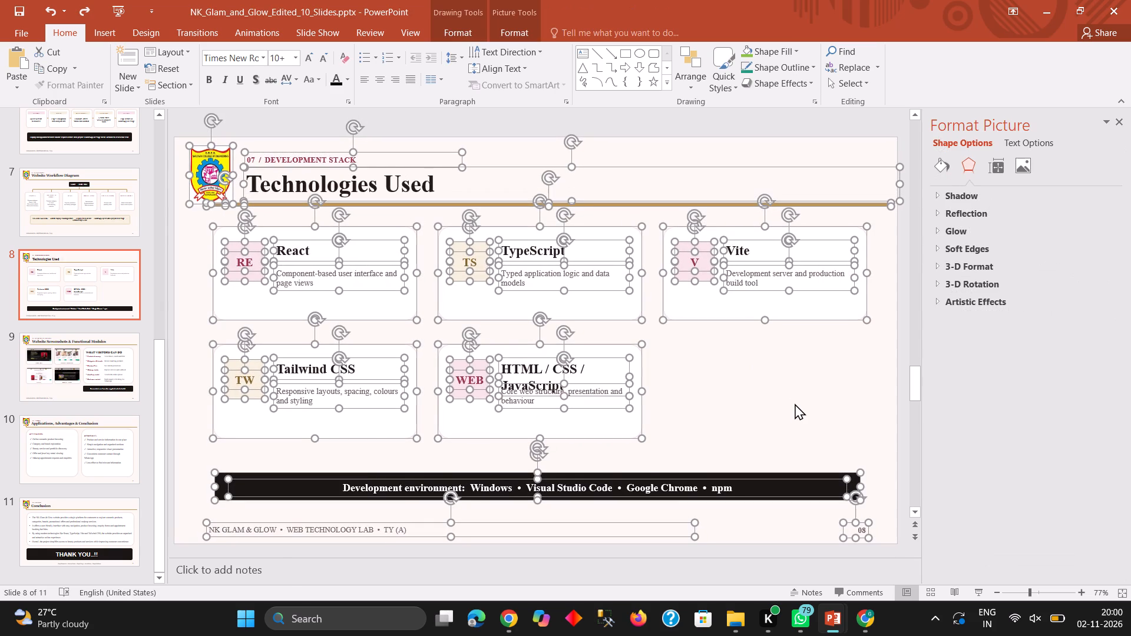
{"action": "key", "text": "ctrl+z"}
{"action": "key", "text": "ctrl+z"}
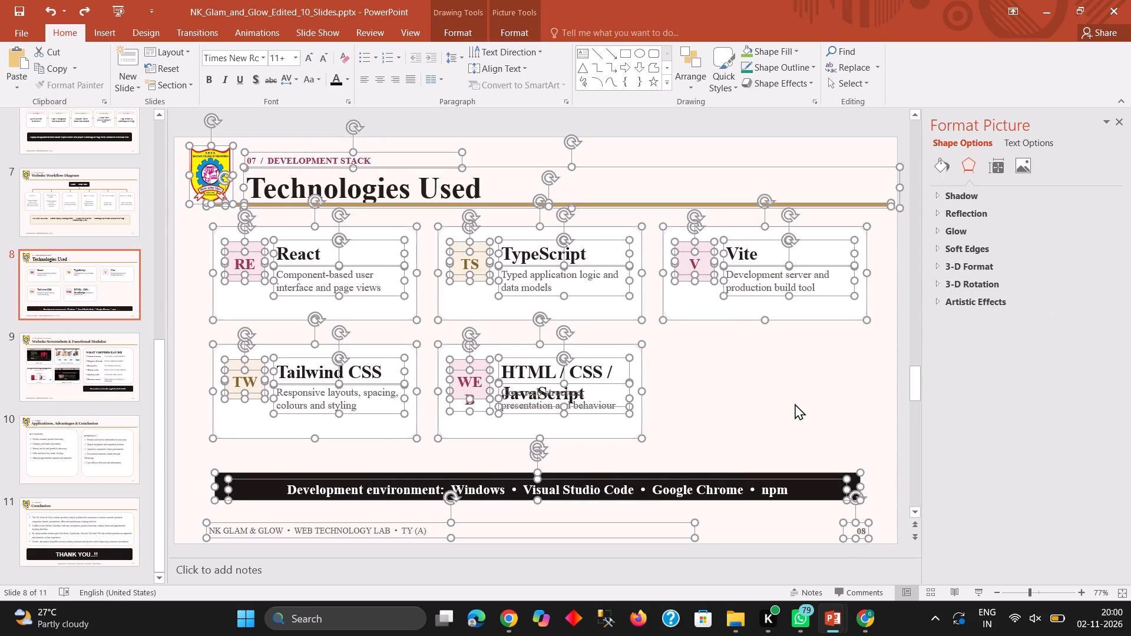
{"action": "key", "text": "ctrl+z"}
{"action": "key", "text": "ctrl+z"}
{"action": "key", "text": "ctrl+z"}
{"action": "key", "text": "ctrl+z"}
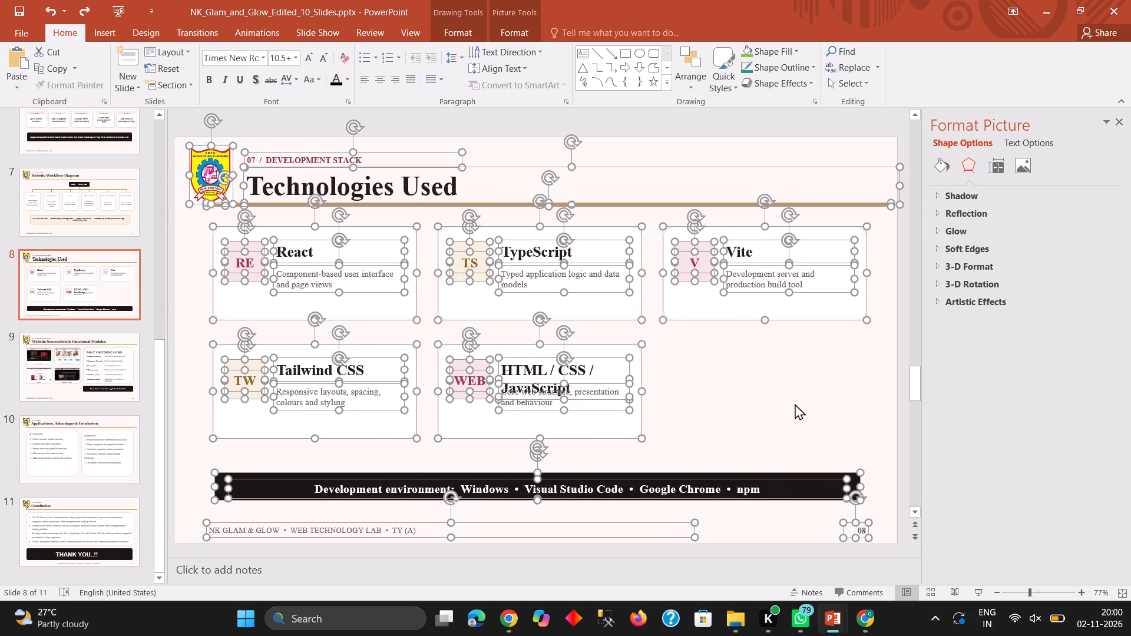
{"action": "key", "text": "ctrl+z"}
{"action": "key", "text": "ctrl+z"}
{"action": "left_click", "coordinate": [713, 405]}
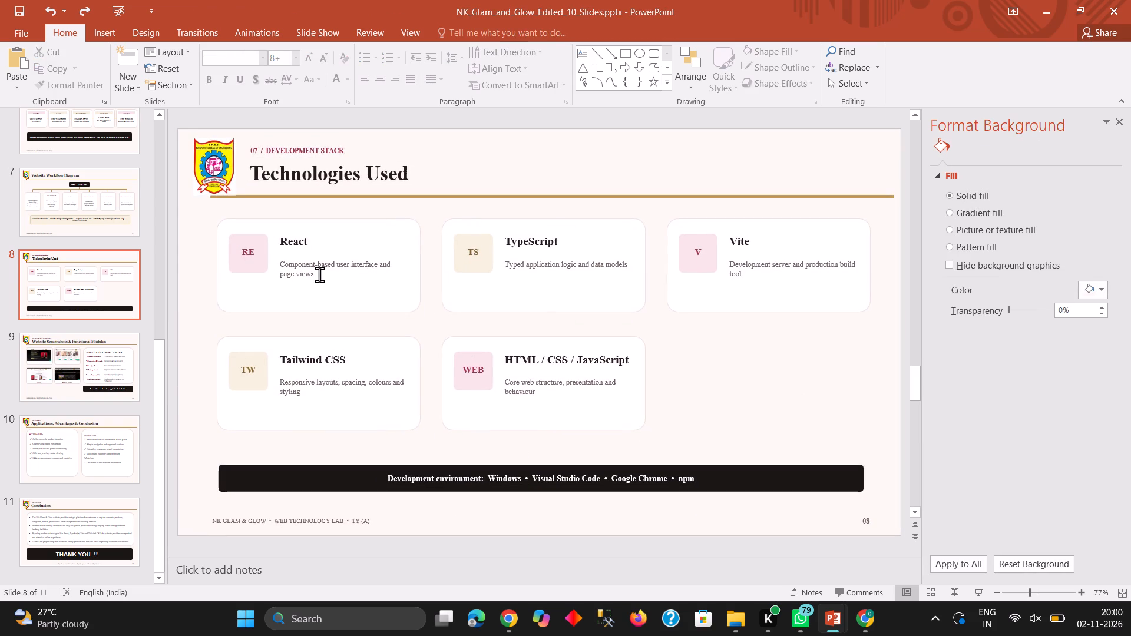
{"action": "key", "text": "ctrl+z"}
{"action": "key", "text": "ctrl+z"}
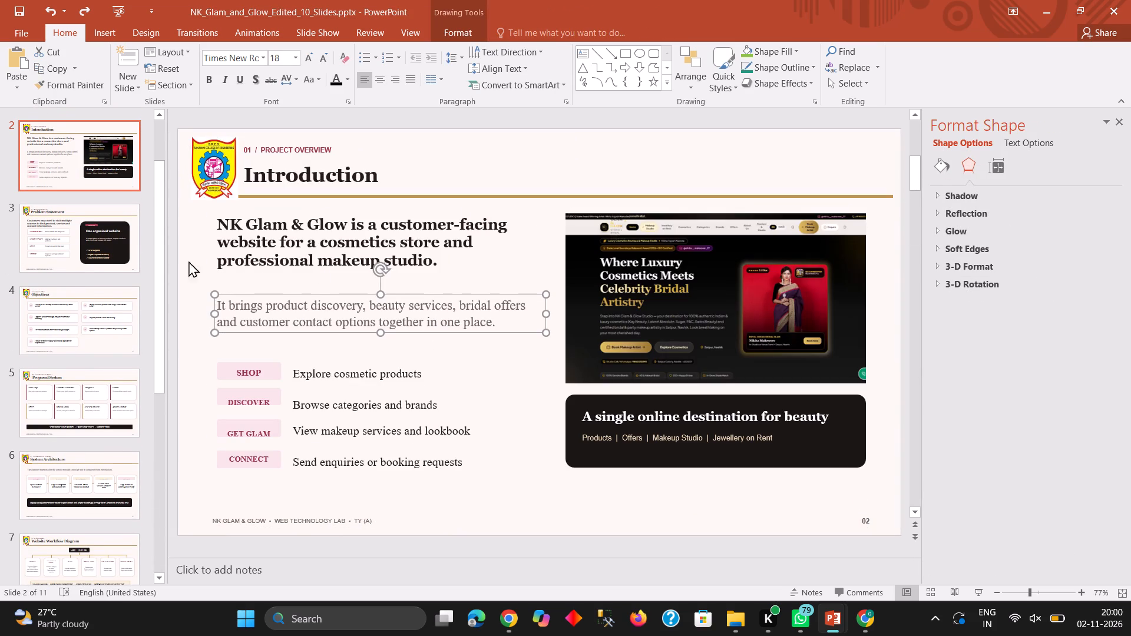
Set the font colour of the introductory paragraph on slide 2 to black.
{"action": "left_click", "coordinate": [333, 85]}
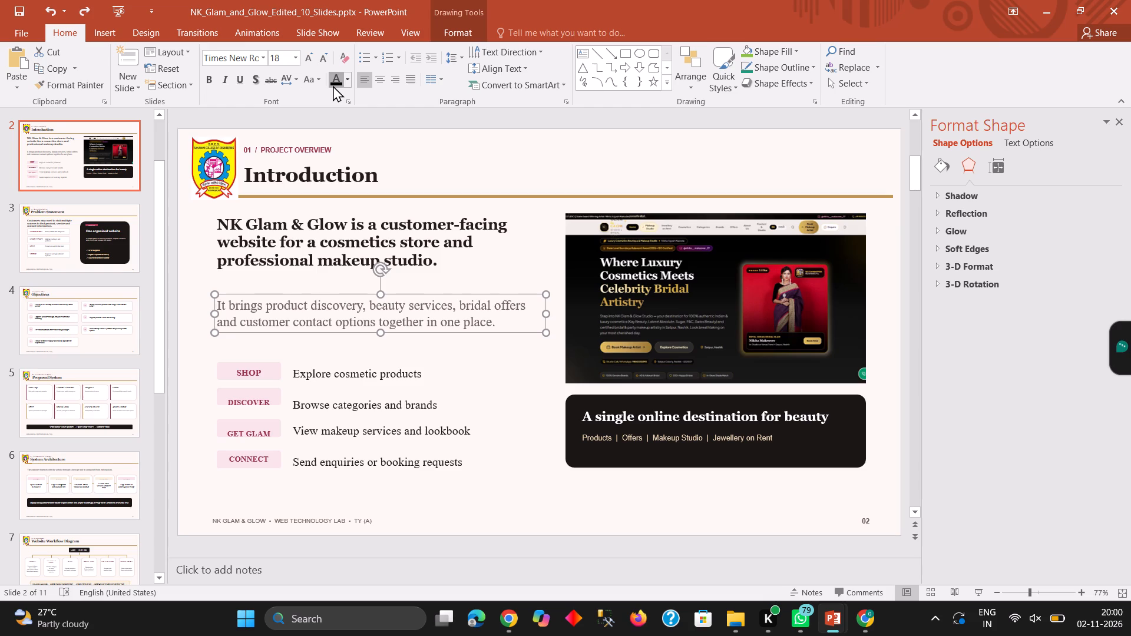
Review the Problem Statement, Objectives, Proposed System and Website Screenshots & Functional Modules slides for styling and layout.
{"action": "left_click", "coordinate": [74, 215]}
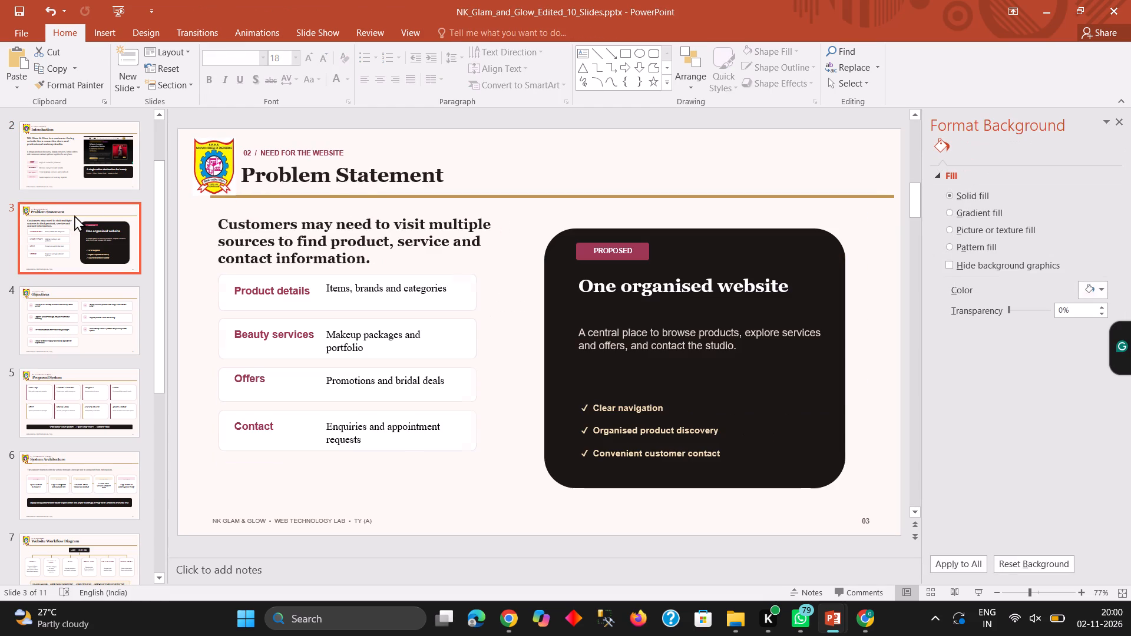
{"action": "left_click", "coordinate": [68, 334]}
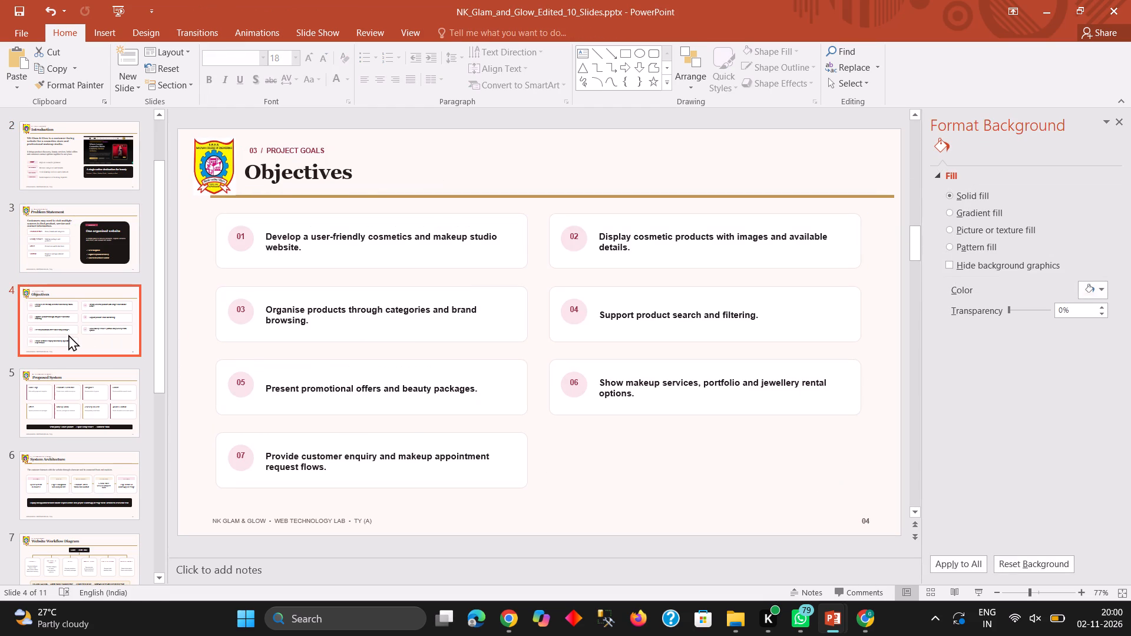
{"action": "left_click", "coordinate": [79, 426]}
{"action": "scroll", "coordinate": [79, 426], "scroll_direction": "down", "scroll_amount": 2}
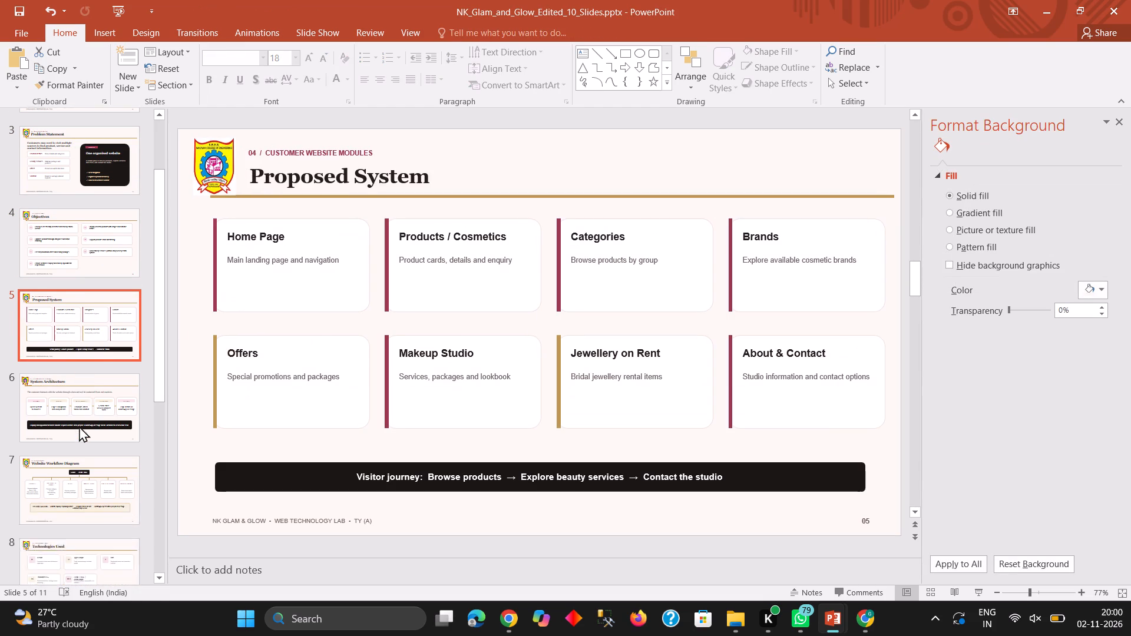
{"action": "scroll", "coordinate": [79, 426], "scroll_direction": "down", "scroll_amount": 4}
{"action": "left_click", "coordinate": [115, 380]}
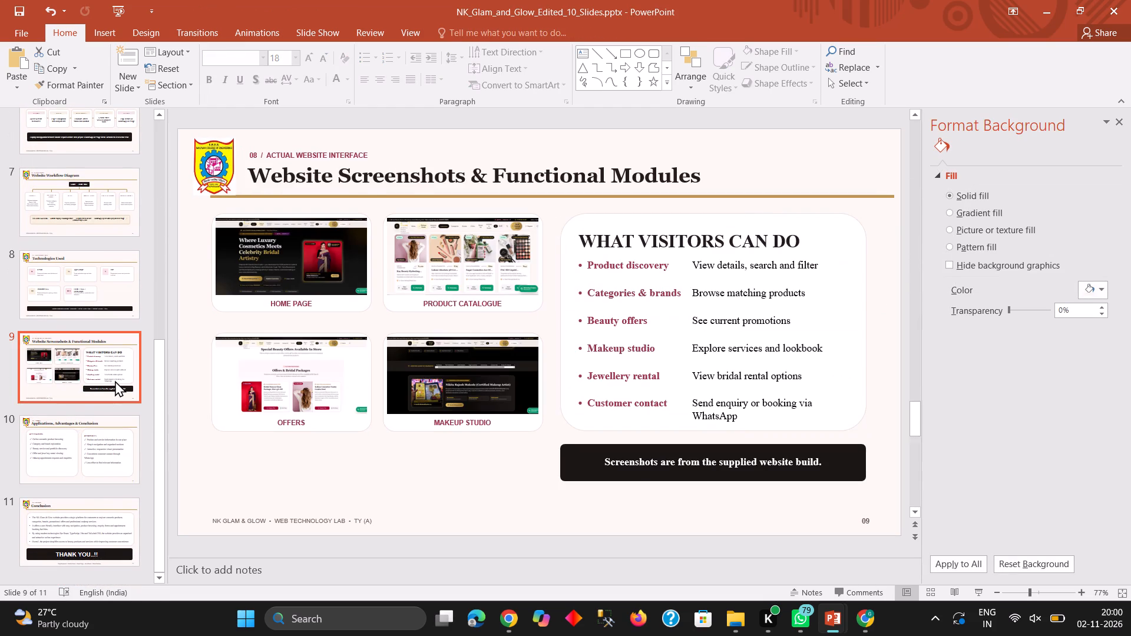
{"action": "left_click", "coordinate": [561, 472]}
{"action": "left_click", "coordinate": [463, 483]}
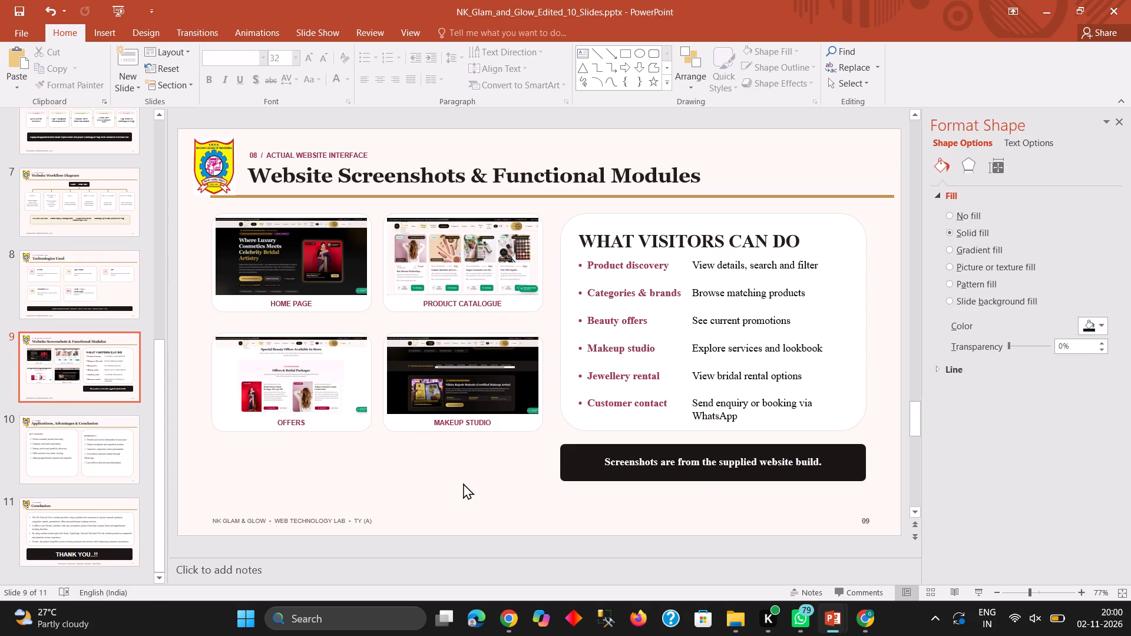
Save the NK_Glam_and_Glow_Edited_10_Slides presentation.
{"action": "key", "text": "ctrl+s"}
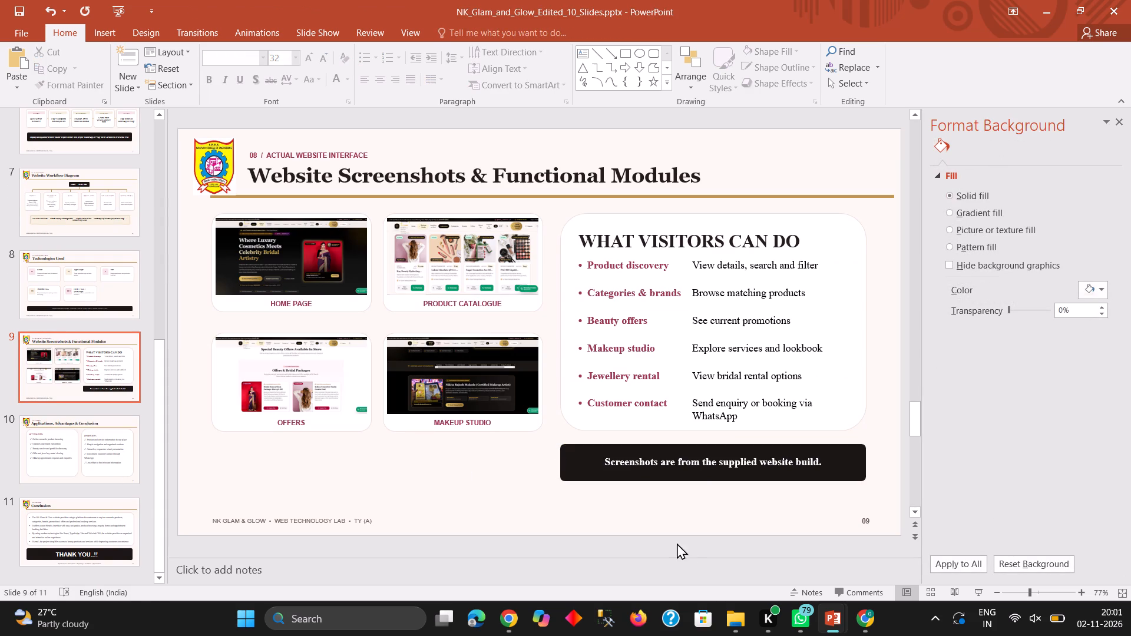
Switch to File Explorer and open the recent presentation final ppt of the Smart LMS (1).pptx to view it.
{"action": "left_click", "coordinate": [727, 620]}
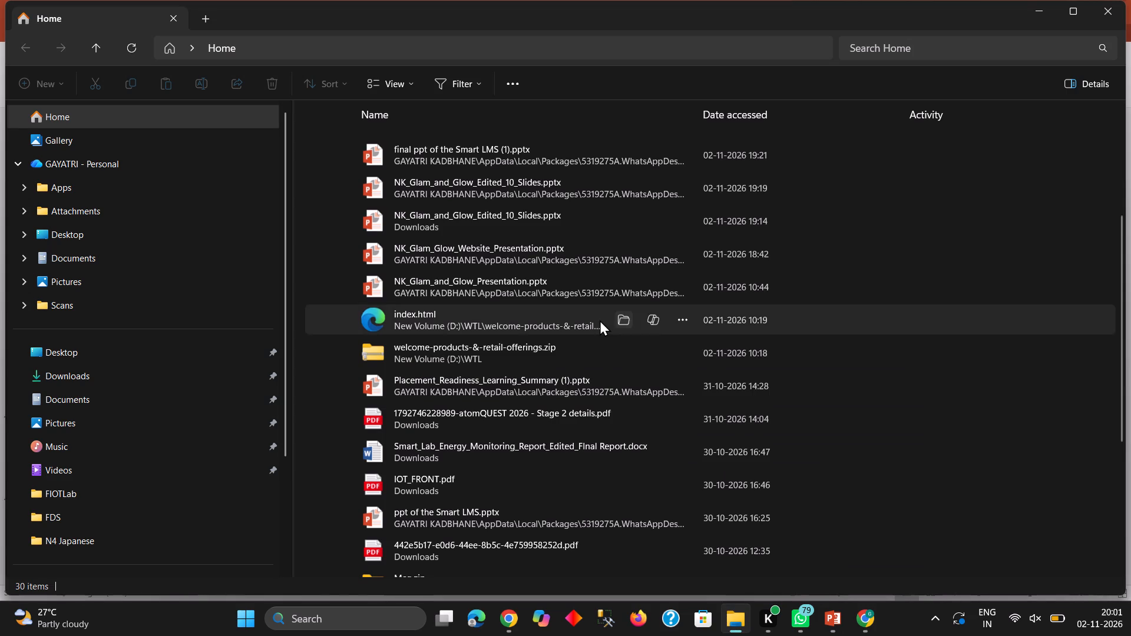
{"action": "scroll", "coordinate": [600, 320], "scroll_direction": "up", "scroll_amount": 5}
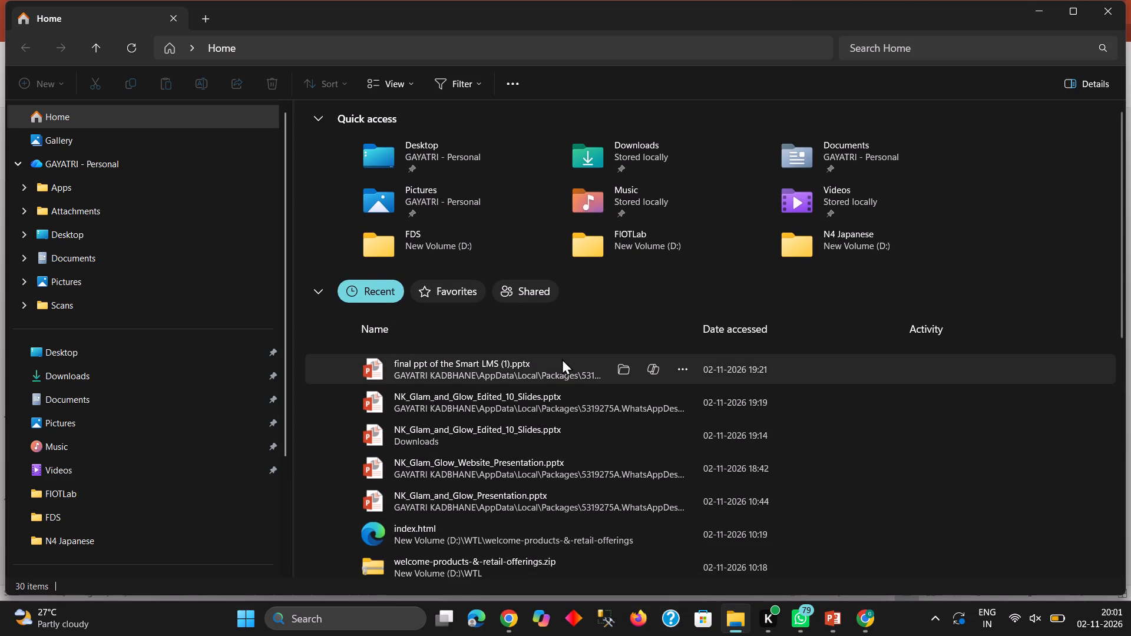
{"action": "double_click", "coordinate": [528, 367]}
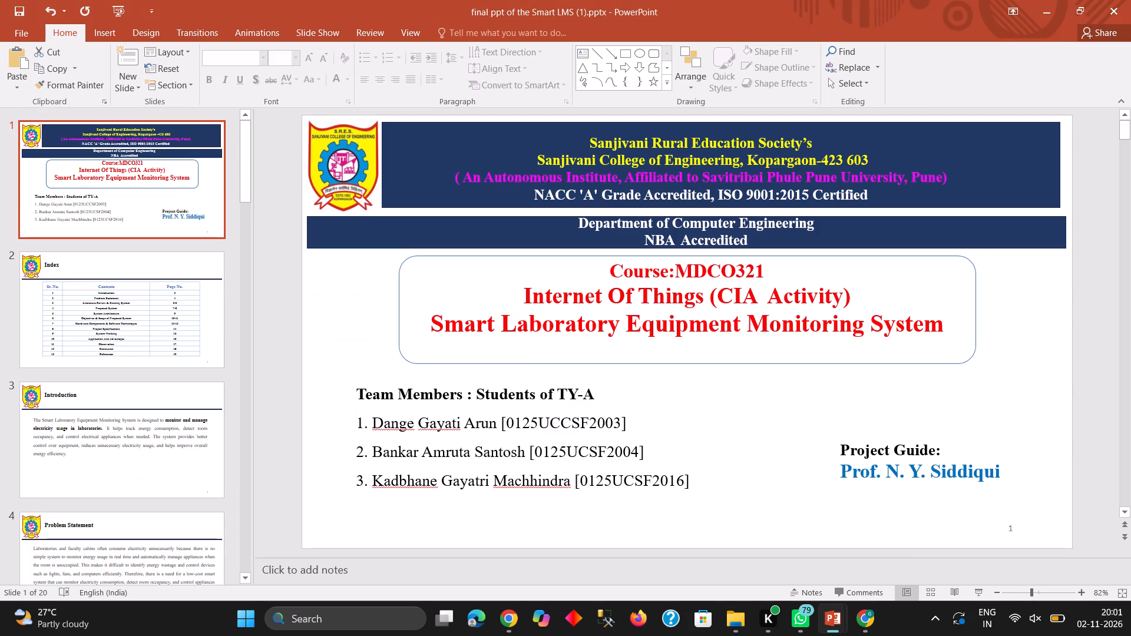
{"action": "left_click", "coordinate": [1130, 0]}
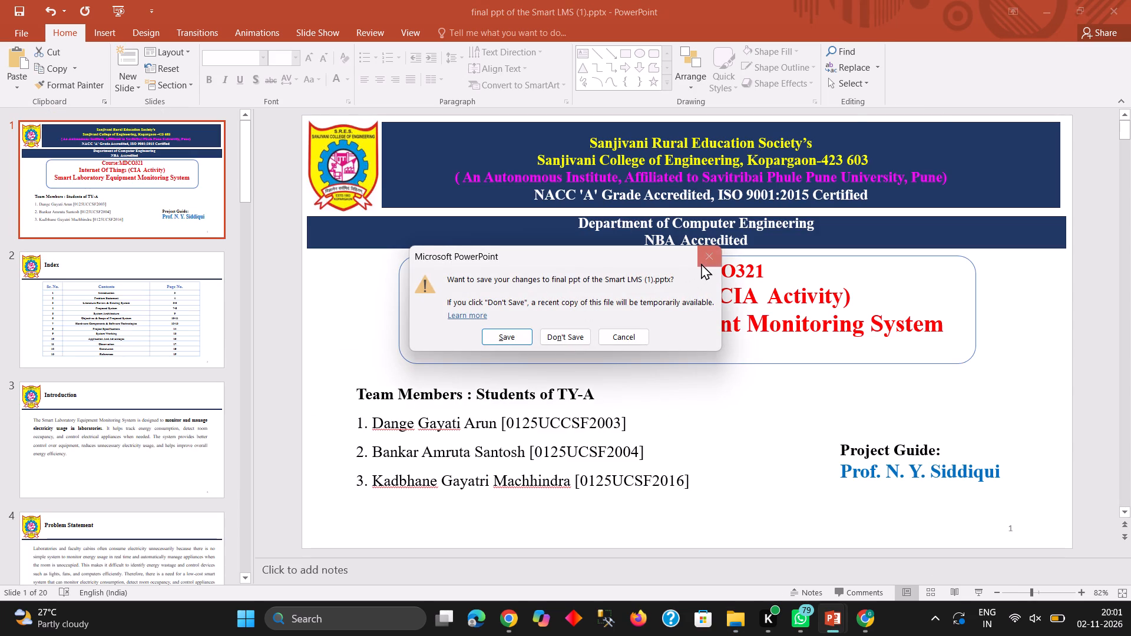
{"action": "left_click", "coordinate": [705, 259]}
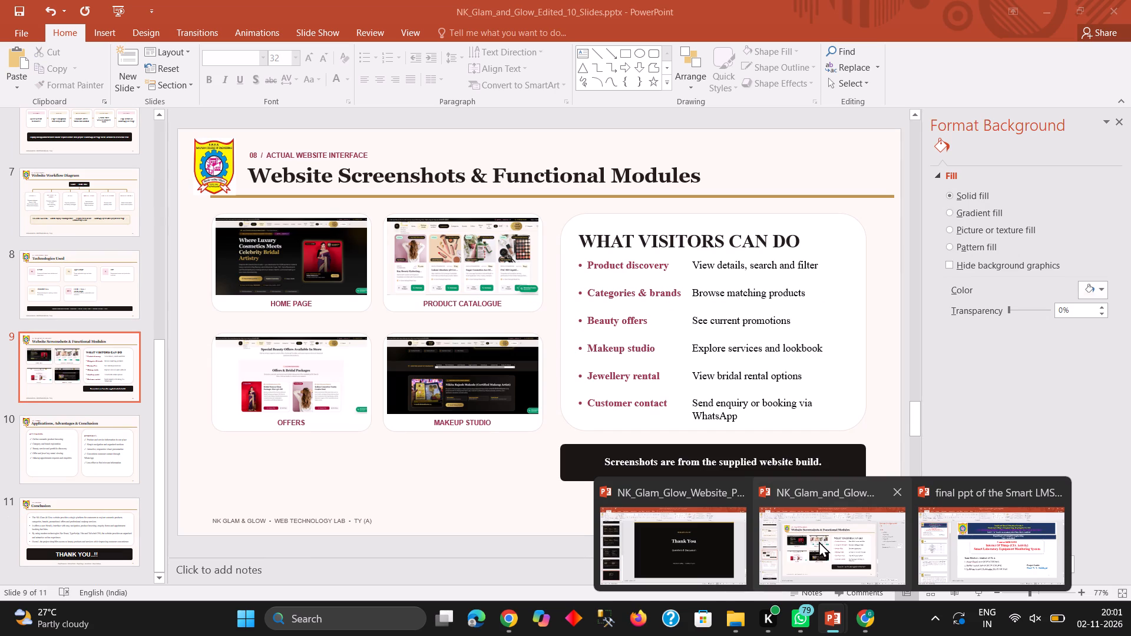
Switch back to the NK_Glam_and_Glow_Edited_10_Slides presentation and open its file information page.
{"action": "left_click", "coordinate": [816, 541]}
{"action": "scroll", "coordinate": [709, 509], "scroll_direction": "down", "scroll_amount": 1}
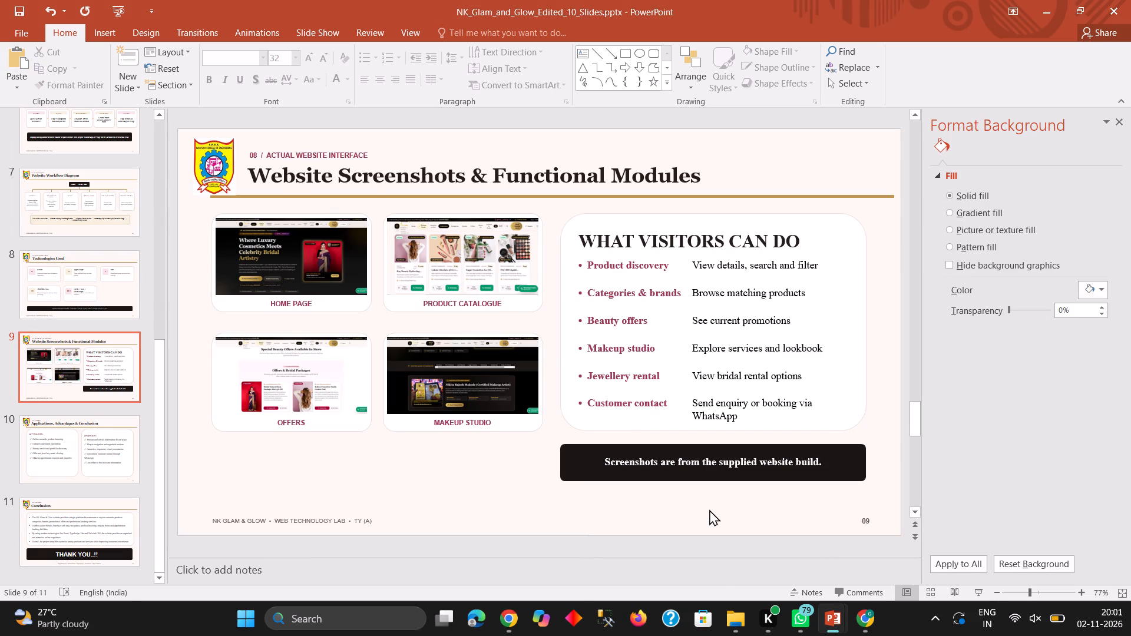
{"action": "scroll", "coordinate": [709, 509], "scroll_direction": "down", "scroll_amount": 2}
{"action": "scroll", "coordinate": [709, 509], "scroll_direction": "up", "scroll_amount": 5}
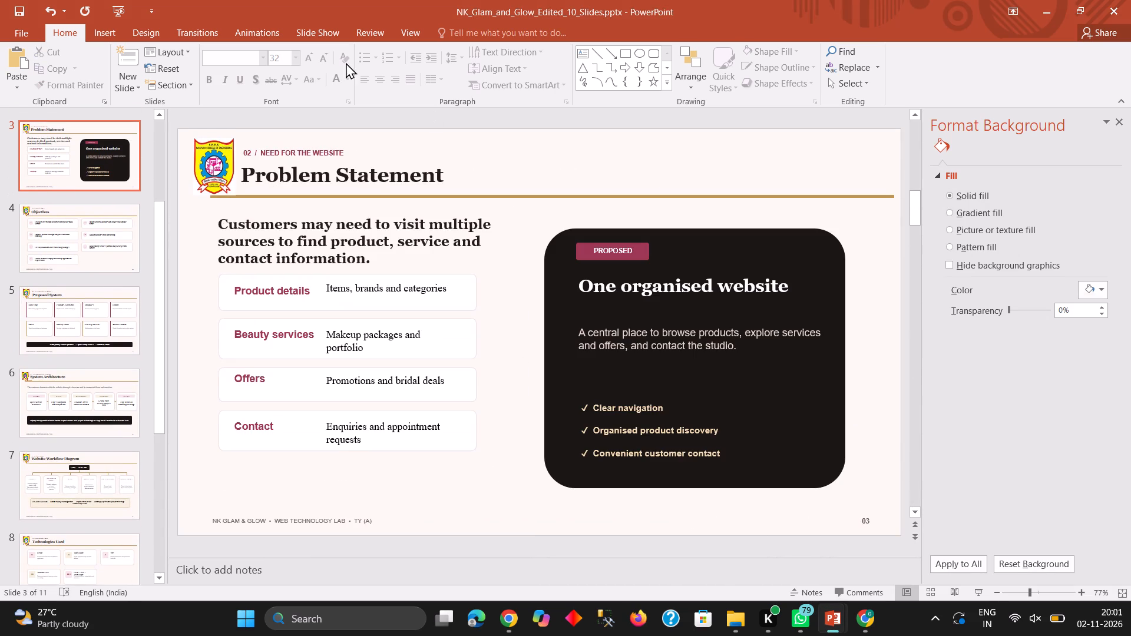
{"action": "left_click", "coordinate": [25, 27]}
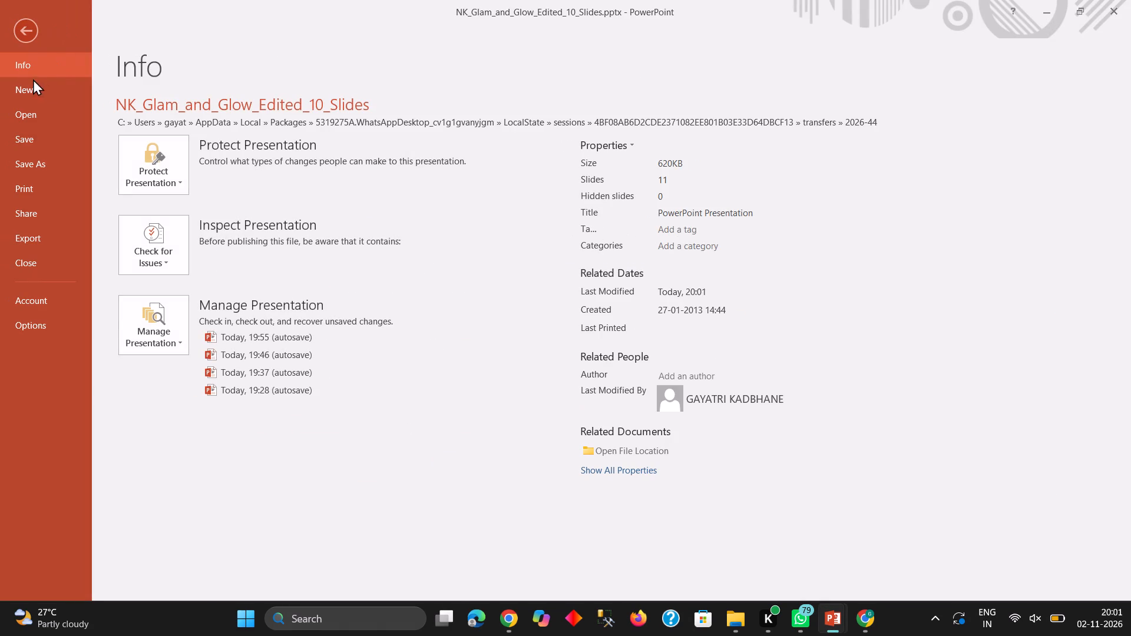
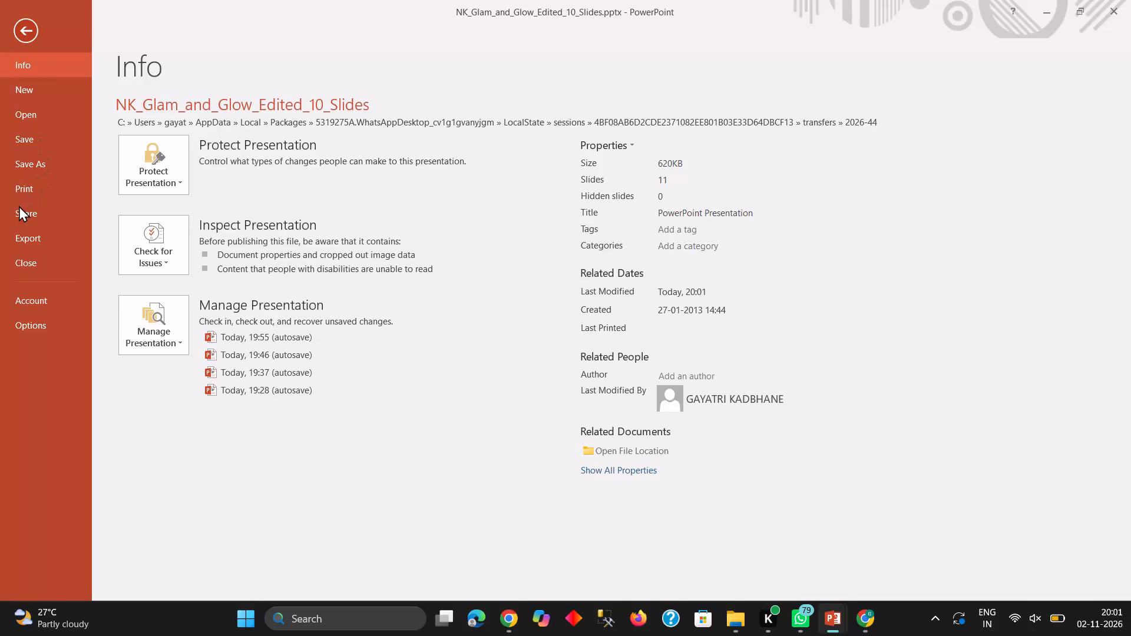
Save a copy of the presentation as NK_Glam_and_Glow_Edited_10_Slides.pptx in the WTL folder on New Volume (D:).
{"action": "left_click", "coordinate": [17, 208]}
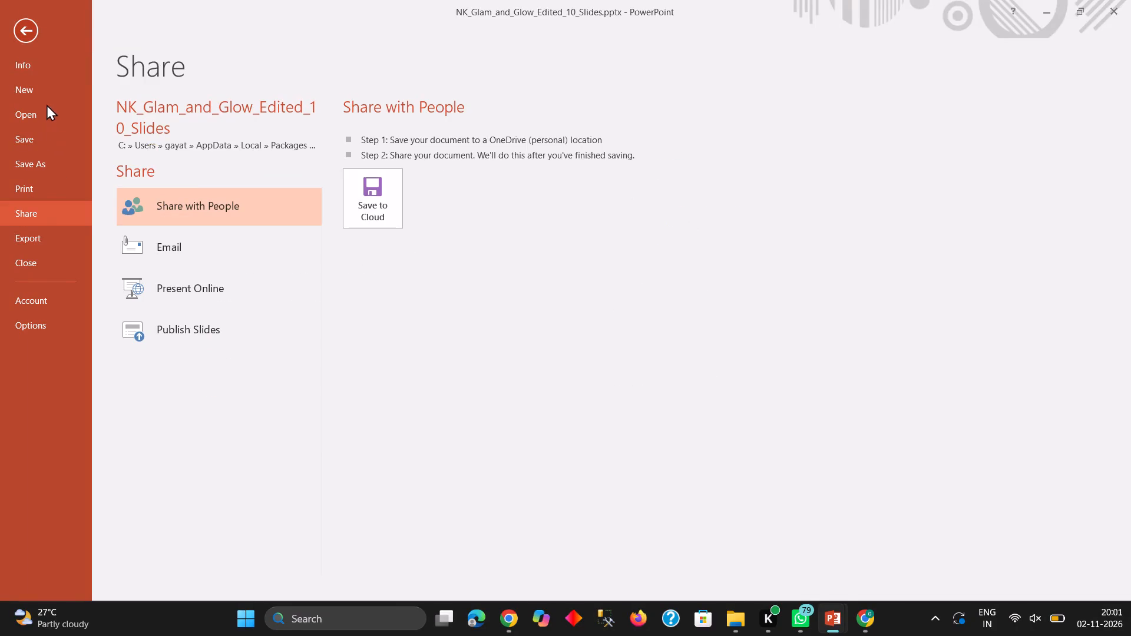
{"action": "left_click", "coordinate": [36, 166]}
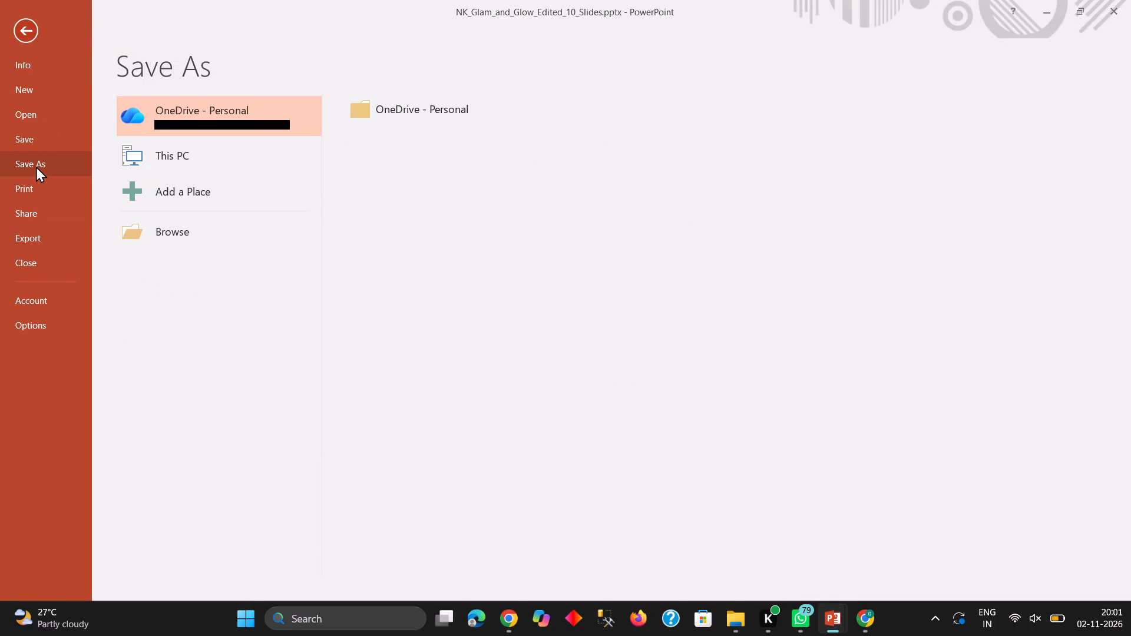
{"action": "left_click", "coordinate": [182, 150]}
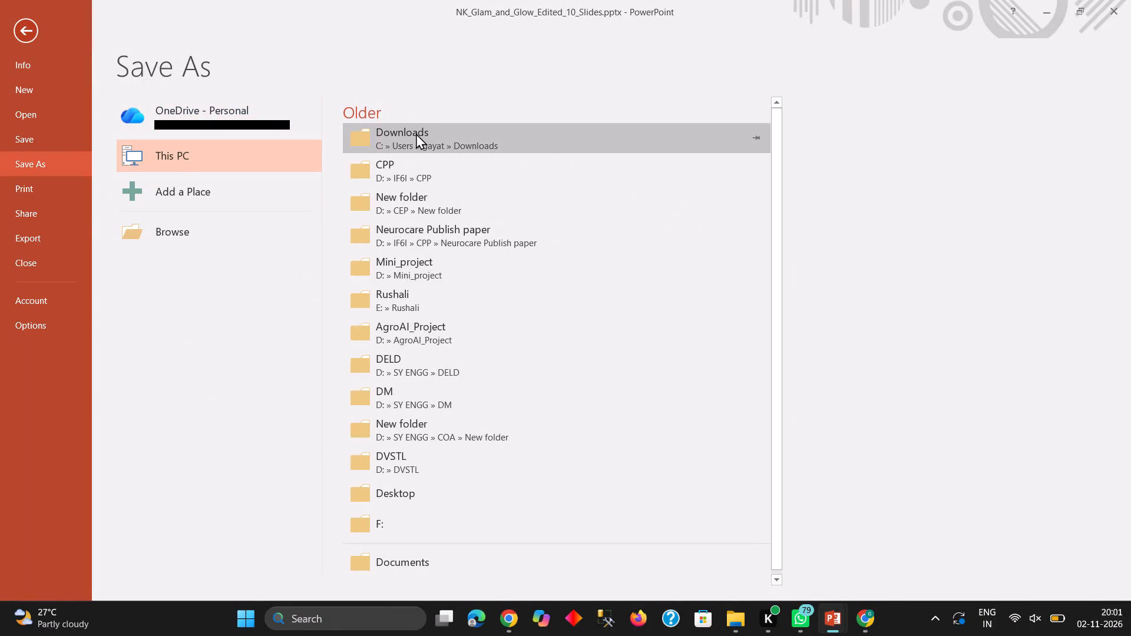
{"action": "left_click", "coordinate": [416, 133]}
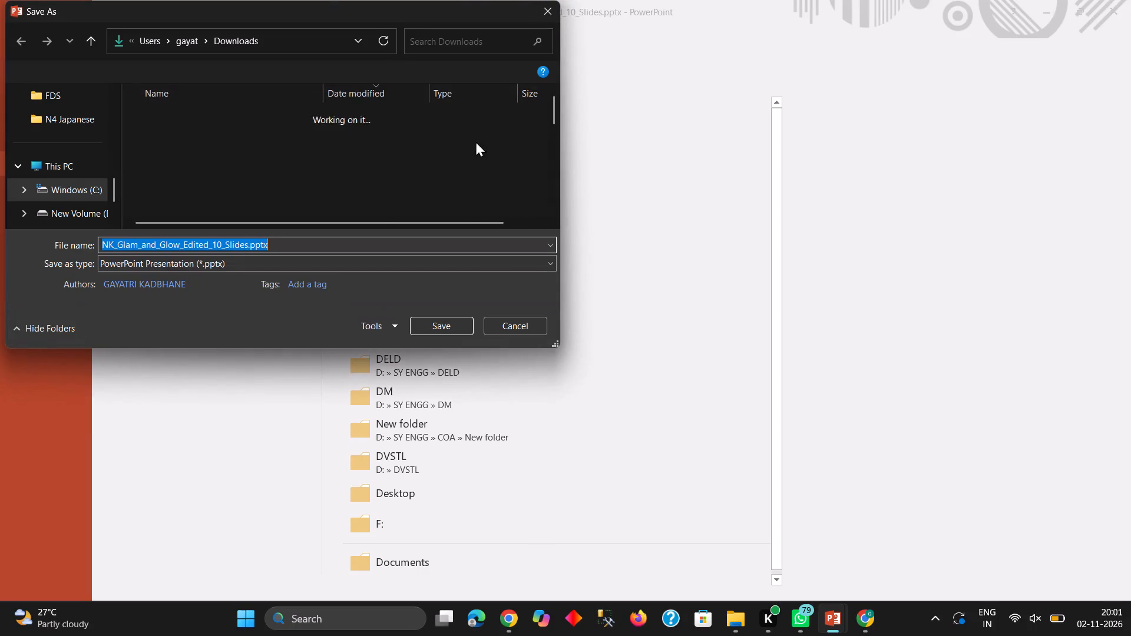
{"action": "scroll", "coordinate": [312, 162], "scroll_direction": "down", "scroll_amount": 1}
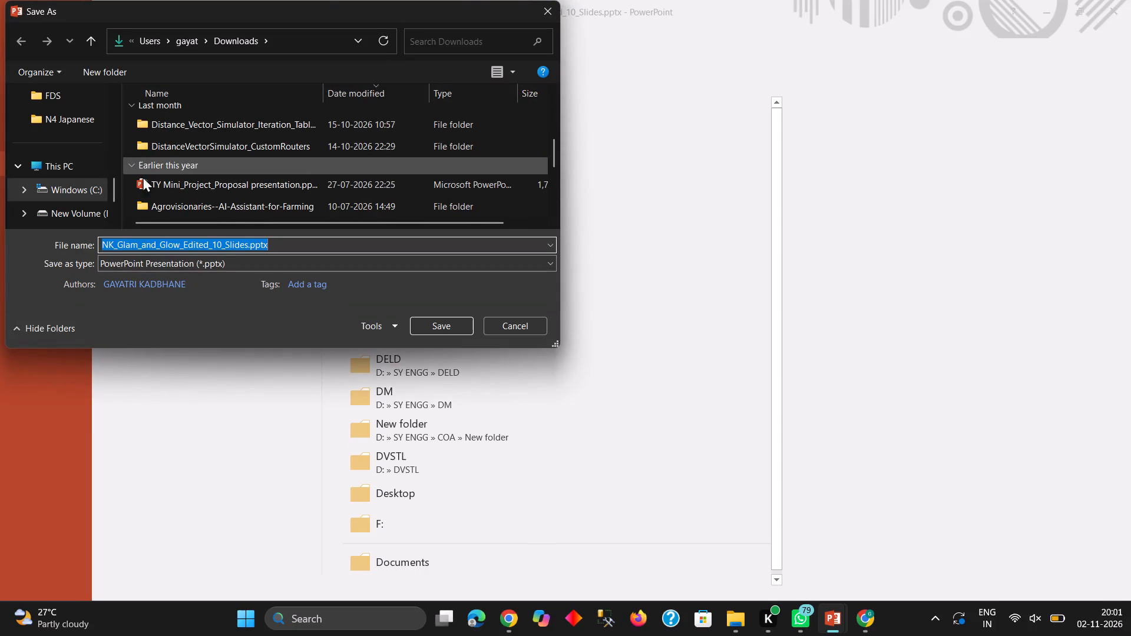
{"action": "scroll", "coordinate": [62, 182], "scroll_direction": "down", "scroll_amount": 1}
{"action": "left_click", "coordinate": [85, 113]}
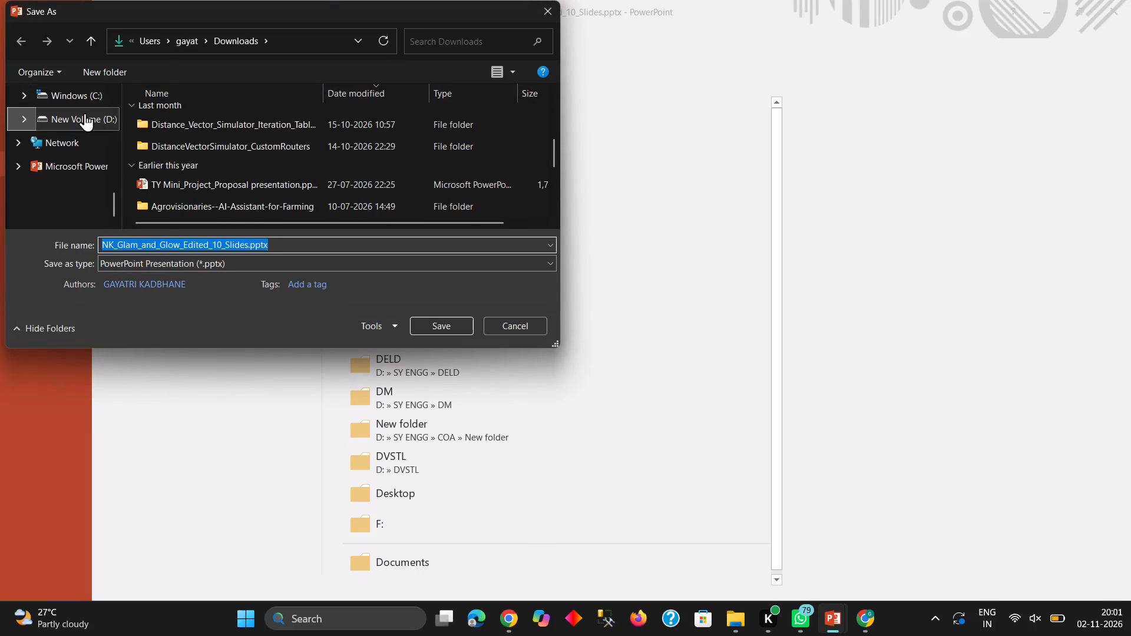
{"action": "scroll", "coordinate": [253, 151], "scroll_direction": "down", "scroll_amount": 9}
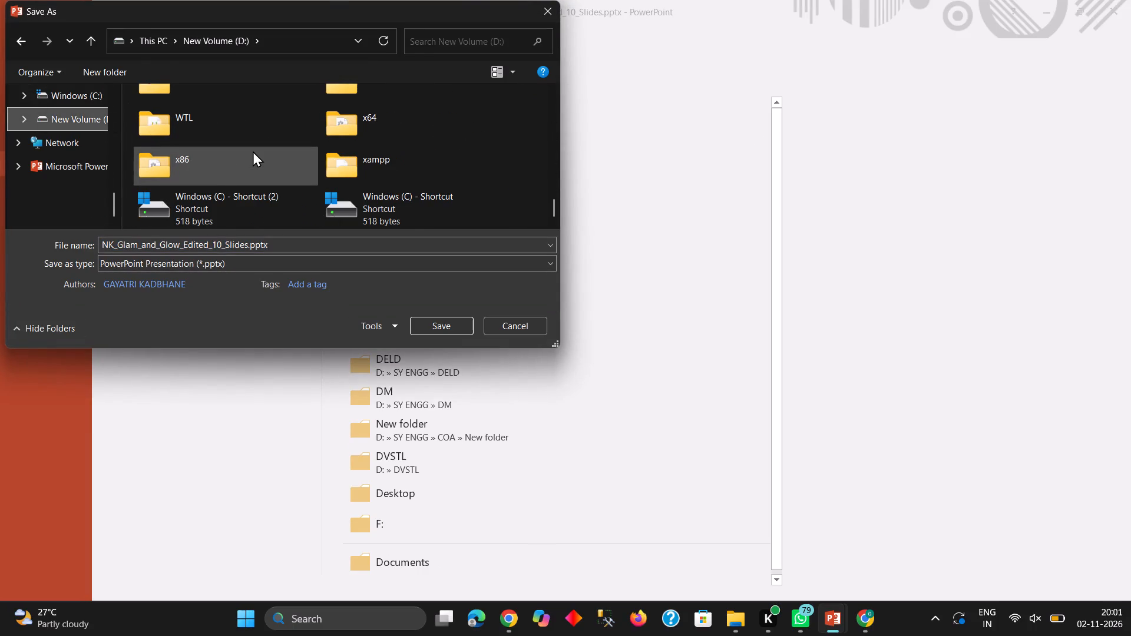
{"action": "scroll", "coordinate": [253, 151], "scroll_direction": "down", "scroll_amount": 5}
{"action": "double_click", "coordinate": [218, 124]}
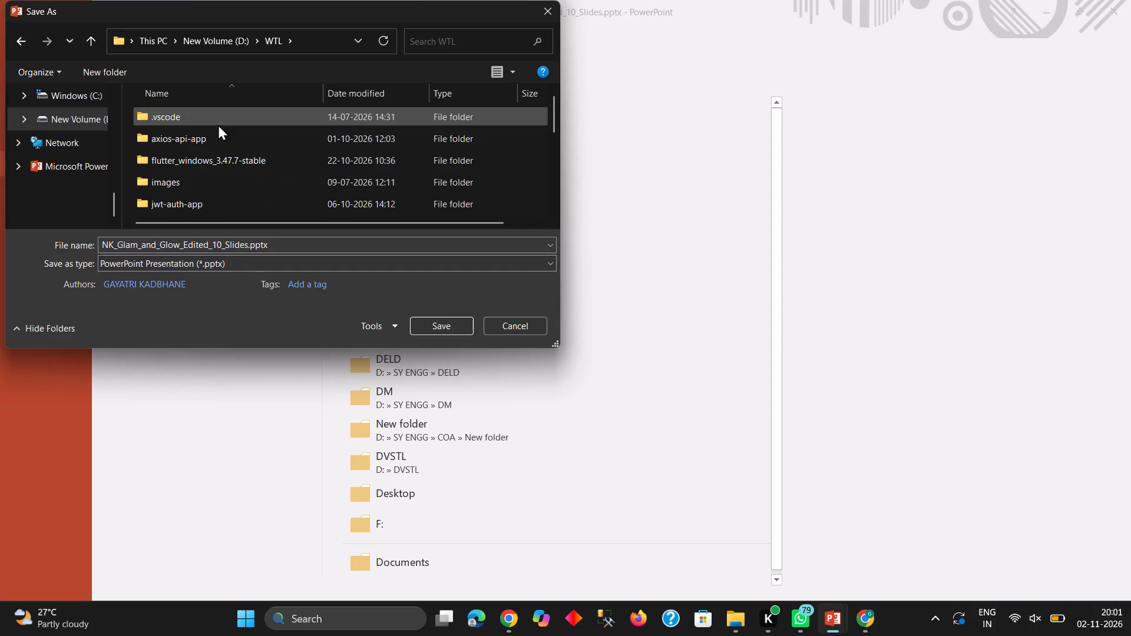
{"action": "scroll", "coordinate": [292, 160], "scroll_direction": "down", "scroll_amount": 10}
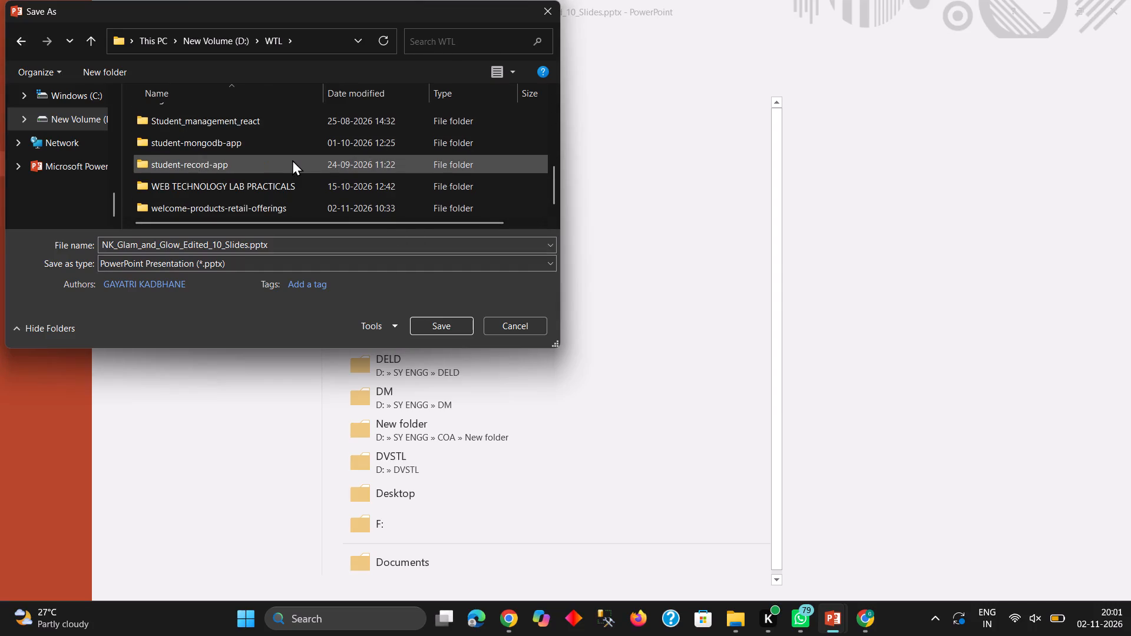
{"action": "left_click", "coordinate": [453, 327]}
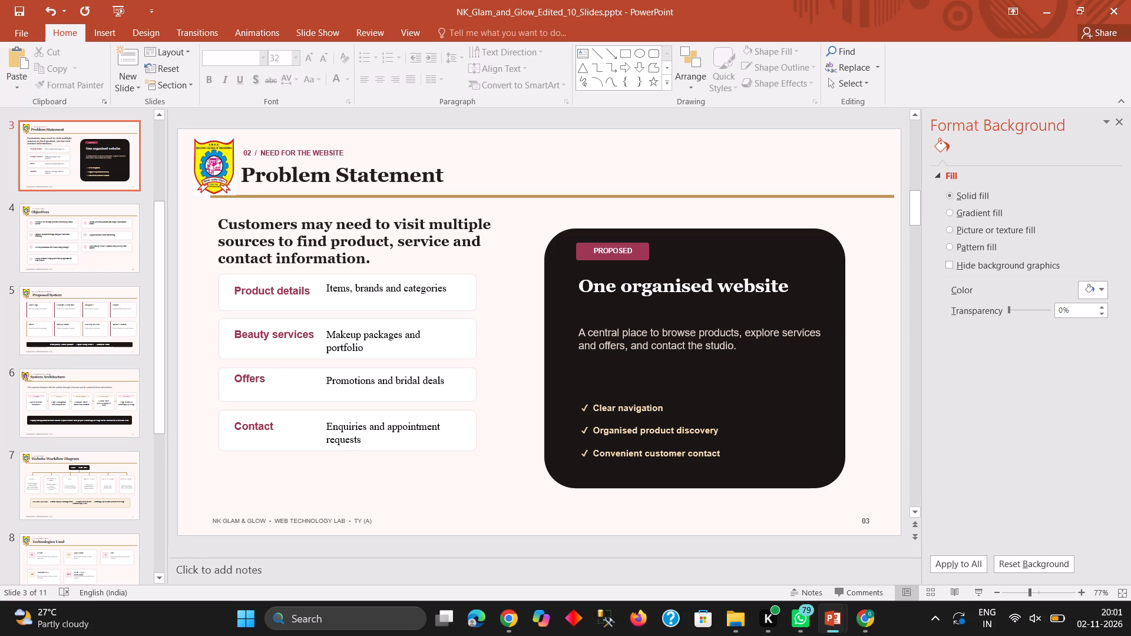
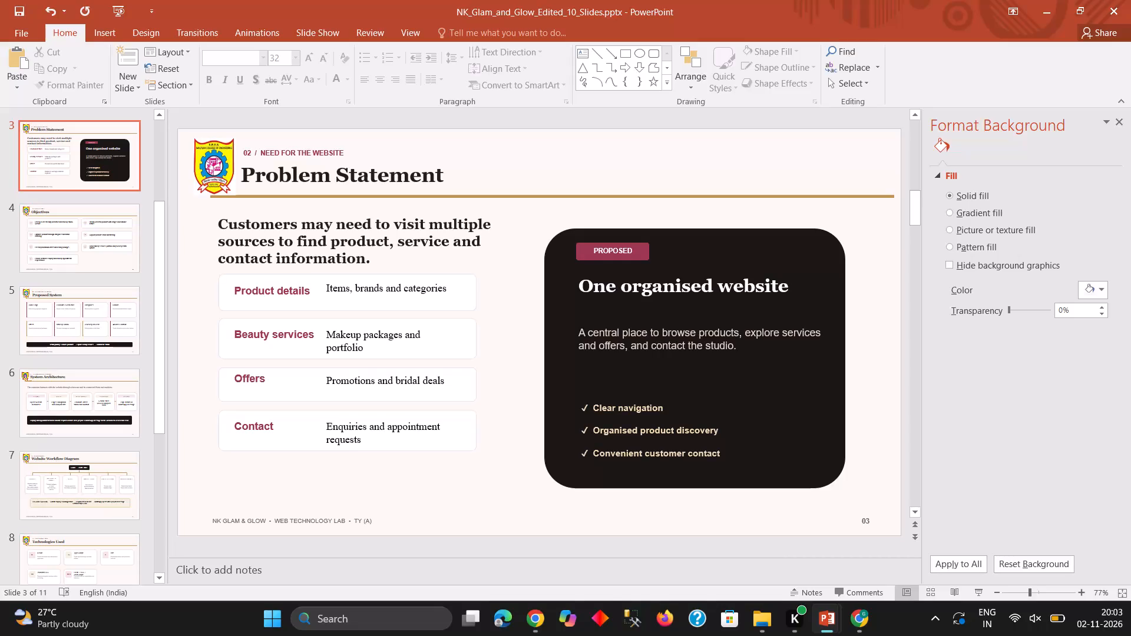
Save the edited NK Glam and Glow presentation under its current file name.
{"action": "key", "text": "ctrl+s"}
{"action": "left_click", "coordinate": [934, 459]}
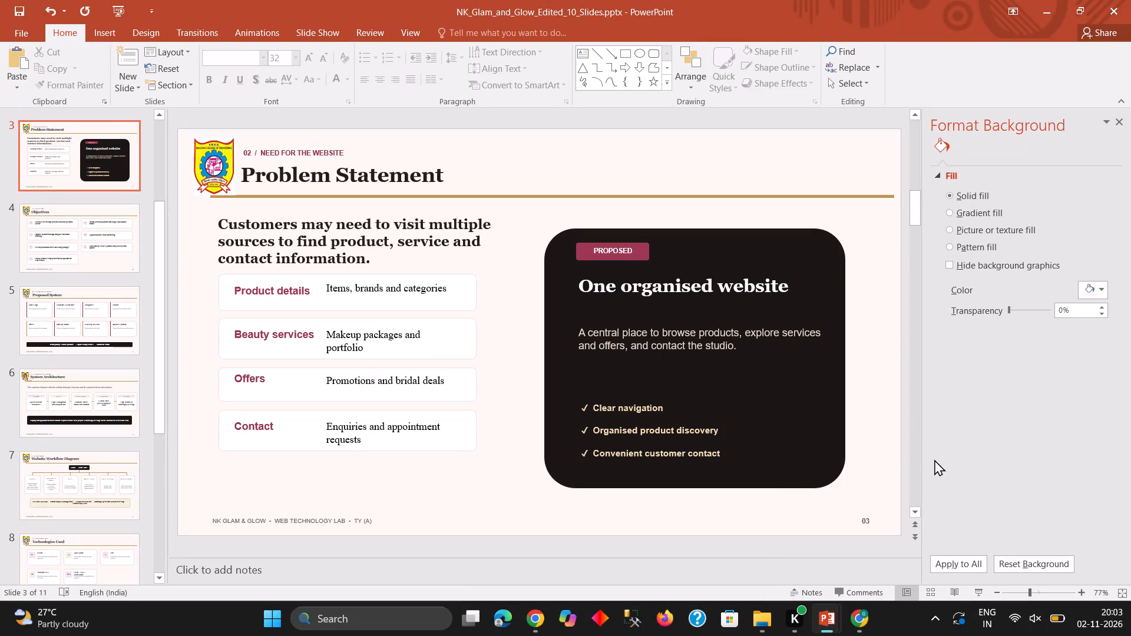
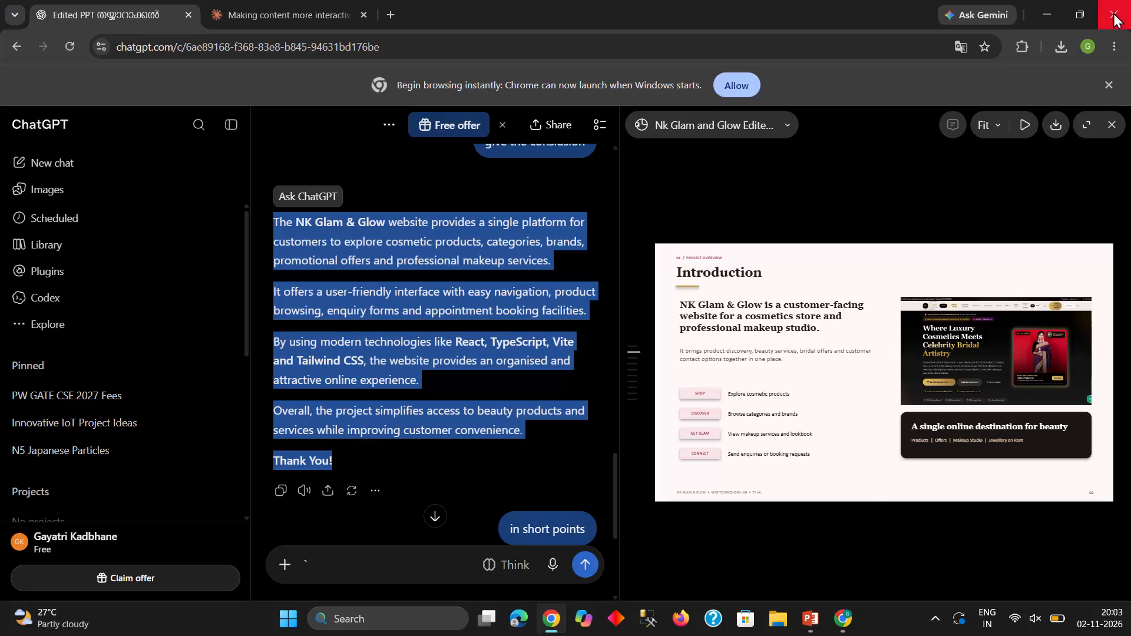
Close both open browser windows, the one with the ChatGPT conversation and the one with the Claude conversation.
{"action": "left_click", "coordinate": [1113, 12]}
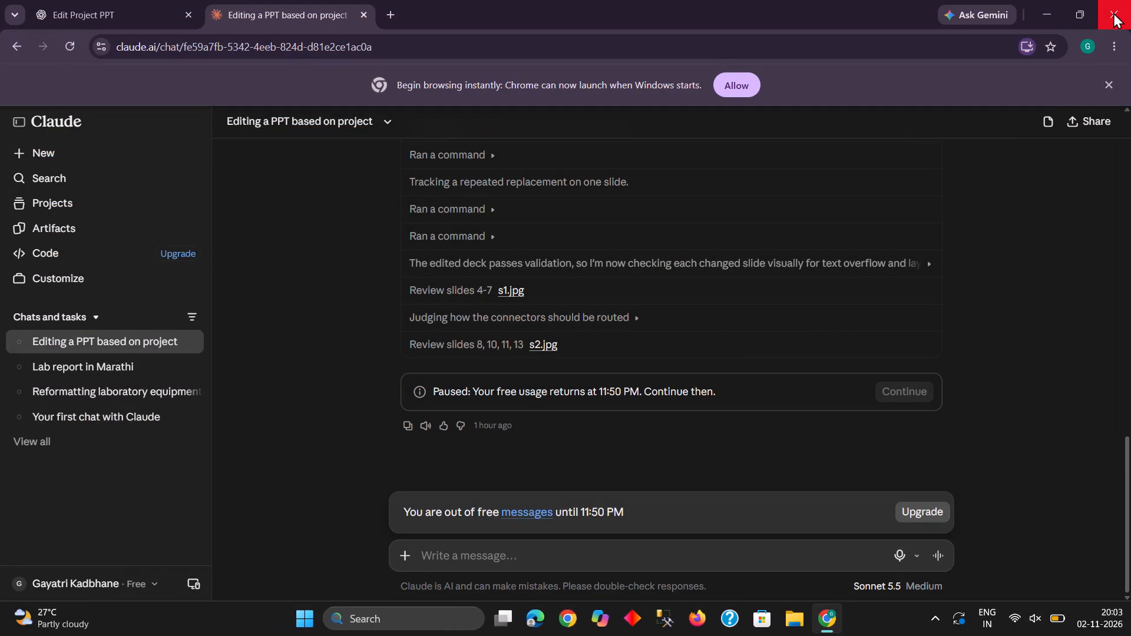
{"action": "left_click", "coordinate": [1113, 12]}
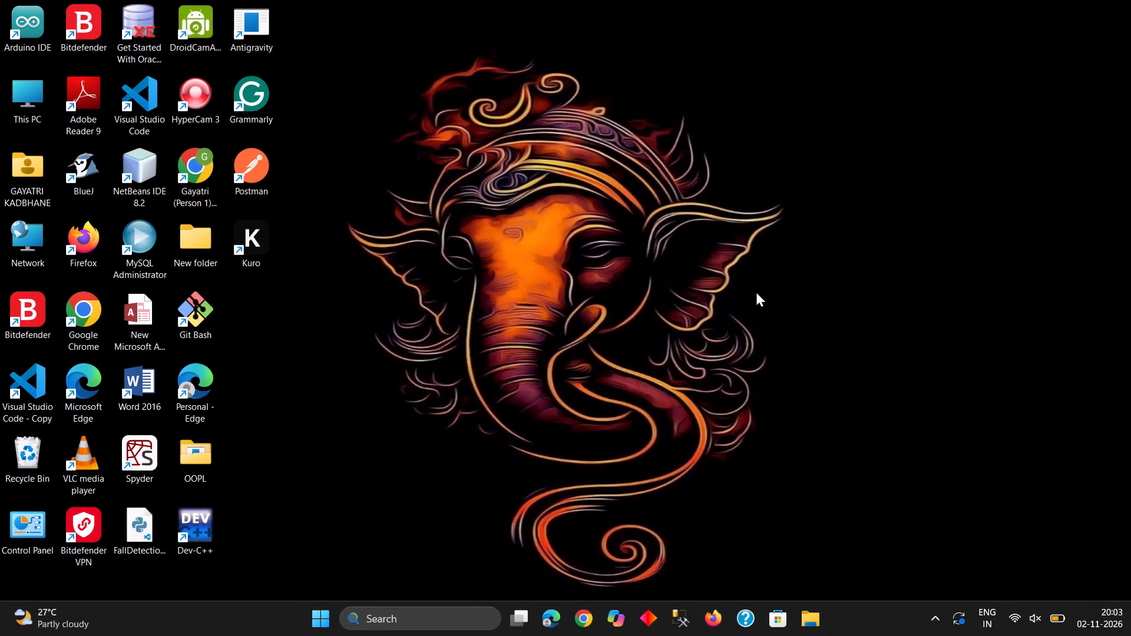
Shut down Windows from the desktop.
{"action": "left_click", "coordinate": [756, 291]}
{"action": "key", "text": "alt+F4"}
{"action": "key", "text": "Return"}
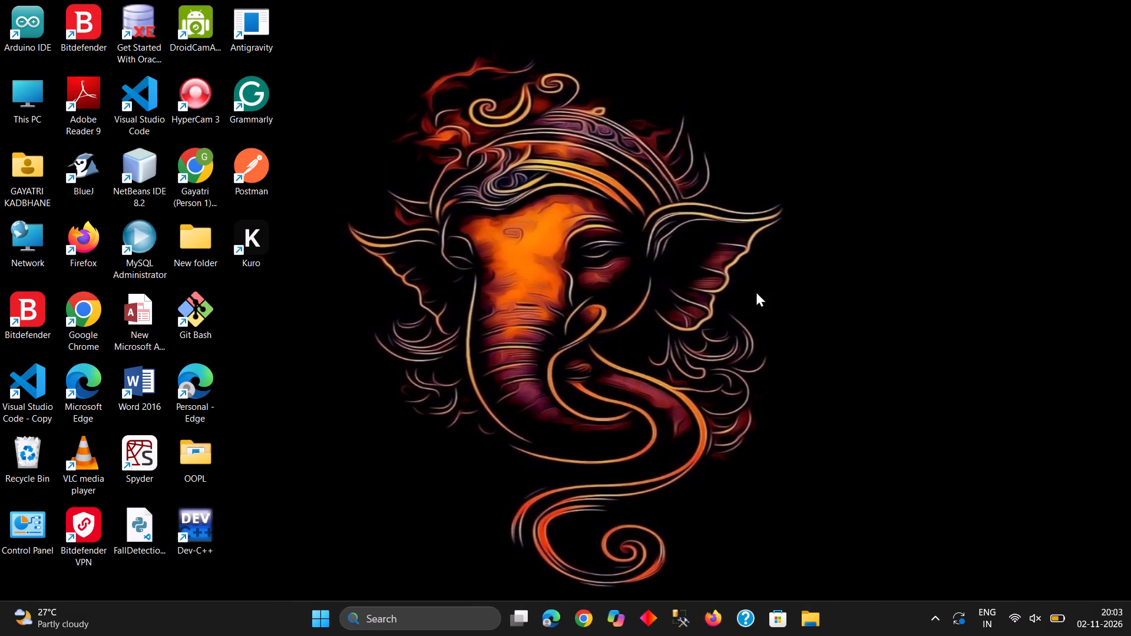